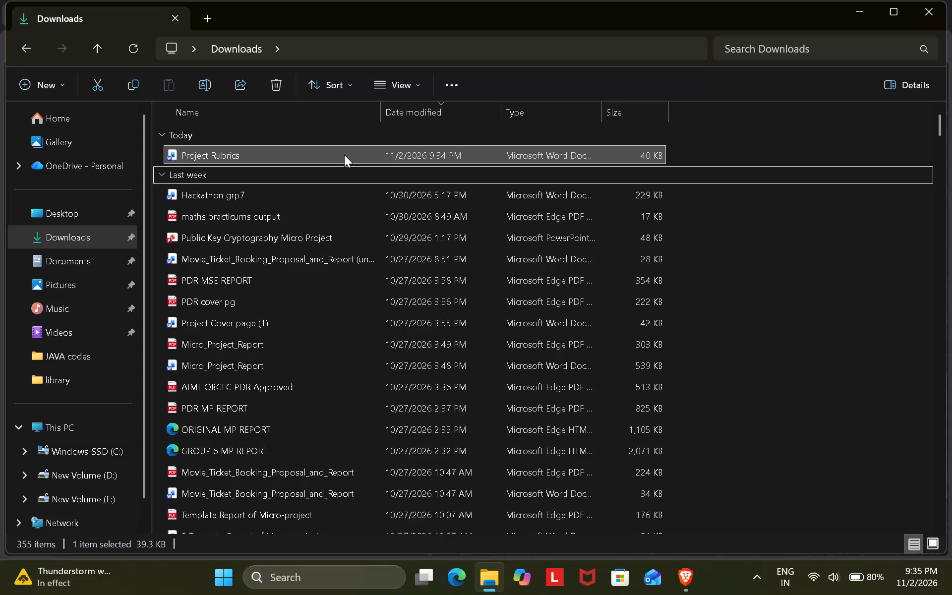
Open the Project Rubrics document from Downloads and enable editing.
{"action": "double_click", "coordinate": [344, 155]}
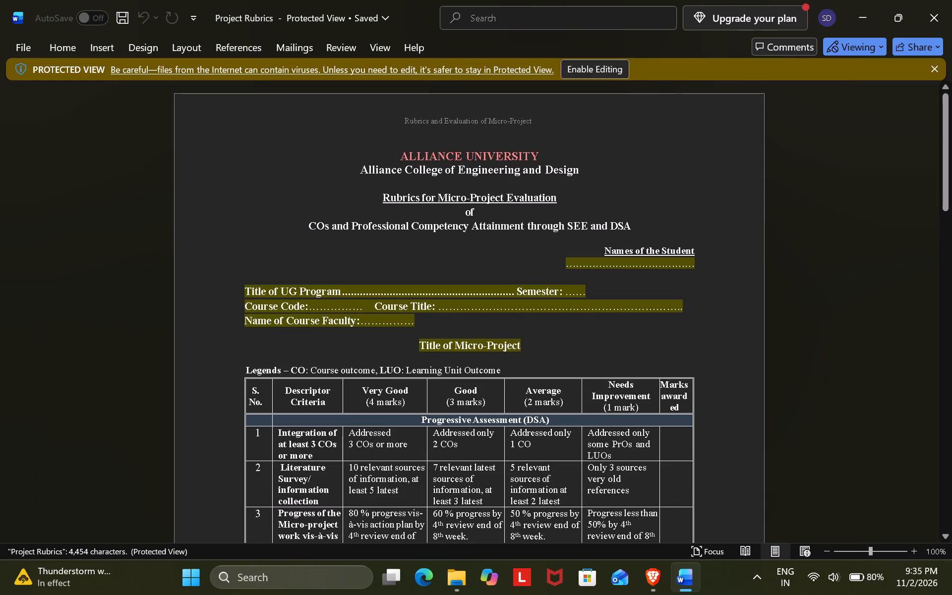
{"action": "left_click", "coordinate": [593, 72]}
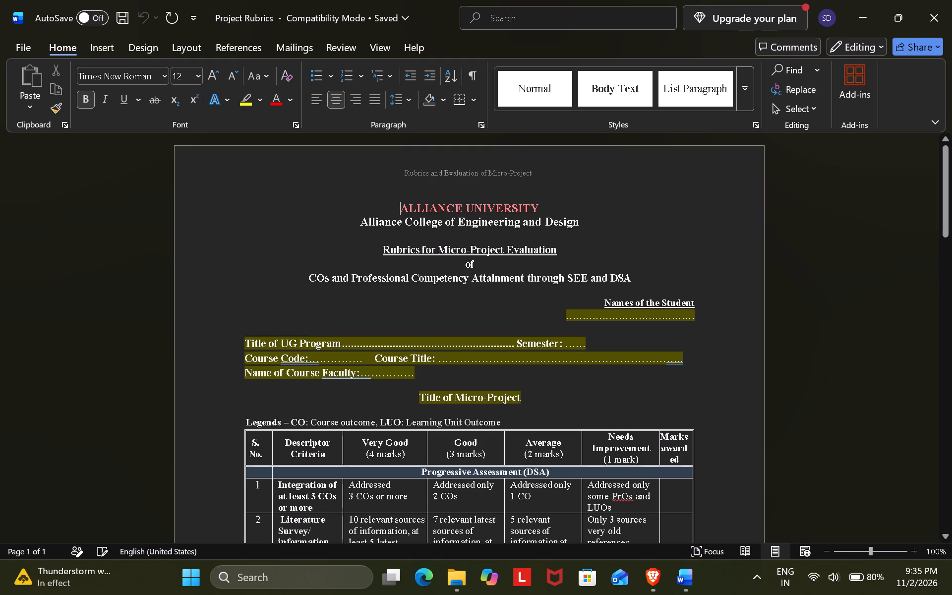
Replace the dotted placeholder under Names of the Student with the first two students' names, each on its own line.
{"action": "left_click_drag", "start_coordinate": [695, 315], "coordinate": [584, 316]}
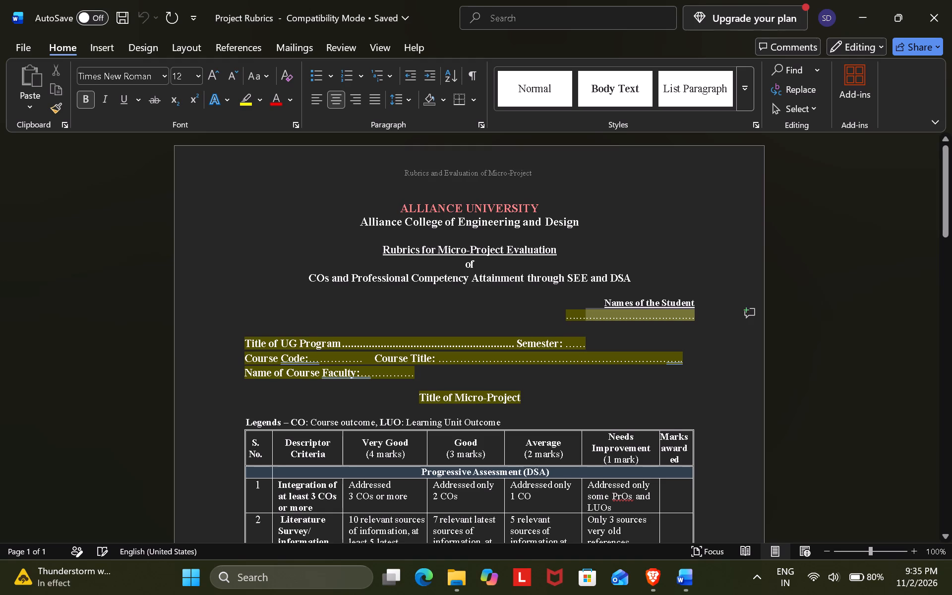
{"action": "left_click_drag", "start_coordinate": [584, 316], "coordinate": [561, 318]}
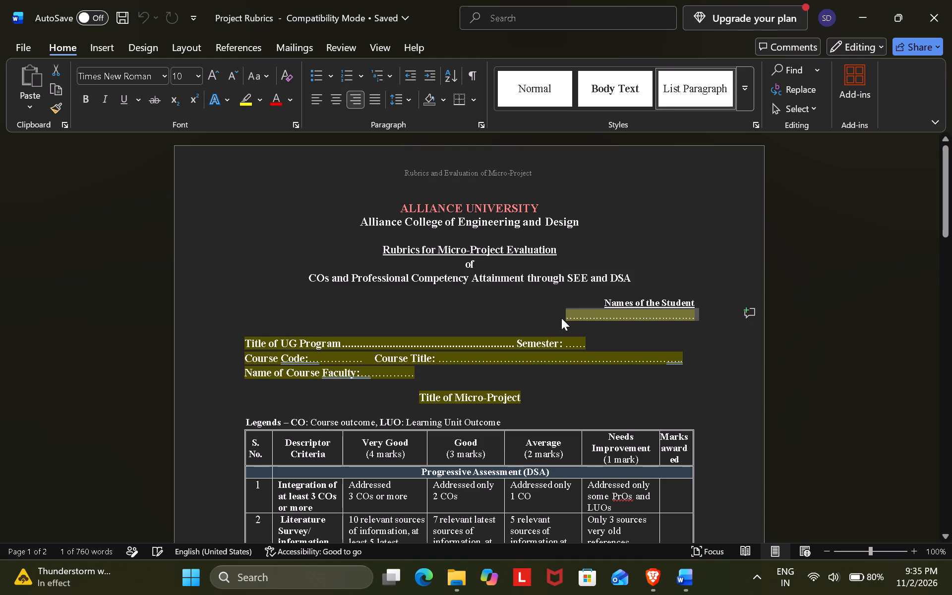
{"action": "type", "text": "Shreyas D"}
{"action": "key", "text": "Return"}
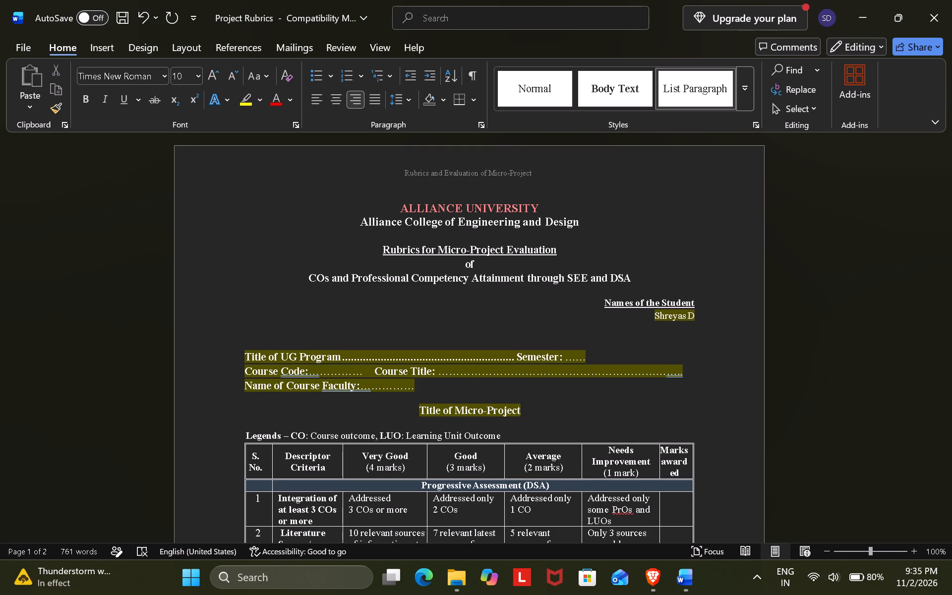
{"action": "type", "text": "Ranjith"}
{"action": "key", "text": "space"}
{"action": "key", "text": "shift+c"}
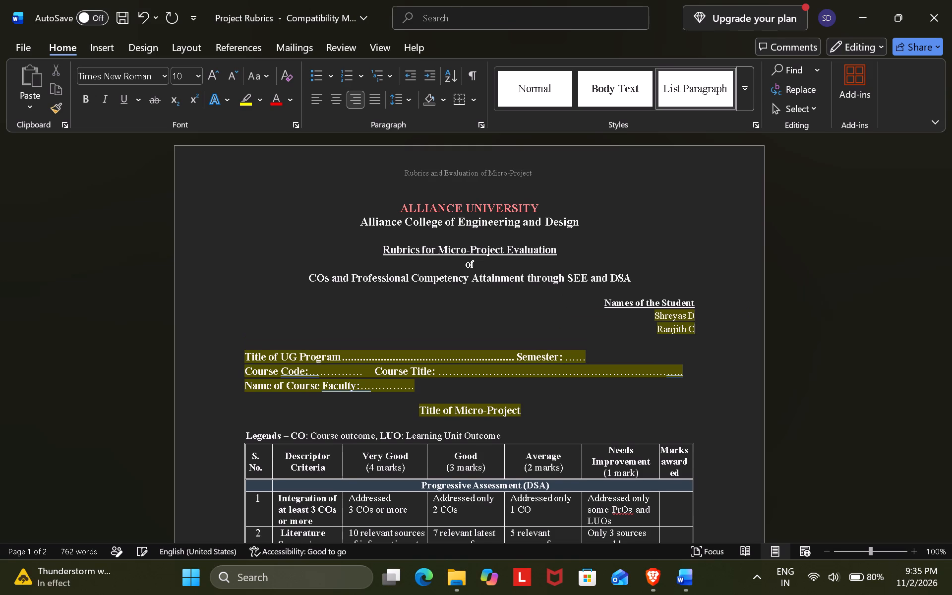
Add the third student's name on a new line below the second, with the two initials in front of the name.
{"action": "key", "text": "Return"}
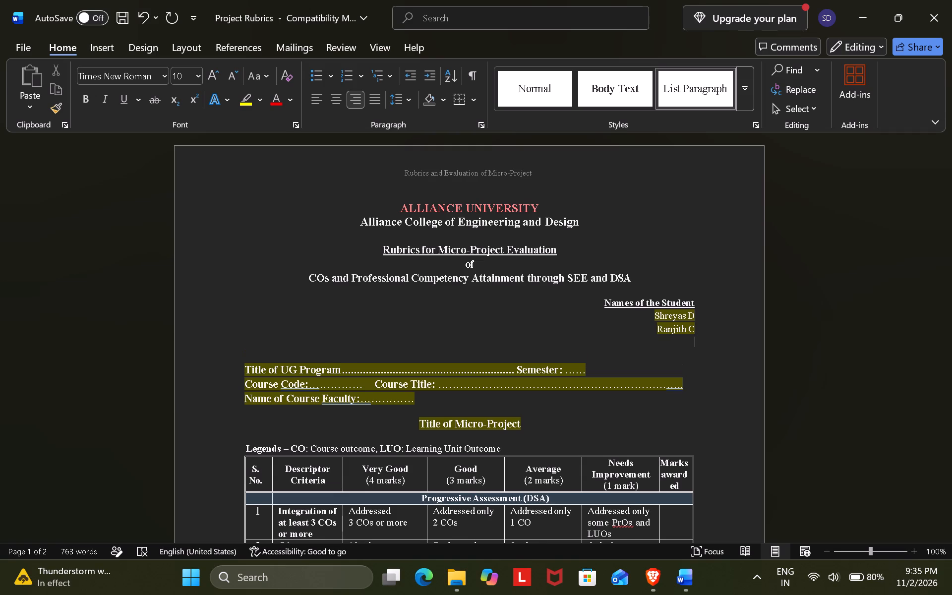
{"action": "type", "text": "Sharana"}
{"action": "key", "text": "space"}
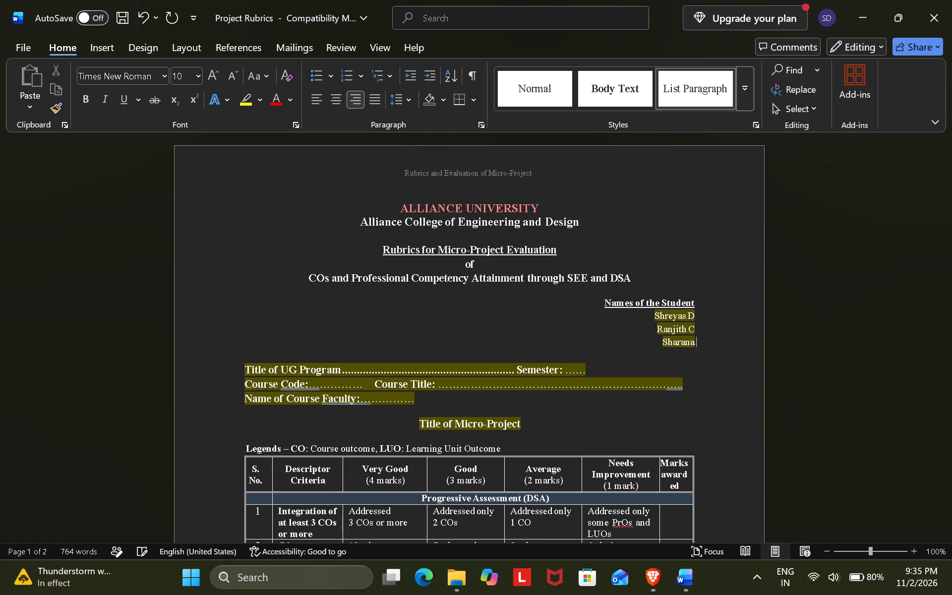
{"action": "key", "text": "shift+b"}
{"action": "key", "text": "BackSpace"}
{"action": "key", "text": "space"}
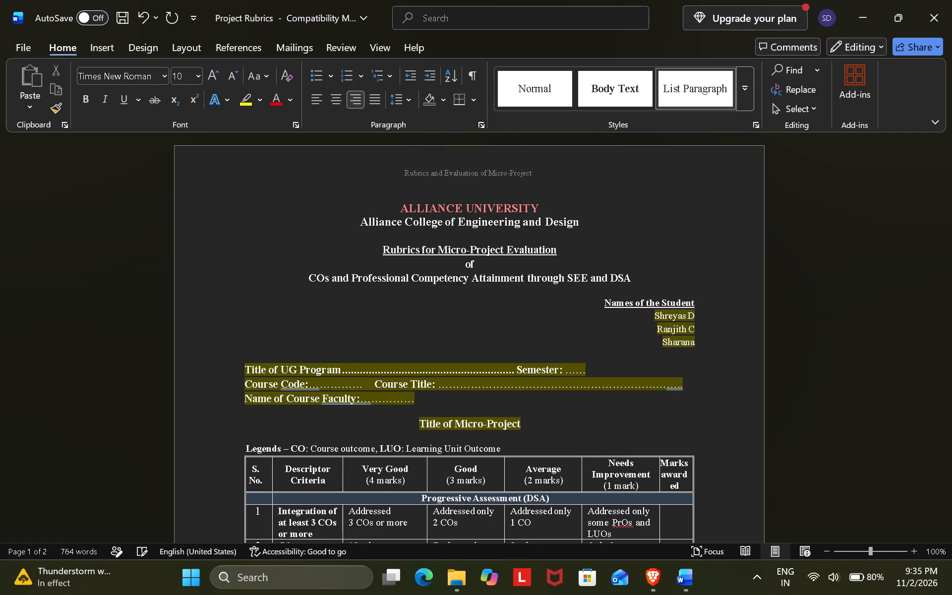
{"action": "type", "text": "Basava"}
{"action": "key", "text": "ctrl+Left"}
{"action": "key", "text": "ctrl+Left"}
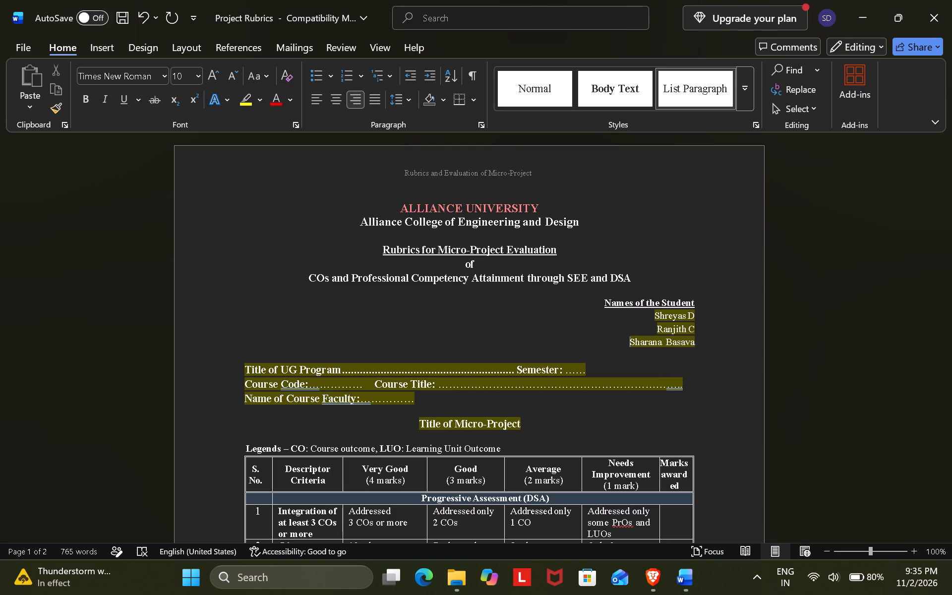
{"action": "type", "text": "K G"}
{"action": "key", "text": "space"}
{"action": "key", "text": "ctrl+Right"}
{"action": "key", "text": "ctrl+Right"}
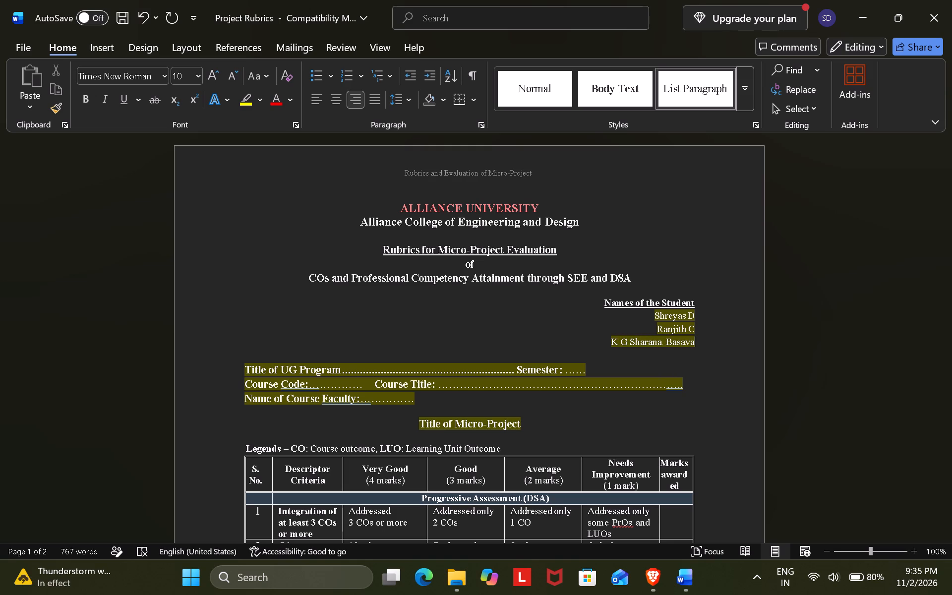
Add the fourth student's name, ending with the initial, on a new line below the third.
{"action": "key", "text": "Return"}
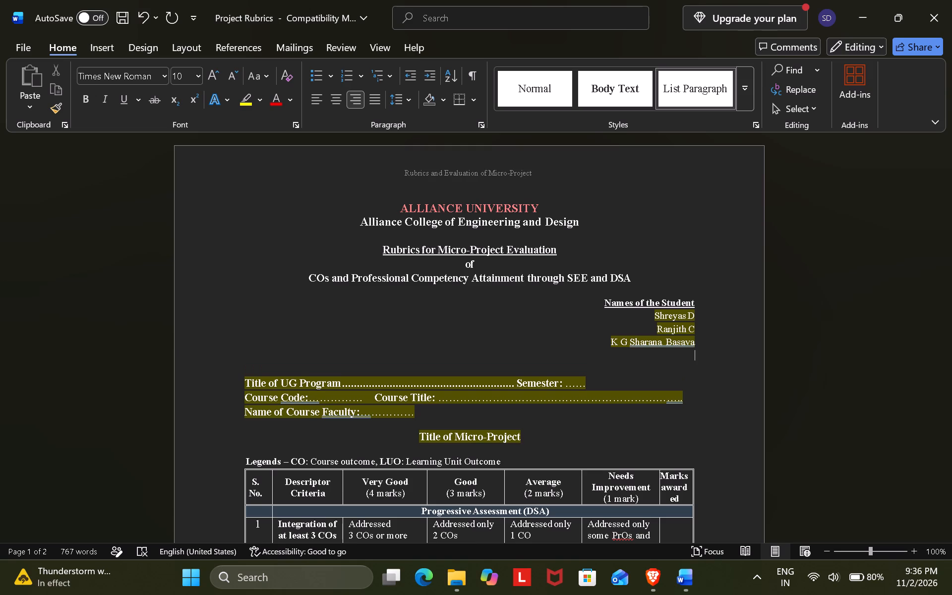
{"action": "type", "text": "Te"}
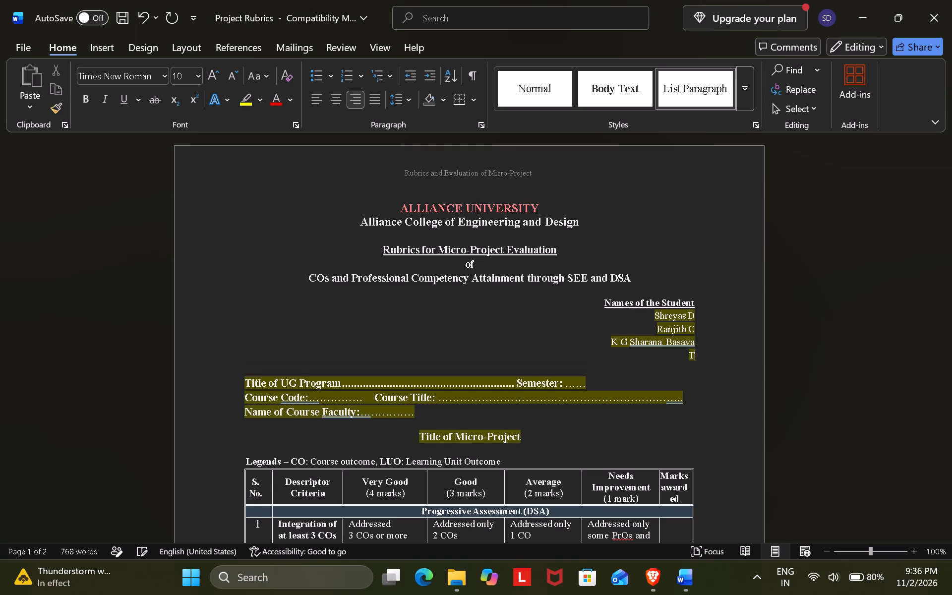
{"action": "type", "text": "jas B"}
Insert an empty line between the third and fourth students' names.
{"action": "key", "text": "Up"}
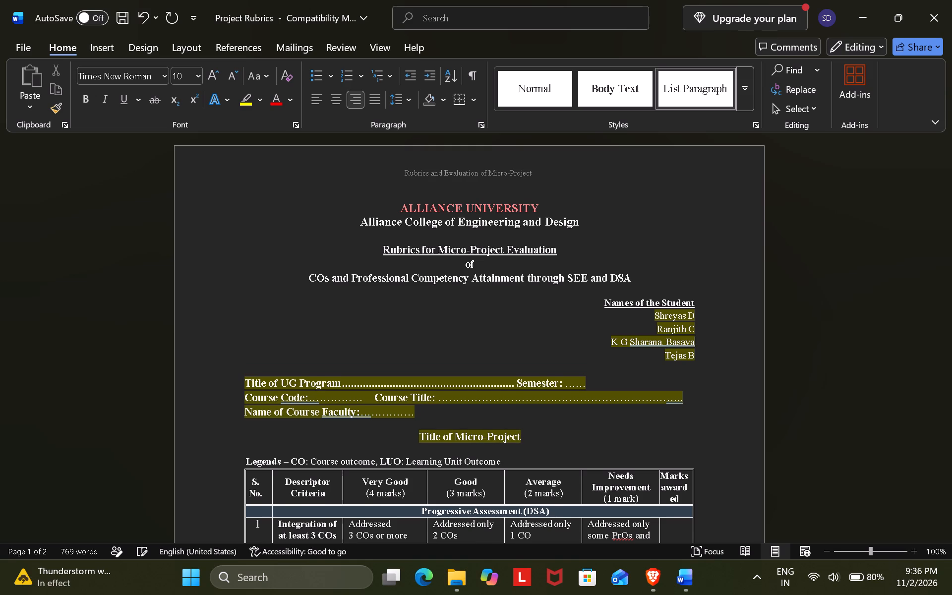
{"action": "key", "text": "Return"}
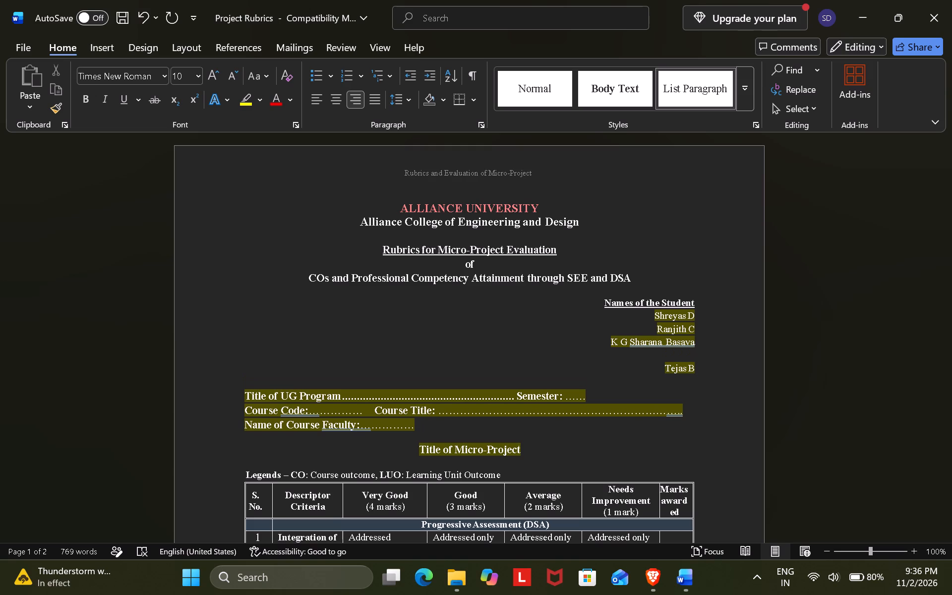
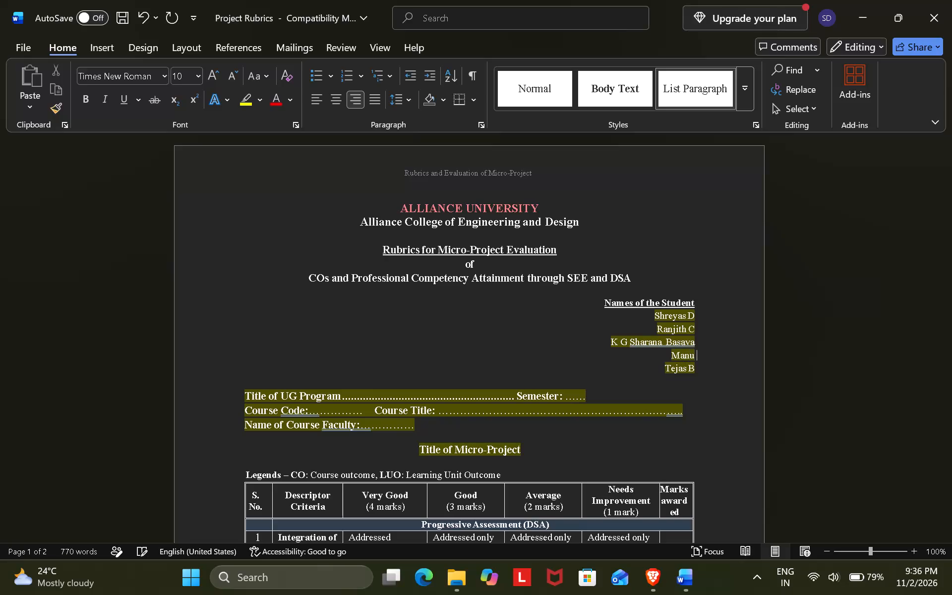
Complete the student's name on the line between the third and last students by finishing the surname.
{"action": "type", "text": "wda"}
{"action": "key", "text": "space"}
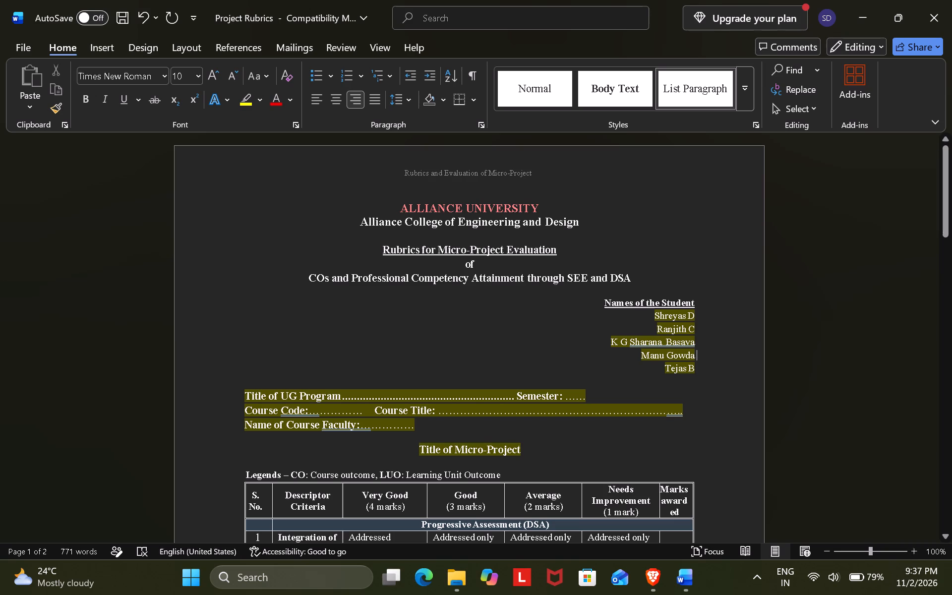
Replace the dotted placeholder after Title of UG Program with a colon and B.Tech.
{"action": "left_click_drag", "start_coordinate": [513, 395], "coordinate": [395, 391]}
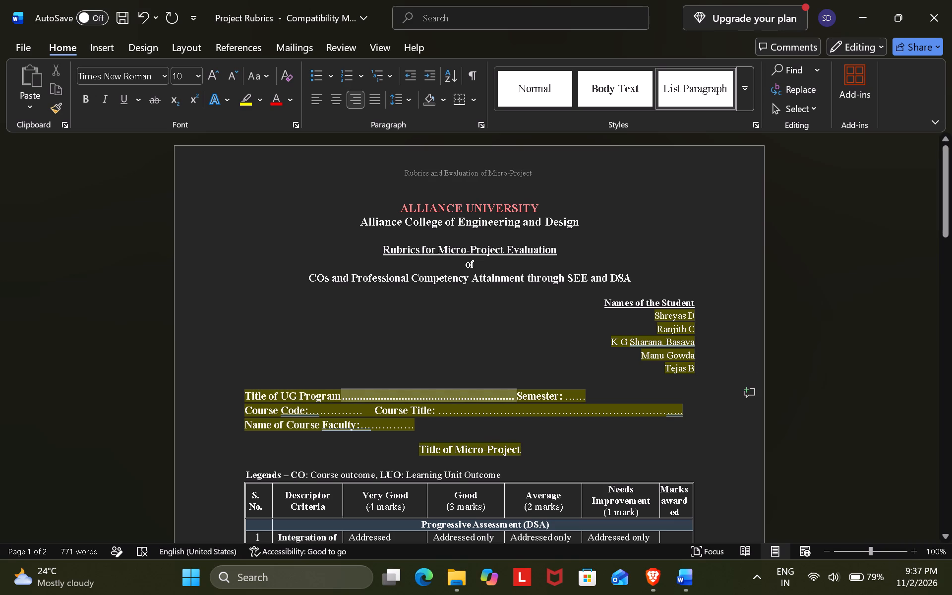
{"action": "left_click_drag", "start_coordinate": [395, 391], "coordinate": [413, 392]}
{"action": "left_click", "coordinate": [413, 392]}
{"action": "left_click_drag", "start_coordinate": [515, 394], "coordinate": [345, 389]}
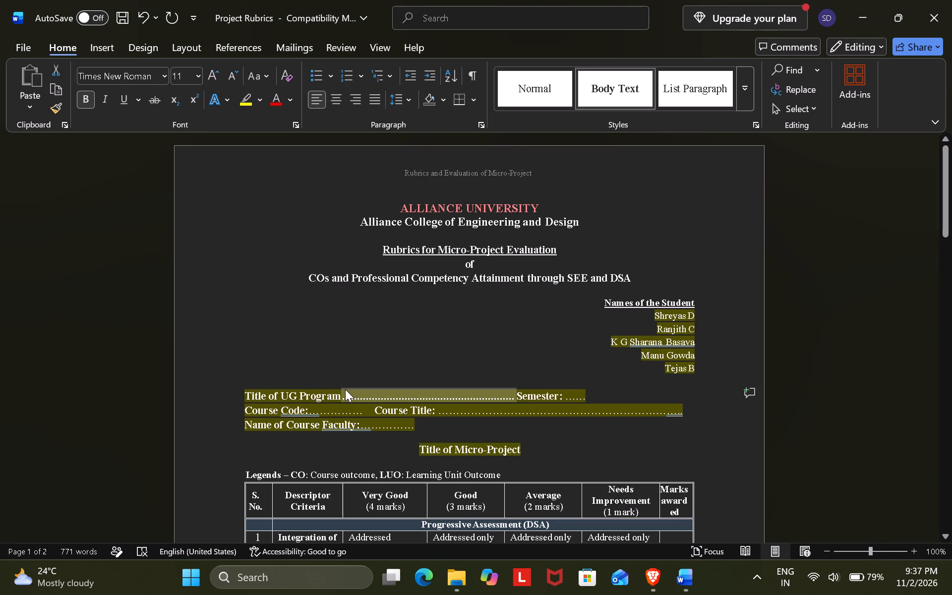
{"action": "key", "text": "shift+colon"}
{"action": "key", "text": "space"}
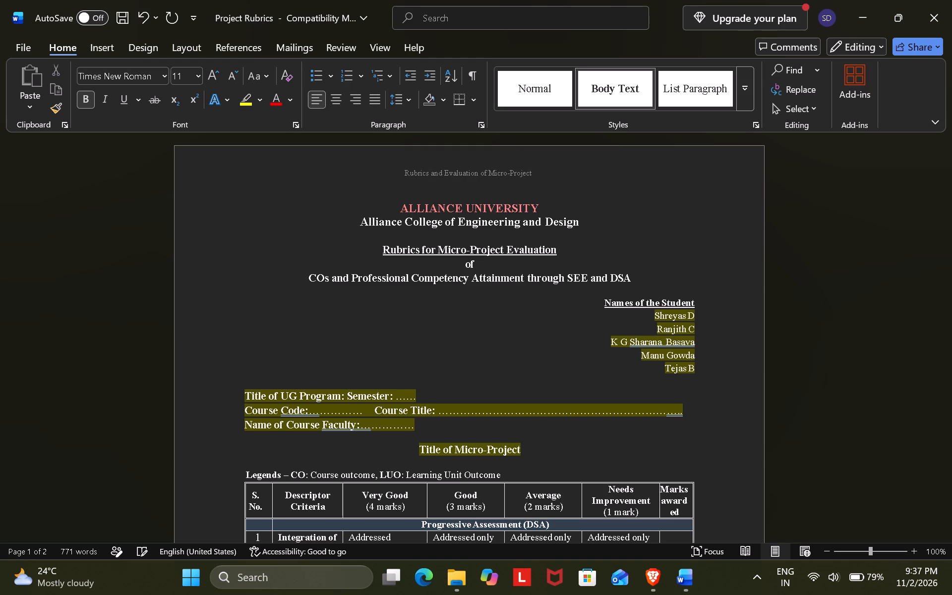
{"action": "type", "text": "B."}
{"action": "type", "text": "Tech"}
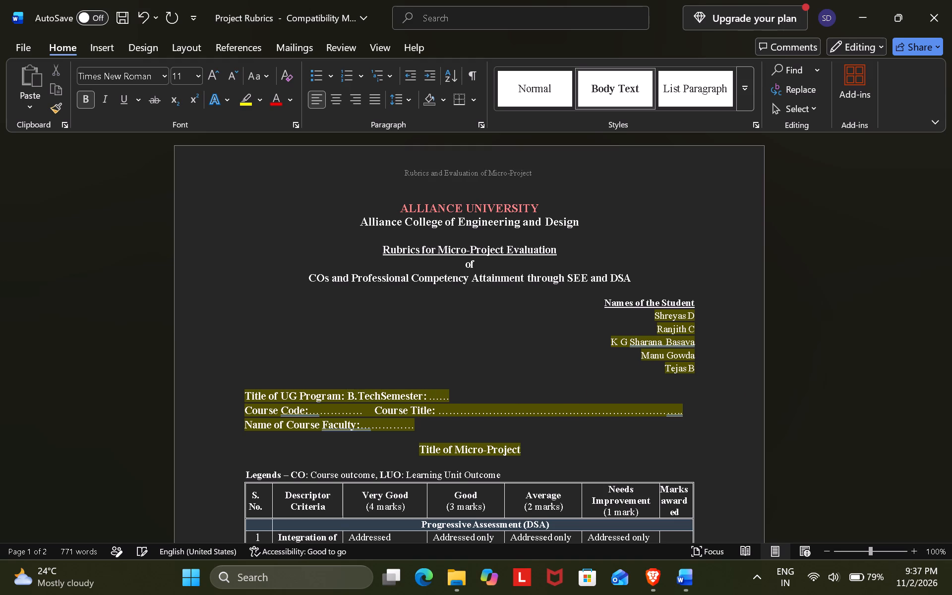
Separate the Semester label from B.Tech on the same line with a wide run of blank spaces, without a dotted leader.
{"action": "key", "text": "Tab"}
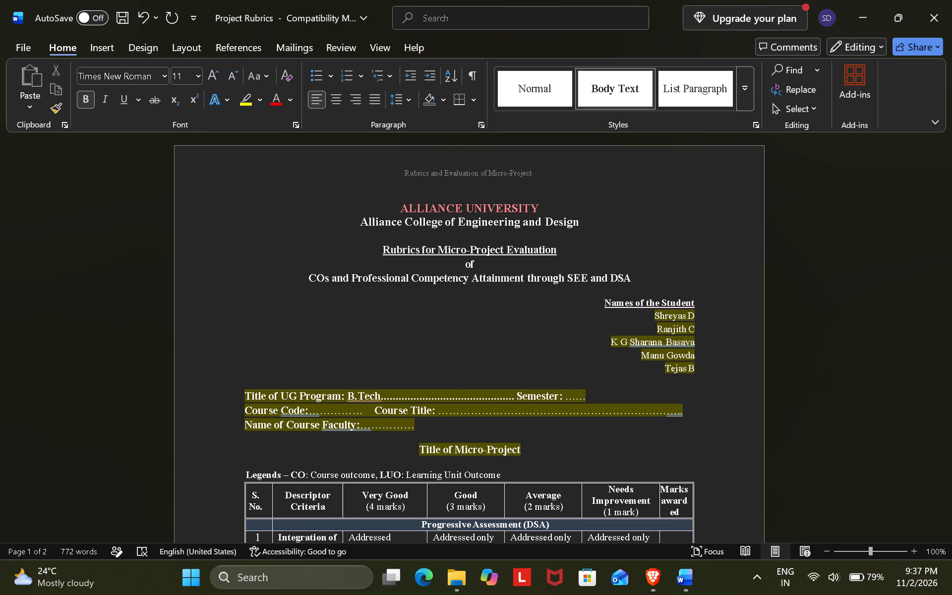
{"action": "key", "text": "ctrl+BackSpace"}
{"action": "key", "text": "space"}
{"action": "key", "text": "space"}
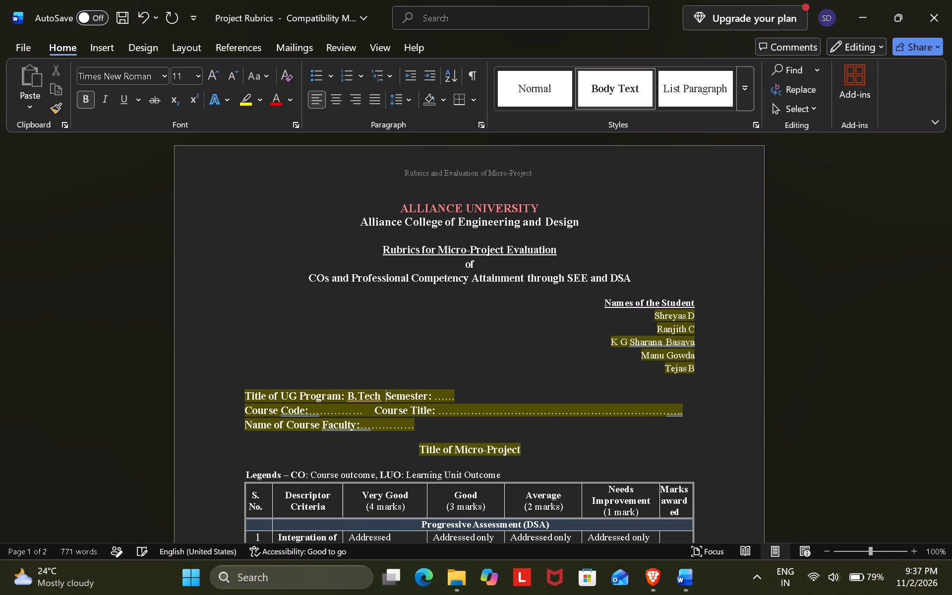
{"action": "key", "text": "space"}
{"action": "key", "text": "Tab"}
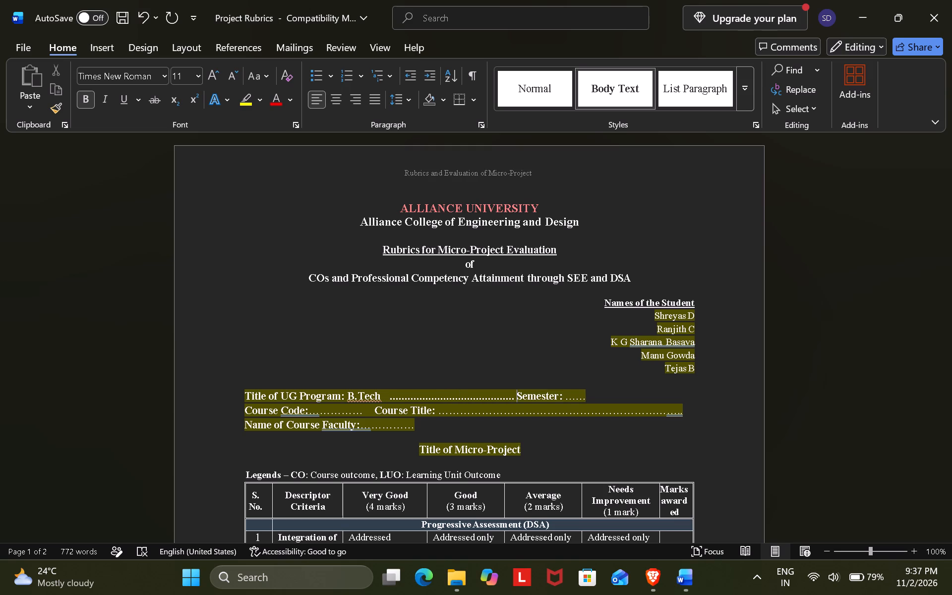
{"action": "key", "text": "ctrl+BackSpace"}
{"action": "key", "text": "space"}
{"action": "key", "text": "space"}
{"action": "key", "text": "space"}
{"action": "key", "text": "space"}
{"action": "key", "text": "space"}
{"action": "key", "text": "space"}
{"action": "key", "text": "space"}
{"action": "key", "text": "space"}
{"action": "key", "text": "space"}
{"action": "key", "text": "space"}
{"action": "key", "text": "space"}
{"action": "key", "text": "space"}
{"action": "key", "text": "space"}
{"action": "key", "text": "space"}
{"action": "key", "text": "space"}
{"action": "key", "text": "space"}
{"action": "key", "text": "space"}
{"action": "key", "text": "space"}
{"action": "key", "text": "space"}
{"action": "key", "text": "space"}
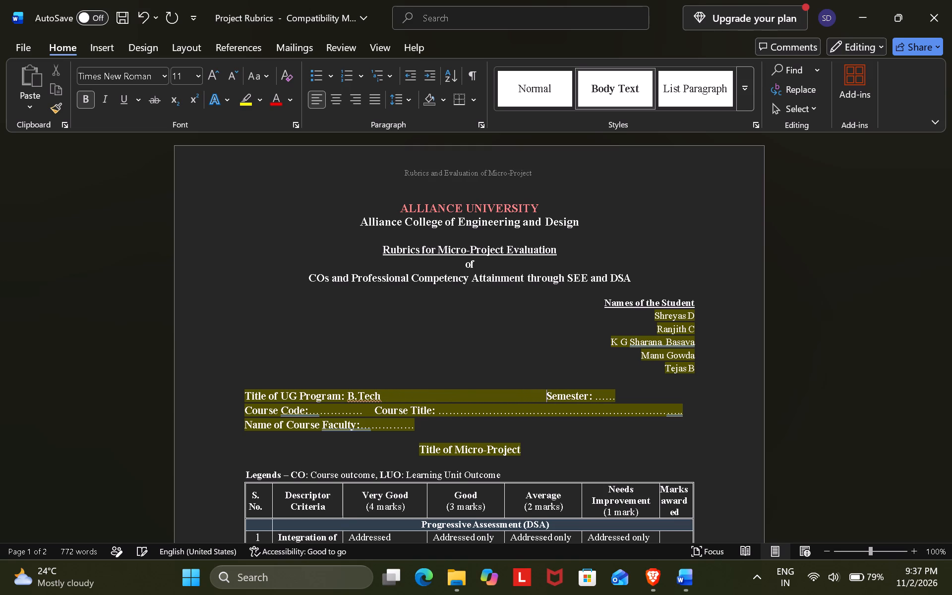
Replace the dotted placeholder after Semester with III.
{"action": "left_click_drag", "start_coordinate": [617, 396], "coordinate": [595, 394]}
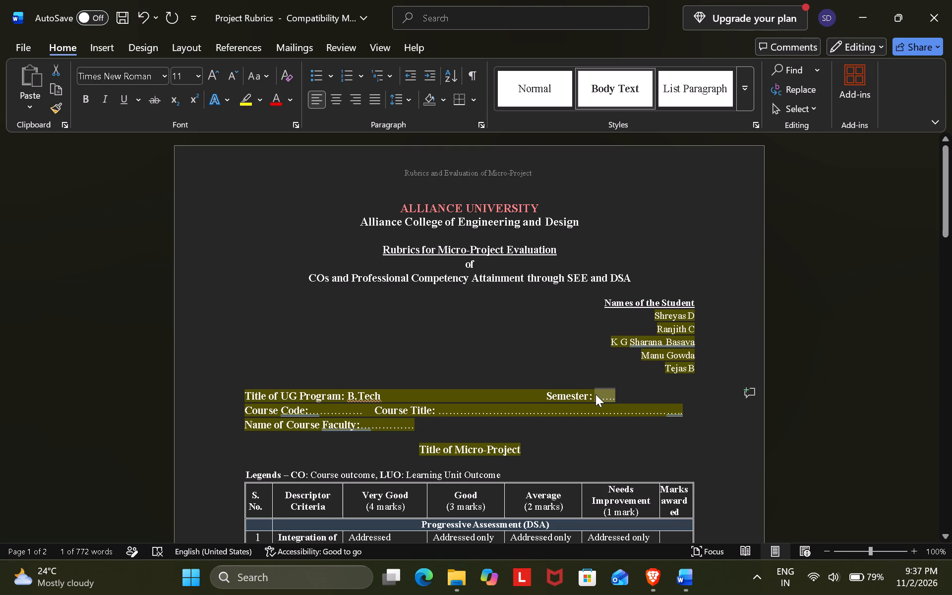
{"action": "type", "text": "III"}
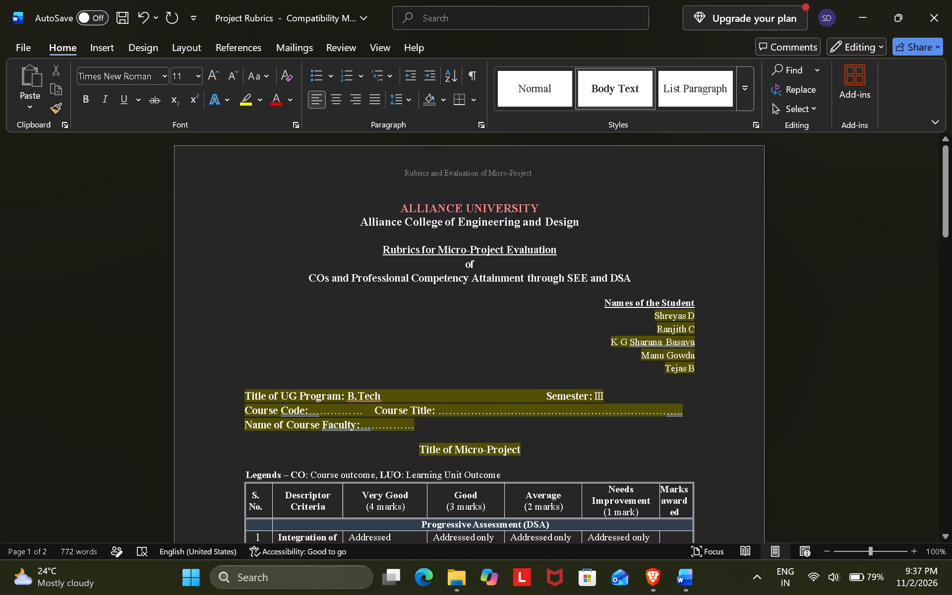
Replace the dotted placeholder after Course Code with Z5AMT.
{"action": "left_click_drag", "start_coordinate": [362, 410], "coordinate": [310, 409]}
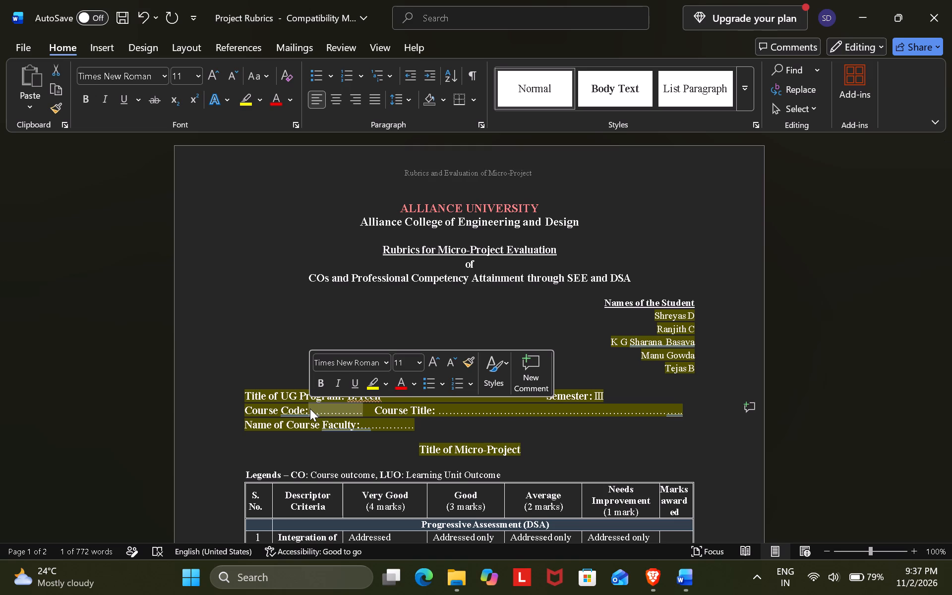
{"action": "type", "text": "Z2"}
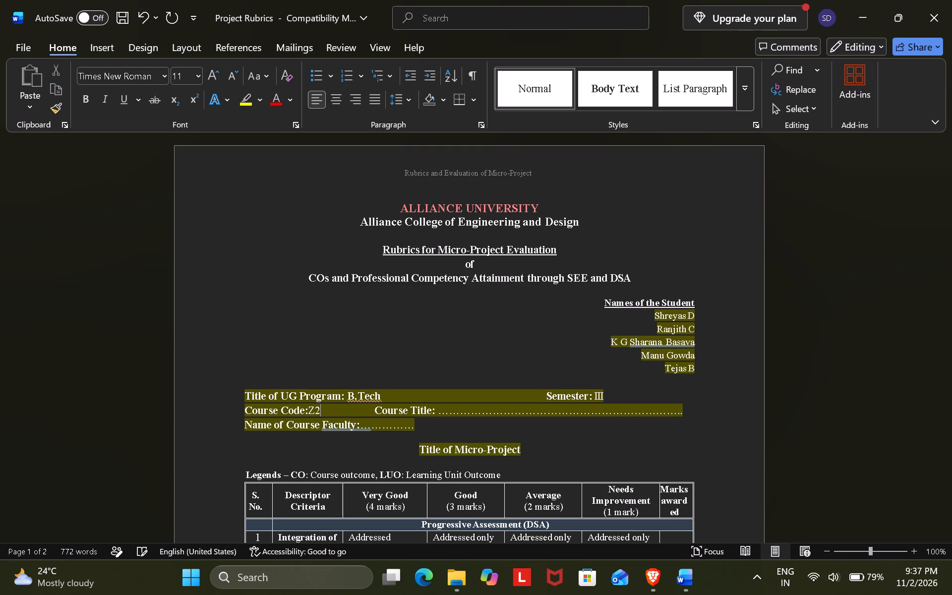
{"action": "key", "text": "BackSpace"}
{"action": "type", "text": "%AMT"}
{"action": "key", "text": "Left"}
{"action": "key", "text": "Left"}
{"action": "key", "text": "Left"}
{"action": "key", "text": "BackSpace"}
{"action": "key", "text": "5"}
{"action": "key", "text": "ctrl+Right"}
Look through the rubric tables and the Final Micro-Project Evaluation Criteria section on both pages of the document.
{"action": "scroll", "coordinate": [382, 479], "scroll_direction": "down", "scroll_amount": 3}
{"action": "scroll", "coordinate": [382, 479], "scroll_direction": "up", "scroll_amount": 1}
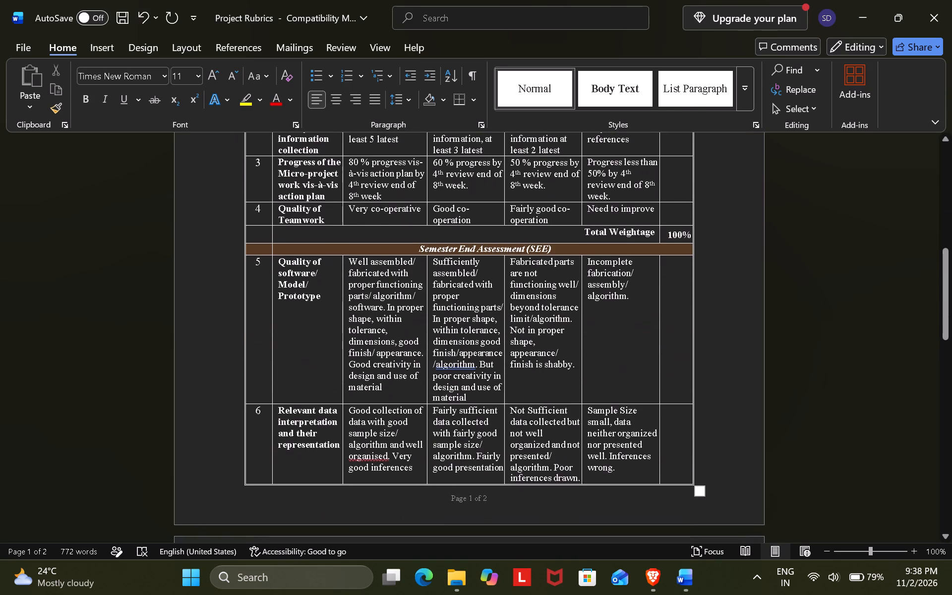
{"action": "scroll", "coordinate": [382, 479], "scroll_direction": "up", "scroll_amount": 1}
{"action": "scroll", "coordinate": [382, 479], "scroll_direction": "down", "scroll_amount": 1}
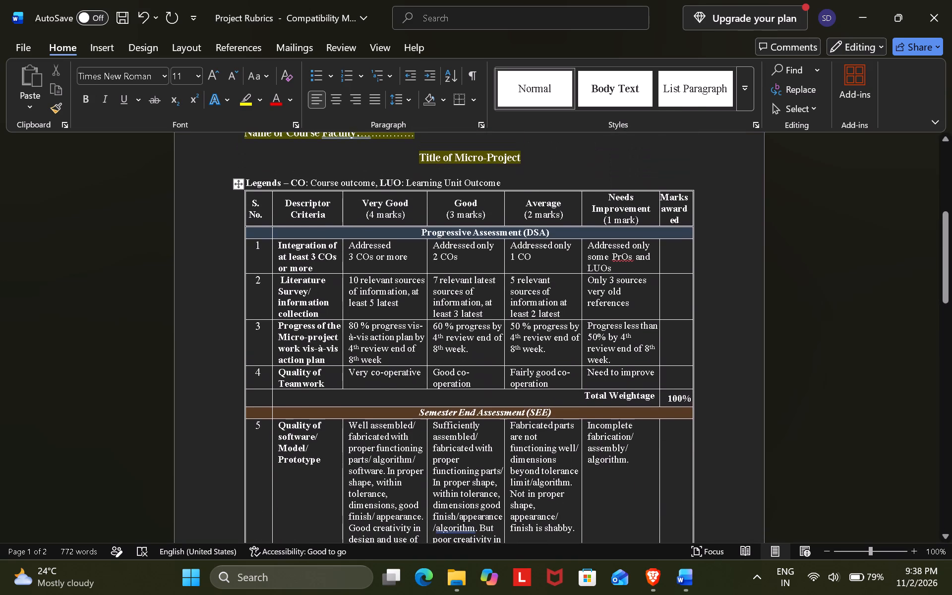
{"action": "scroll", "coordinate": [382, 479], "scroll_direction": "down", "scroll_amount": 1}
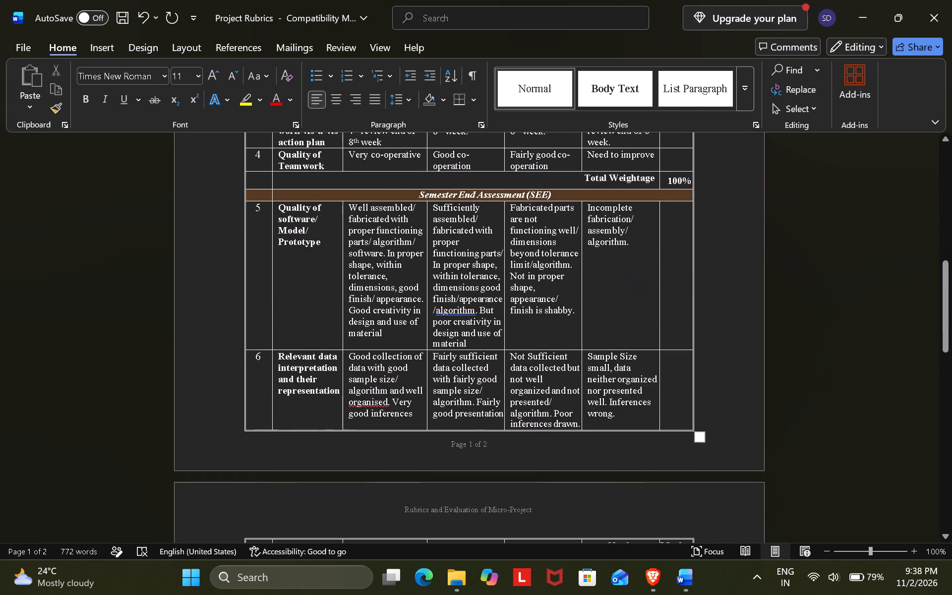
{"action": "scroll", "coordinate": [382, 479], "scroll_direction": "down", "scroll_amount": 5}
{"action": "scroll", "coordinate": [382, 479], "scroll_direction": "right", "scroll_amount": 1}
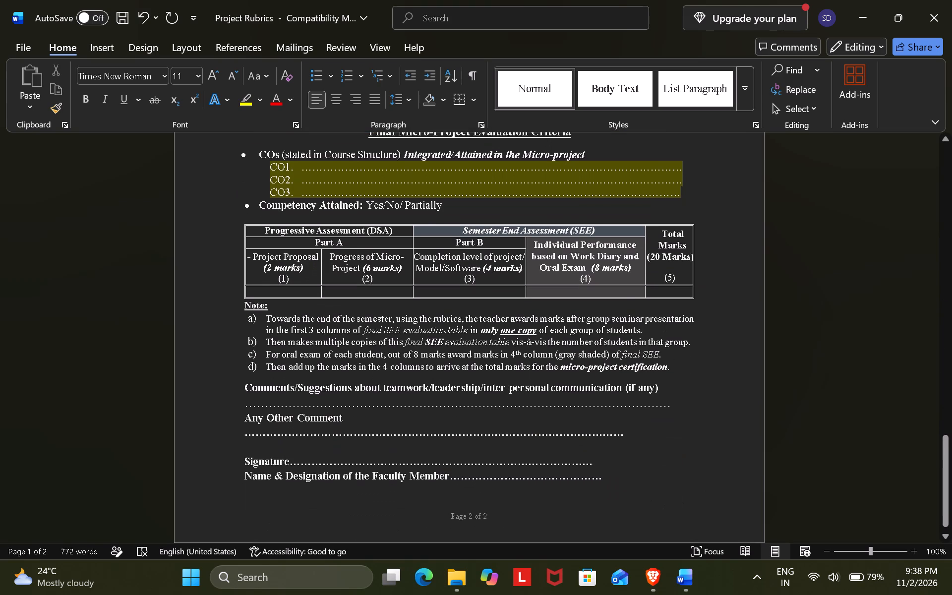
{"action": "scroll", "coordinate": [382, 479], "scroll_direction": "right", "scroll_amount": 1}
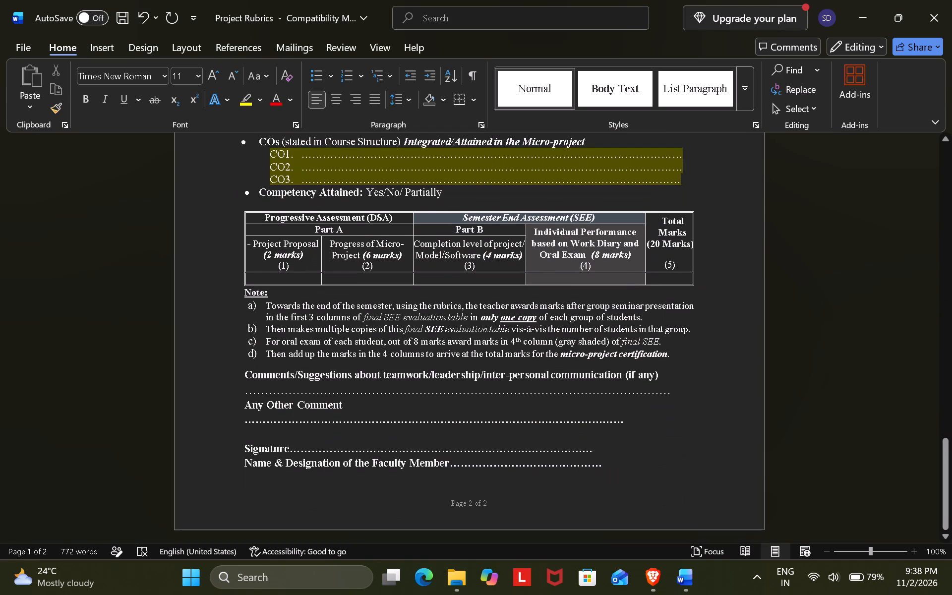
{"action": "scroll", "coordinate": [382, 479], "scroll_direction": "right", "scroll_amount": 1}
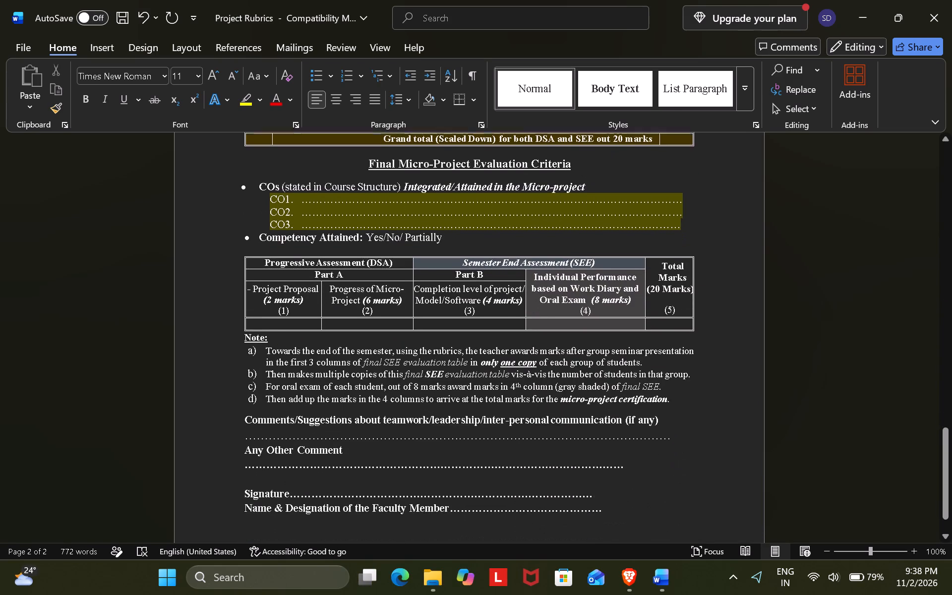
{"action": "scroll", "coordinate": [382, 479], "scroll_direction": "right", "scroll_amount": 1}
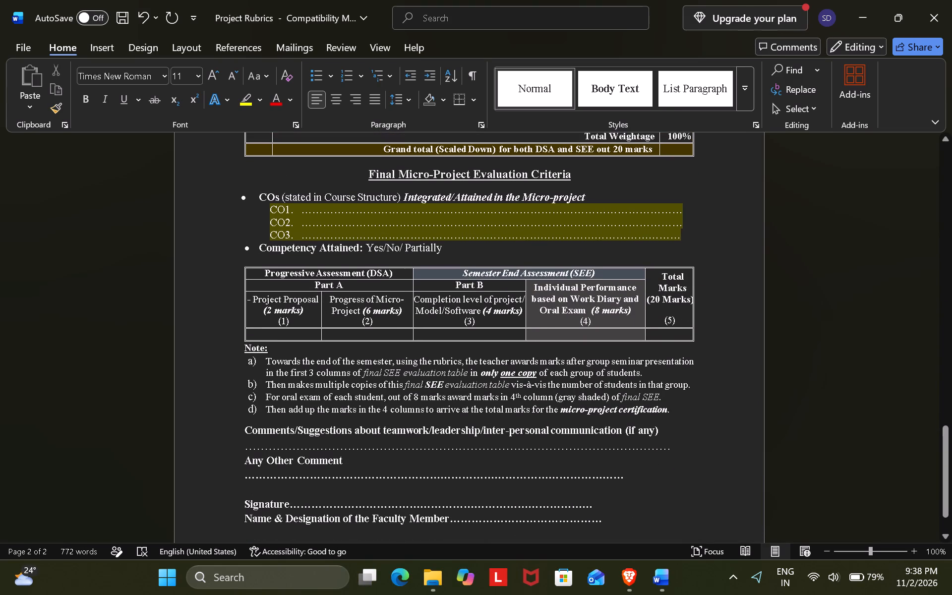
{"action": "scroll", "coordinate": [382, 479], "scroll_direction": "right", "scroll_amount": 1}
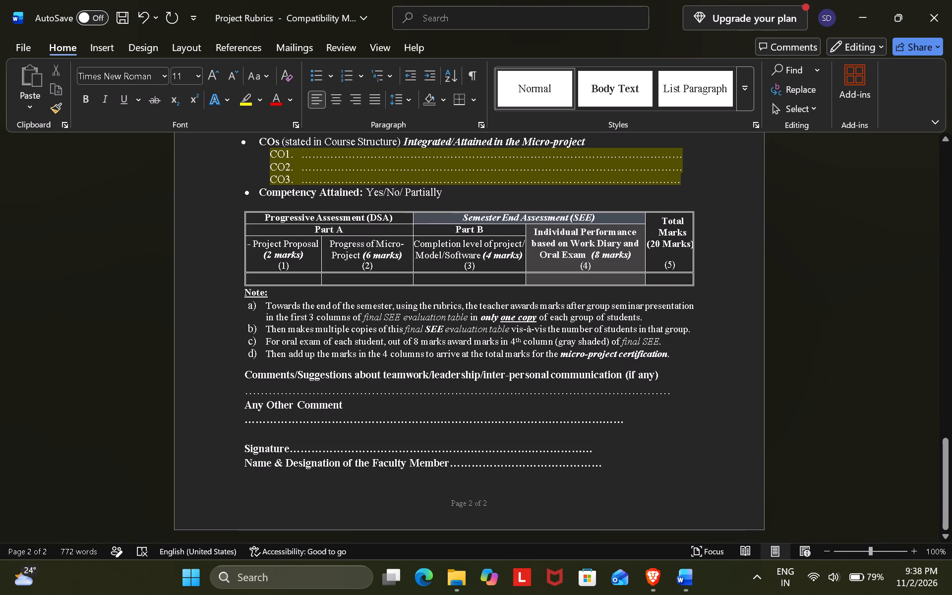
{"action": "scroll", "coordinate": [382, 479], "scroll_direction": "right", "scroll_amount": 2}
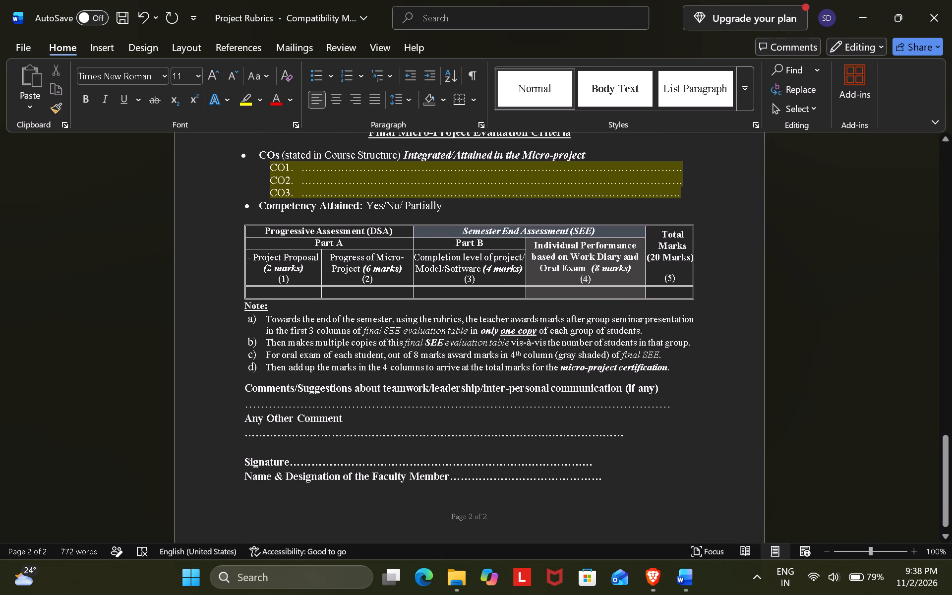
{"action": "scroll", "coordinate": [382, 479], "scroll_direction": "right", "scroll_amount": 1}
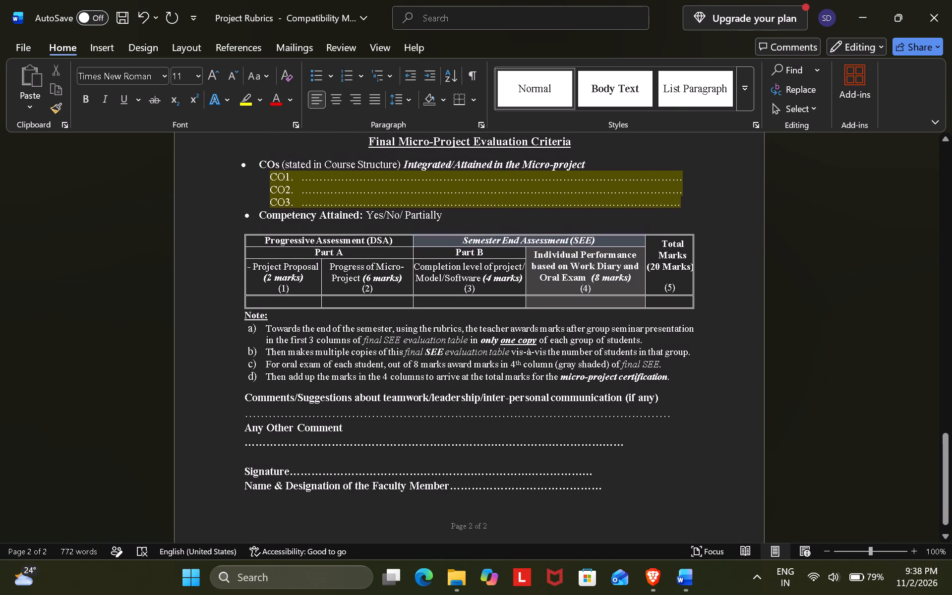
{"action": "scroll", "coordinate": [382, 479], "scroll_direction": "right", "scroll_amount": 1}
{"action": "scroll", "coordinate": [382, 479], "scroll_direction": "down", "scroll_amount": 2}
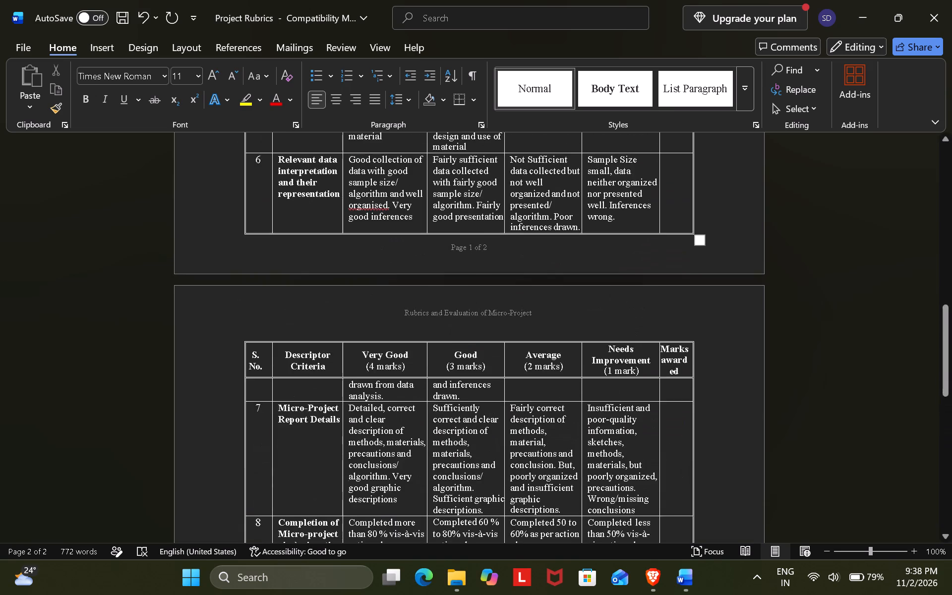
{"action": "scroll", "coordinate": [382, 479], "scroll_direction": "up", "scroll_amount": 6}
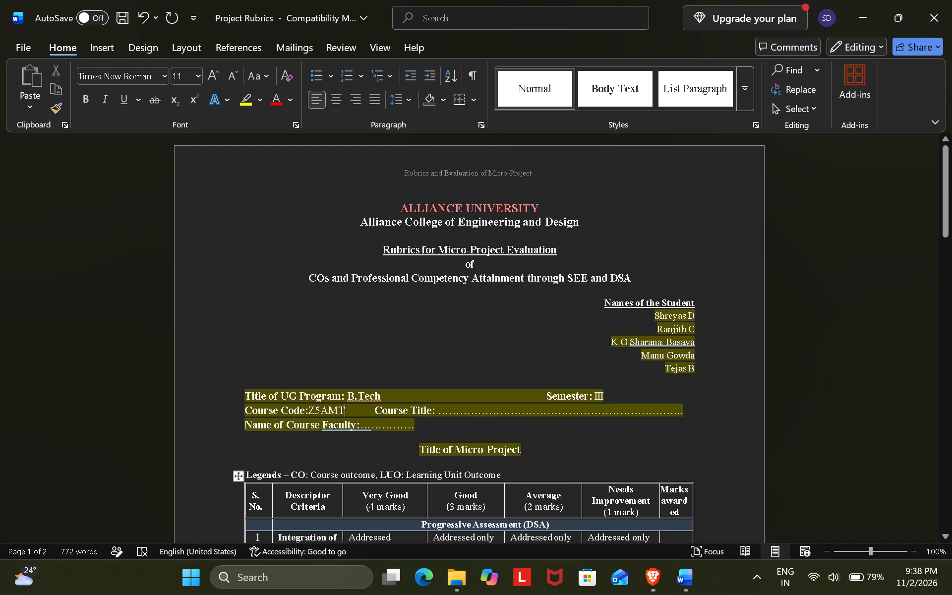
Append 25207 to the course code Z5AMT and add three spaces before the Course Title label.
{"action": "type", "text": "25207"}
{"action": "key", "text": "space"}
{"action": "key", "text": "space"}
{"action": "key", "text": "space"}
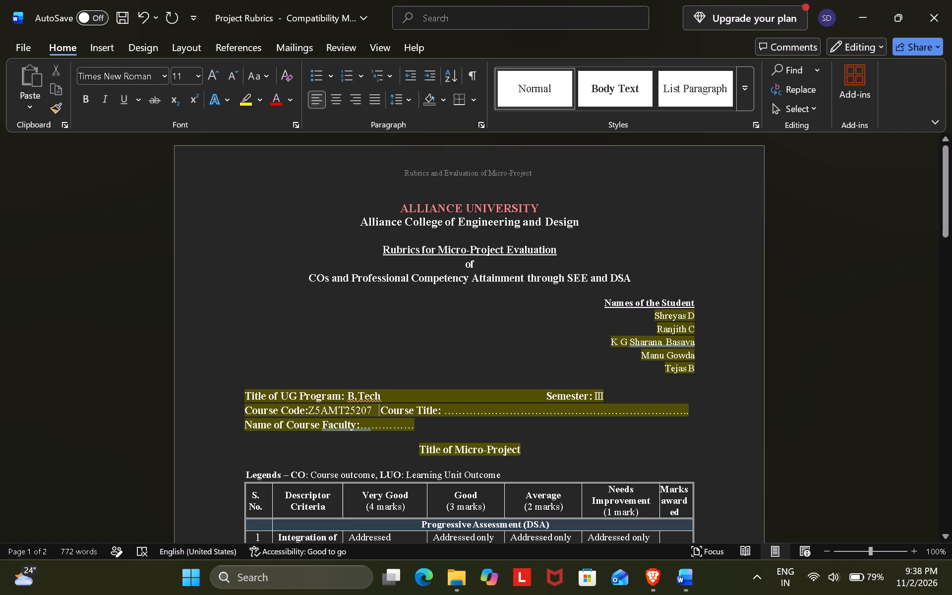
Replace the dotted placeholder after Course Title with Discrete Mathematics.
{"action": "left_click", "coordinate": [686, 410]}
{"action": "key", "text": "Right"}
{"action": "key", "text": "ctrl+BackSpace"}
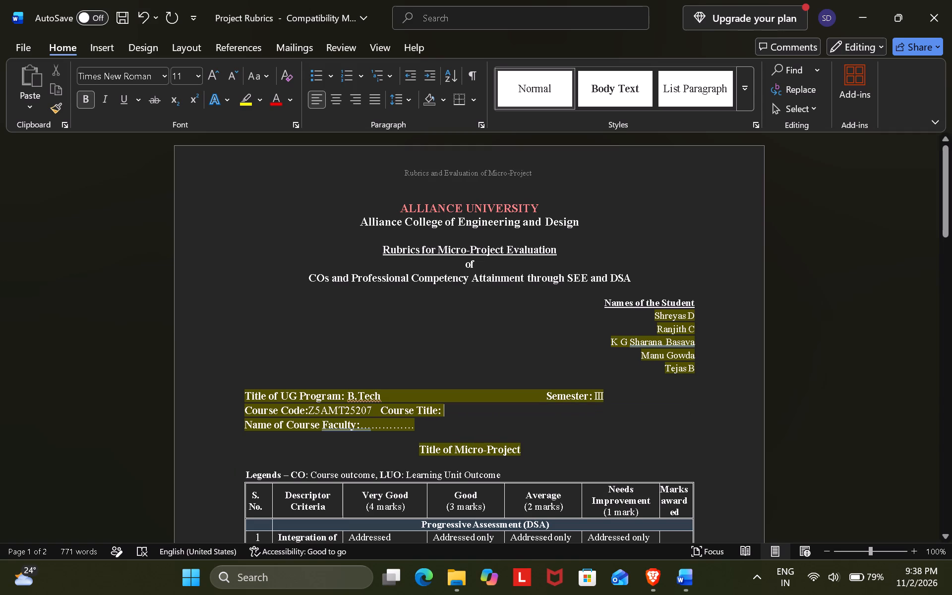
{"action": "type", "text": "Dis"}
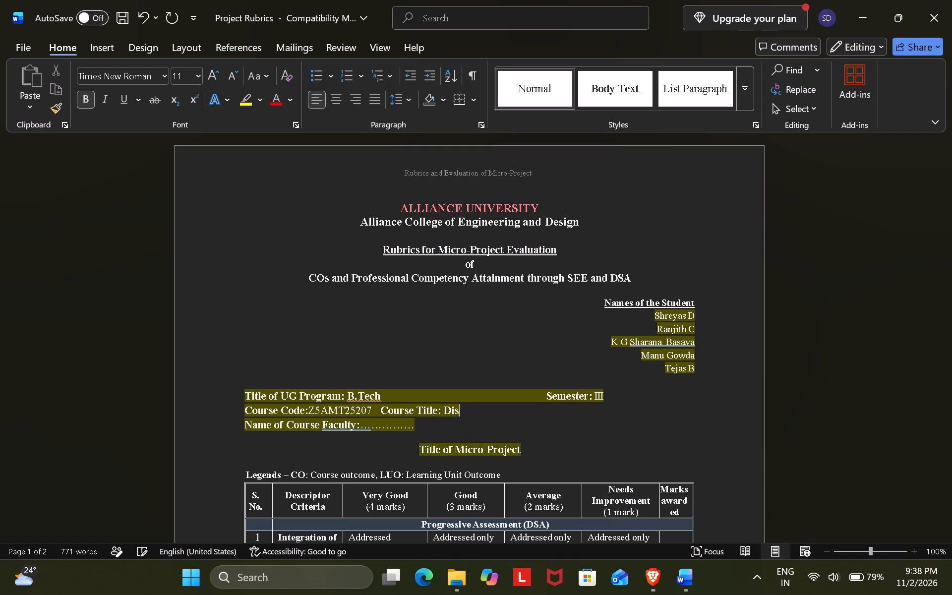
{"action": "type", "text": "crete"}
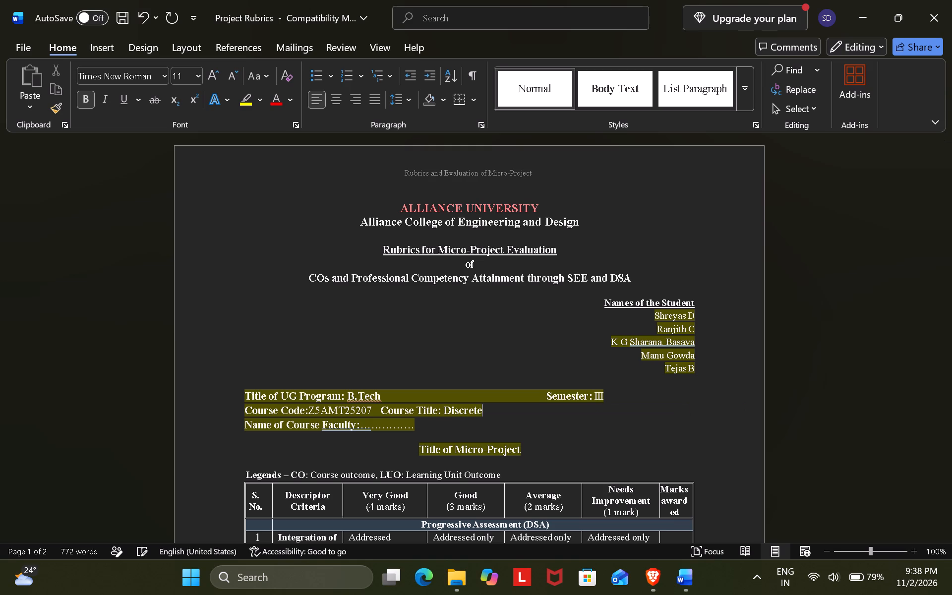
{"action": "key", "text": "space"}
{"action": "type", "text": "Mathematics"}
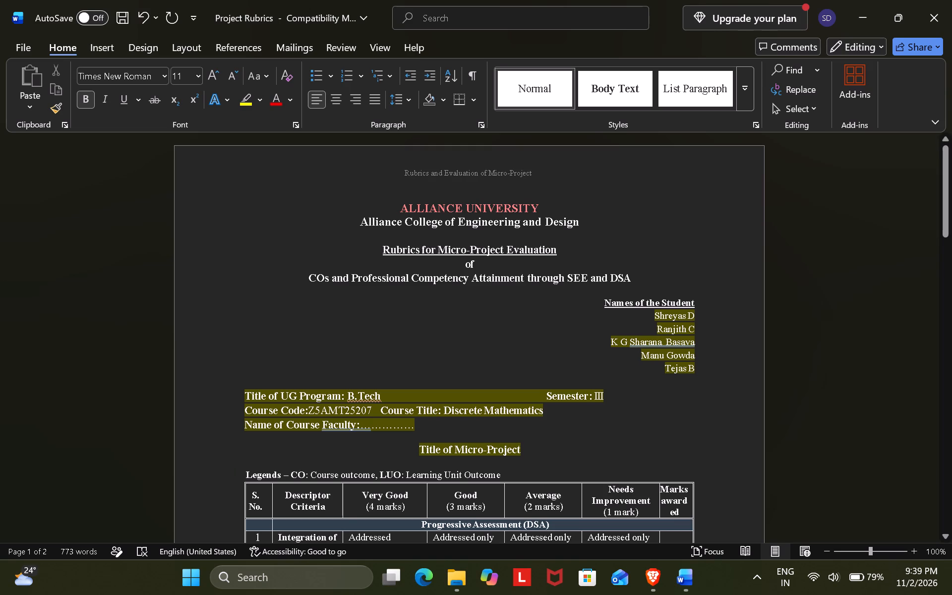
Replace the dotted placeholder after Name of Course Faculty with the faculty member's name, prefixed with Dr.
{"action": "left_click_drag", "start_coordinate": [413, 424], "coordinate": [360, 423]}
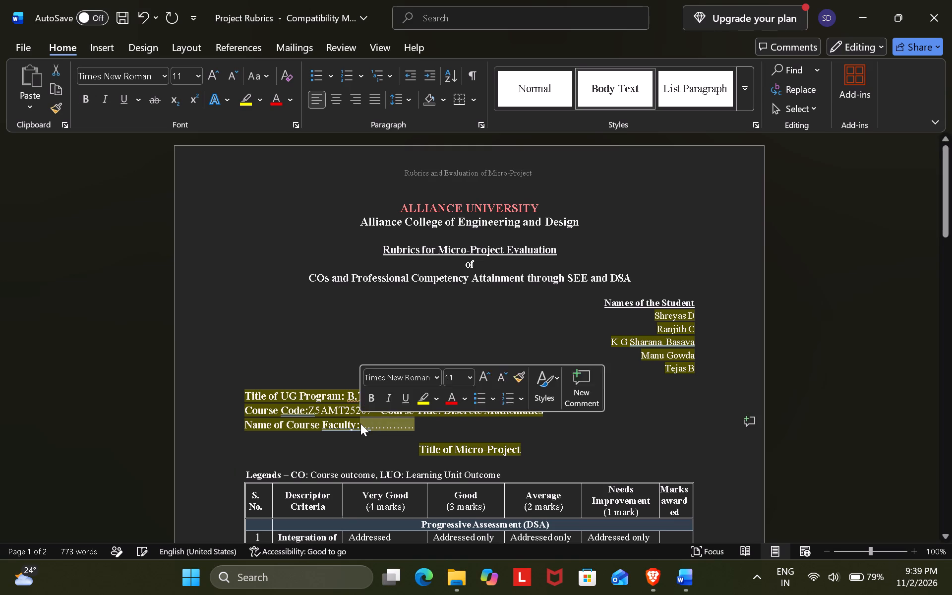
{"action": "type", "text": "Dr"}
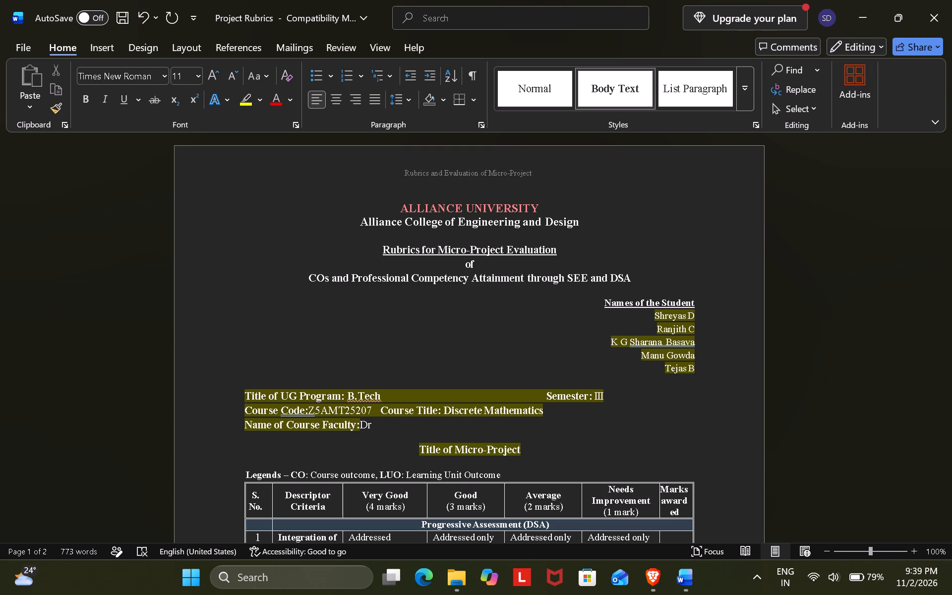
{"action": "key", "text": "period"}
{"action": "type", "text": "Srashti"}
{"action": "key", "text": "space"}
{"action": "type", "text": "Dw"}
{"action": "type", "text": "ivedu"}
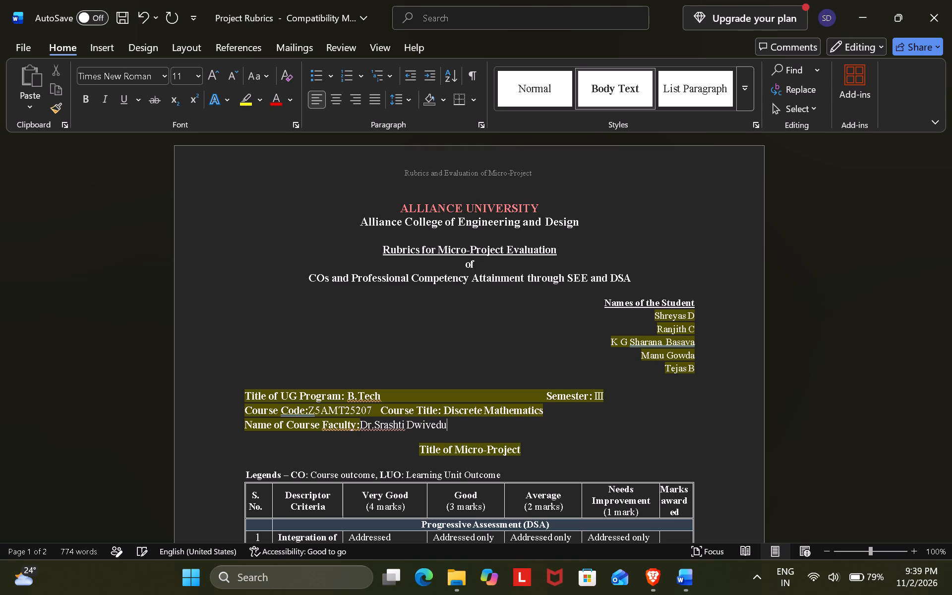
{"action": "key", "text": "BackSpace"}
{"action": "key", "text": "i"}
Insert a space between Dr. and the faculty member's first name, and another between the Name of Course Faculty label and Dr.
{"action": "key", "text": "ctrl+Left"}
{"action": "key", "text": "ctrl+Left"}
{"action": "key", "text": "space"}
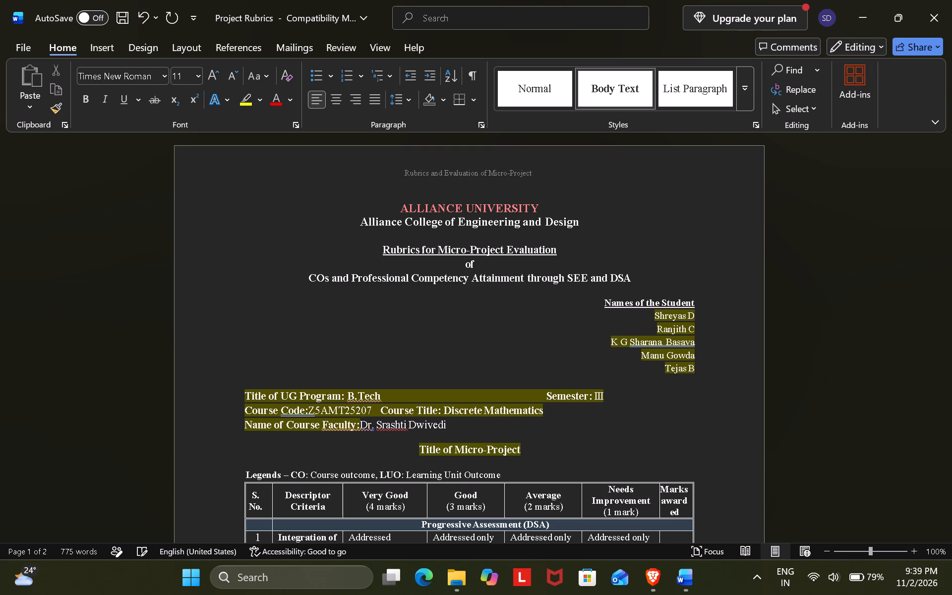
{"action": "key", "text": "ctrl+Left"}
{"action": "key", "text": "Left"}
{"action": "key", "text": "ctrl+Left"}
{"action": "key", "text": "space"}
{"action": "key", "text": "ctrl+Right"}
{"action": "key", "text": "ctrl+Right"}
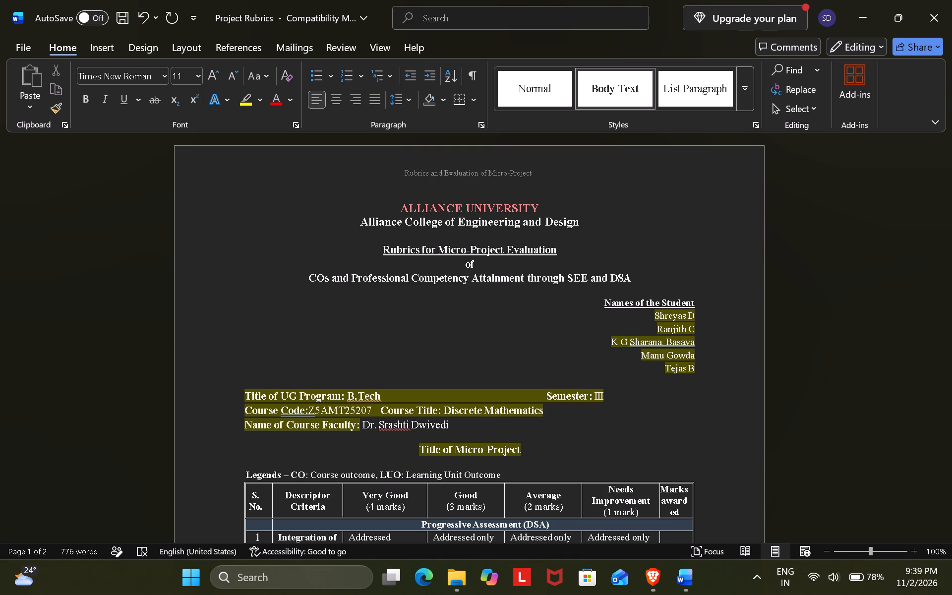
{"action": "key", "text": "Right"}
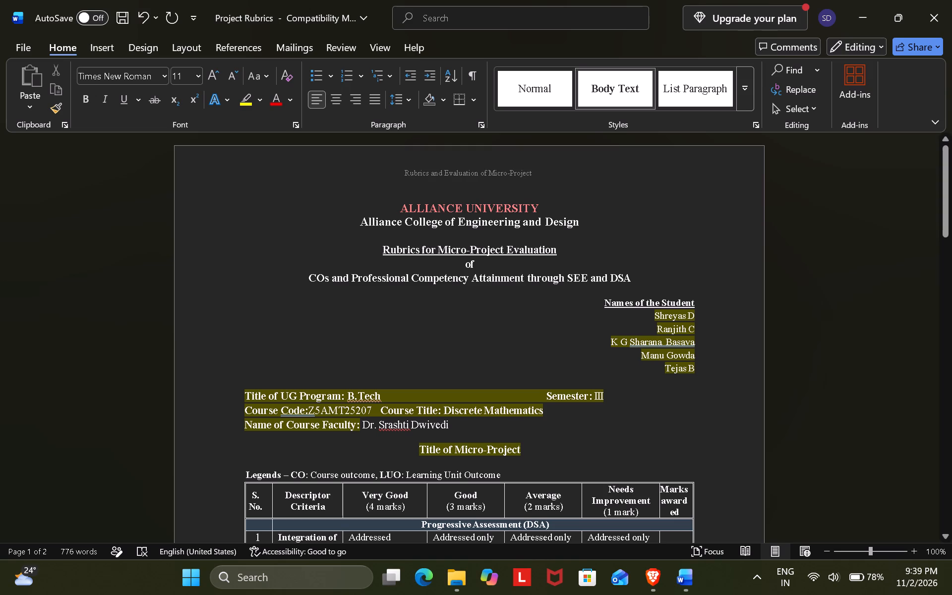
Select the highlighted Title of Micro-Project placeholder text above the Legends line.
{"action": "left_click_drag", "start_coordinate": [520, 448], "coordinate": [428, 451]}
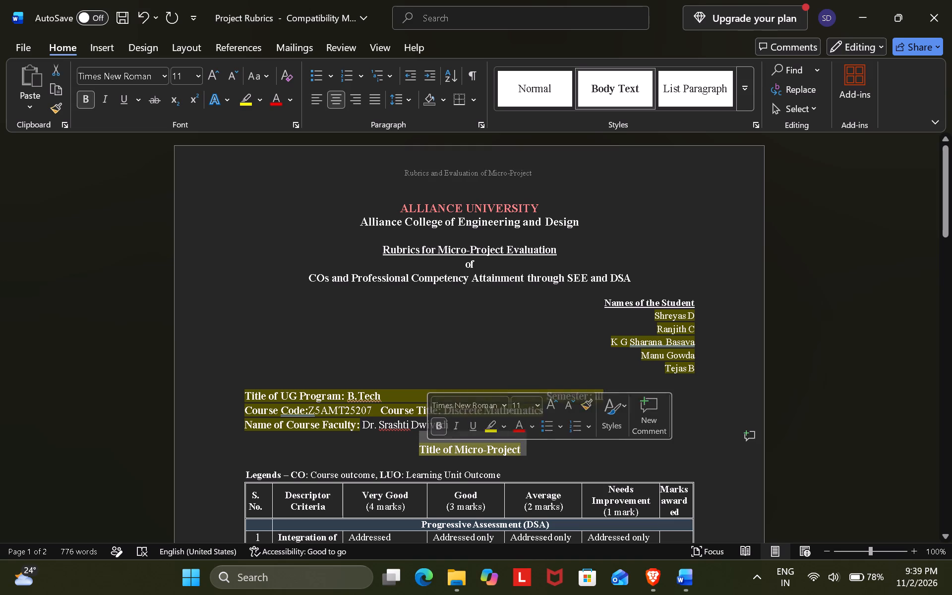
{"action": "left_click", "coordinate": [543, 469]}
{"action": "left_click_drag", "start_coordinate": [523, 445], "coordinate": [457, 443]}
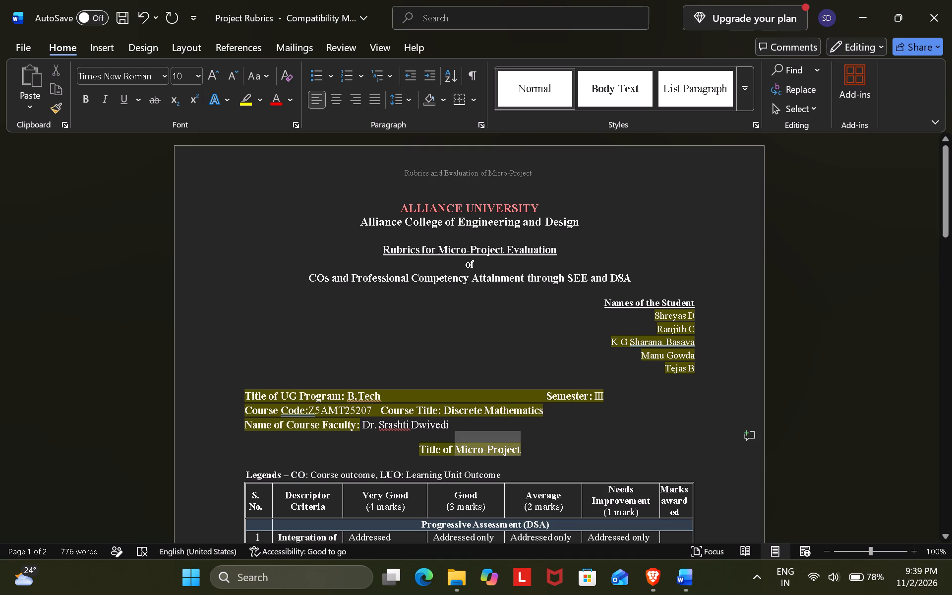
{"action": "left_click_drag", "start_coordinate": [457, 443], "coordinate": [426, 446]}
Switch to the Downloads folder in File Explorer.
{"action": "key", "text": "alt+Tab"}
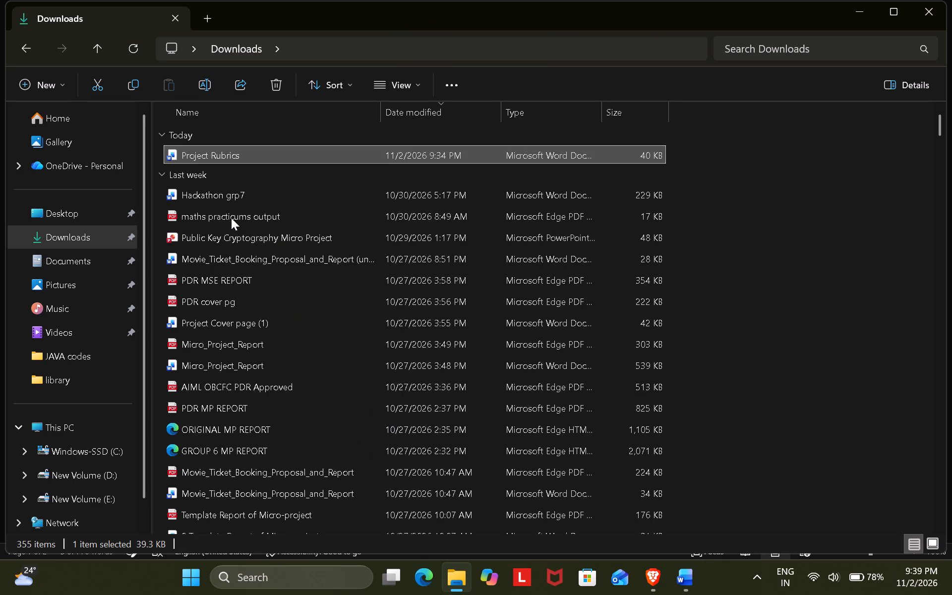
Browse the Downloads folder in File Explorer and open the DM_PROPSAL Word document.
{"action": "scroll", "coordinate": [266, 308], "scroll_direction": "down", "scroll_amount": 1}
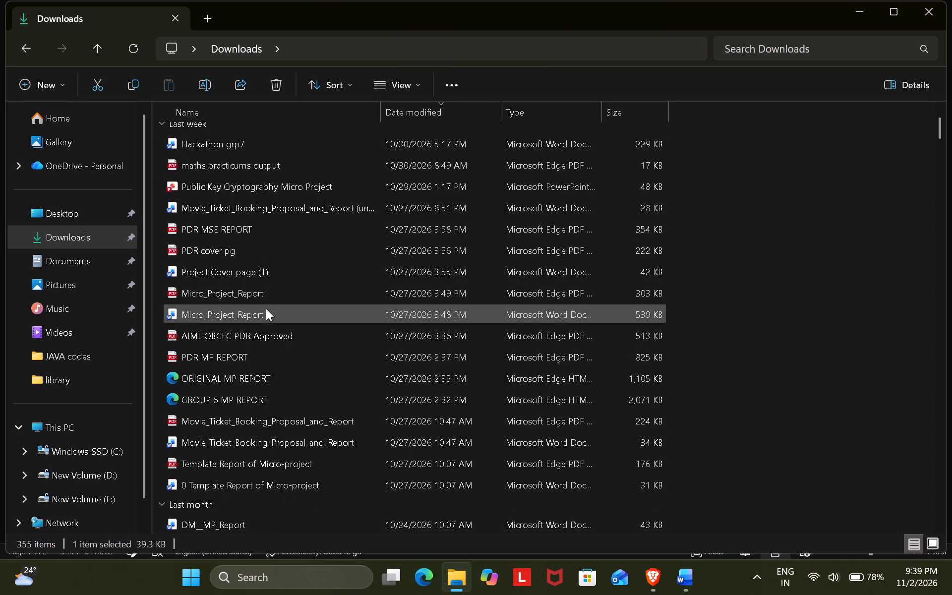
{"action": "scroll", "coordinate": [266, 308], "scroll_direction": "down", "scroll_amount": 1}
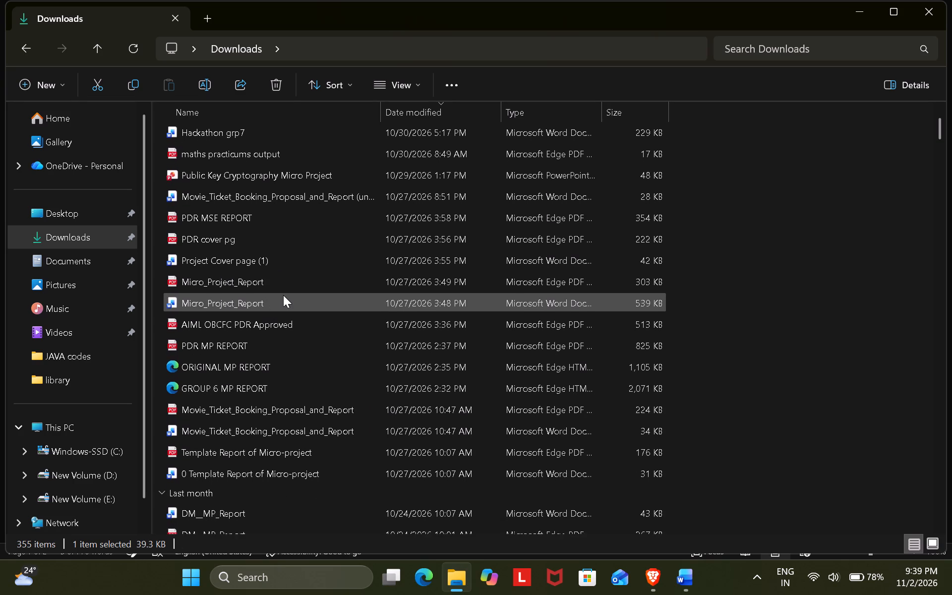
{"action": "scroll", "coordinate": [303, 160], "scroll_direction": "up", "scroll_amount": 1}
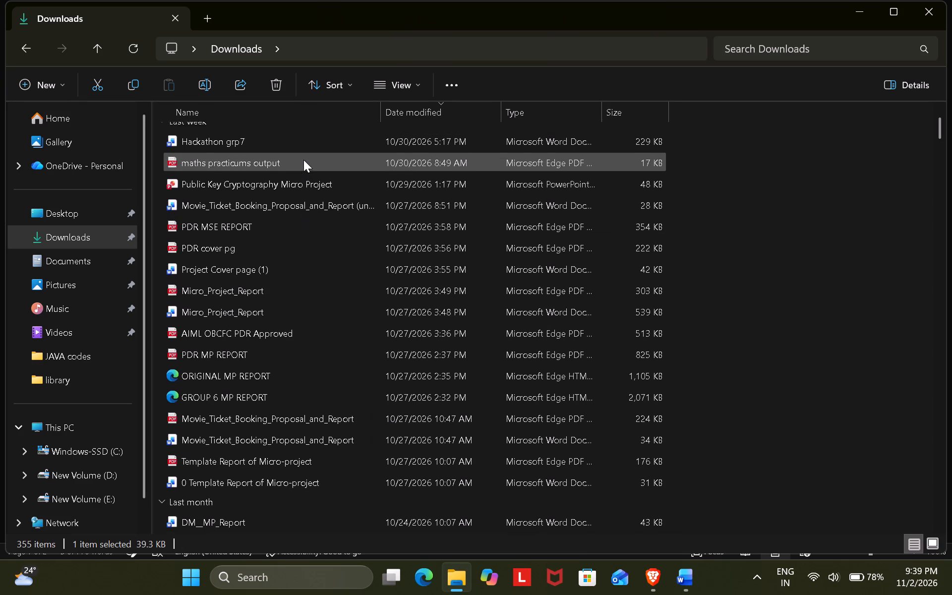
{"action": "scroll", "coordinate": [303, 160], "scroll_direction": "up", "scroll_amount": 1}
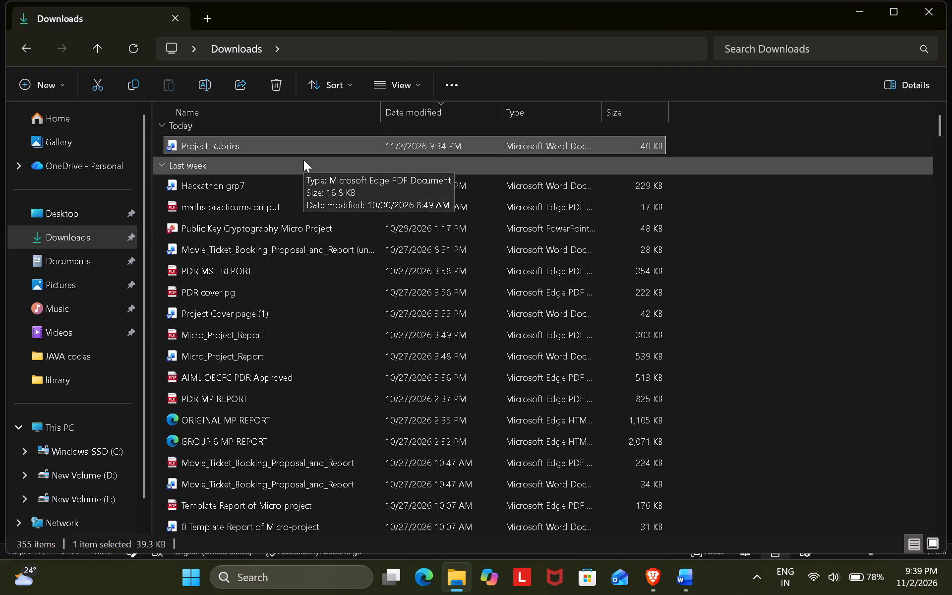
{"action": "scroll", "coordinate": [303, 160], "scroll_direction": "up", "scroll_amount": 1}
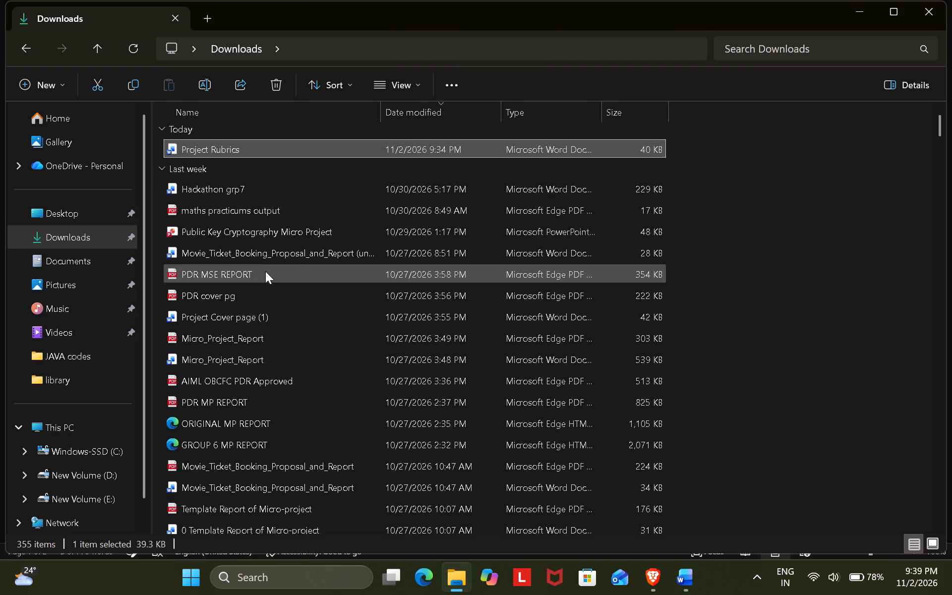
{"action": "scroll", "coordinate": [251, 384], "scroll_direction": "down", "scroll_amount": 1}
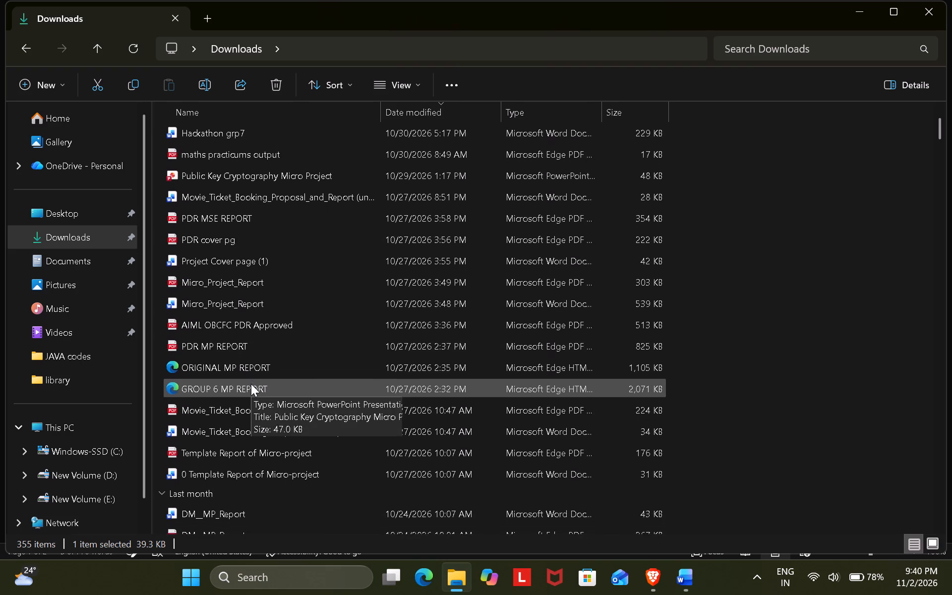
{"action": "scroll", "coordinate": [251, 384], "scroll_direction": "down", "scroll_amount": 1}
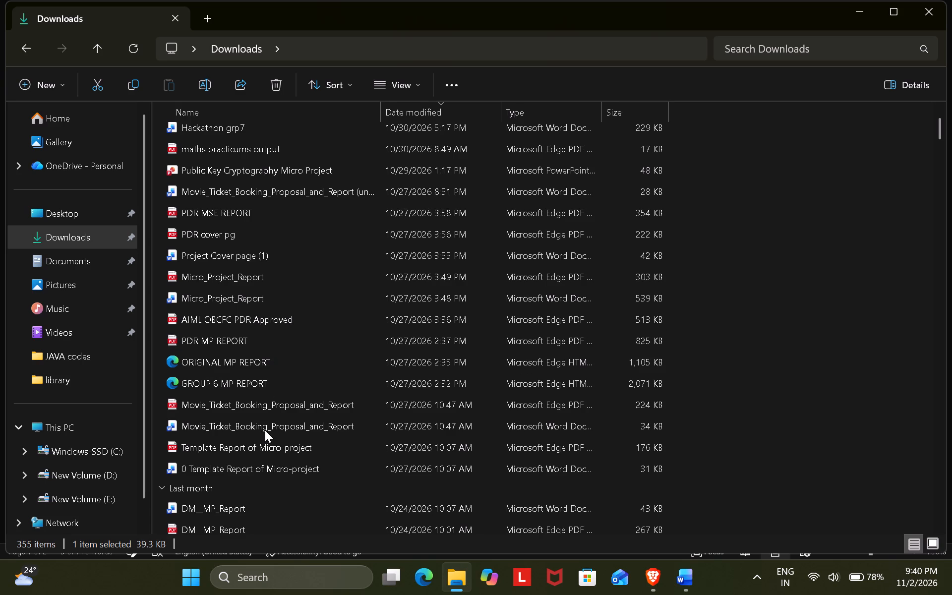
{"action": "scroll", "coordinate": [265, 430], "scroll_direction": "down", "scroll_amount": 5}
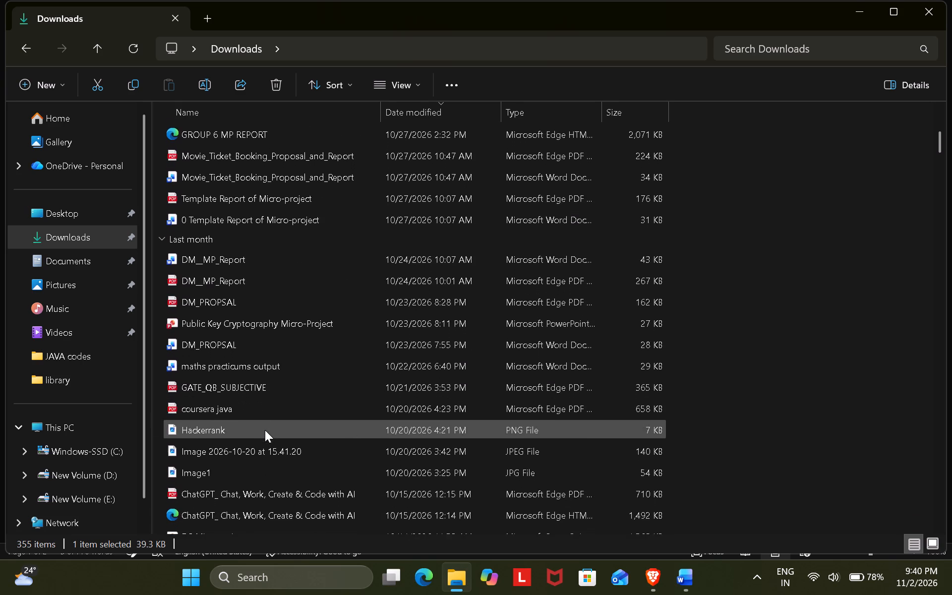
{"action": "scroll", "coordinate": [265, 430], "scroll_direction": "down", "scroll_amount": 1}
{"action": "double_click", "coordinate": [259, 333]}
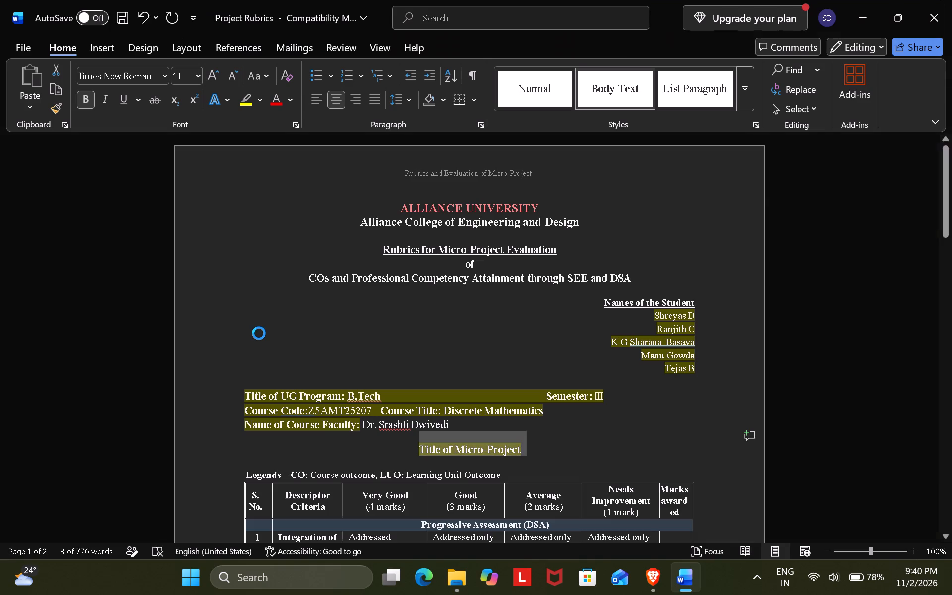
Copy the full micro-project title from DM_PROPSAL and paste it over the Title of Micro-Project placeholder in Project Rubrics.
{"action": "scroll", "coordinate": [453, 327], "scroll_direction": "down", "scroll_amount": 3}
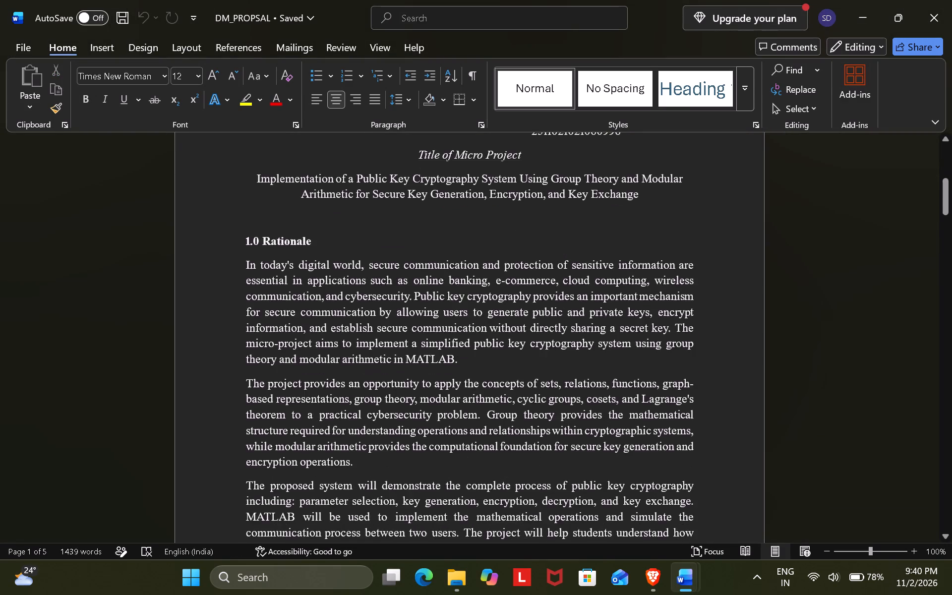
{"action": "scroll", "coordinate": [453, 327], "scroll_direction": "up", "scroll_amount": 2}
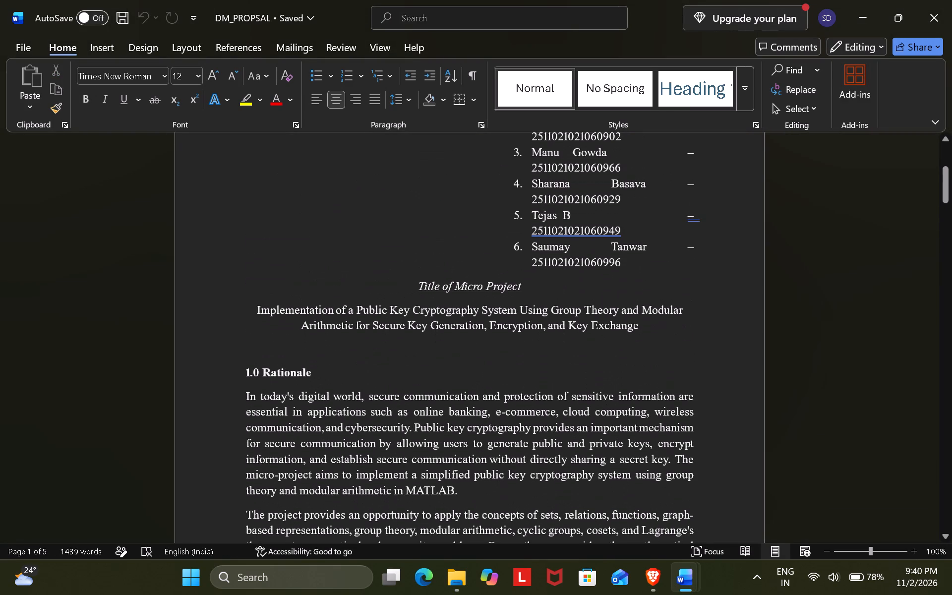
{"action": "left_click_drag", "start_coordinate": [643, 325], "coordinate": [346, 305]}
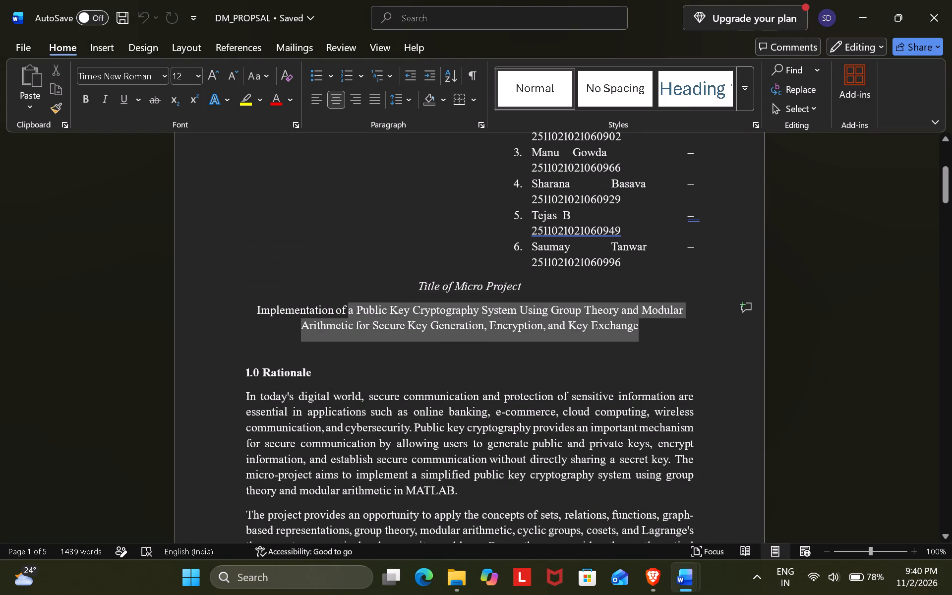
{"action": "left_click_drag", "start_coordinate": [346, 305], "coordinate": [291, 305]}
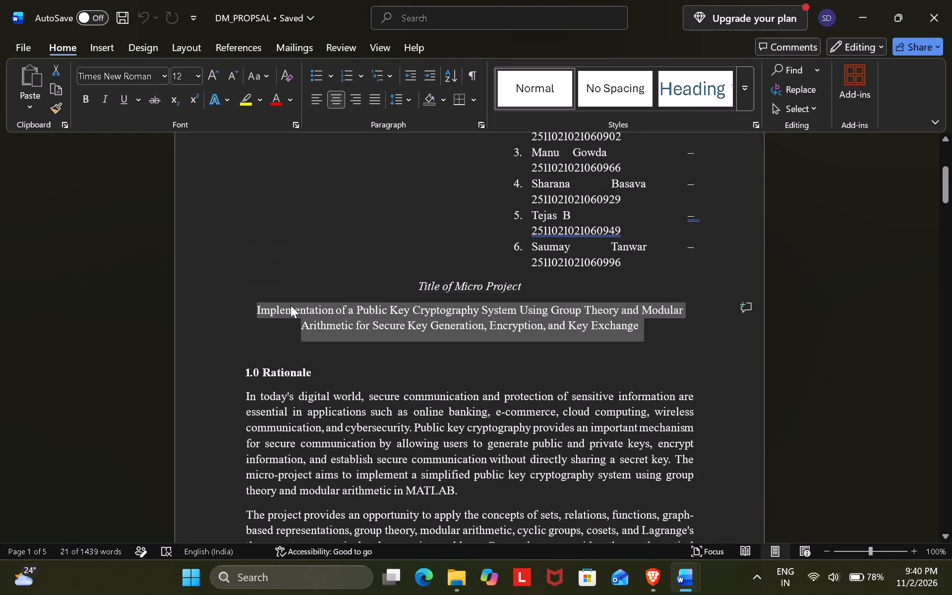
{"action": "key", "text": "ctrl+c"}
{"action": "key", "text": "alt+Tab"}
{"action": "key", "text": "alt+Tab"}
{"action": "key", "text": "alt+Tab"}
{"action": "key", "text": "alt+Tab"}
{"action": "key", "text": "alt+Tab"}
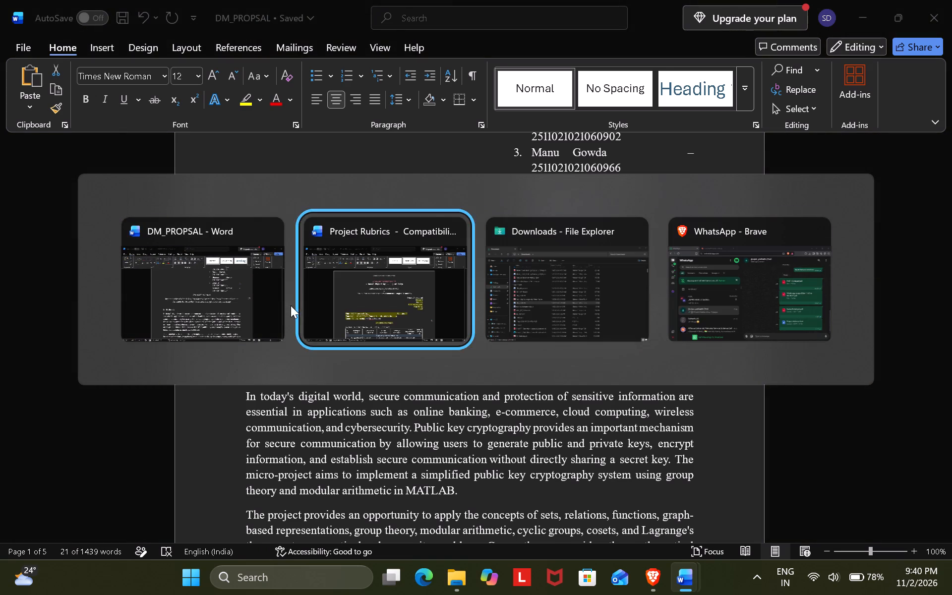
{"action": "key", "text": "ctrl+v"}
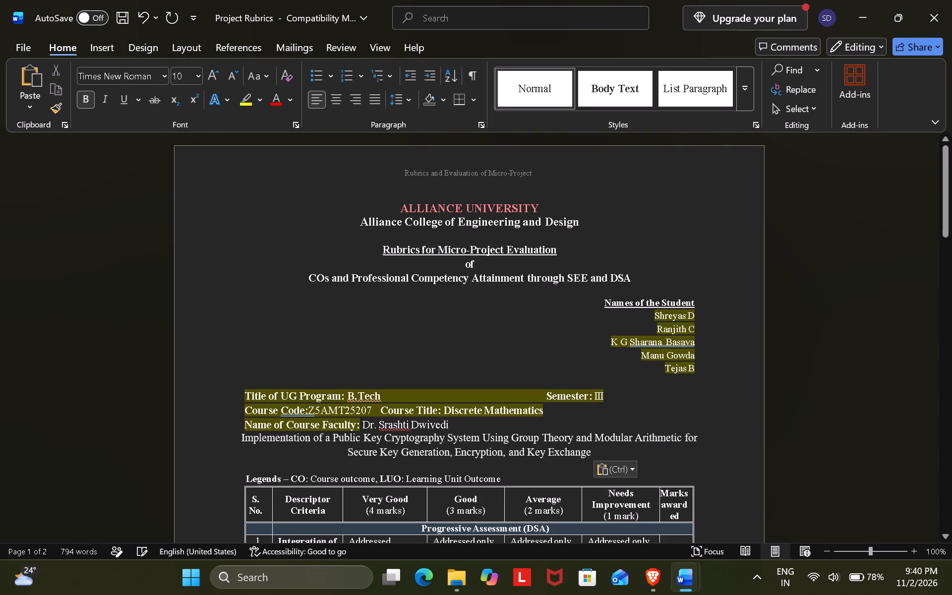
Insert a blank line between the Name of Course Faculty line and the micro-project title.
{"action": "left_click", "coordinate": [455, 426]}
{"action": "key", "text": "Return"}
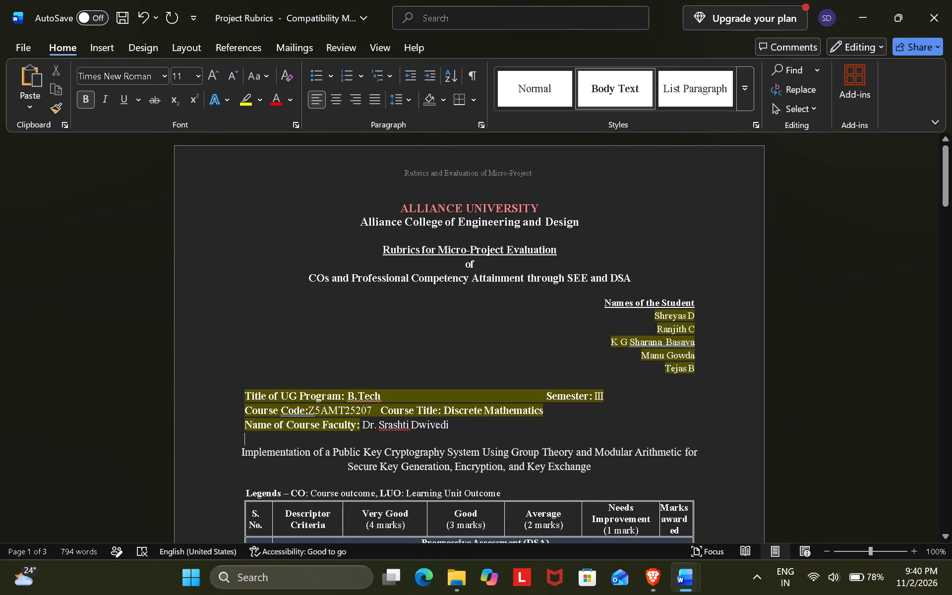
Remove the text highlight from the student names down through the Name of Course Faculty line, using No Color.
{"action": "left_click_drag", "start_coordinate": [450, 425], "coordinate": [480, 318]}
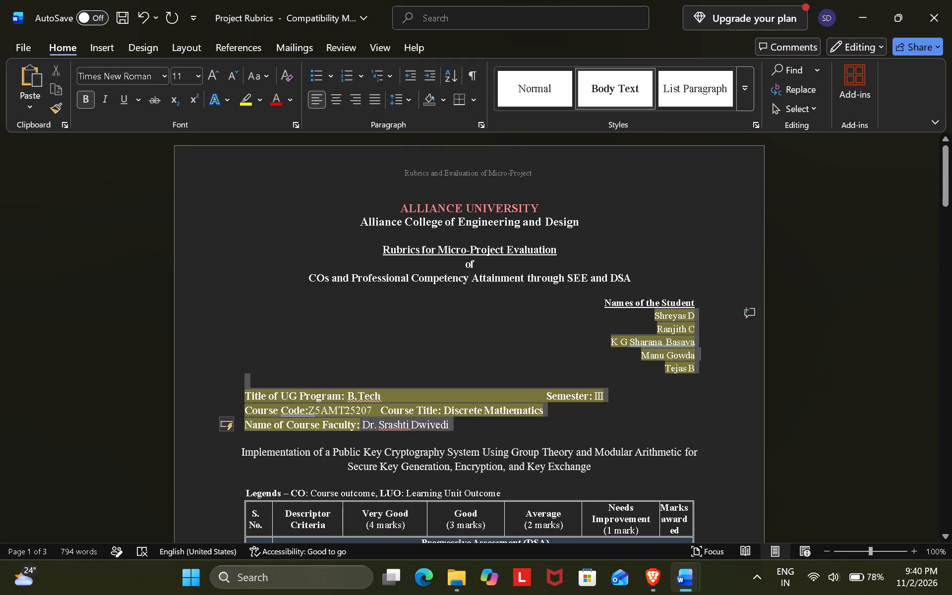
{"action": "left_click_drag", "start_coordinate": [480, 318], "coordinate": [480, 318]}
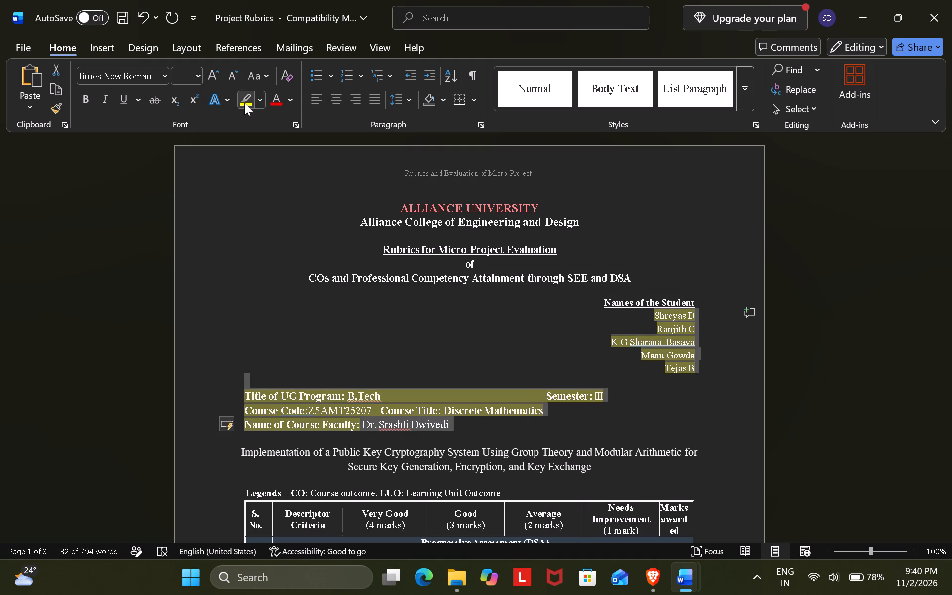
{"action": "left_click", "coordinate": [244, 103]}
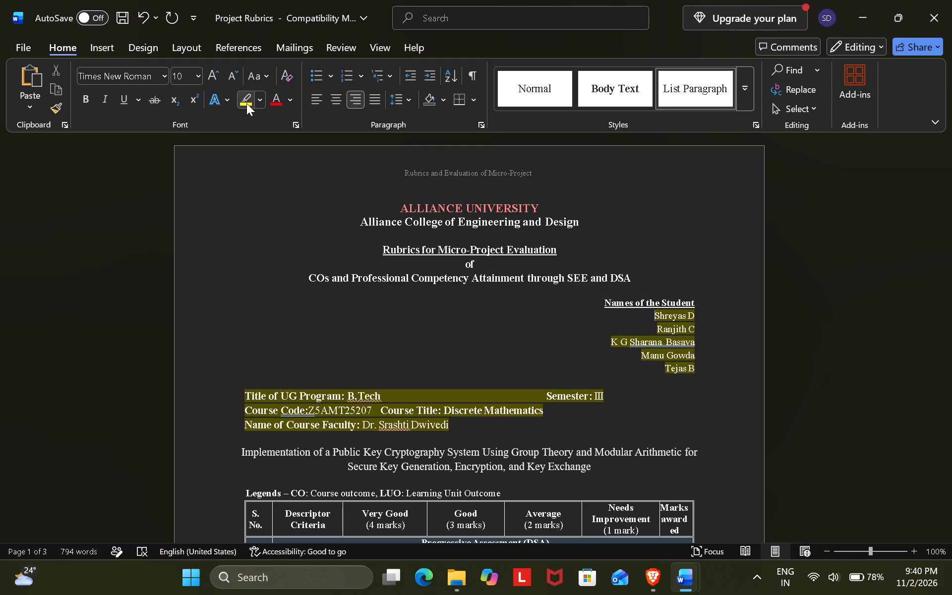
{"action": "left_click", "coordinate": [246, 103]}
{"action": "left_click", "coordinate": [257, 103]}
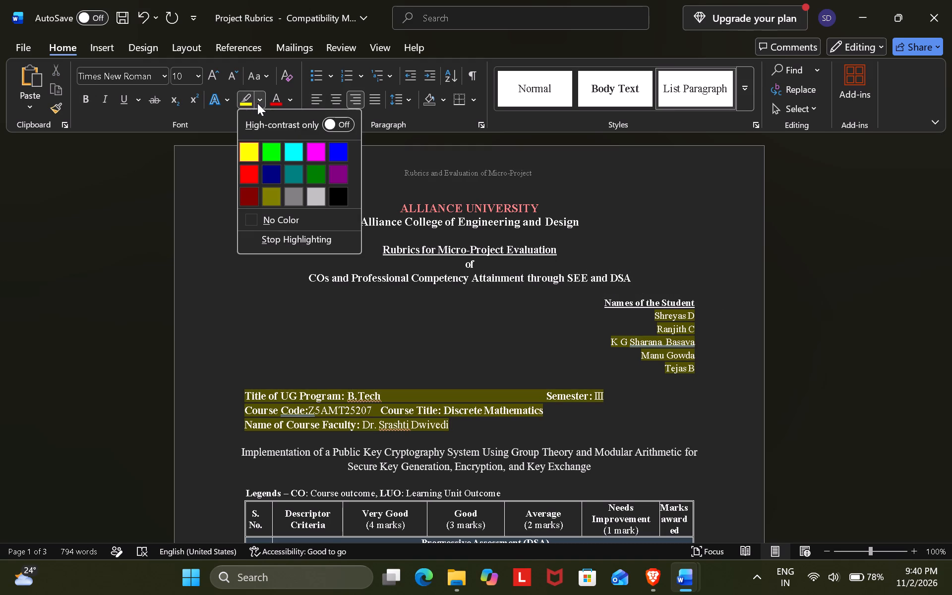
{"action": "left_click", "coordinate": [335, 190]}
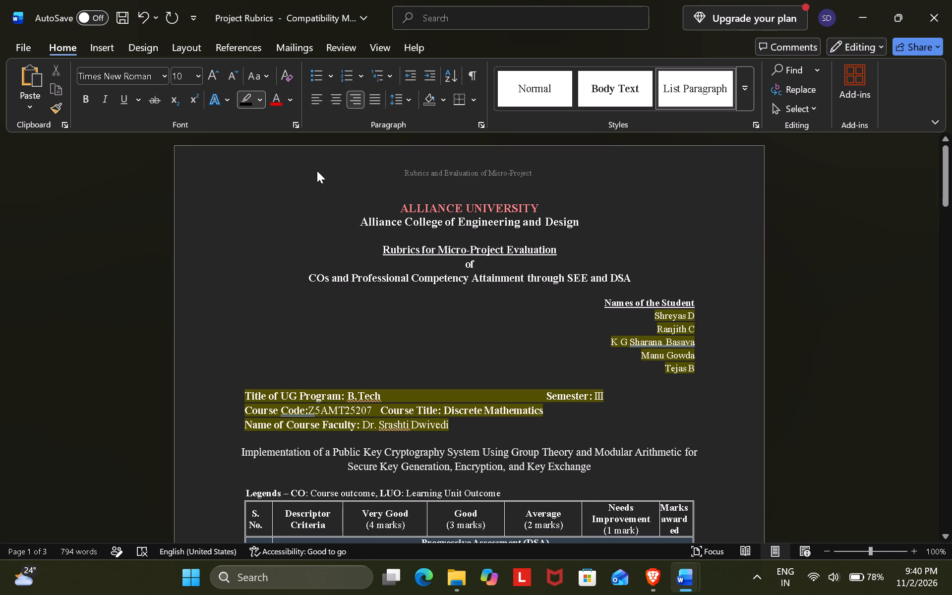
{"action": "key", "text": "ctrl+z"}
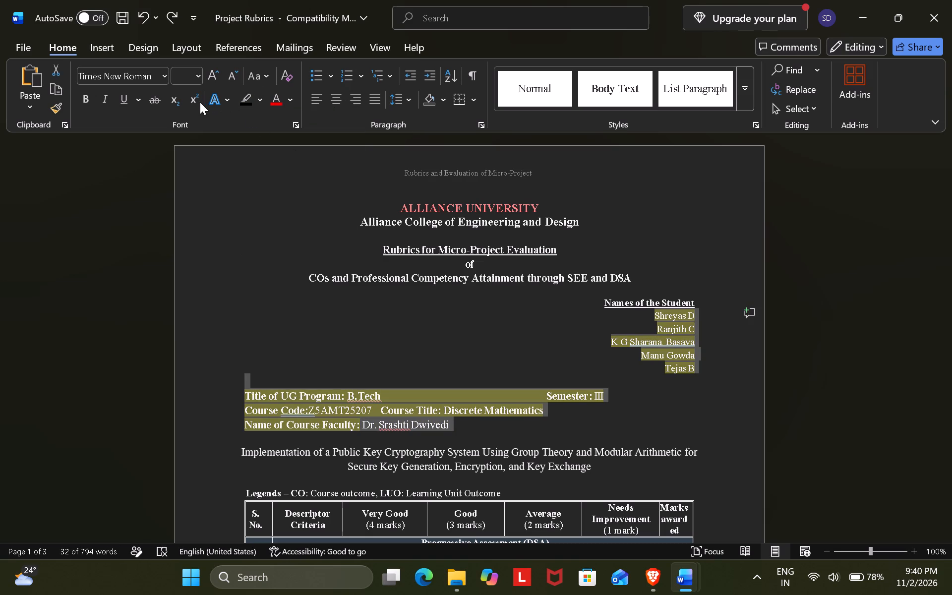
{"action": "left_click", "coordinate": [260, 102]}
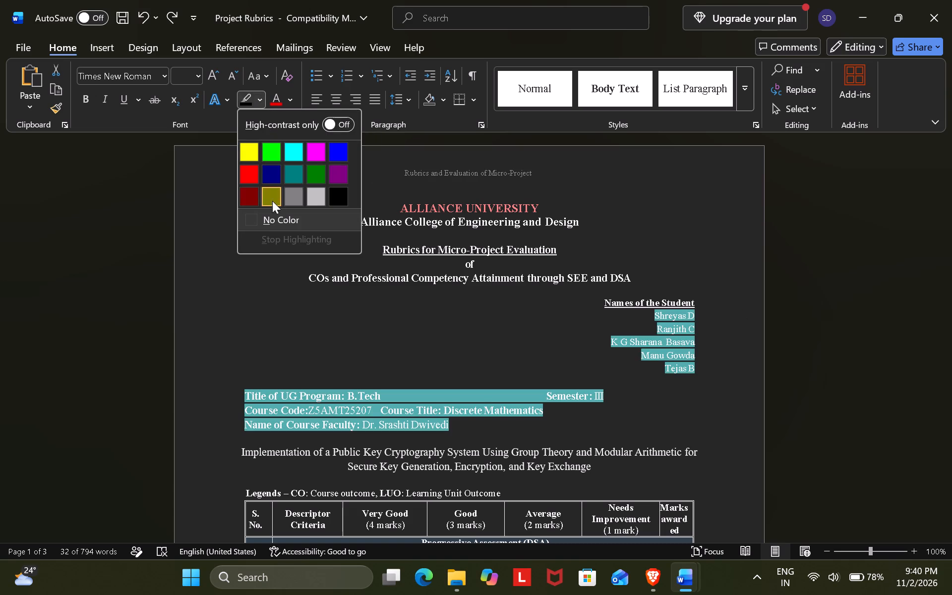
{"action": "left_click", "coordinate": [252, 217]}
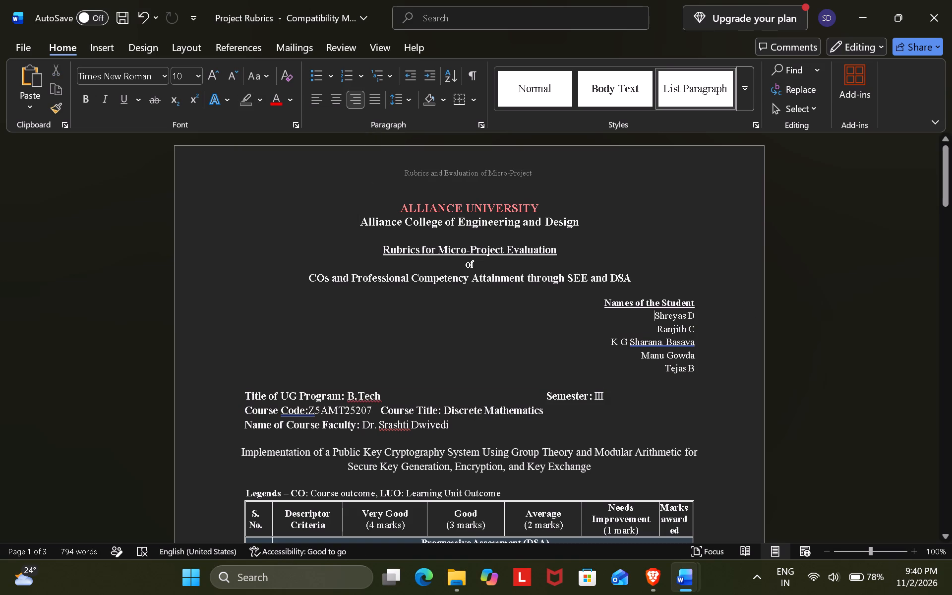
Add "(AI/ML)" after B.Tech in the Title of UG Program line.
{"action": "left_click", "coordinate": [368, 411]}
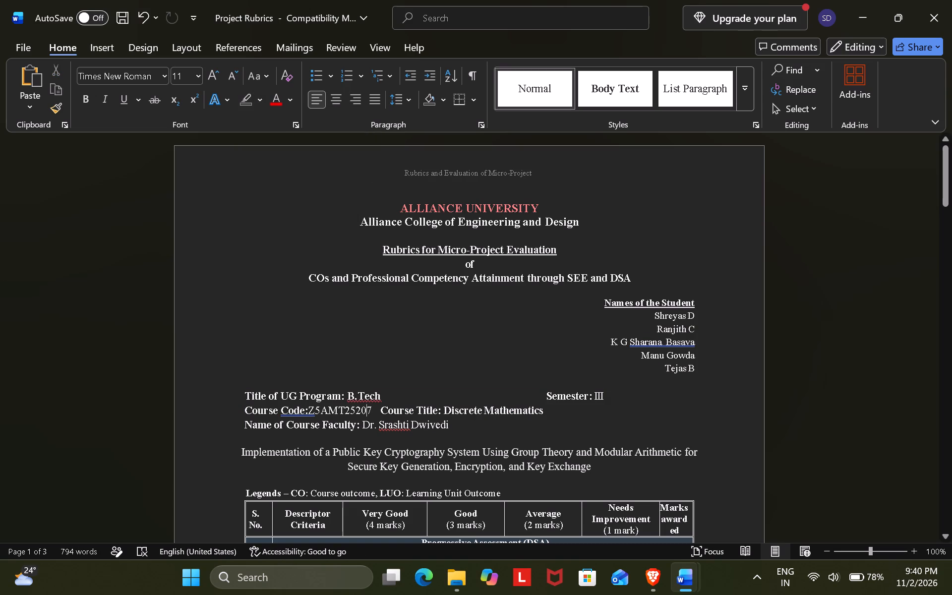
{"action": "left_click", "coordinate": [394, 396]}
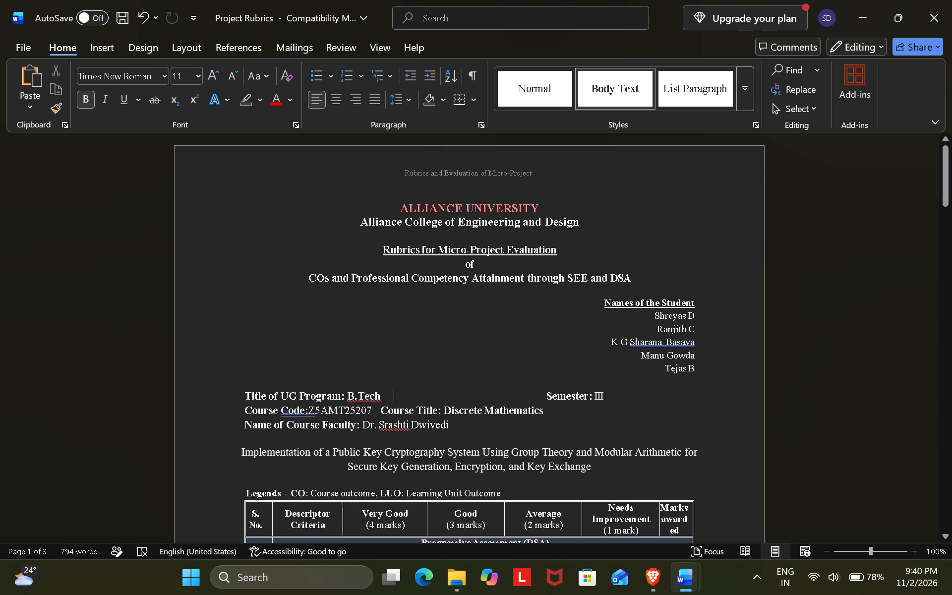
{"action": "key", "text": "ctrl+BackSpace"}
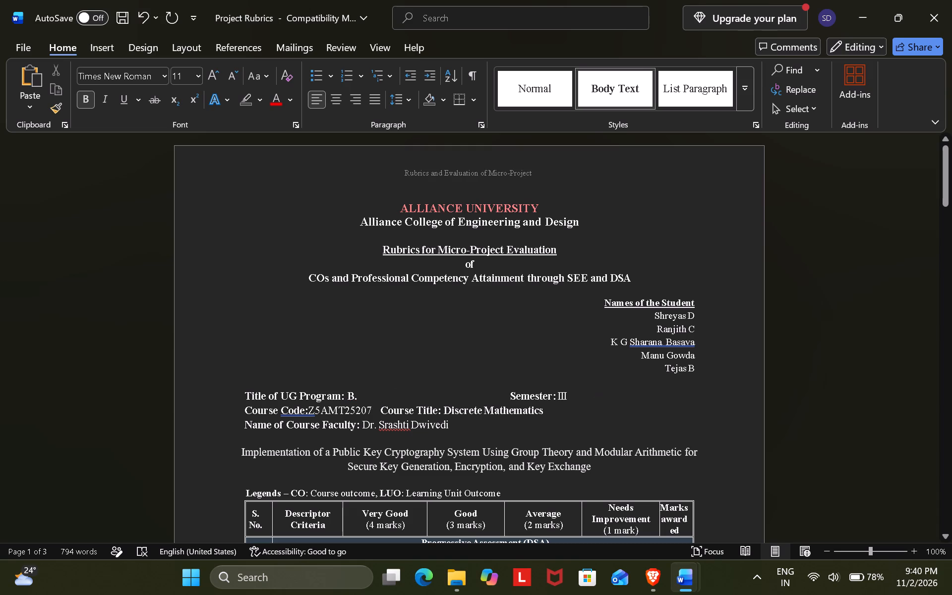
{"action": "key", "text": "ctrl+z"}
{"action": "key", "text": "Left"}
{"action": "key", "text": "Left"}
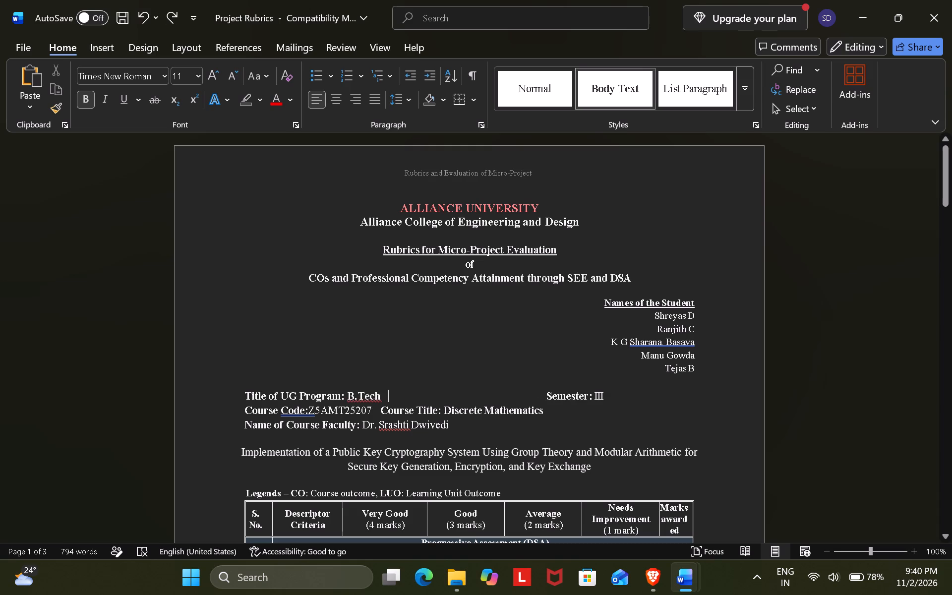
{"action": "key", "text": "Left"}
{"action": "key", "text": "Left"}
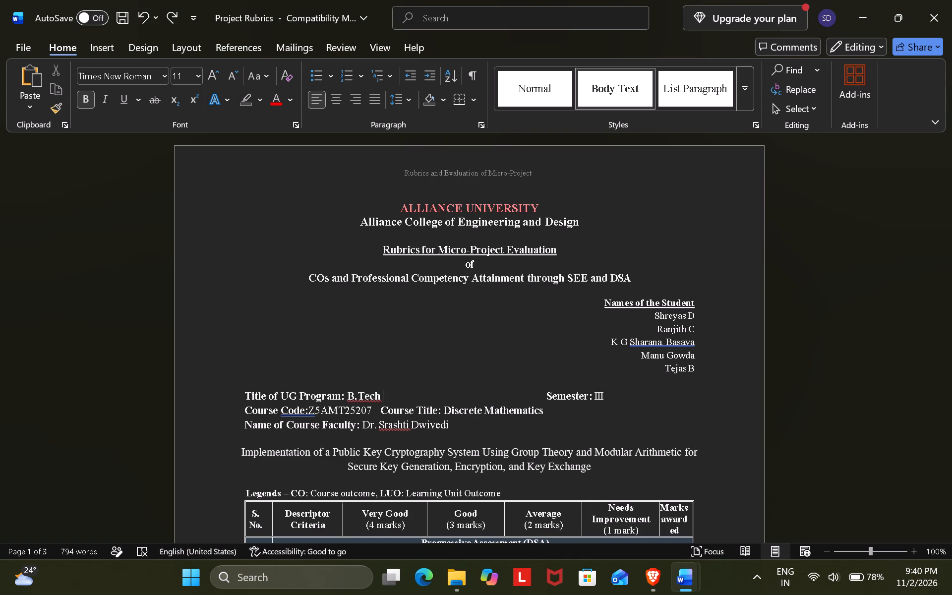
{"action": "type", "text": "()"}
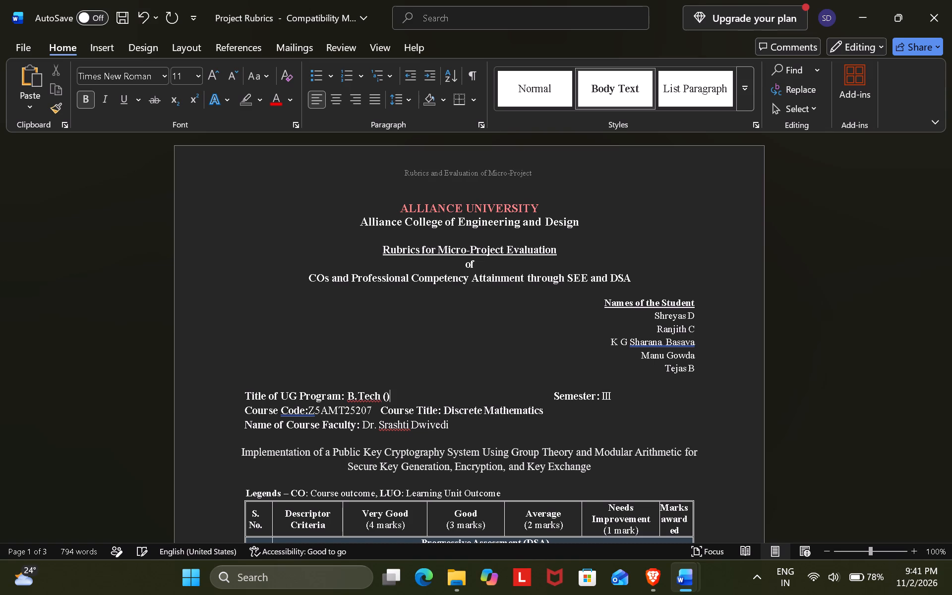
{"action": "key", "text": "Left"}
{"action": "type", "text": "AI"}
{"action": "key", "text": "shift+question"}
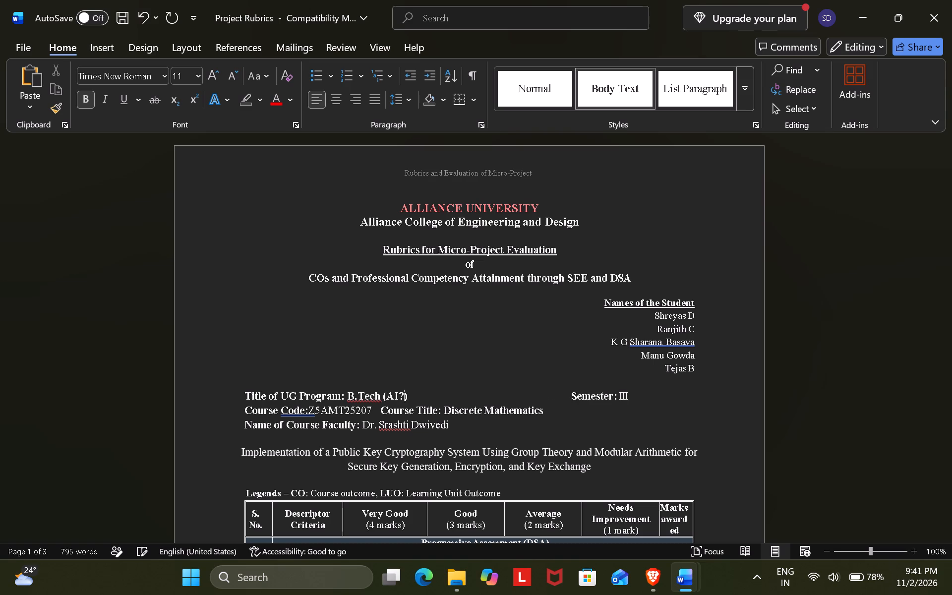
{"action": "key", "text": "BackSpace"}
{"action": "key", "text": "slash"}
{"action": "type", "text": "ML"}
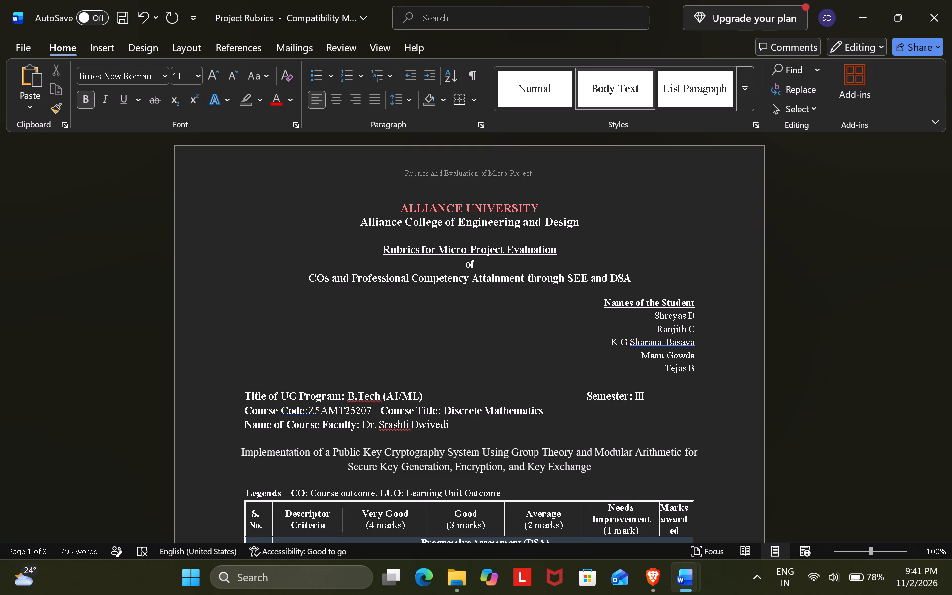
Move the Semester field onto its own line below Title of UG Program, removing the spacing before it.
{"action": "left_click", "coordinate": [522, 393]}
{"action": "key", "text": "Delete"}
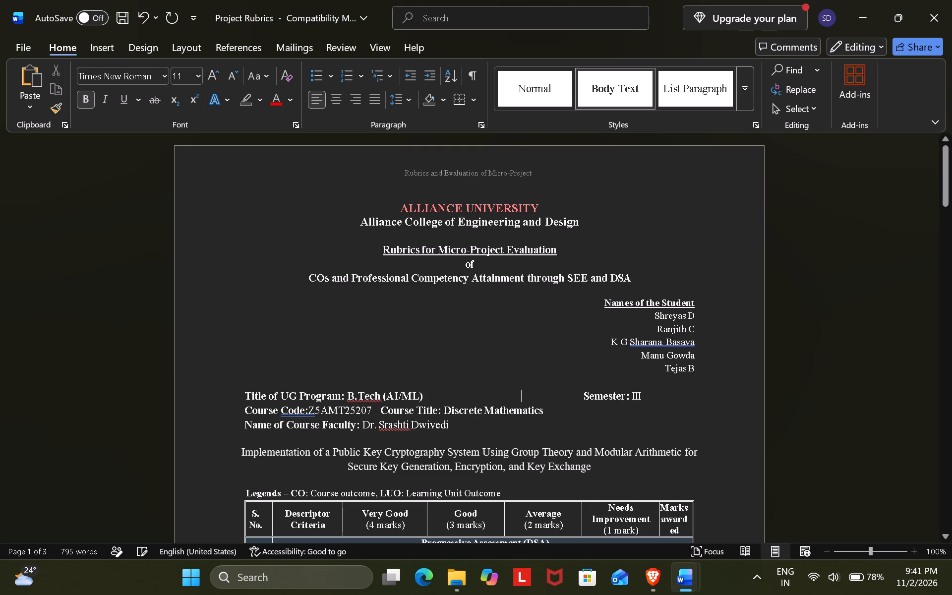
{"action": "key", "text": "Delete"}
{"action": "key", "text": "Return"}
{"action": "key", "text": "ctrl+Delete"}
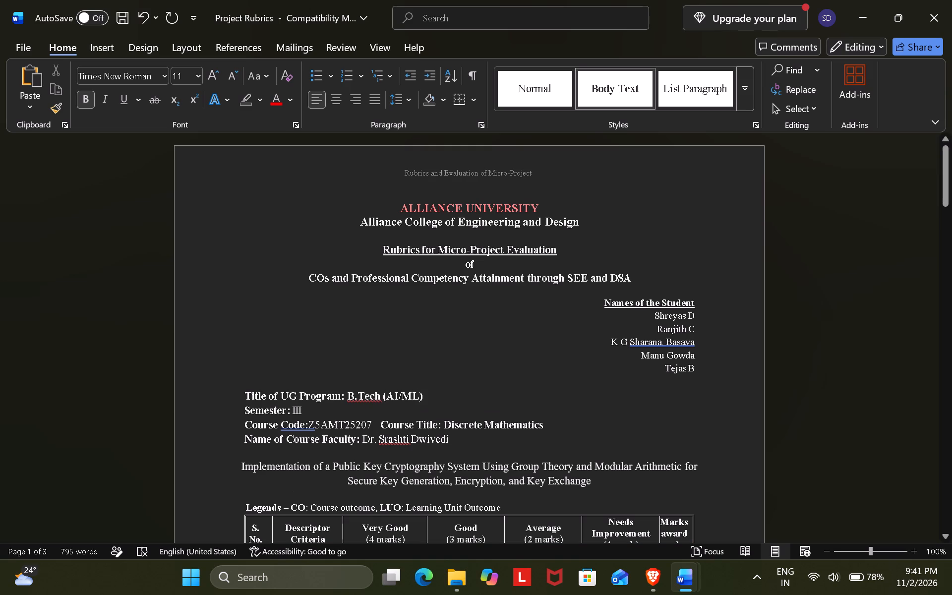
Move the Course Title field onto its own line below Course Code, flush with the left margin.
{"action": "left_click", "coordinate": [377, 426]}
{"action": "key", "text": "Return"}
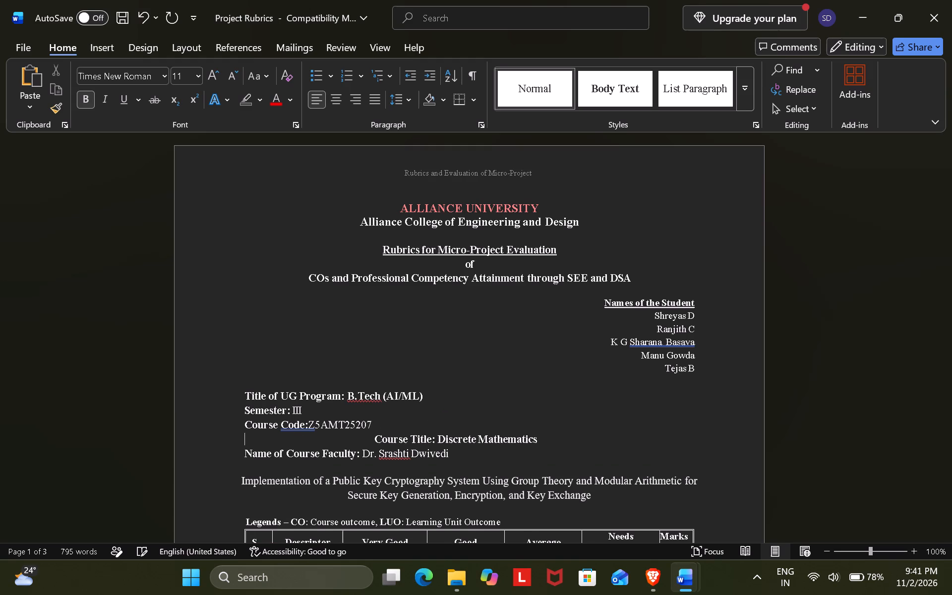
{"action": "key", "text": "ctrl+Delete"}
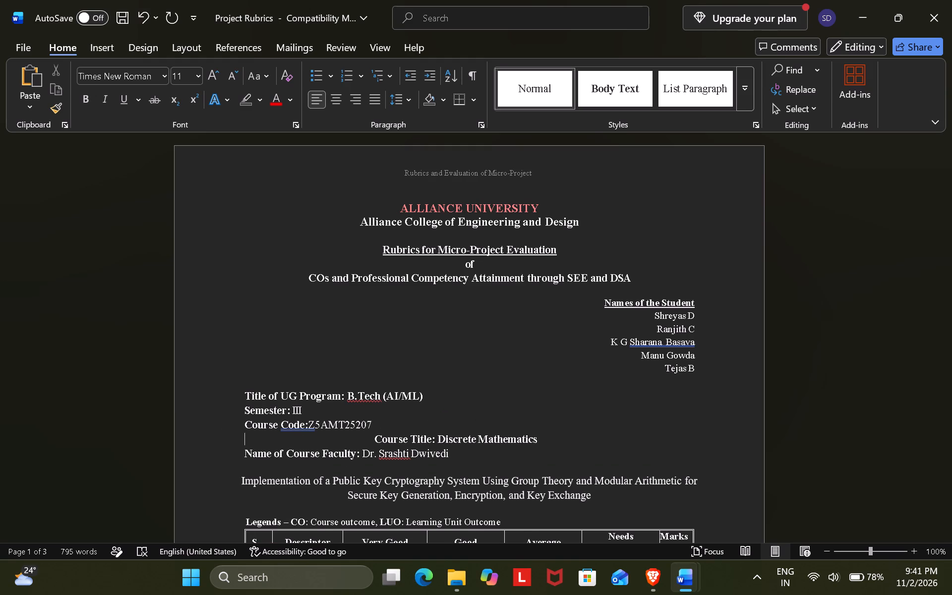
{"action": "key", "text": "ctrl+Delete"}
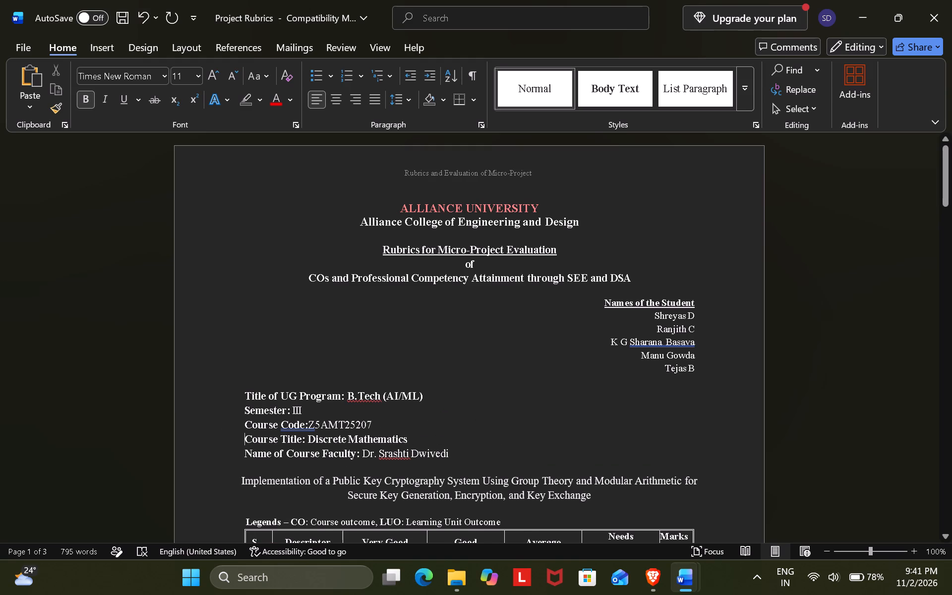
Review the whole document, from the header fields through the rubric tables to the COs, marks table and signature section on page 3.
{"action": "scroll", "coordinate": [389, 445], "scroll_direction": "down", "scroll_amount": 1}
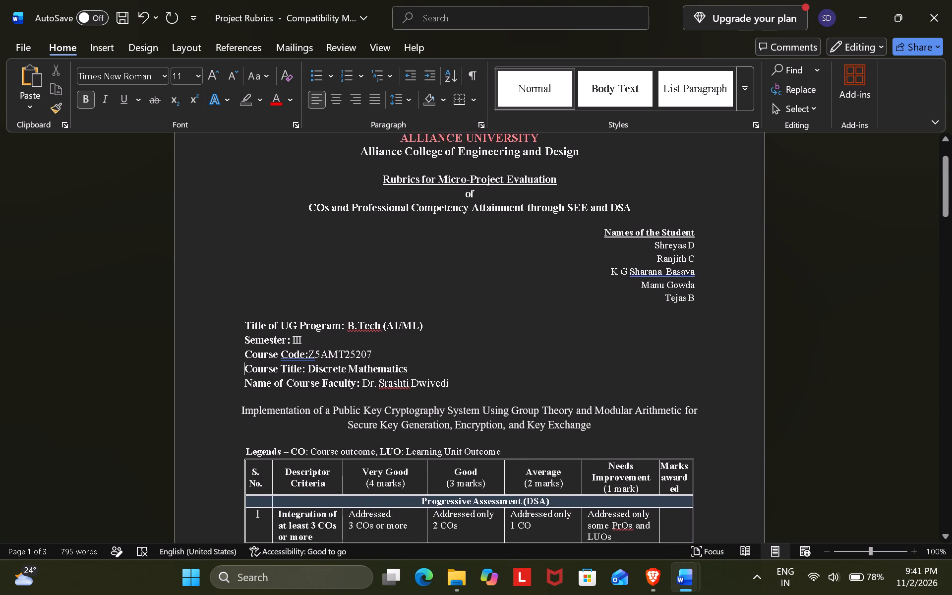
{"action": "scroll", "coordinate": [389, 445], "scroll_direction": "down", "scroll_amount": 2}
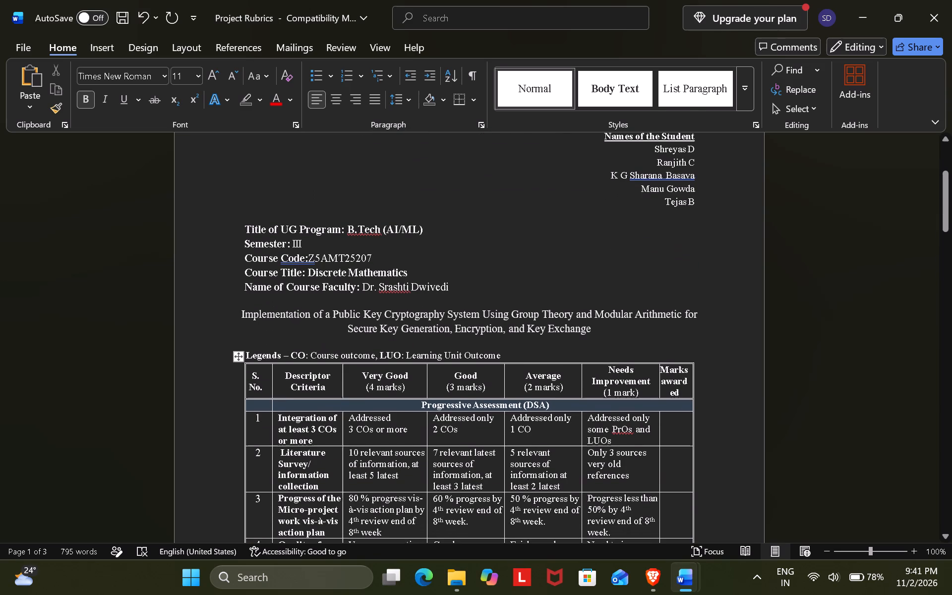
{"action": "scroll", "coordinate": [389, 445], "scroll_direction": "down", "scroll_amount": 2}
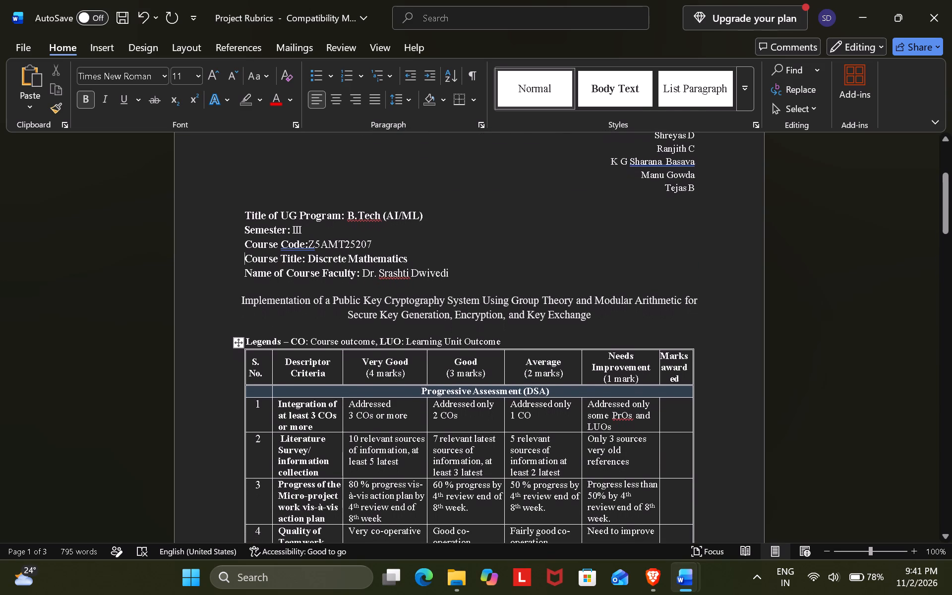
{"action": "scroll", "coordinate": [389, 445], "scroll_direction": "down", "scroll_amount": 2}
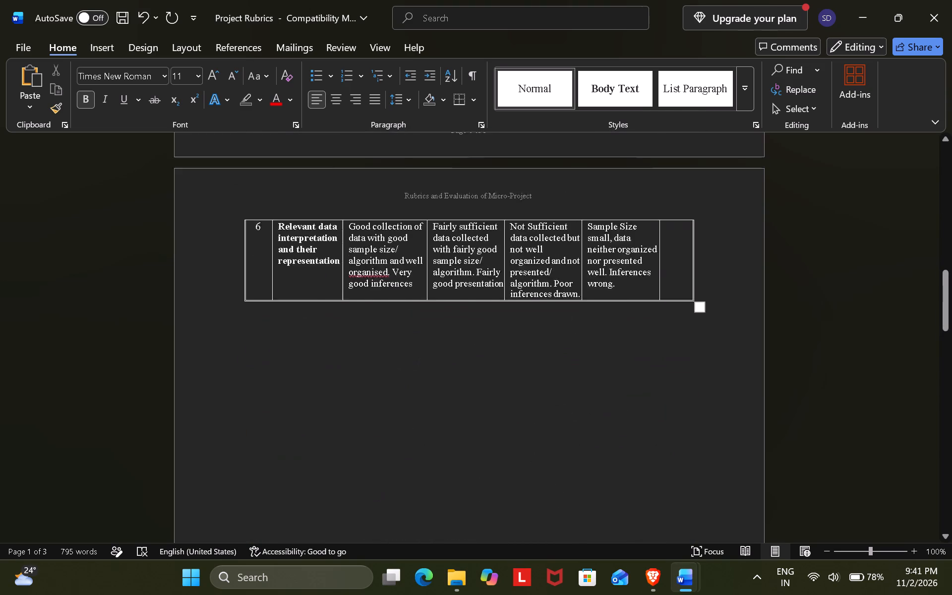
{"action": "scroll", "coordinate": [389, 445], "scroll_direction": "down", "scroll_amount": 2}
{"action": "scroll", "coordinate": [389, 445], "scroll_direction": "up", "scroll_amount": 5}
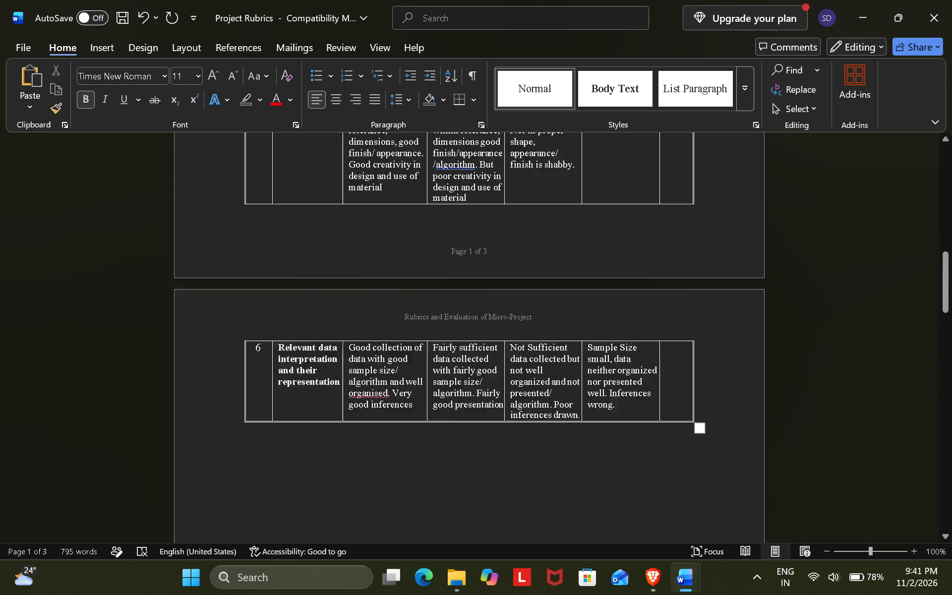
{"action": "scroll", "coordinate": [389, 445], "scroll_direction": "up", "scroll_amount": 4}
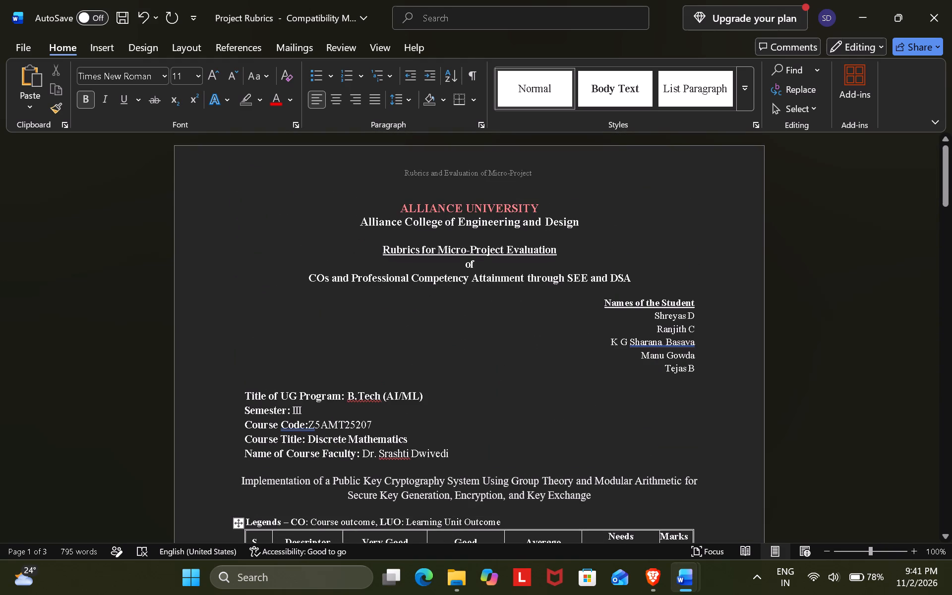
{"action": "scroll", "coordinate": [389, 445], "scroll_direction": "up", "scroll_amount": 1}
{"action": "scroll", "coordinate": [389, 445], "scroll_direction": "down", "scroll_amount": 3}
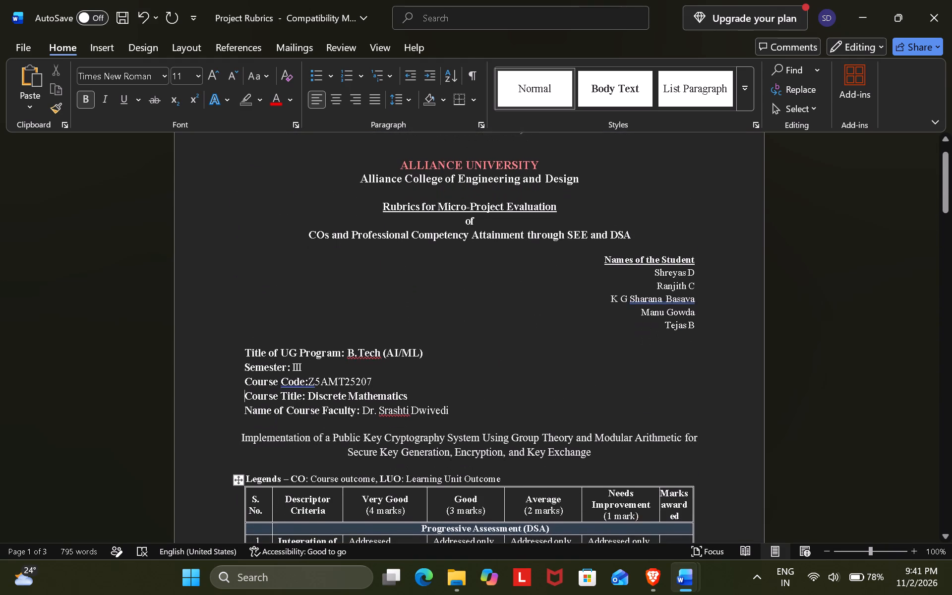
{"action": "scroll", "coordinate": [389, 445], "scroll_direction": "down", "scroll_amount": 3}
{"action": "scroll", "coordinate": [389, 445], "scroll_direction": "up", "scroll_amount": 1}
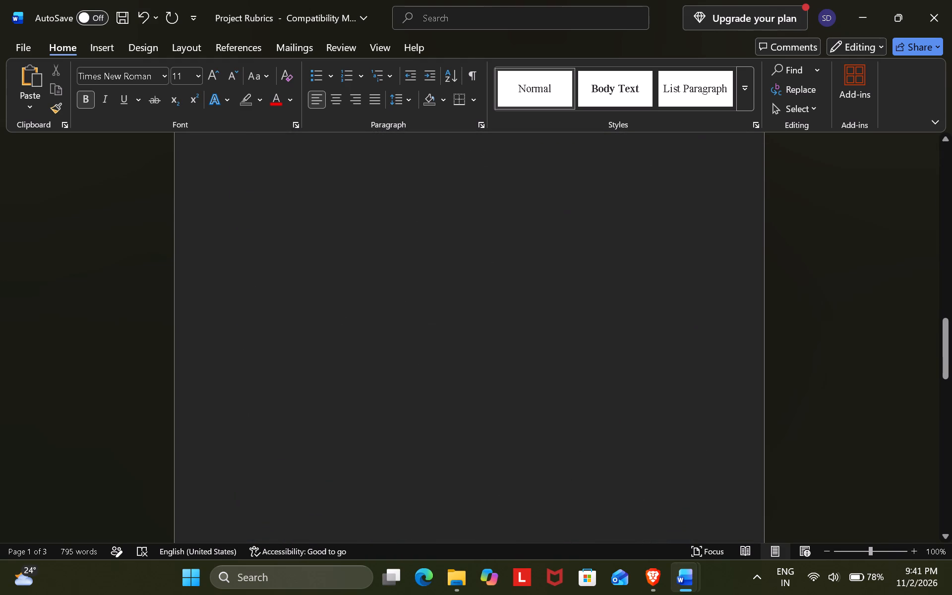
{"action": "scroll", "coordinate": [389, 445], "scroll_direction": "up", "scroll_amount": 1}
{"action": "scroll", "coordinate": [389, 445], "scroll_direction": "down", "scroll_amount": 1}
{"action": "scroll", "coordinate": [389, 445], "scroll_direction": "up", "scroll_amount": 1}
{"action": "scroll", "coordinate": [389, 445], "scroll_direction": "down", "scroll_amount": 1}
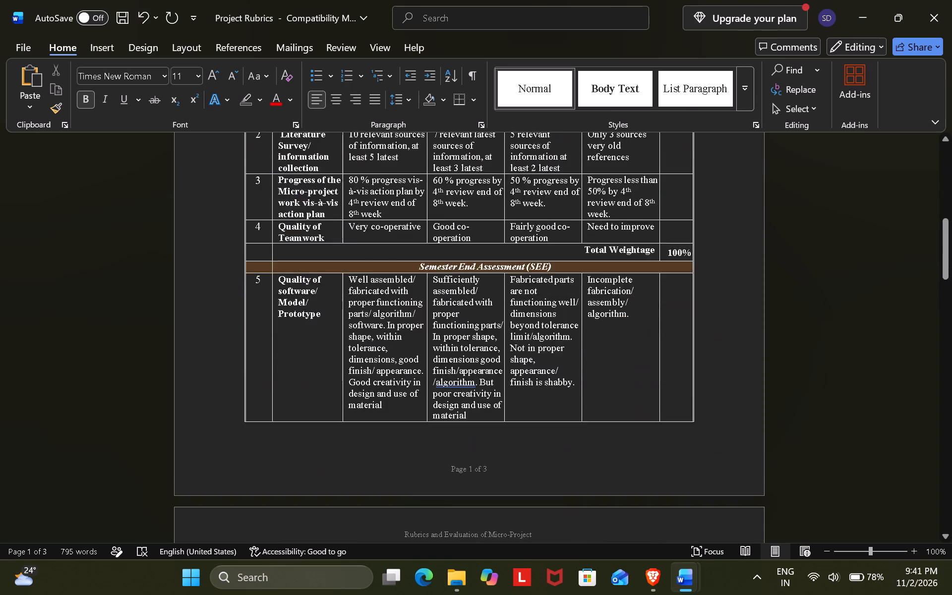
{"action": "scroll", "coordinate": [389, 445], "scroll_direction": "down", "scroll_amount": 2}
{"action": "scroll", "coordinate": [389, 445], "scroll_direction": "up", "scroll_amount": 1}
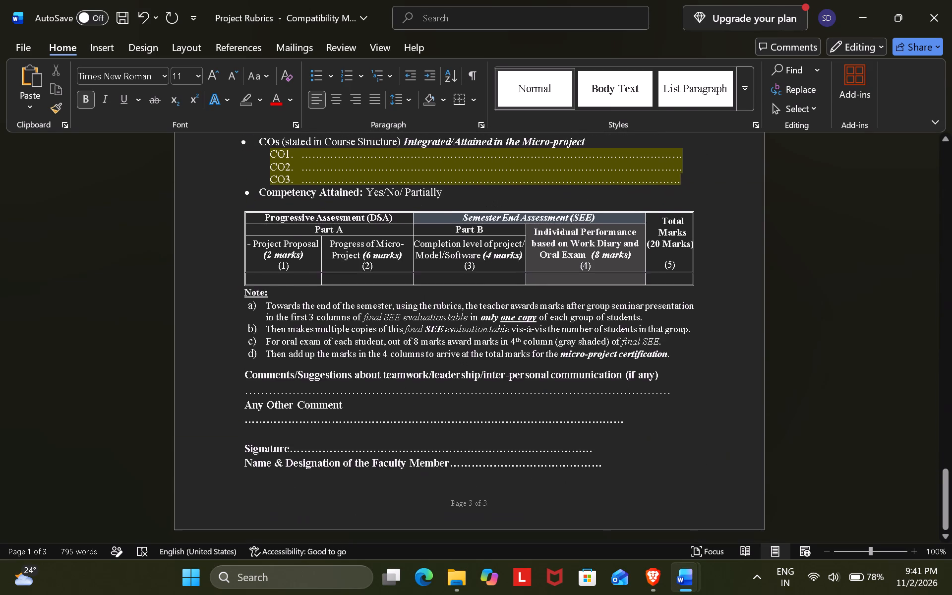
{"action": "scroll", "coordinate": [389, 445], "scroll_direction": "up", "scroll_amount": 1}
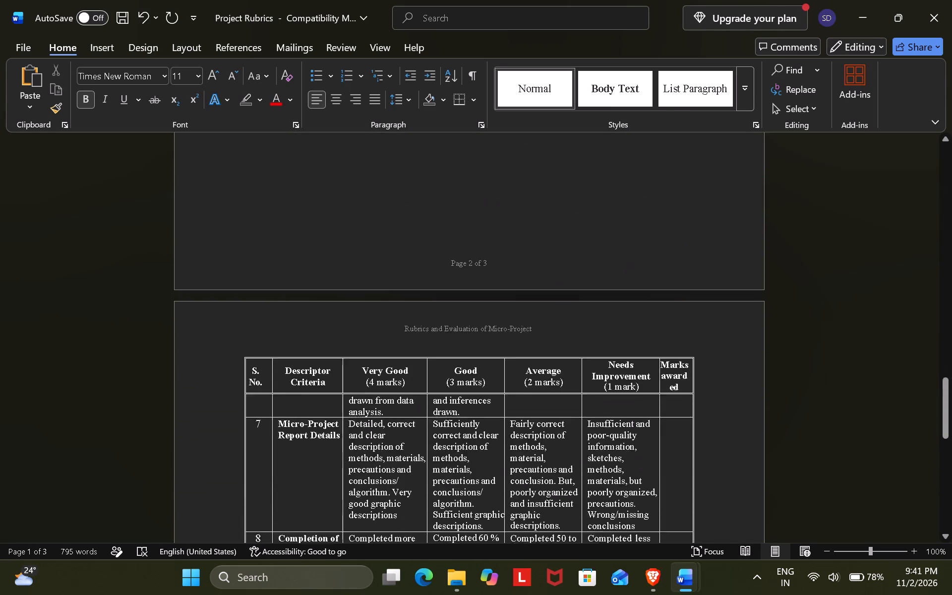
{"action": "scroll", "coordinate": [389, 445], "scroll_direction": "up", "scroll_amount": 1}
{"action": "scroll", "coordinate": [389, 445], "scroll_direction": "down", "scroll_amount": 1}
{"action": "scroll", "coordinate": [389, 445], "scroll_direction": "up", "scroll_amount": 1}
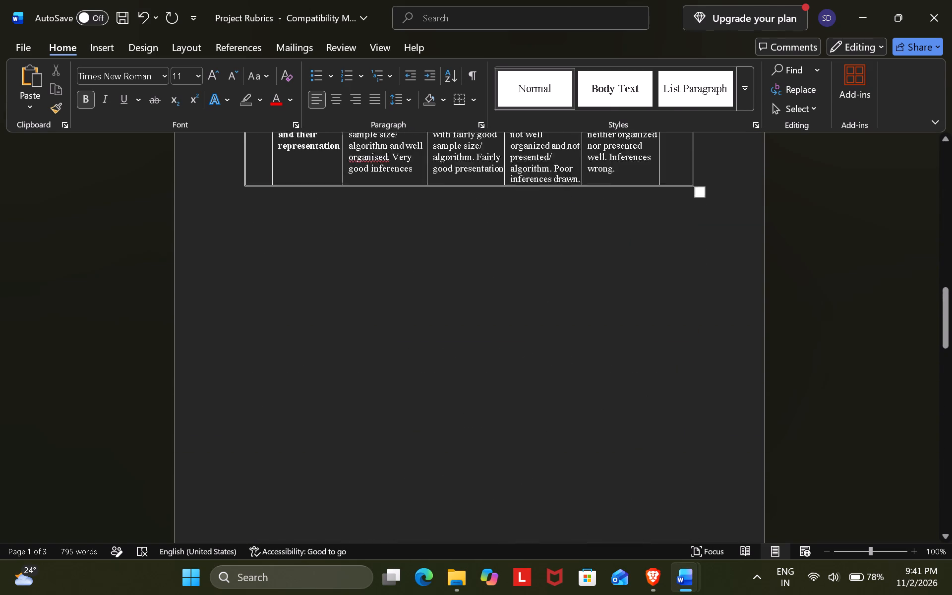
{"action": "scroll", "coordinate": [389, 445], "scroll_direction": "up", "scroll_amount": 4}
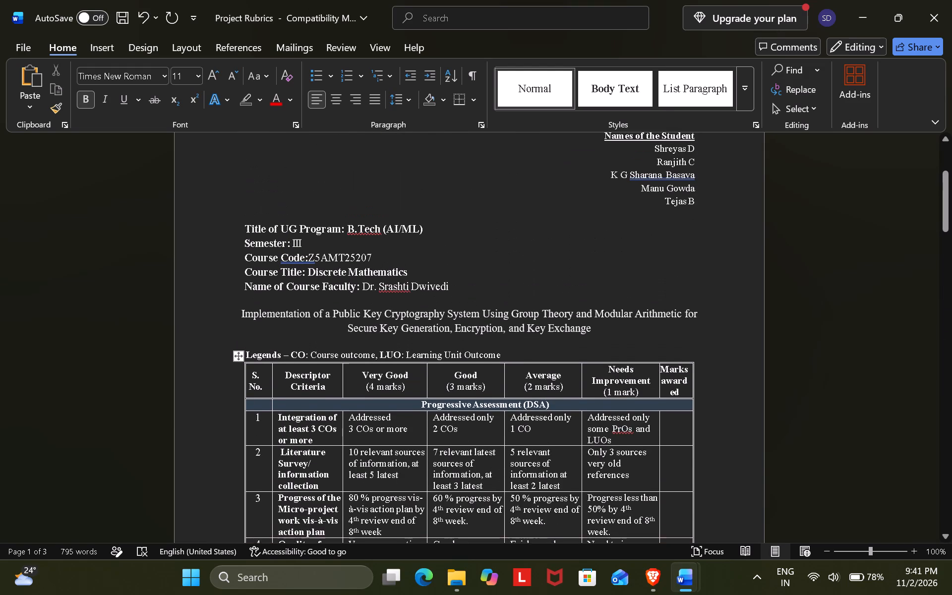
{"action": "scroll", "coordinate": [389, 445], "scroll_direction": "up", "scroll_amount": 1}
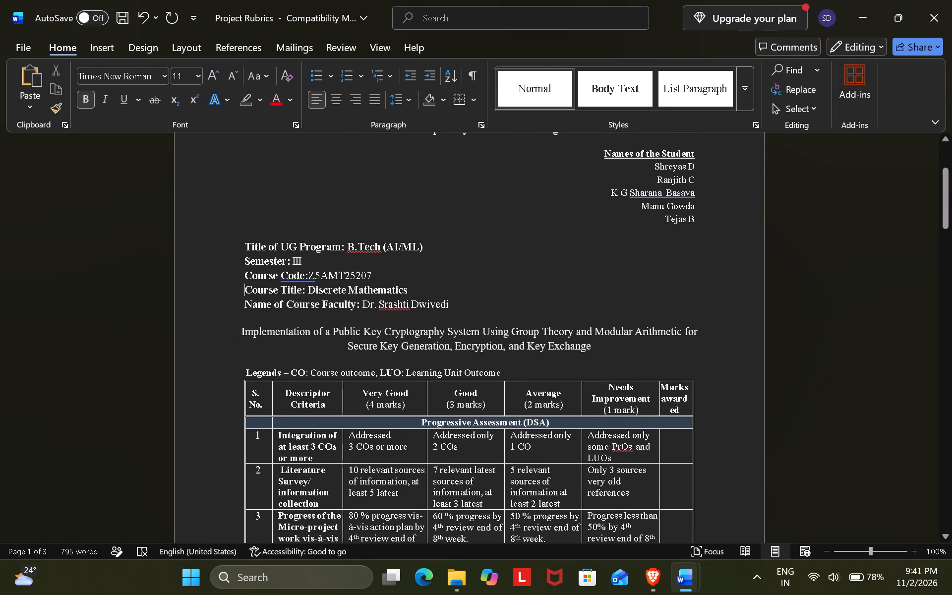
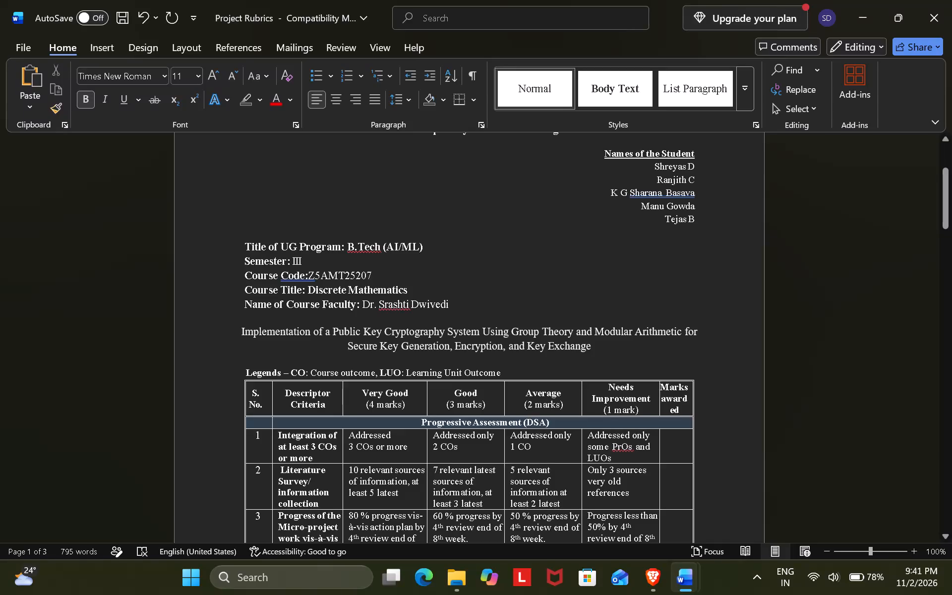
Undo the recent header edits back to the point where the course faculty name was being typed.
{"action": "key", "text": "ctrl+z"}
{"action": "key", "text": "ctrl+z"}
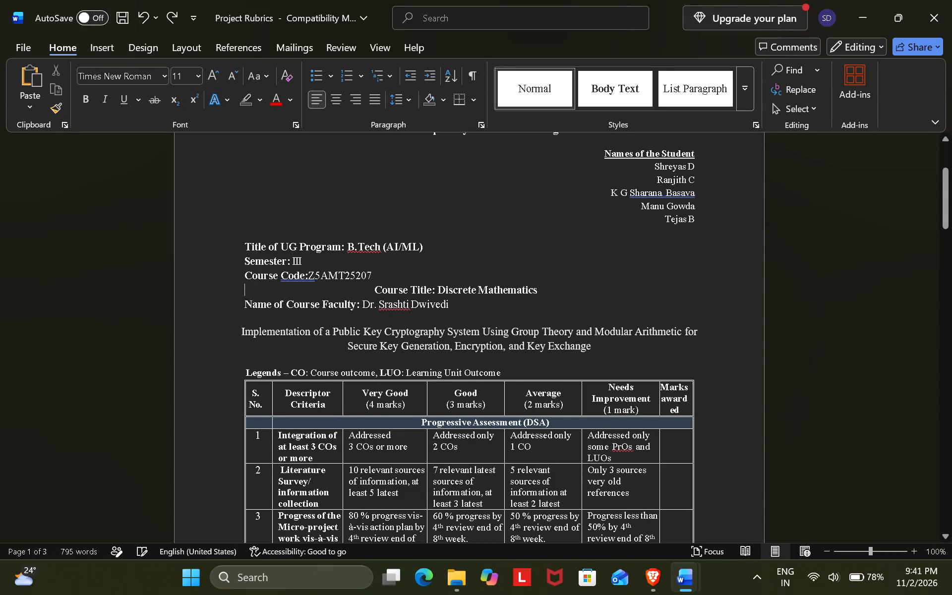
{"action": "key", "text": "ctrl+z"}
{"action": "key", "text": "ctrl+z"}
{"action": "key", "text": "ctrl+z"}
{"action": "key", "text": "ctrl+z"}
{"action": "key", "text": "ctrl+z"}
{"action": "key", "text": "ctrl+z"}
{"action": "key", "text": "ctrl+z"}
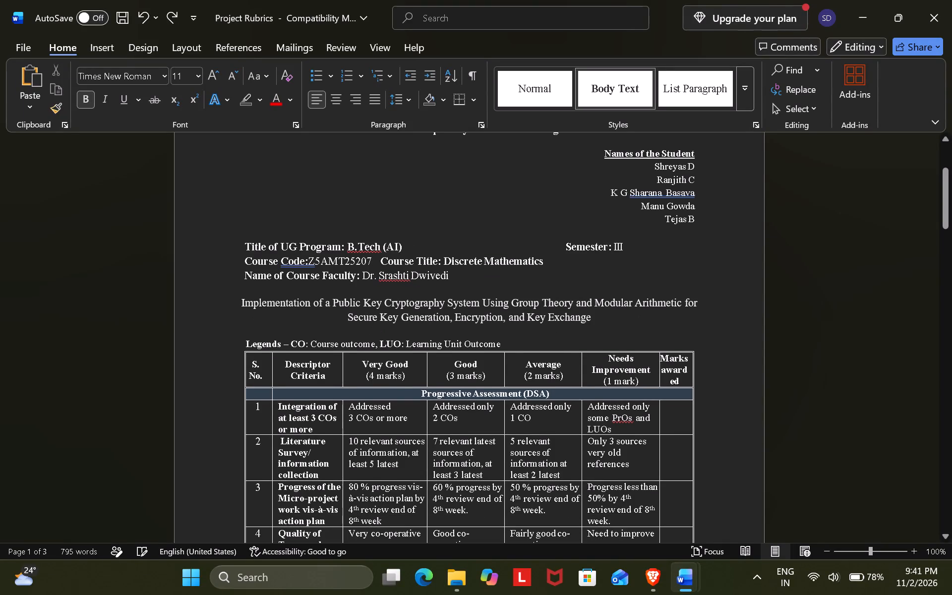
{"action": "key", "text": "ctrl+z"}
{"action": "key", "text": "ctrl+z"}
{"action": "key", "text": "ctrl+z"}
{"action": "key", "text": "ctrl+z"}
{"action": "key", "text": "ctrl+z"}
{"action": "key", "text": "ctrl+z"}
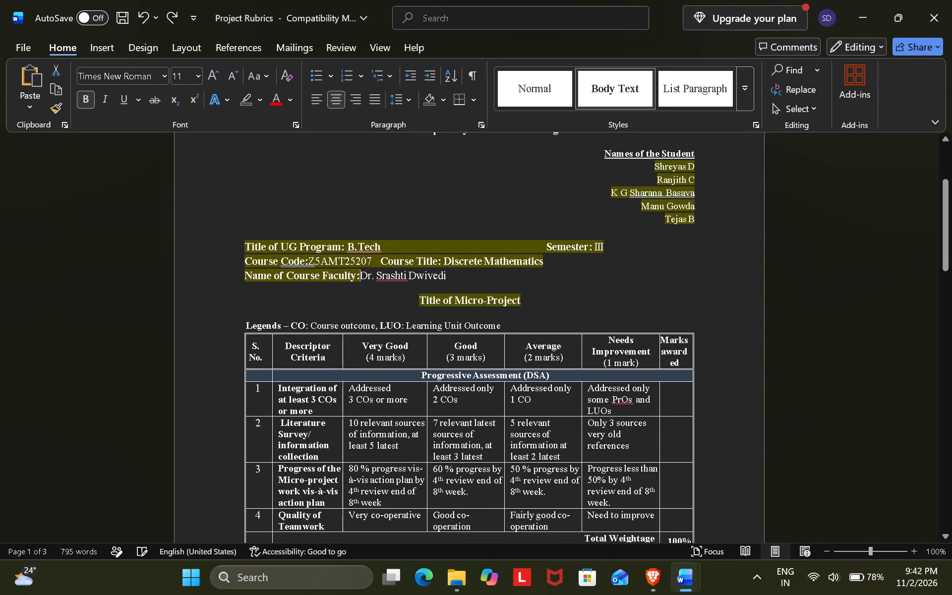
{"action": "key", "text": "ctrl+z"}
{"action": "key", "text": "ctrl+z"}
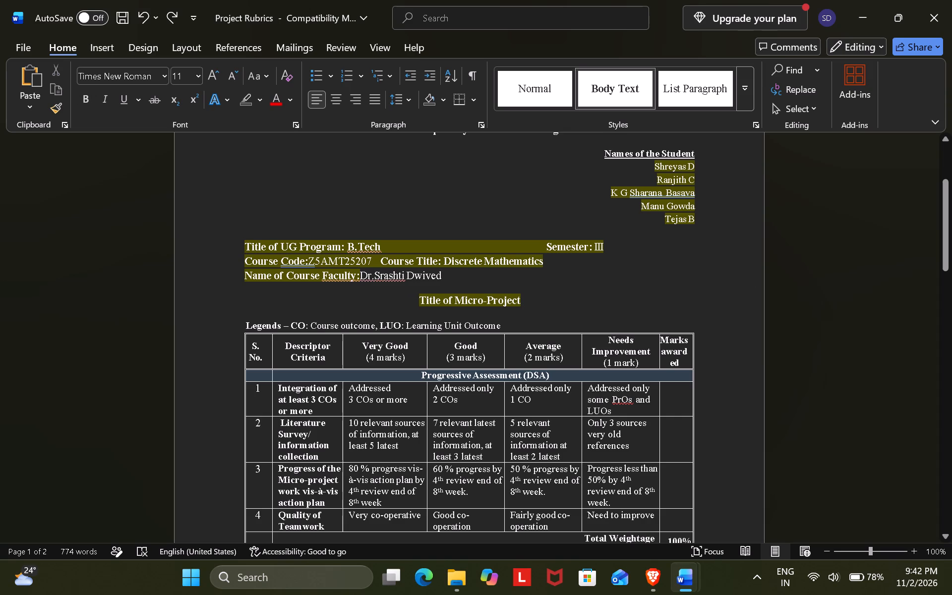
Redo the header edits up to the "(AI/ML)" addition, keeping Semester beside Title of UG Program and Course Title beside Course Code.
{"action": "key", "text": "ctrl+y"}
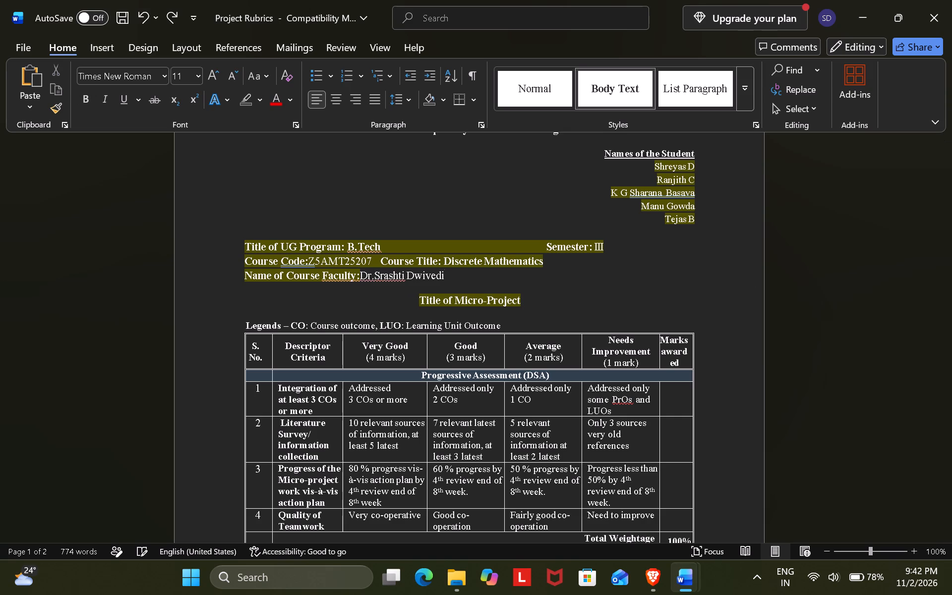
{"action": "key", "text": "ctrl+y"}
{"action": "key", "text": "ctrl+y"}
{"action": "key", "text": "ctrl+y"}
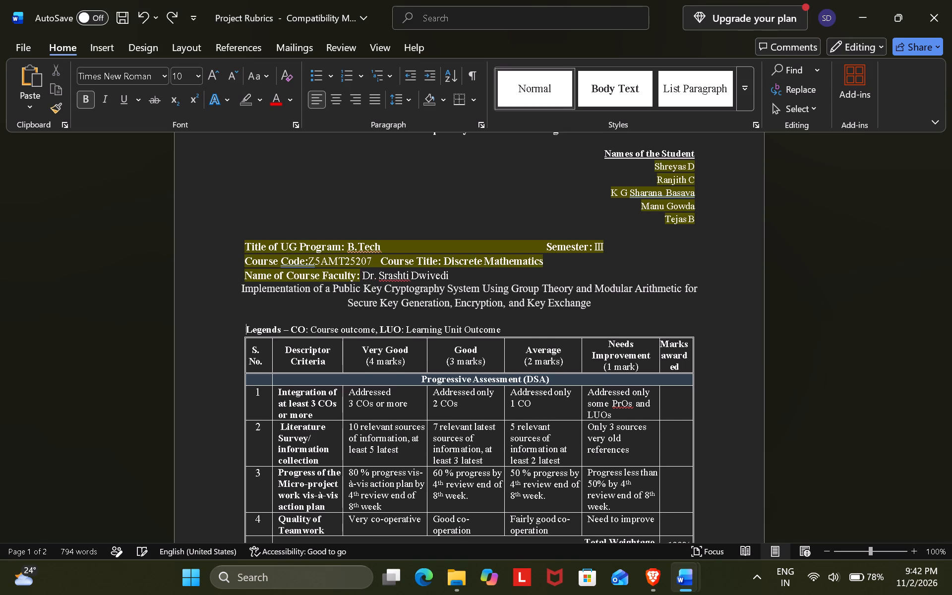
{"action": "key", "text": "ctrl+y"}
{"action": "key", "text": "ctrl+y"}
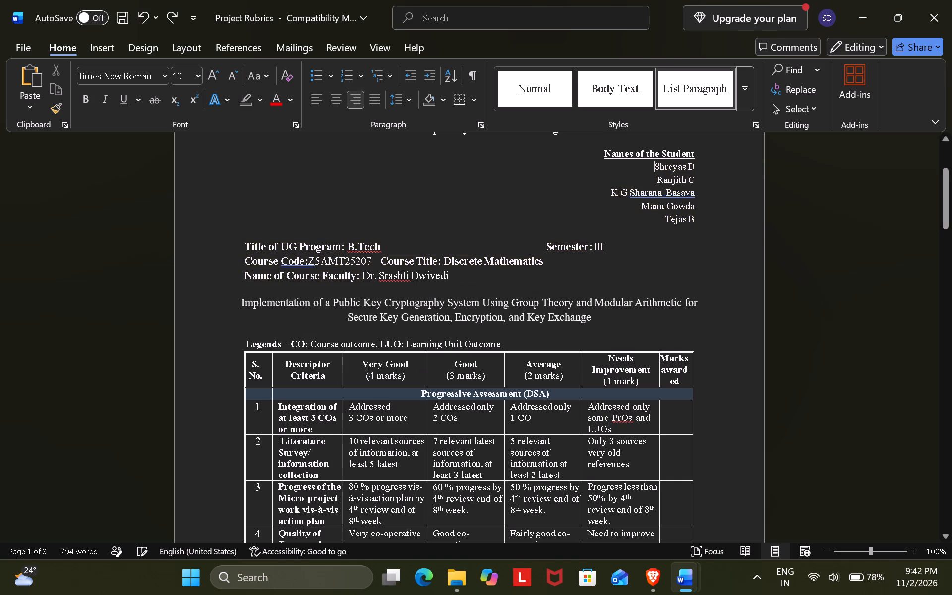
{"action": "key", "text": "ctrl+y"}
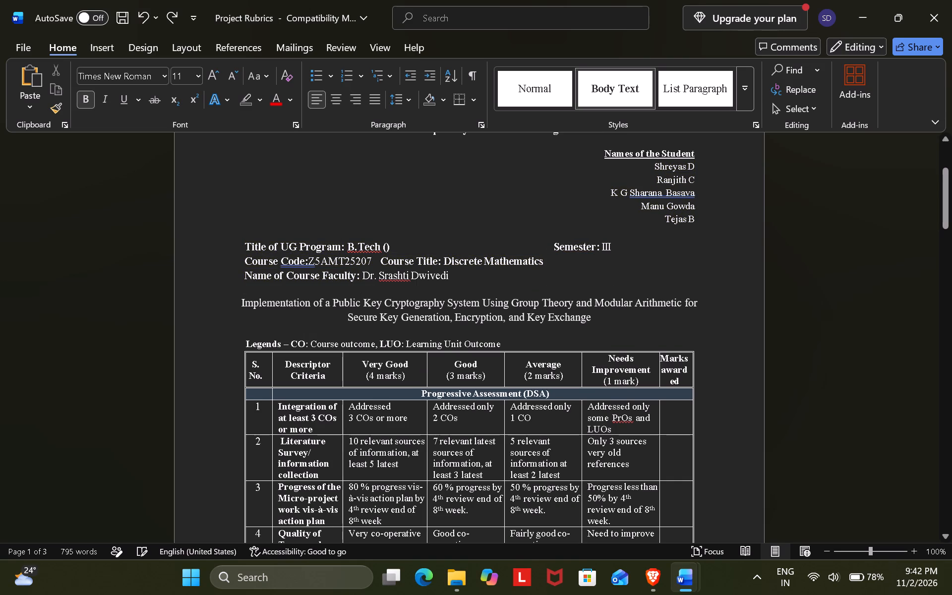
{"action": "key", "text": "ctrl+y"}
{"action": "key", "text": "ctrl+y"}
{"action": "key", "text": "ctrl+y"}
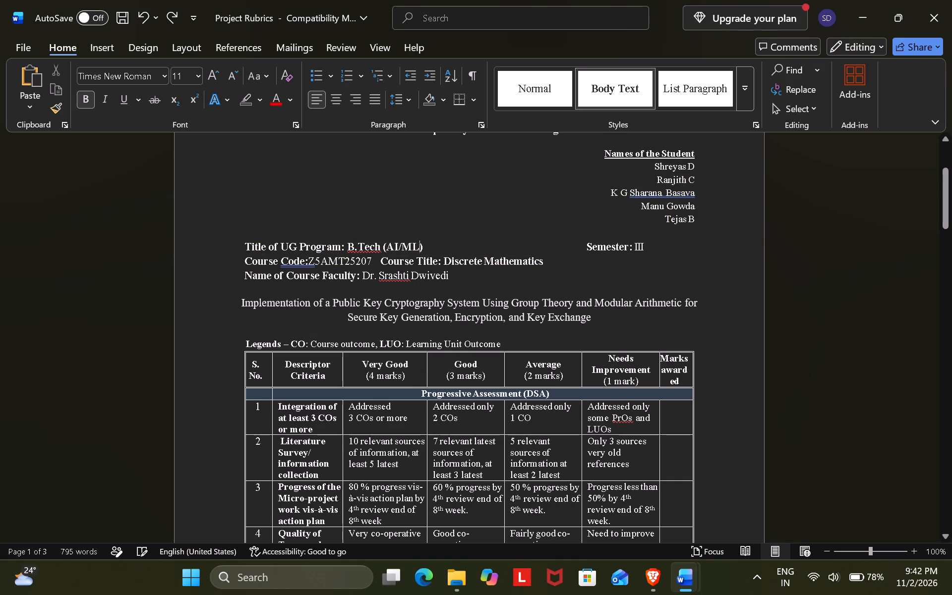
{"action": "key", "text": "ctrl+y"}
{"action": "key", "text": "ctrl+y"}
Justify the three lines from Title of UG Program through Name of Course Faculty.
{"action": "left_click", "coordinate": [380, 257]}
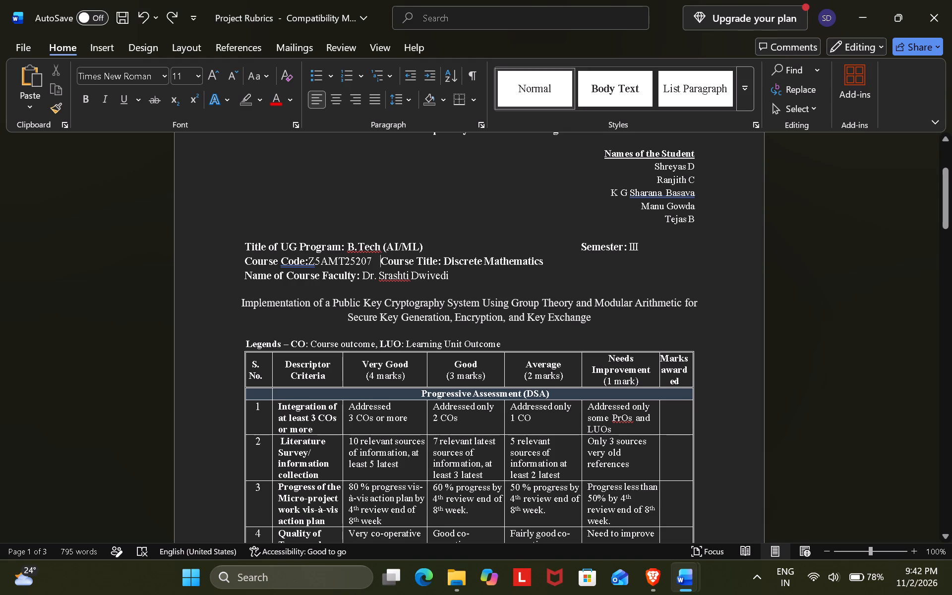
{"action": "left_click_drag", "start_coordinate": [454, 276], "coordinate": [252, 242]}
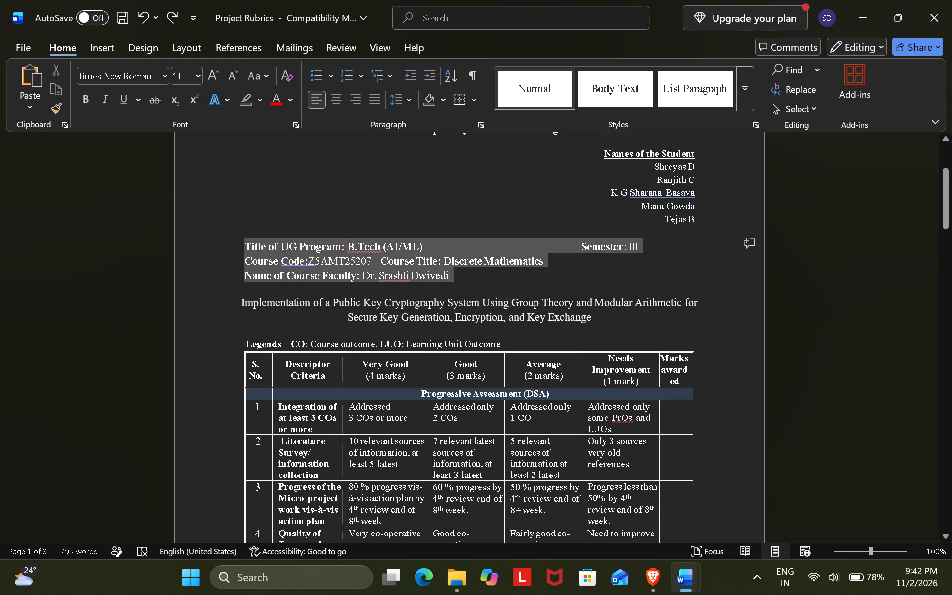
{"action": "left_click_drag", "start_coordinate": [252, 242], "coordinate": [252, 242]}
{"action": "left_click", "coordinate": [374, 104]}
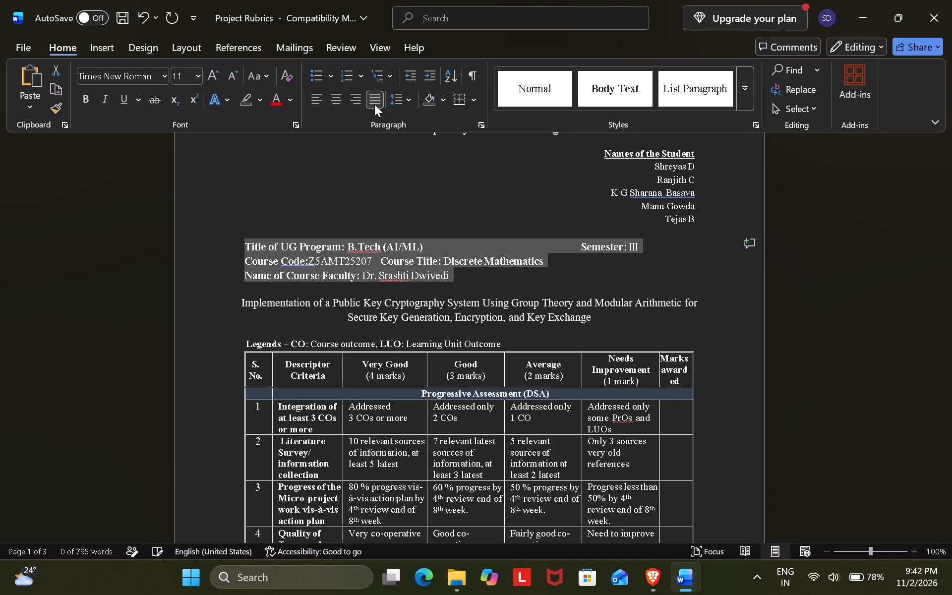
{"action": "left_click", "coordinate": [452, 275]}
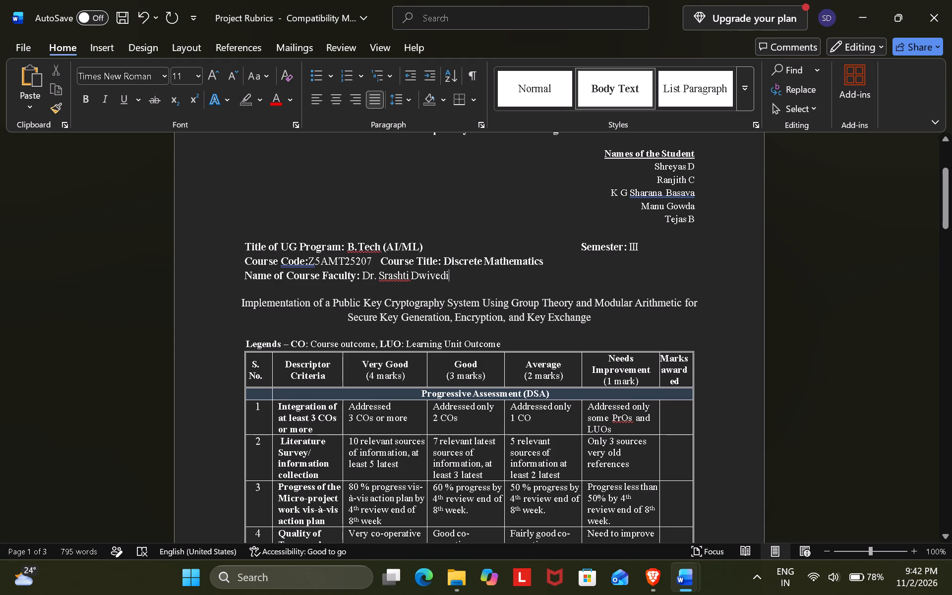
Insert a tab before Course Title to space it further from the course code.
{"action": "left_click", "coordinate": [378, 259]}
{"action": "key", "text": "Tab"}
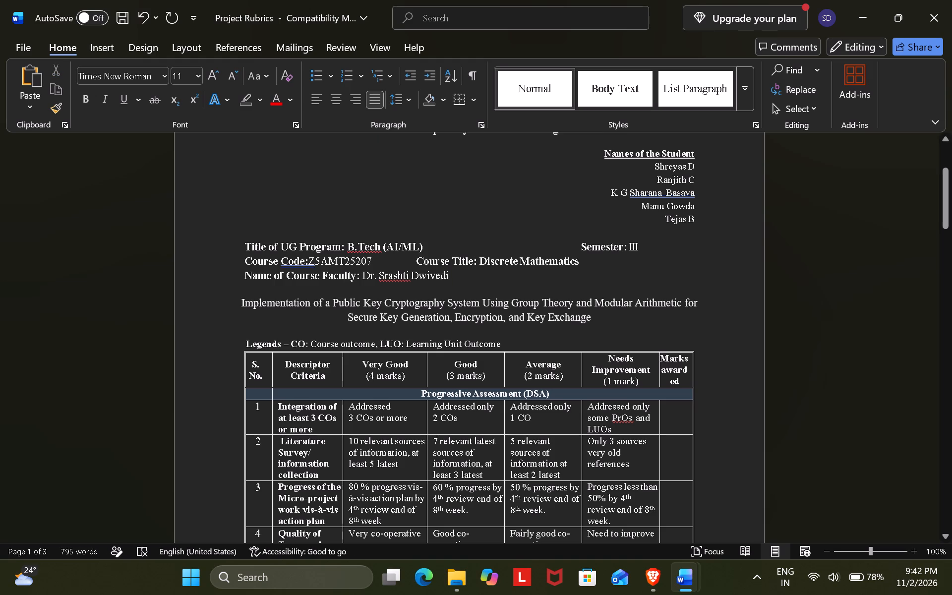
Remove five spaces from the gap before the Semester field on the Title of UG Program line.
{"action": "left_click", "coordinate": [496, 245]}
{"action": "key", "text": "Delete"}
{"action": "key", "text": "Delete"}
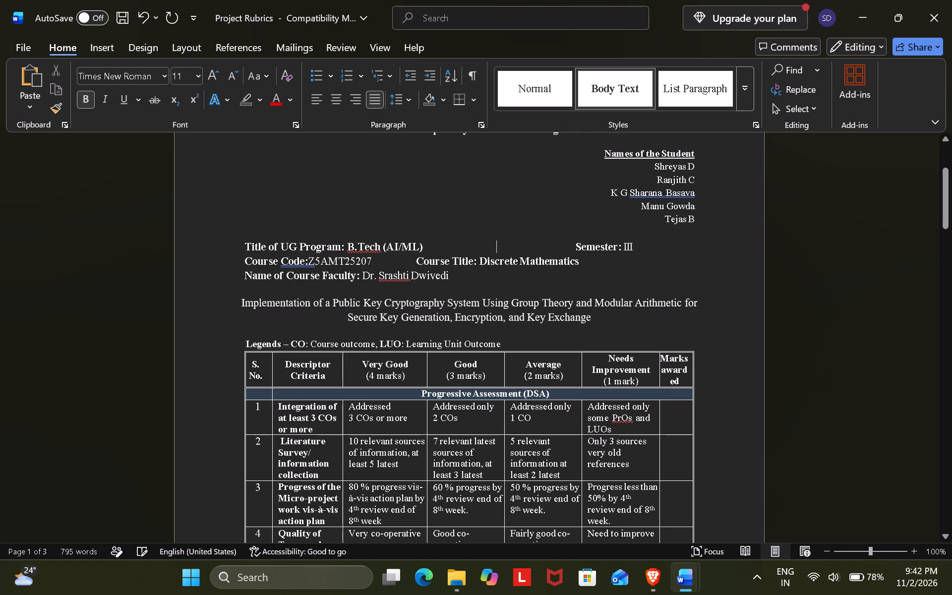
{"action": "key", "text": "Delete"}
{"action": "key", "text": "Delete"}
{"action": "key", "text": "Delete"}
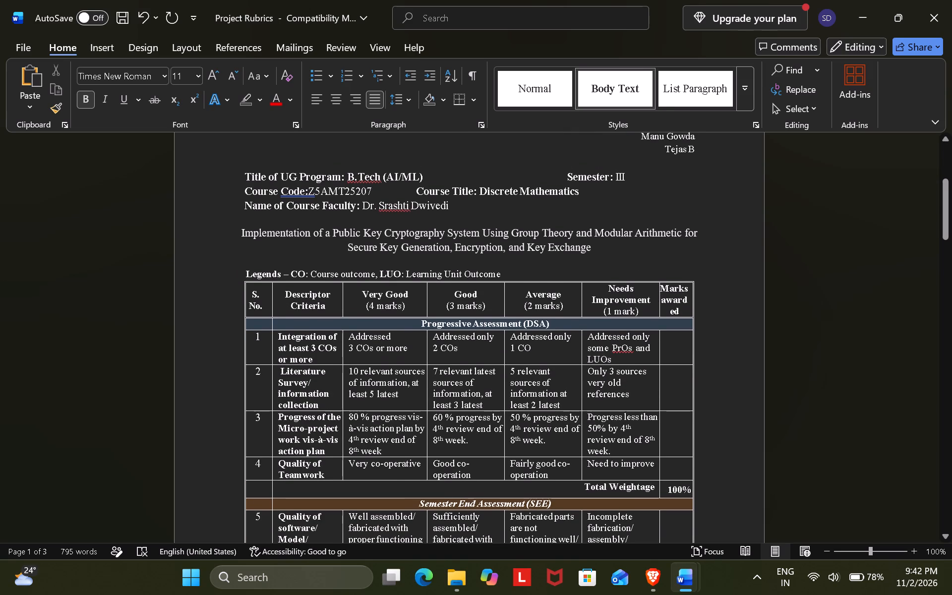
Reduce the height of rubric row 6, Relevant data interpretation and their representation, on page 2 by raising its bottom border.
{"action": "scroll", "coordinate": [572, 319], "scroll_direction": "down", "scroll_amount": 9}
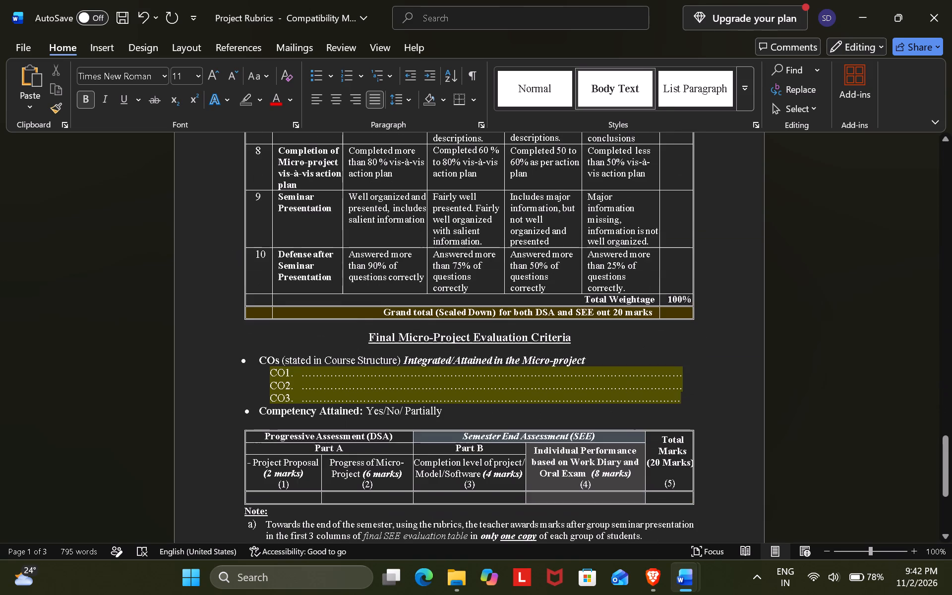
{"action": "scroll", "coordinate": [572, 319], "scroll_direction": "up", "scroll_amount": 3}
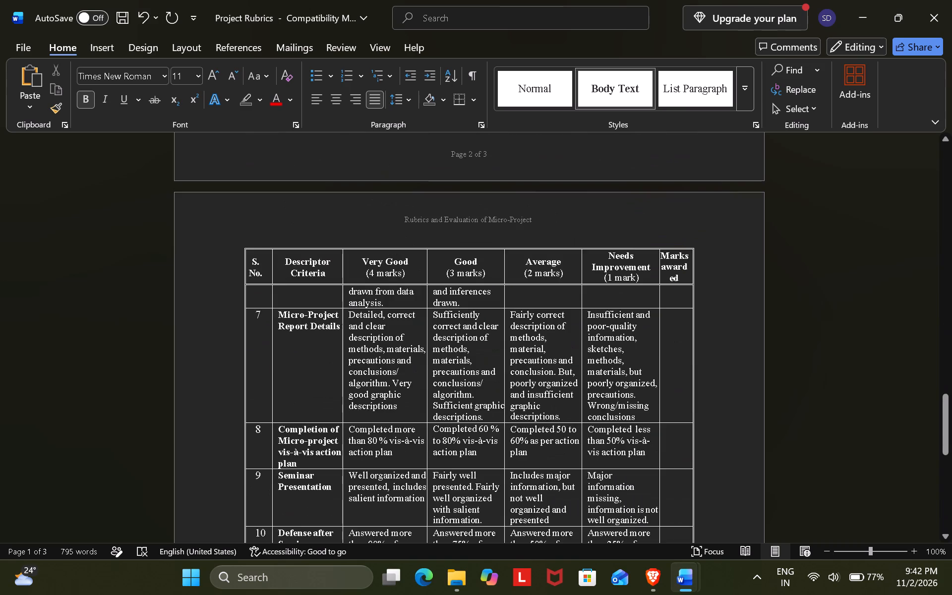
{"action": "scroll", "coordinate": [572, 319], "scroll_direction": "up", "scroll_amount": 2}
{"action": "left_click", "coordinate": [387, 263]}
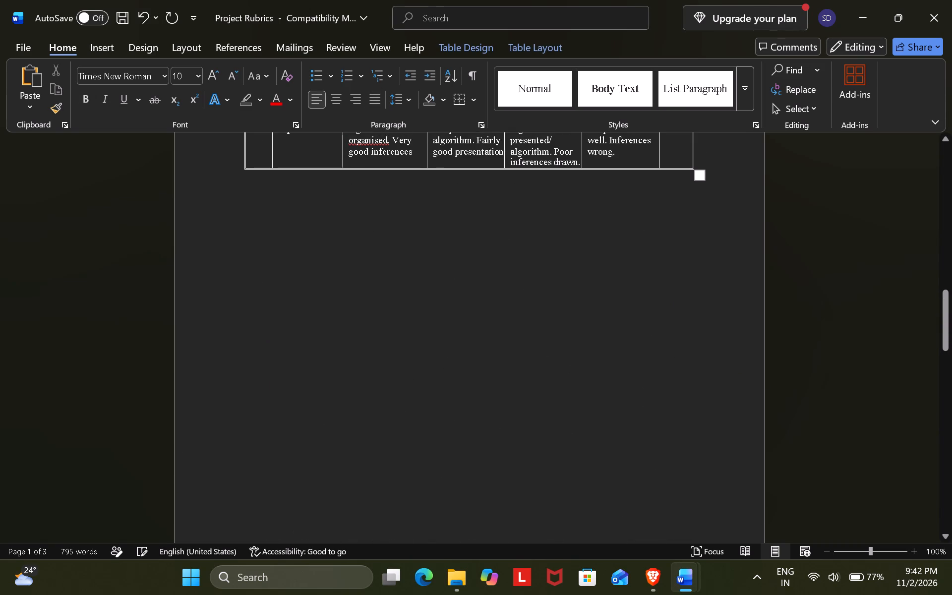
{"action": "left_click_drag", "start_coordinate": [458, 275], "coordinate": [394, 270]}
{"action": "scroll", "coordinate": [394, 270], "scroll_direction": "up", "scroll_amount": 1}
{"action": "left_click", "coordinate": [356, 281]}
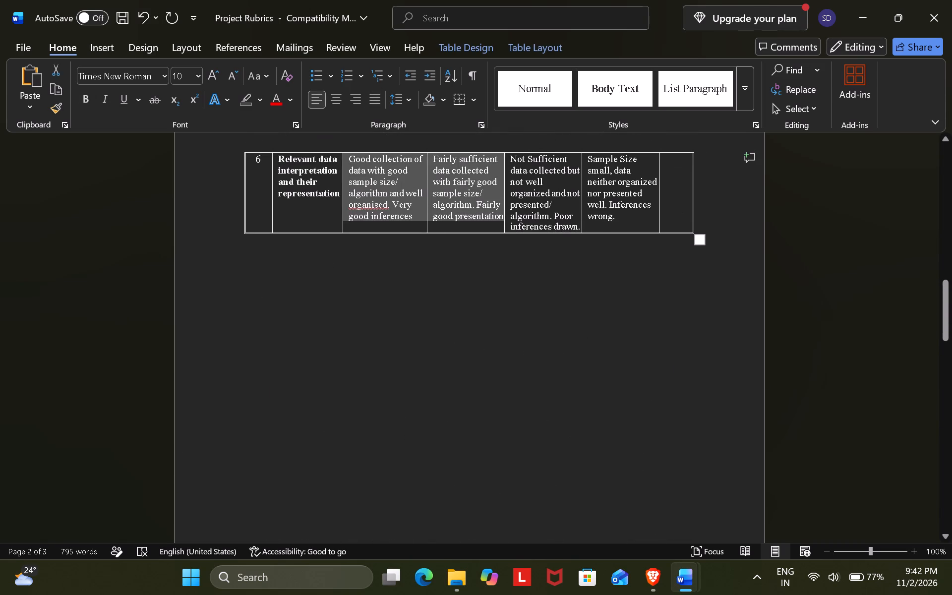
{"action": "left_click", "coordinate": [319, 284]}
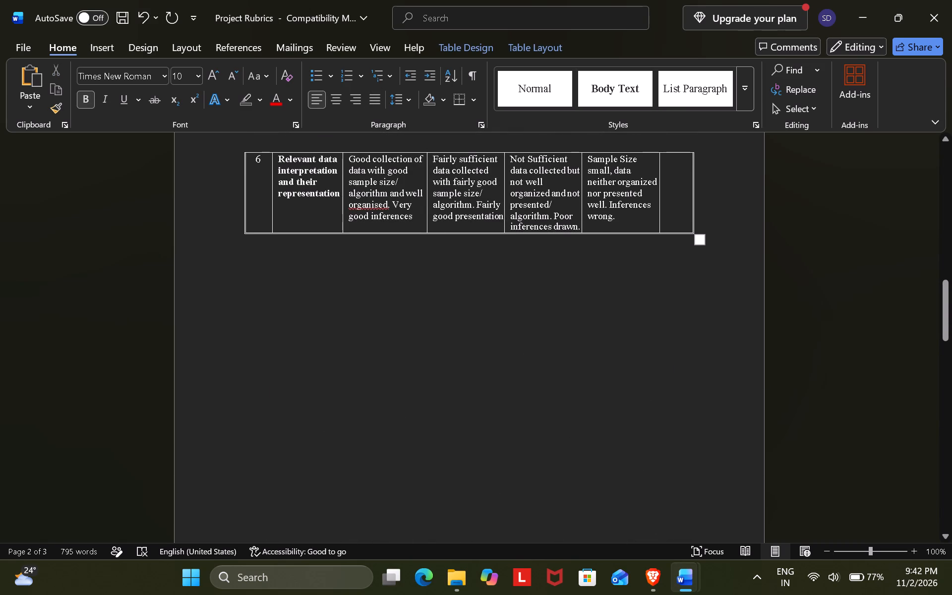
{"action": "left_click", "coordinate": [649, 233]}
{"action": "left_click_drag", "start_coordinate": [648, 232], "coordinate": [648, 222]}
{"action": "left_click", "coordinate": [750, 225]}
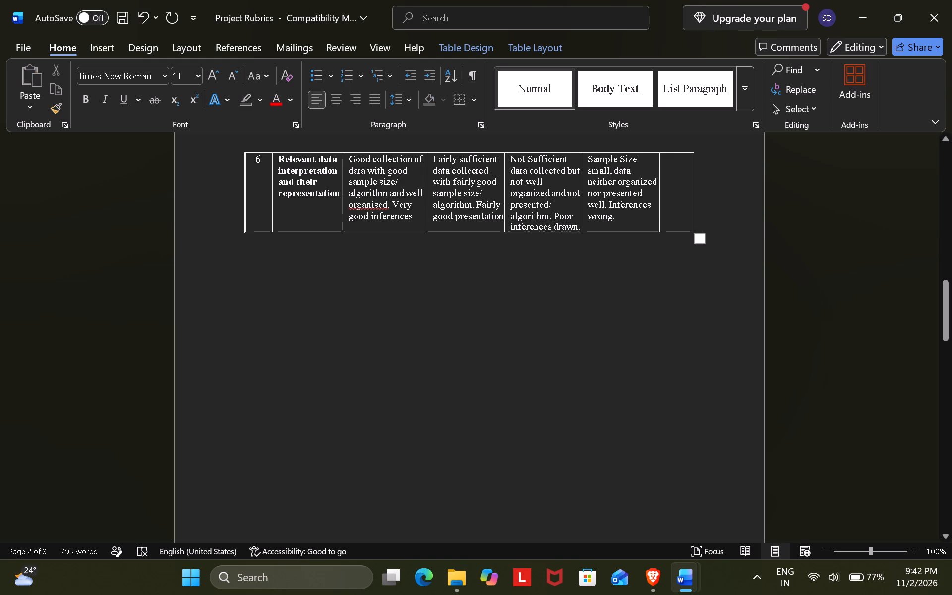
Examine the blank area on page 2, the rubric table's continuation on page 3, and the header fields on page 1.
{"action": "left_click_drag", "start_coordinate": [308, 315], "coordinate": [425, 445]}
{"action": "left_click", "coordinate": [425, 445]}
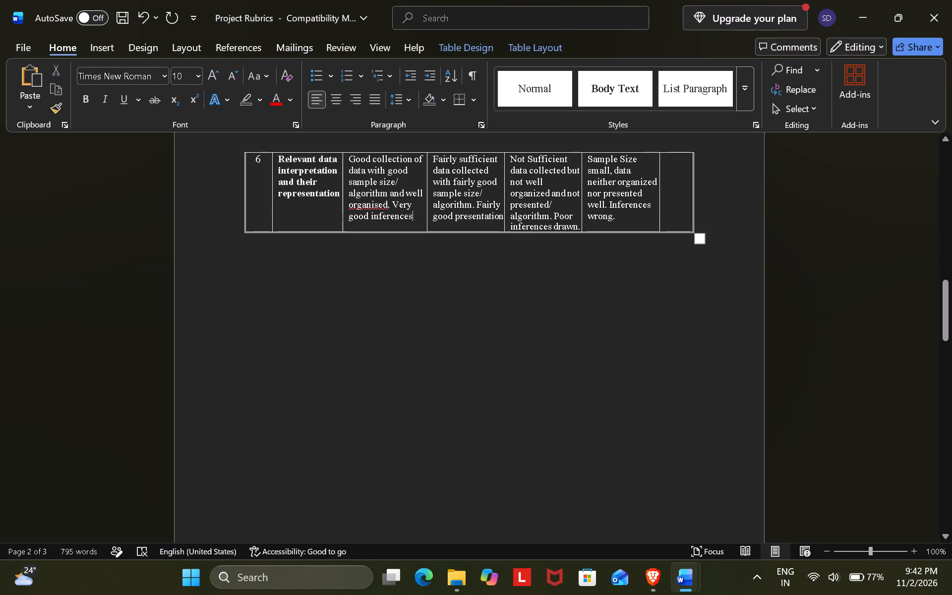
{"action": "left_click", "coordinate": [380, 374]}
{"action": "scroll", "coordinate": [478, 423], "scroll_direction": "down", "scroll_amount": 4}
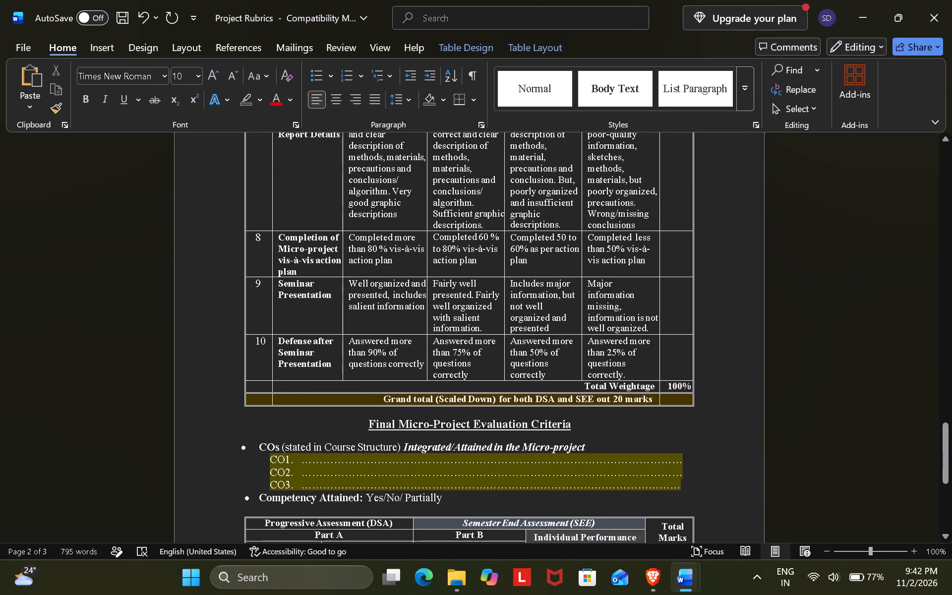
{"action": "scroll", "coordinate": [388, 330], "scroll_direction": "up", "scroll_amount": 2}
{"action": "left_click", "coordinate": [228, 406]}
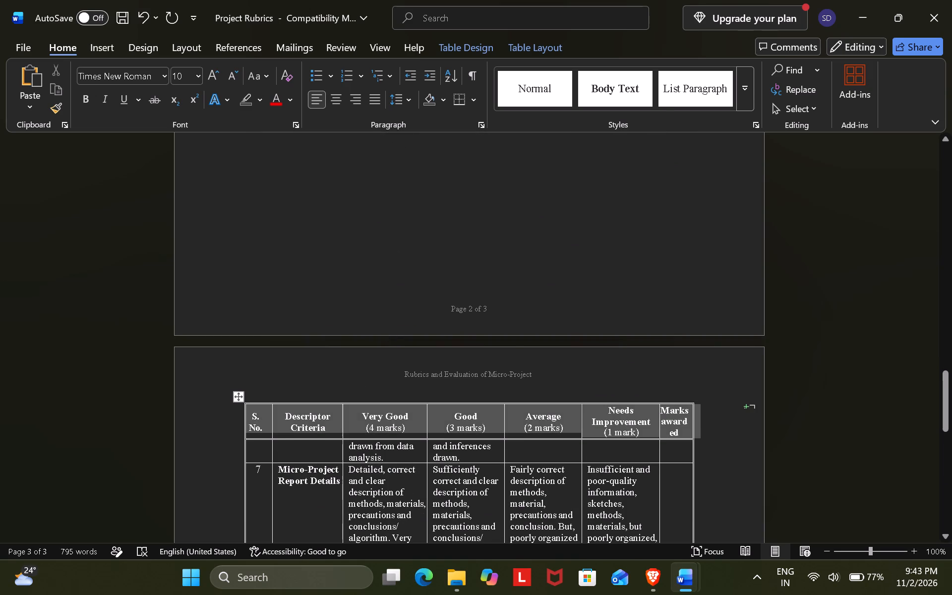
{"action": "left_click", "coordinate": [238, 415]}
{"action": "left_click", "coordinate": [238, 415]}
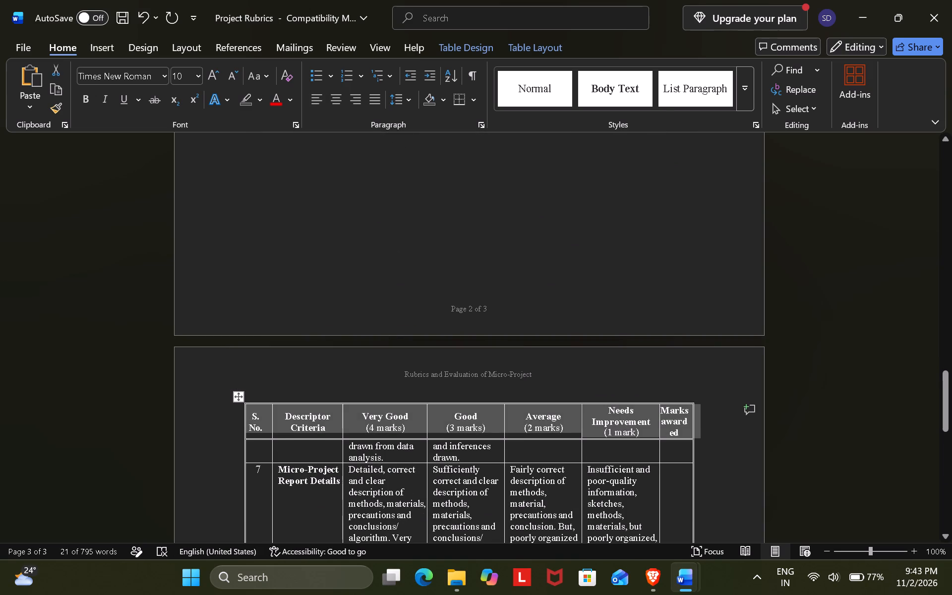
{"action": "left_click", "coordinate": [346, 274]}
{"action": "scroll", "coordinate": [430, 236], "scroll_direction": "up", "scroll_amount": 5}
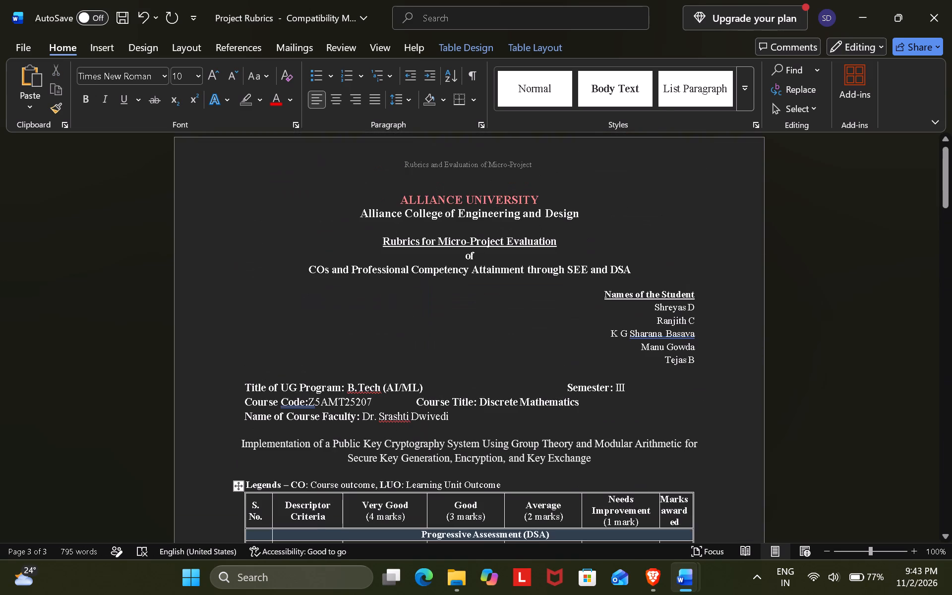
{"action": "scroll", "coordinate": [430, 236], "scroll_direction": "up", "scroll_amount": 3}
{"action": "scroll", "coordinate": [430, 236], "scroll_direction": "down", "scroll_amount": 7}
{"action": "scroll", "coordinate": [430, 236], "scroll_direction": "up", "scroll_amount": 1}
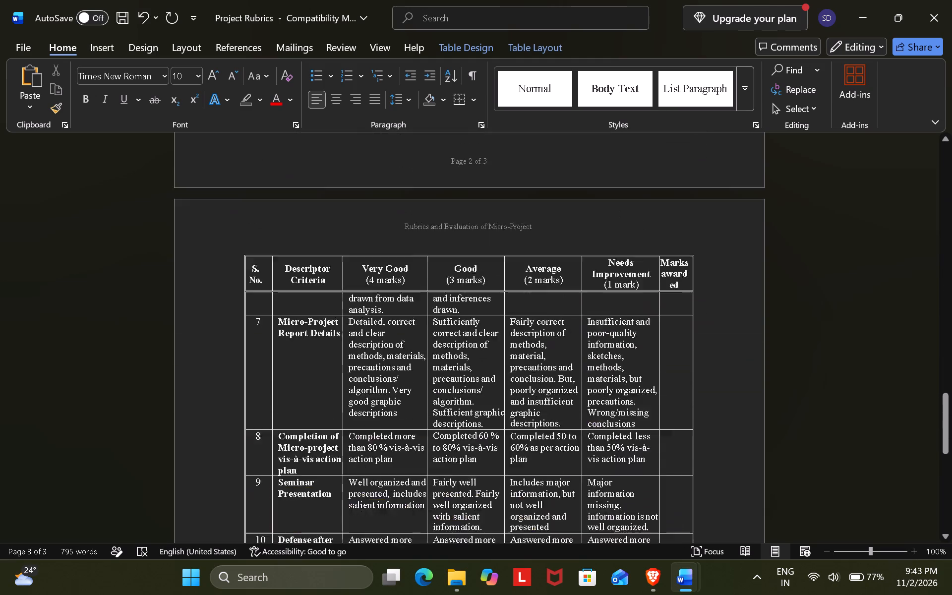
{"action": "scroll", "coordinate": [430, 236], "scroll_direction": "up", "scroll_amount": 3}
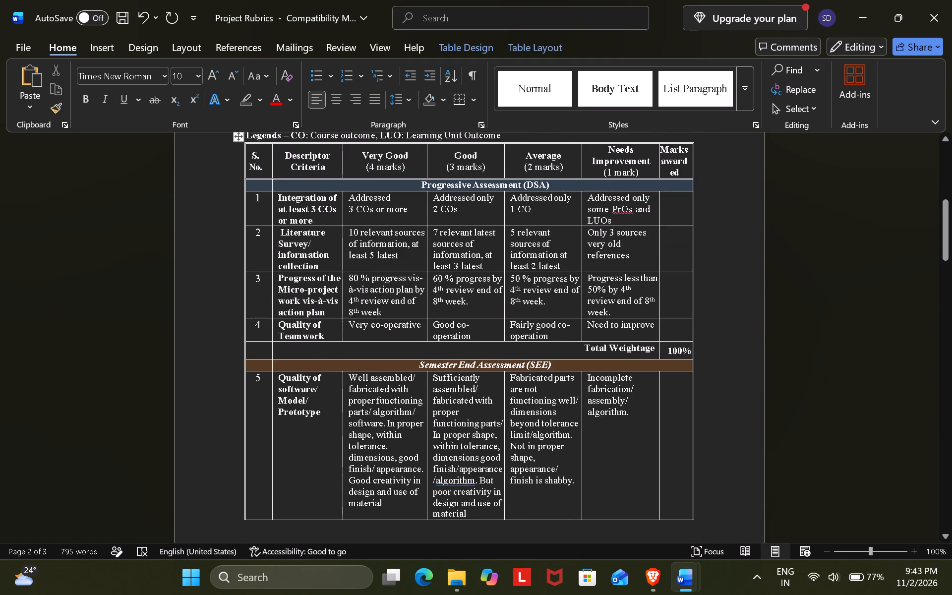
{"action": "scroll", "coordinate": [430, 236], "scroll_direction": "up", "scroll_amount": 6}
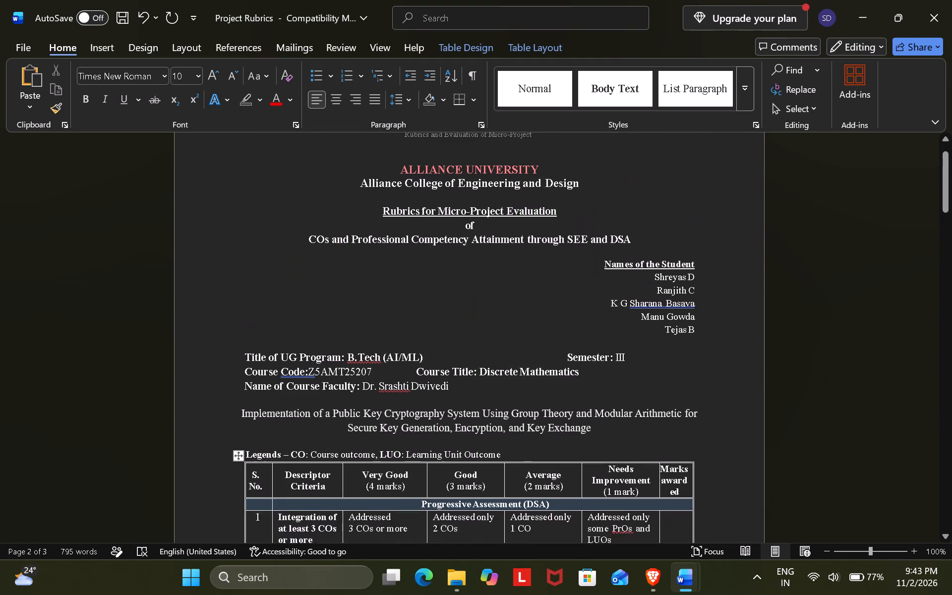
{"action": "scroll", "coordinate": [430, 236], "scroll_direction": "up", "scroll_amount": 4}
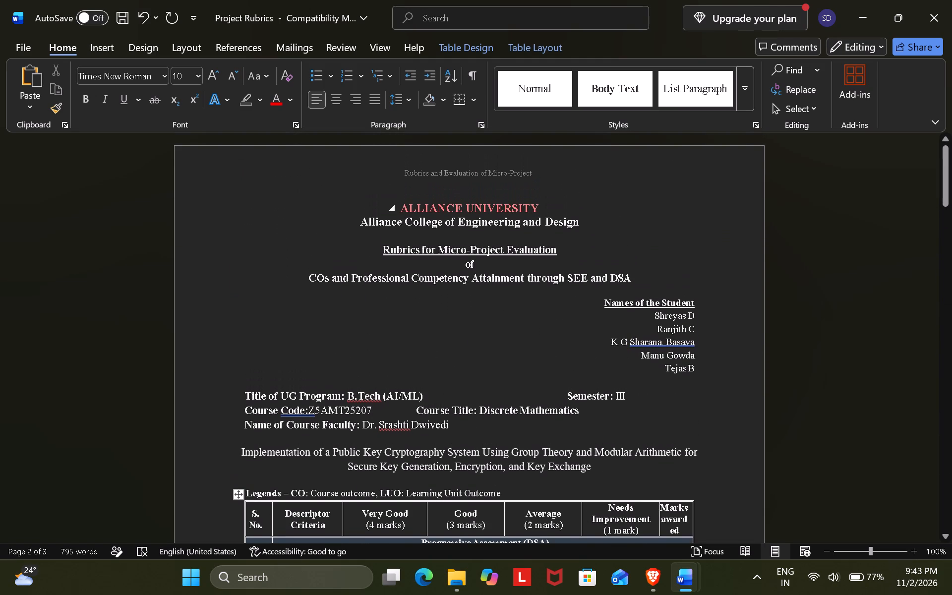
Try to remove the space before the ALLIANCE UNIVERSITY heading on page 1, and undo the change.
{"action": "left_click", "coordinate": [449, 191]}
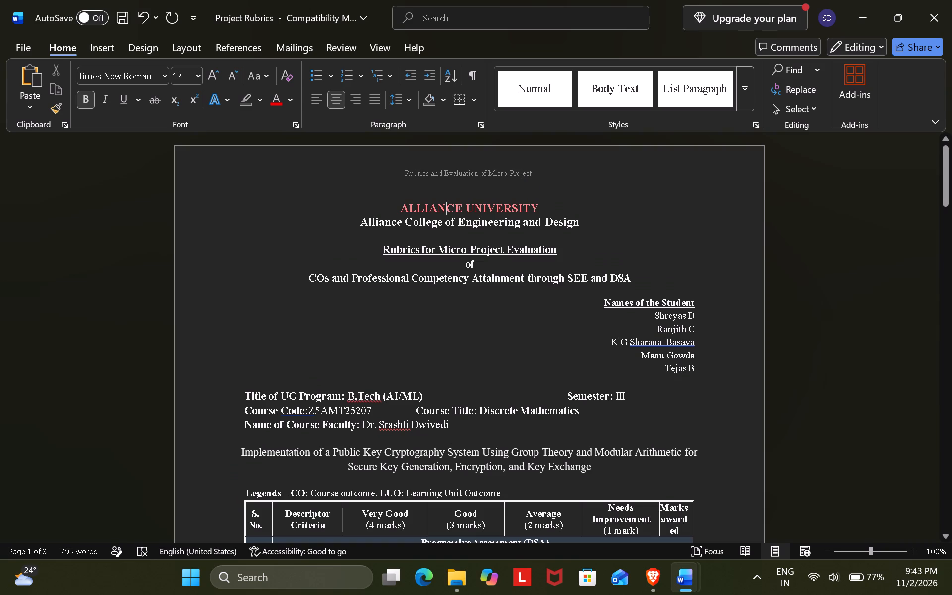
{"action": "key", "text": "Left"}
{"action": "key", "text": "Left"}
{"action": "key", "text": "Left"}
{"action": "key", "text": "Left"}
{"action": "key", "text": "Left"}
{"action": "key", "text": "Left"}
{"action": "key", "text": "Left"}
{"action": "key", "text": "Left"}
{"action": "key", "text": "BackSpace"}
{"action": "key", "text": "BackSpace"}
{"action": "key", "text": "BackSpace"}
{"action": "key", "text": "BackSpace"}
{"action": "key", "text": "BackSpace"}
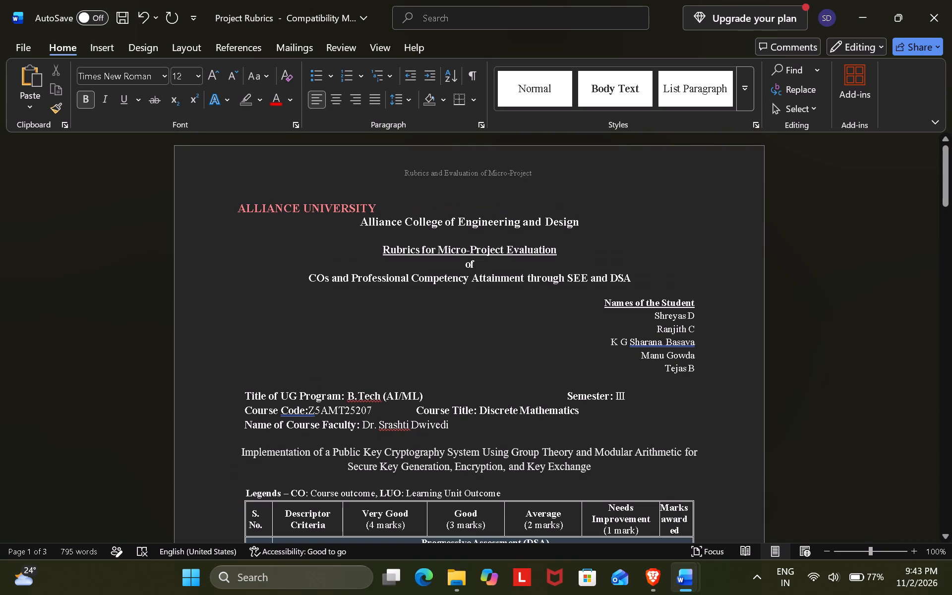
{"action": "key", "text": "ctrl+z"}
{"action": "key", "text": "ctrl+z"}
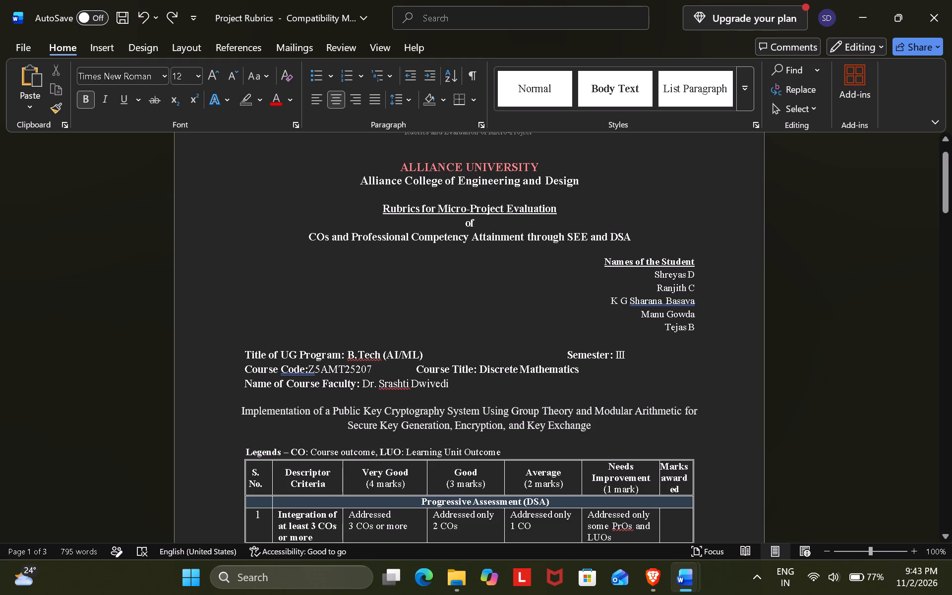
Insert another tab before Course Title to space it further from the course code.
{"action": "scroll", "coordinate": [507, 288], "scroll_direction": "up", "scroll_amount": 1}
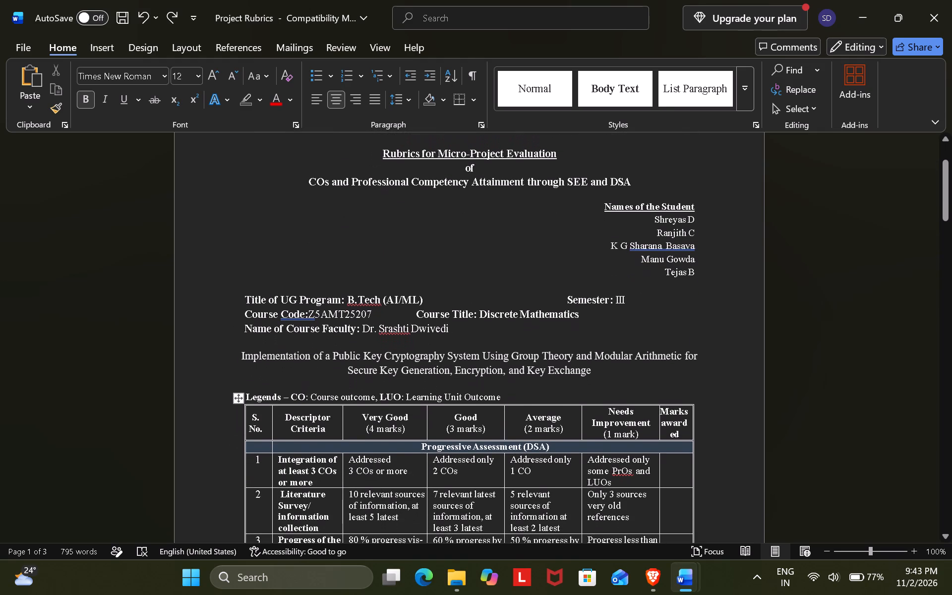
{"action": "left_click", "coordinate": [416, 315]}
{"action": "key", "text": "Tab"}
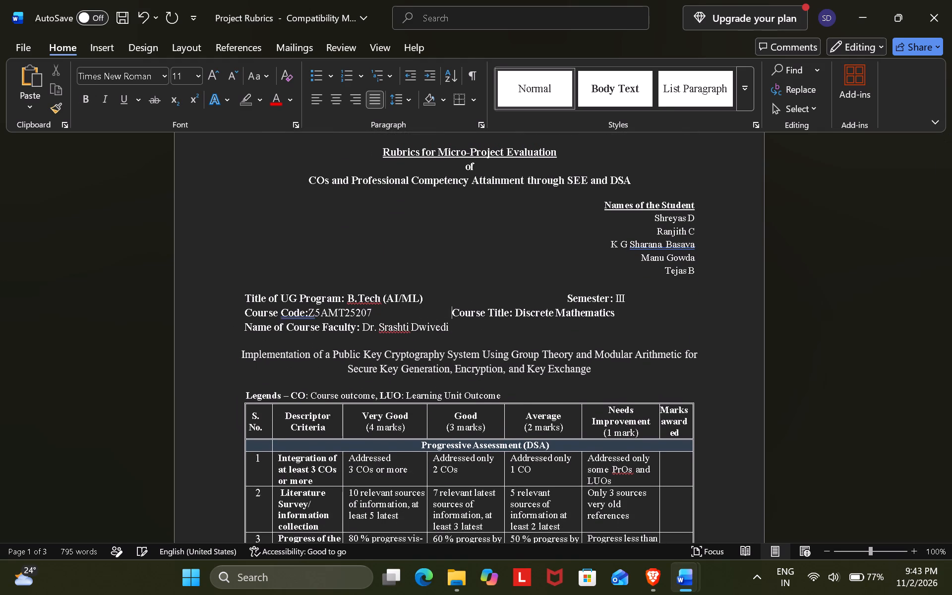
Move the rubric table's continuation, starting with the repeated header row, from page 3 up into the blank area of page 2.
{"action": "scroll", "coordinate": [513, 340], "scroll_direction": "down", "scroll_amount": 2}
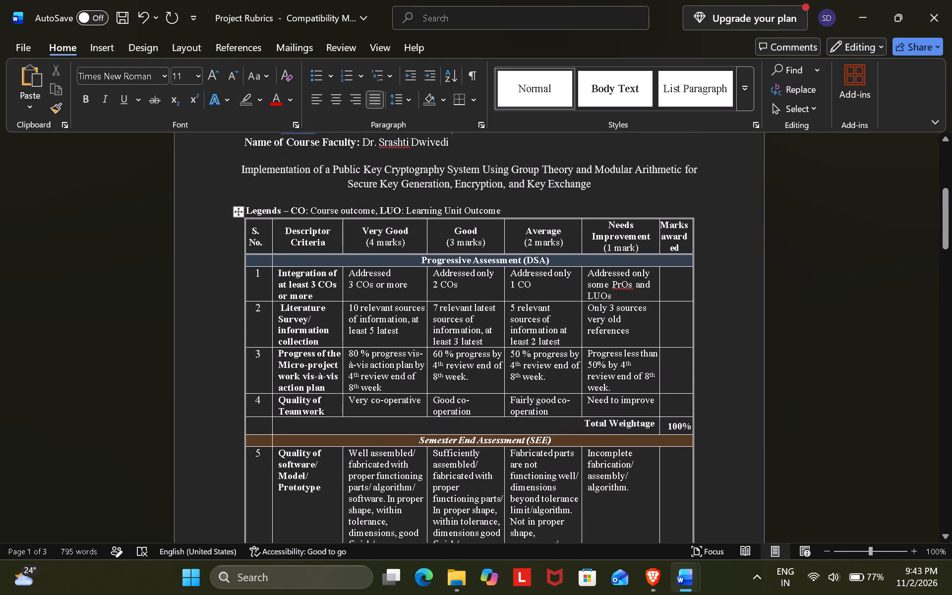
{"action": "scroll", "coordinate": [513, 340], "scroll_direction": "down", "scroll_amount": 2}
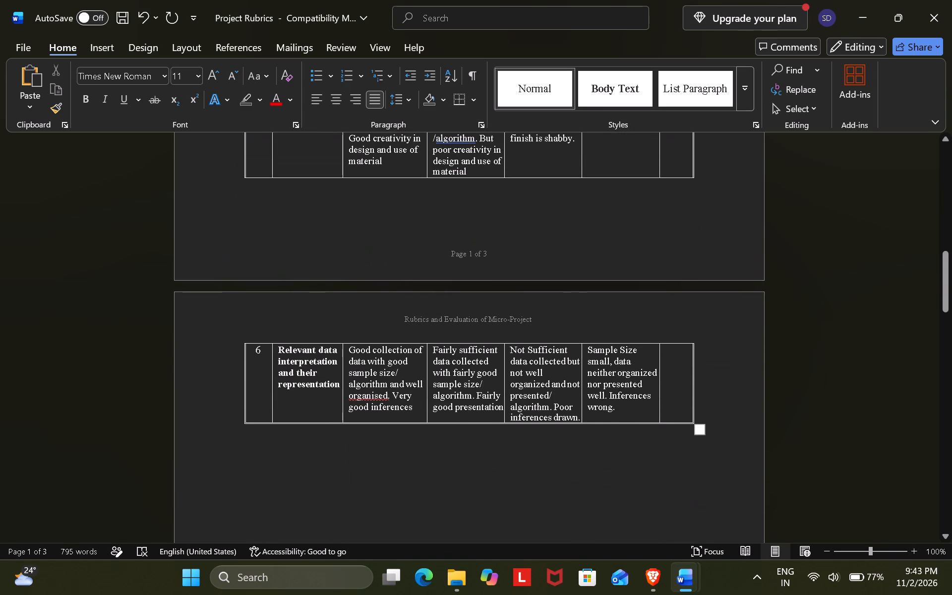
{"action": "scroll", "coordinate": [478, 392], "scroll_direction": "down", "scroll_amount": 6}
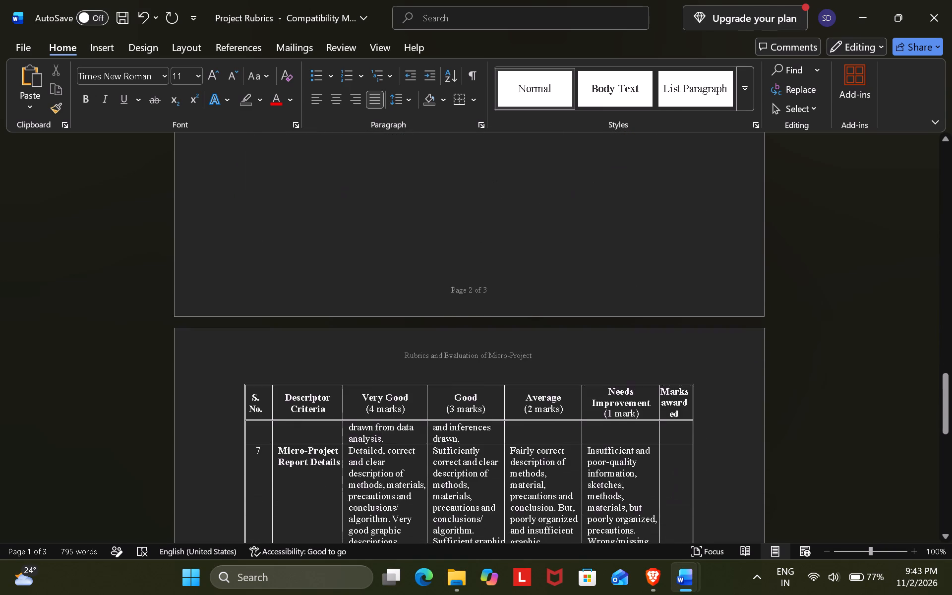
{"action": "scroll", "coordinate": [478, 392], "scroll_direction": "down", "scroll_amount": 3}
{"action": "scroll", "coordinate": [478, 392], "scroll_direction": "up", "scroll_amount": 1}
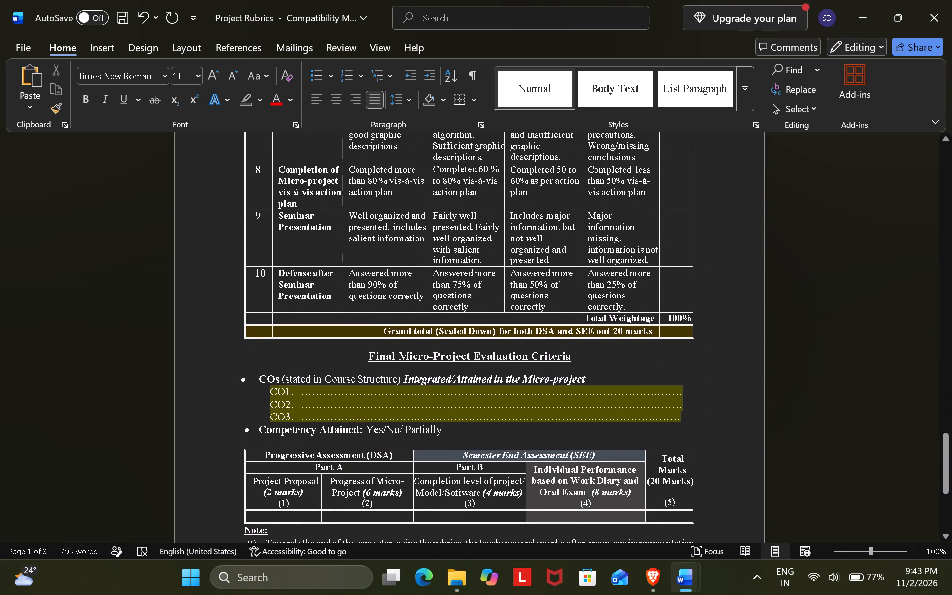
{"action": "scroll", "coordinate": [478, 392], "scroll_direction": "up", "scroll_amount": 1}
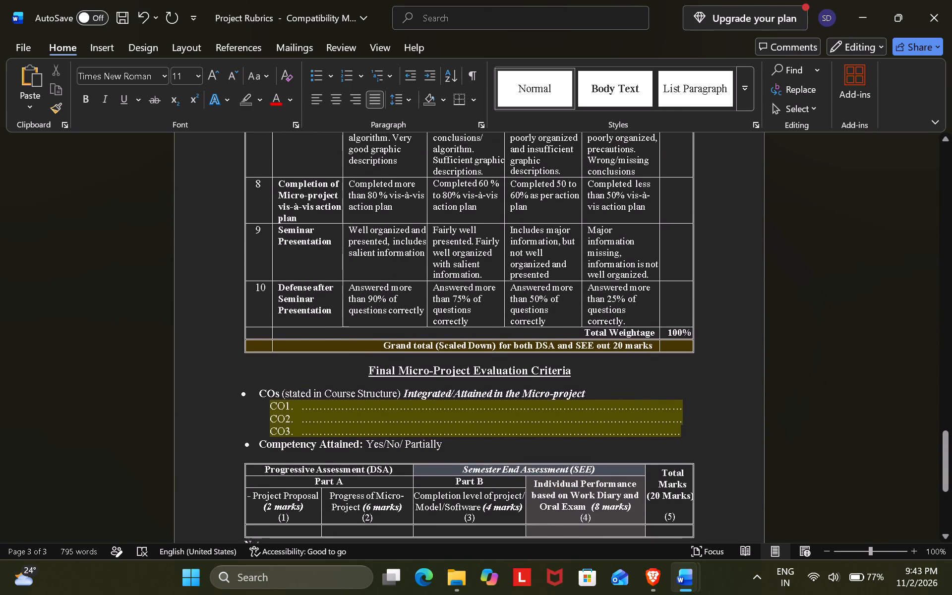
{"action": "scroll", "coordinate": [478, 392], "scroll_direction": "up", "scroll_amount": 1}
{"action": "left_click", "coordinate": [267, 336]}
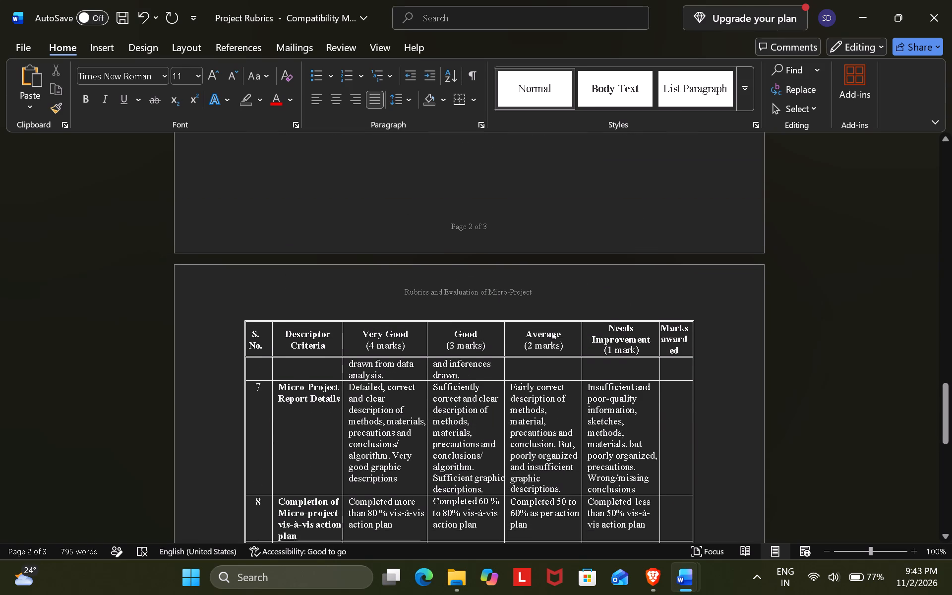
{"action": "left_click_drag", "start_coordinate": [239, 313], "coordinate": [249, 190]}
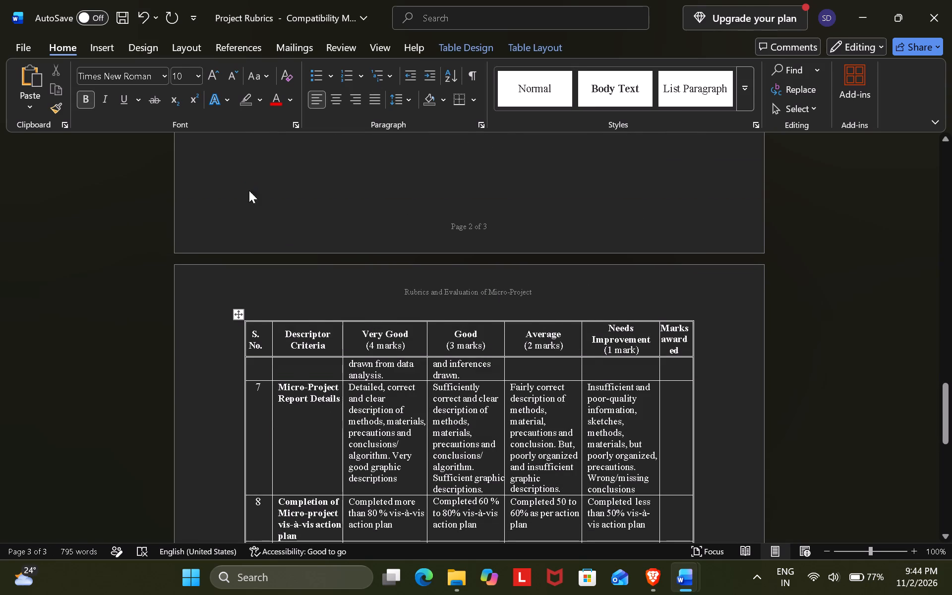
Move the relocated rubric table further up page 2 so it sits directly beneath row 6.
{"action": "scroll", "coordinate": [340, 244], "scroll_direction": "up", "scroll_amount": 4}
{"action": "scroll", "coordinate": [340, 244], "scroll_direction": "right", "scroll_amount": 1}
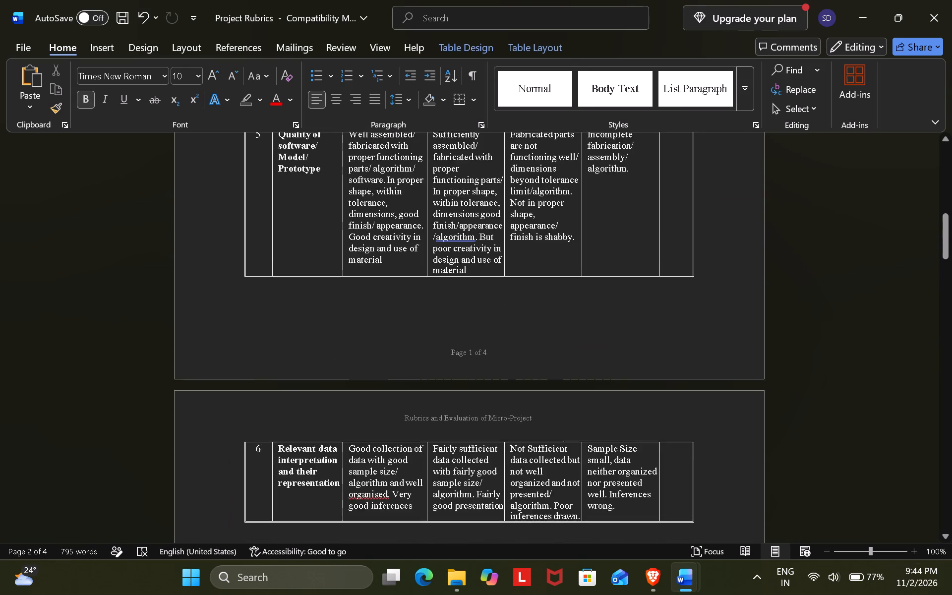
{"action": "scroll", "coordinate": [340, 244], "scroll_direction": "right", "scroll_amount": 1}
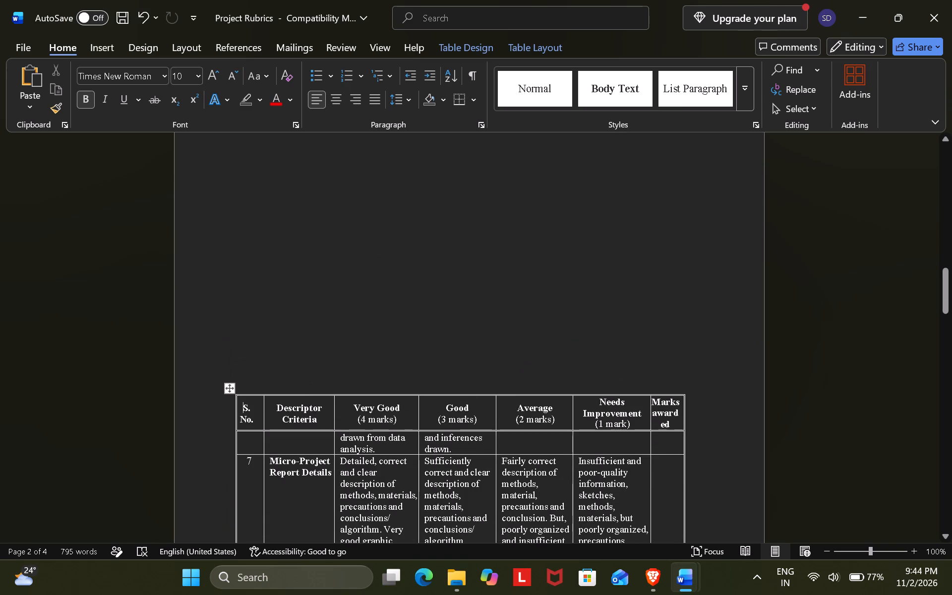
{"action": "left_click_drag", "start_coordinate": [231, 385], "coordinate": [252, 271]}
{"action": "scroll", "coordinate": [303, 317], "scroll_direction": "up", "scroll_amount": 1}
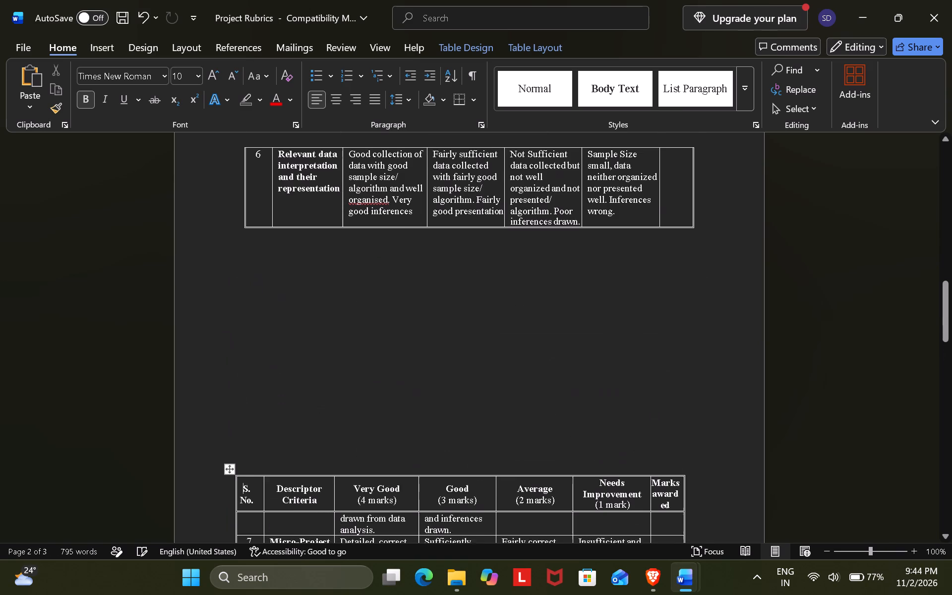
{"action": "scroll", "coordinate": [303, 317], "scroll_direction": "up", "scroll_amount": 1}
{"action": "left_click_drag", "start_coordinate": [227, 471], "coordinate": [234, 326]}
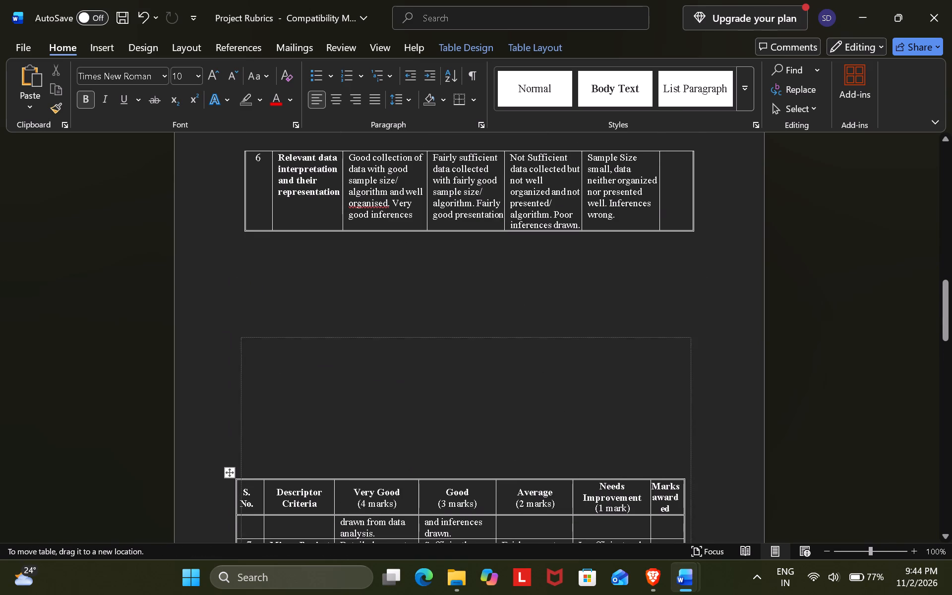
{"action": "left_click_drag", "start_coordinate": [234, 326], "coordinate": [235, 226]}
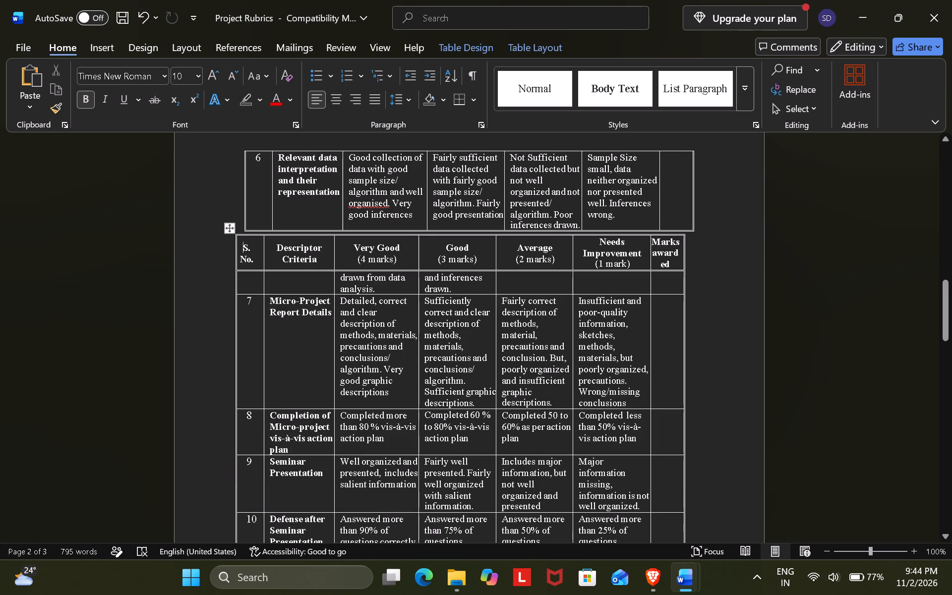
Shift the relocated rubric table slightly down and to the right so its columns line up with row 6 above.
{"action": "left_click_drag", "start_coordinate": [232, 229], "coordinate": [244, 229]}
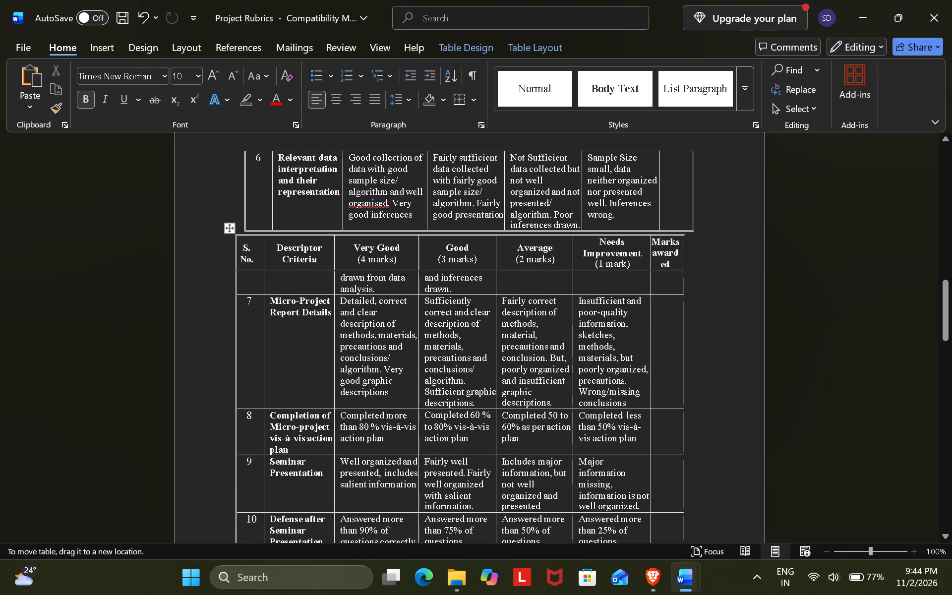
{"action": "left_click_drag", "start_coordinate": [244, 229], "coordinate": [245, 229]}
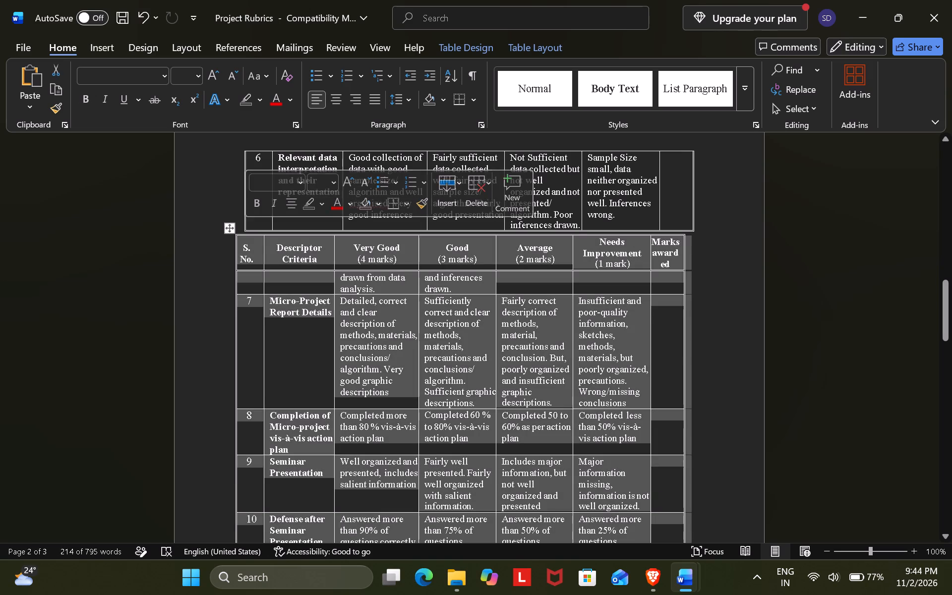
{"action": "left_click", "coordinate": [220, 251]}
{"action": "left_click", "coordinate": [198, 286]}
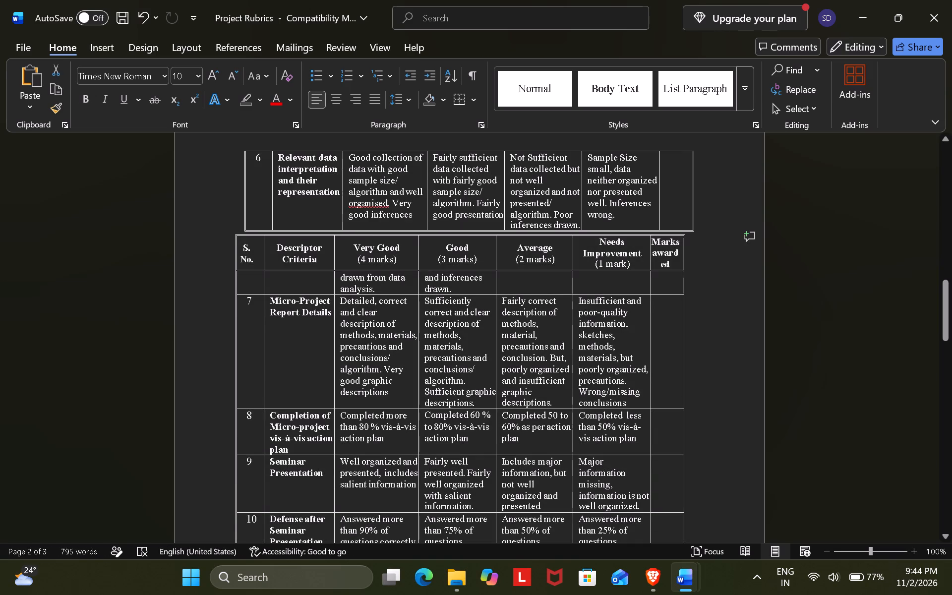
{"action": "left_click", "coordinate": [237, 234]}
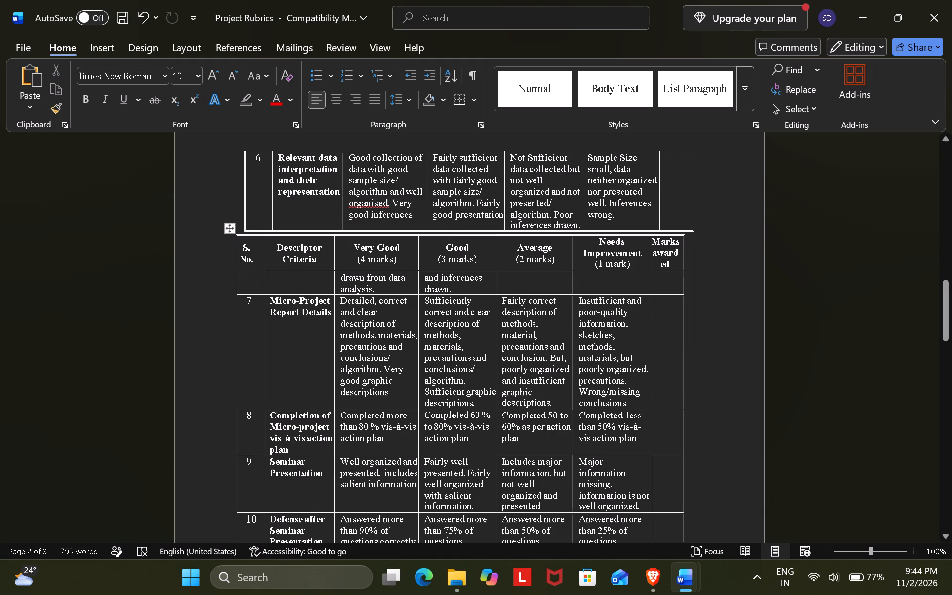
{"action": "left_click", "coordinate": [245, 244]}
{"action": "left_click_drag", "start_coordinate": [230, 229], "coordinate": [234, 231]}
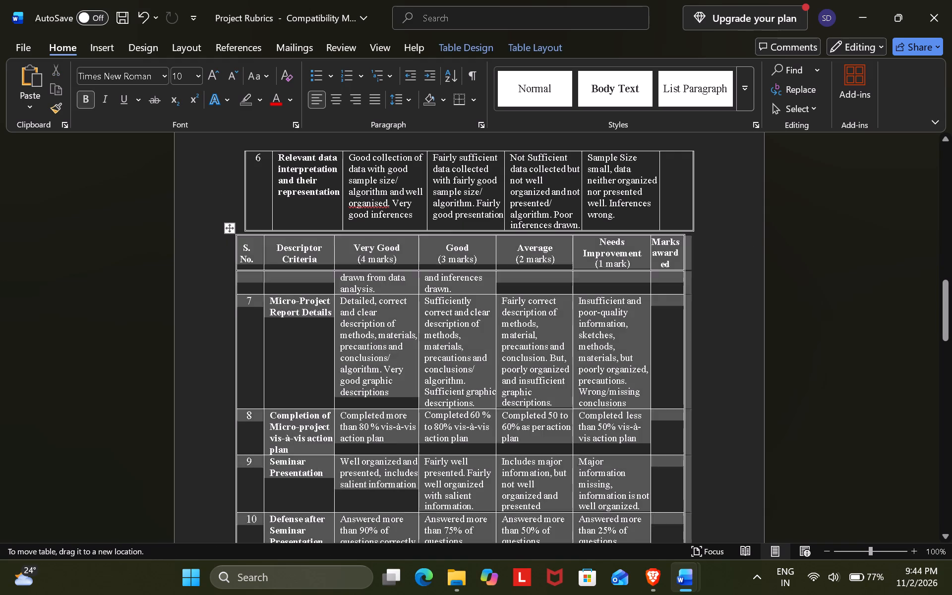
{"action": "left_click_drag", "start_coordinate": [234, 231], "coordinate": [246, 235]}
{"action": "left_click_drag", "start_coordinate": [231, 236], "coordinate": [246, 238]}
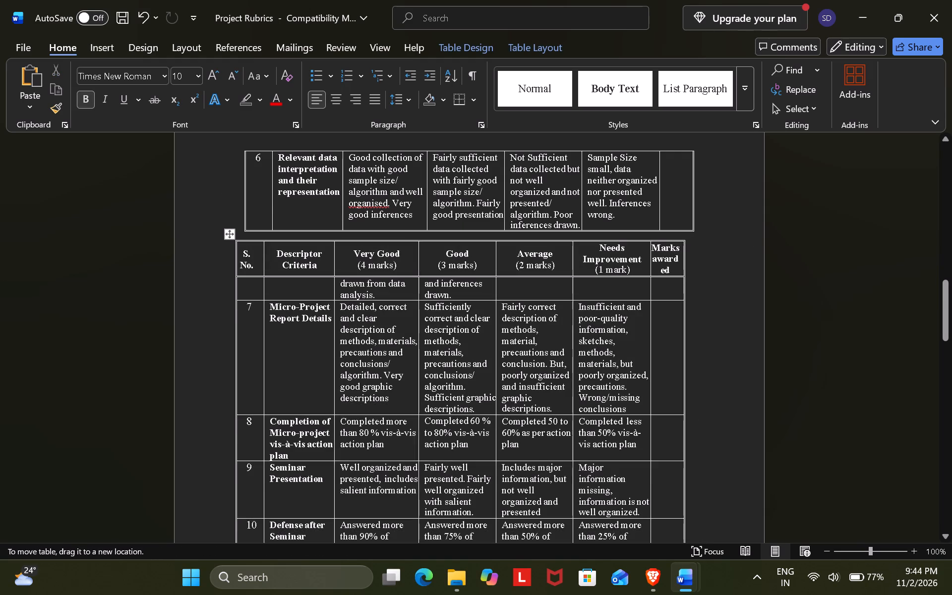
{"action": "left_click_drag", "start_coordinate": [246, 238], "coordinate": [247, 238]}
{"action": "left_click", "coordinate": [339, 303]}
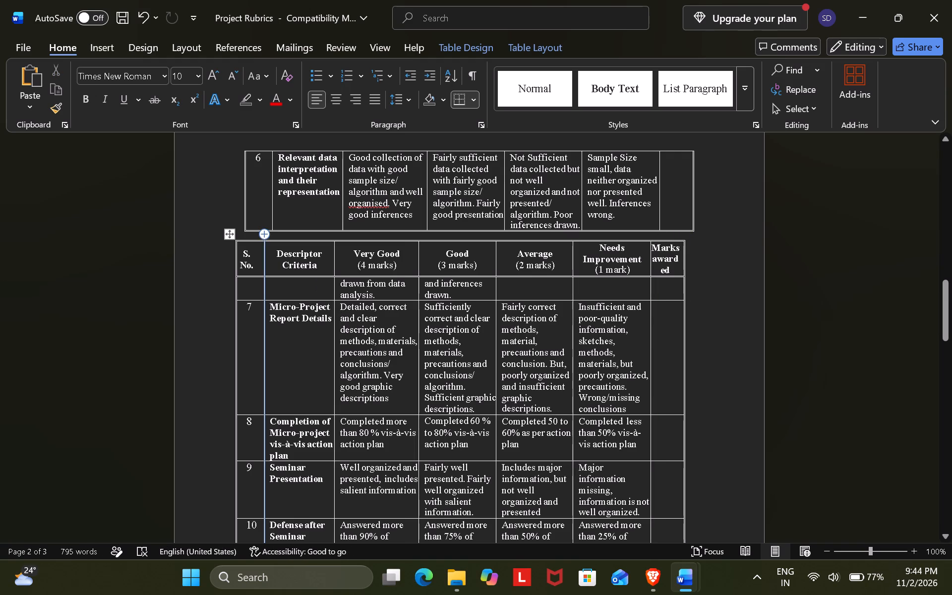
{"action": "left_click_drag", "start_coordinate": [227, 237], "coordinate": [248, 253]}
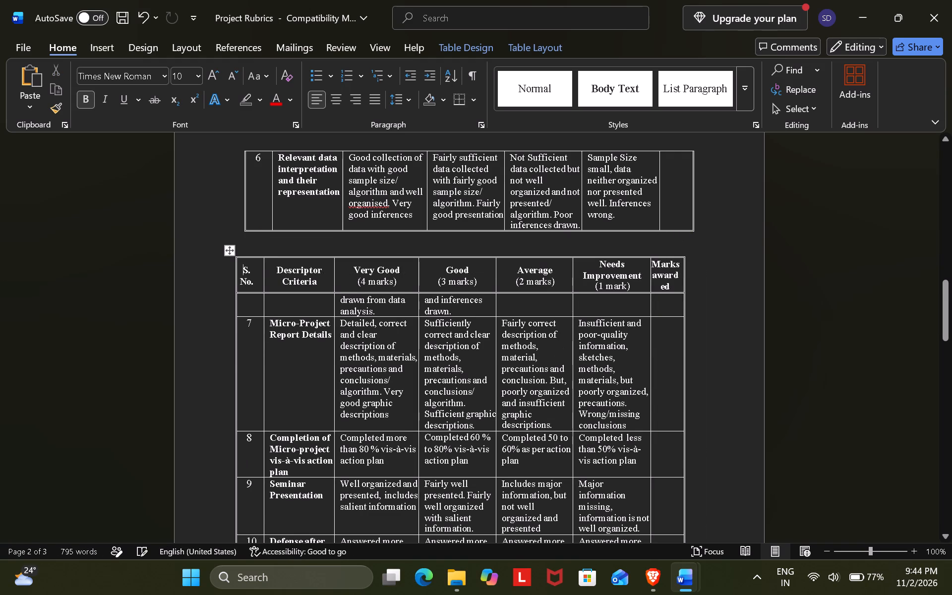
{"action": "left_click_drag", "start_coordinate": [232, 253], "coordinate": [258, 257]}
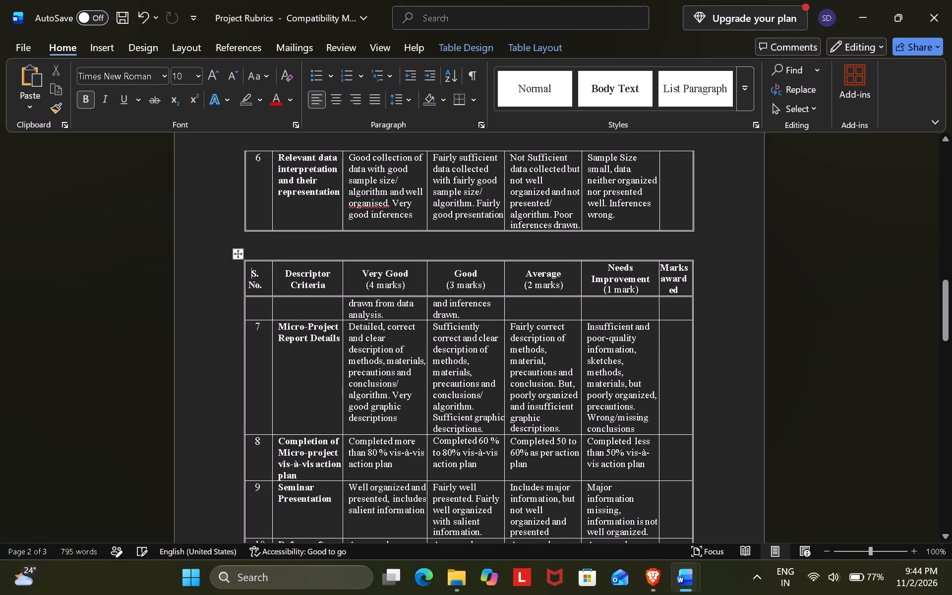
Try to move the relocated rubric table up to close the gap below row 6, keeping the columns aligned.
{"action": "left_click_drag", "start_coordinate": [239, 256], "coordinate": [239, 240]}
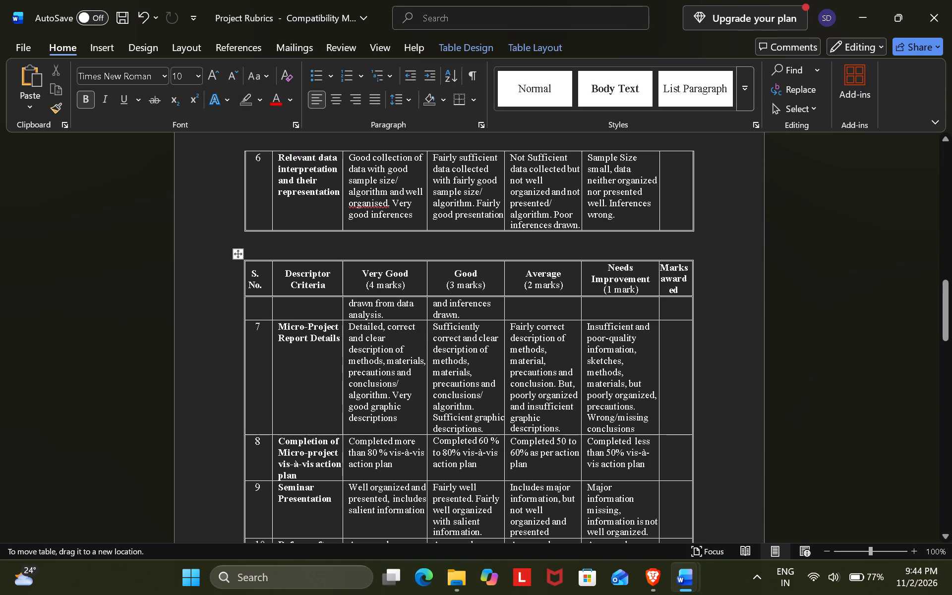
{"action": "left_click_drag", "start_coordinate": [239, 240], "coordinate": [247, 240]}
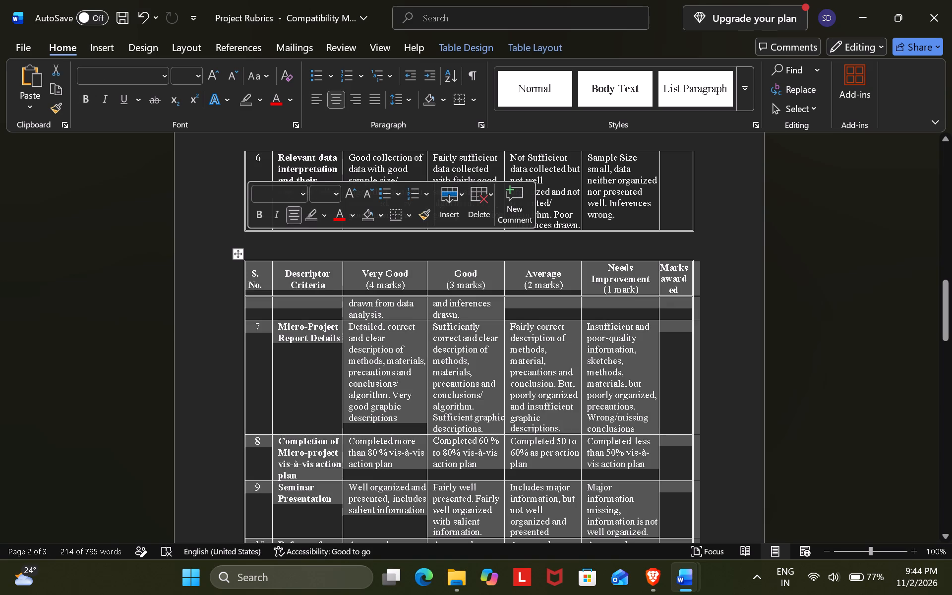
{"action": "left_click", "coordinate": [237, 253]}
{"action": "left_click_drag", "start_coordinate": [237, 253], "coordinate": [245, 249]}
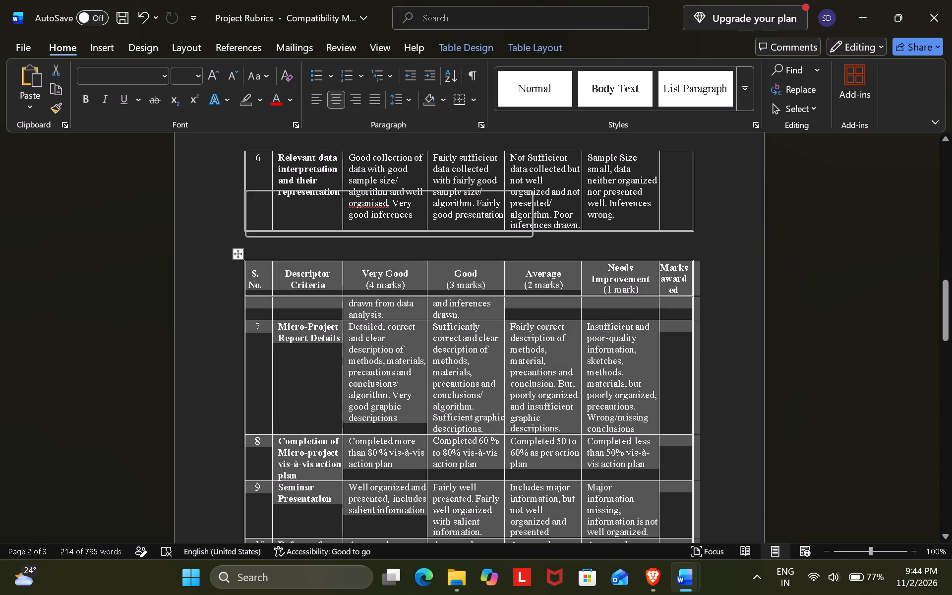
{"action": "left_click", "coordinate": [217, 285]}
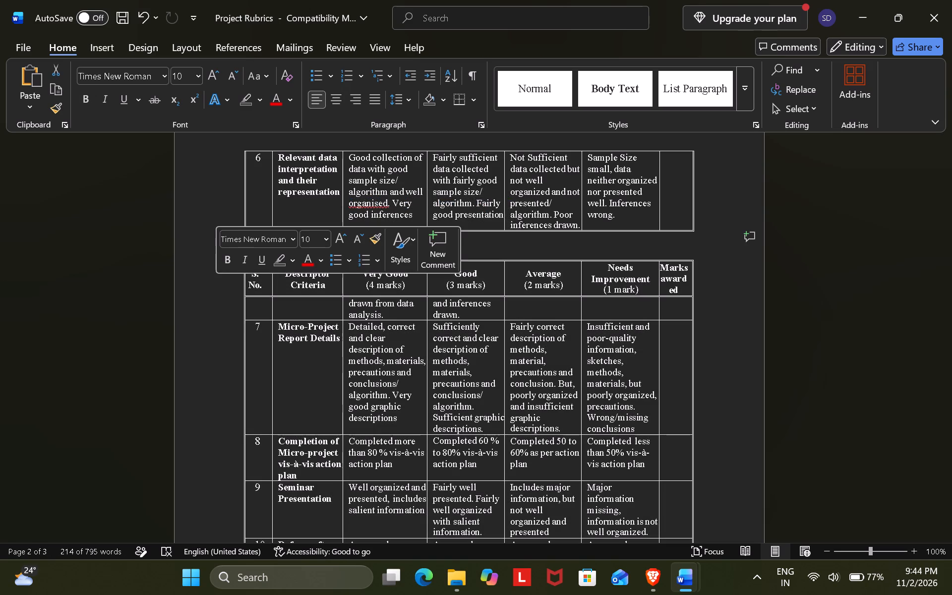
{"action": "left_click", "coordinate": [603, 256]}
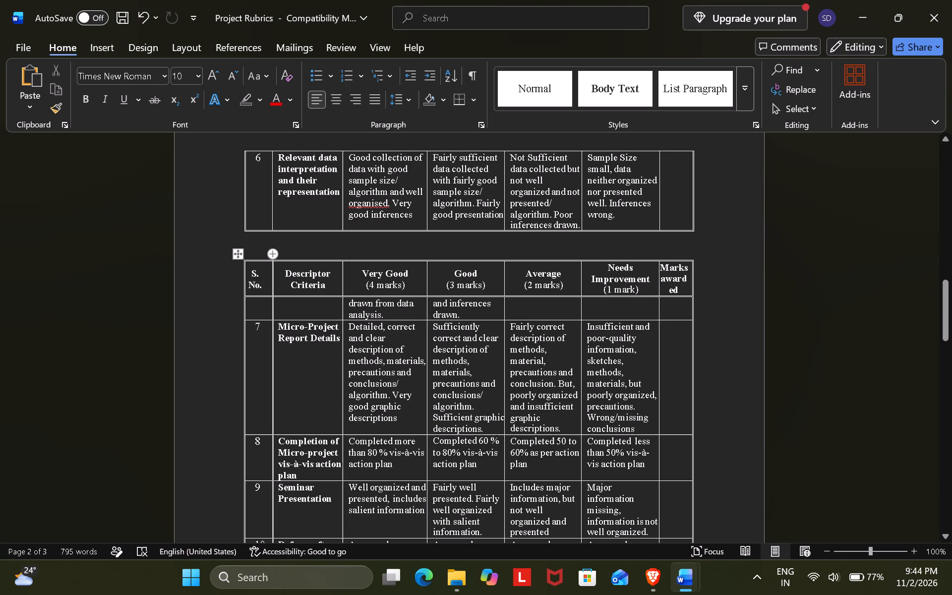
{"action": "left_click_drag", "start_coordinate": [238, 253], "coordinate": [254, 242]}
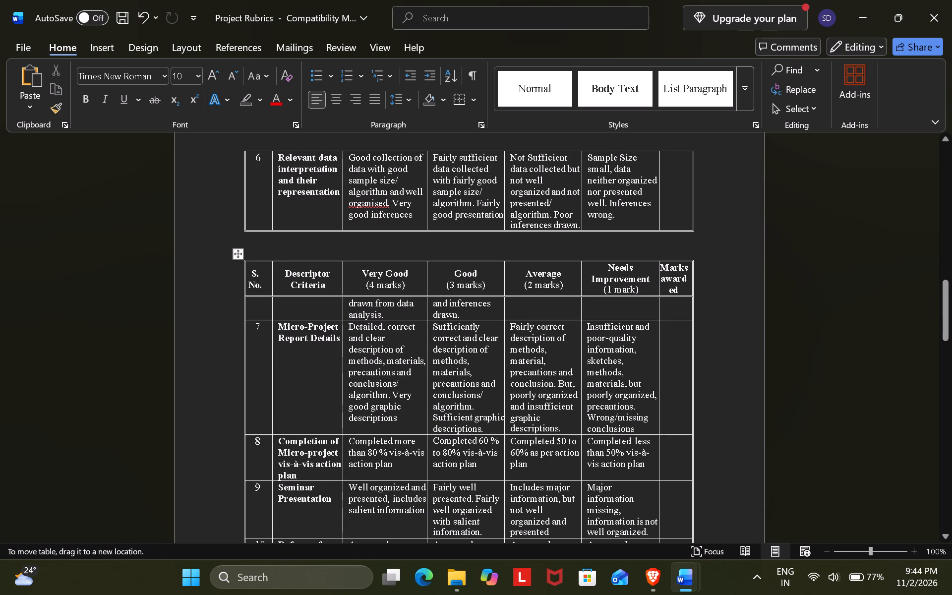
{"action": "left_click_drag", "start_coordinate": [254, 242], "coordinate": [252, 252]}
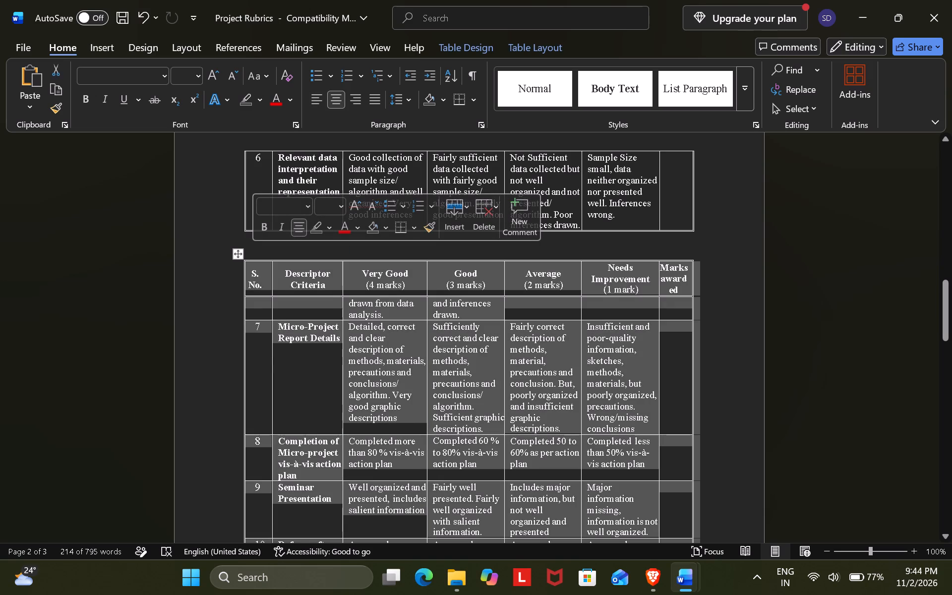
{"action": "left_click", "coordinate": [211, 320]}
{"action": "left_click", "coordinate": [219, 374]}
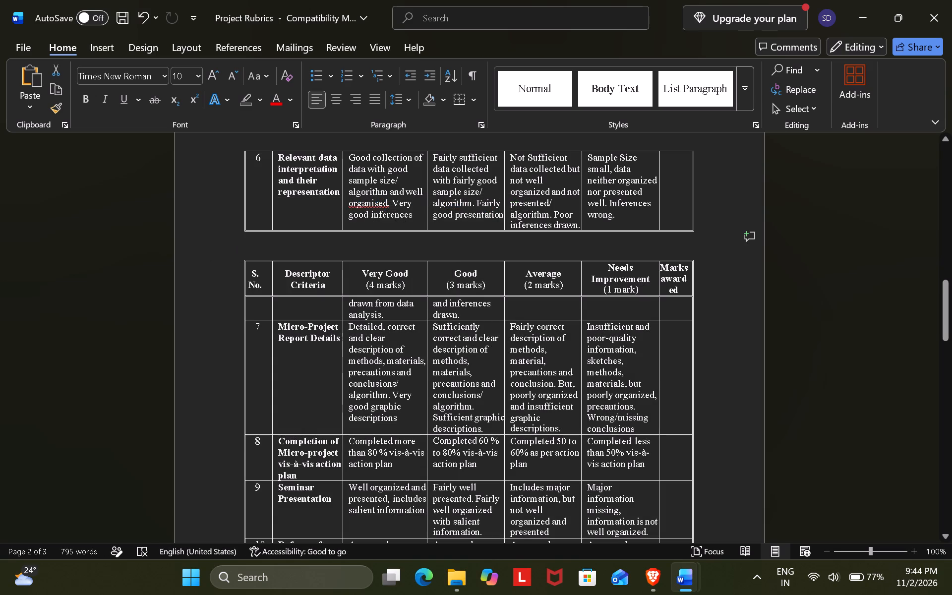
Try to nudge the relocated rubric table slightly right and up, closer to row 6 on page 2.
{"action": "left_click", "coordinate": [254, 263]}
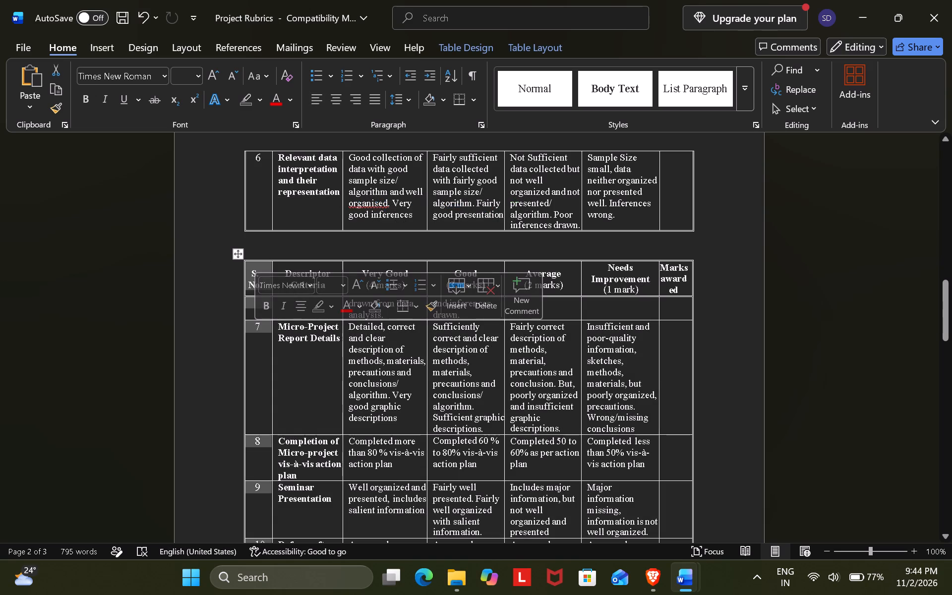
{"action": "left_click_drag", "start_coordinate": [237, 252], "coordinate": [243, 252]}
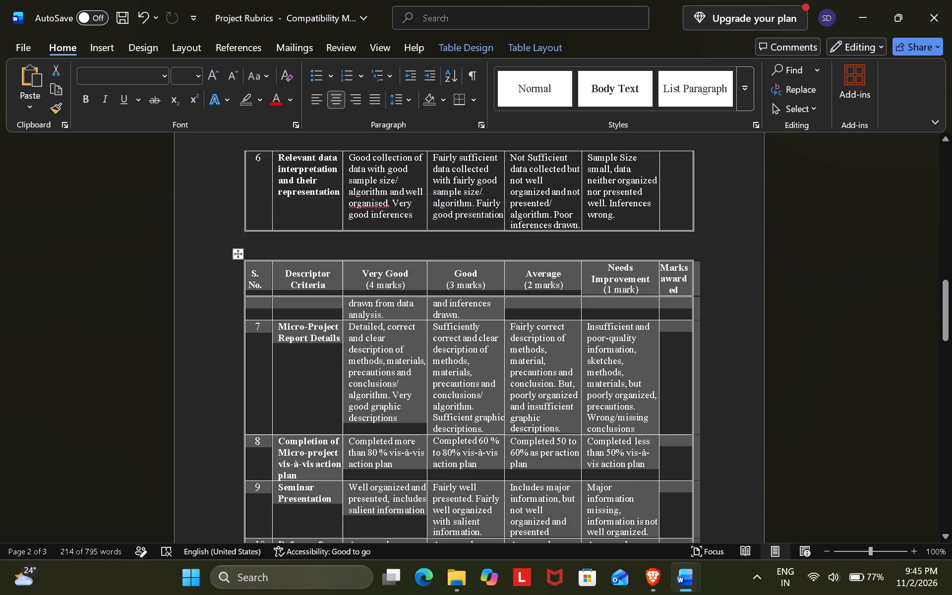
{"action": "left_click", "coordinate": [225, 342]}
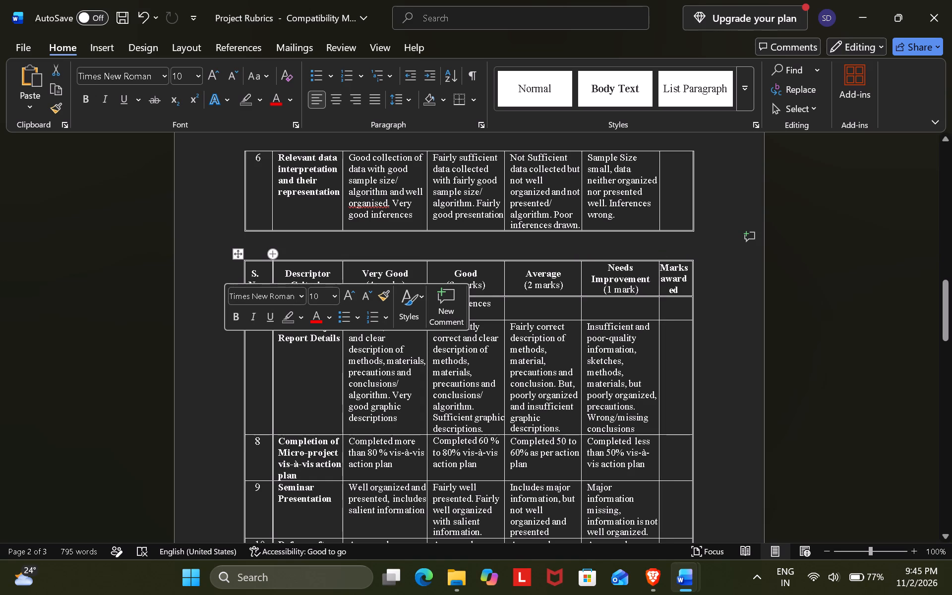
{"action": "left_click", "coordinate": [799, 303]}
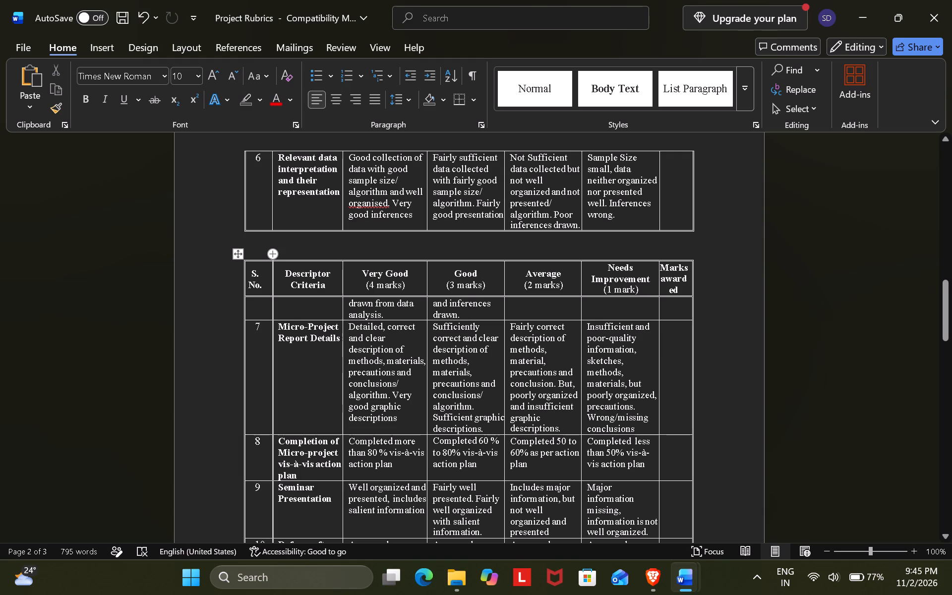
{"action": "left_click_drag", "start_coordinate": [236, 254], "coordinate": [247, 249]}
Apply the Narrow page margins preset, 0.5" on all sides, to the part containing the first rubric page.
{"action": "scroll", "coordinate": [248, 339], "scroll_direction": "down", "scroll_amount": 1}
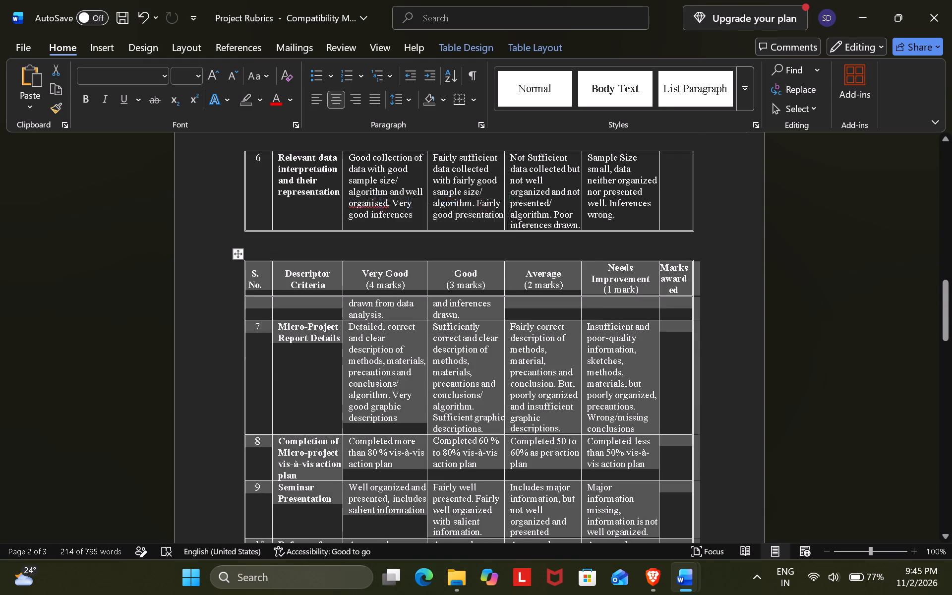
{"action": "scroll", "coordinate": [248, 339], "scroll_direction": "down", "scroll_amount": 1}
{"action": "left_click", "coordinate": [304, 420]}
{"action": "scroll", "coordinate": [382, 443], "scroll_direction": "down", "scroll_amount": 7}
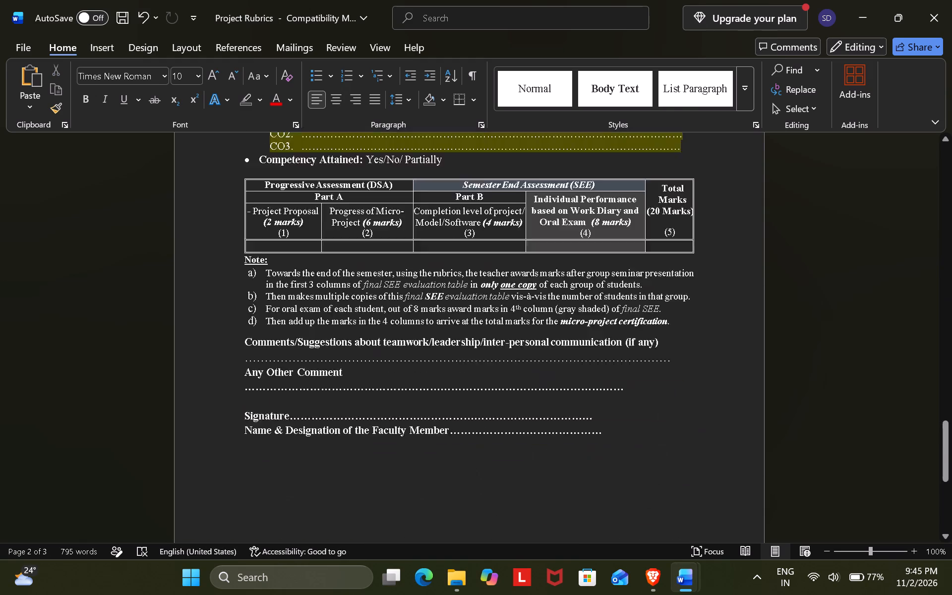
{"action": "scroll", "coordinate": [382, 443], "scroll_direction": "up", "scroll_amount": 1}
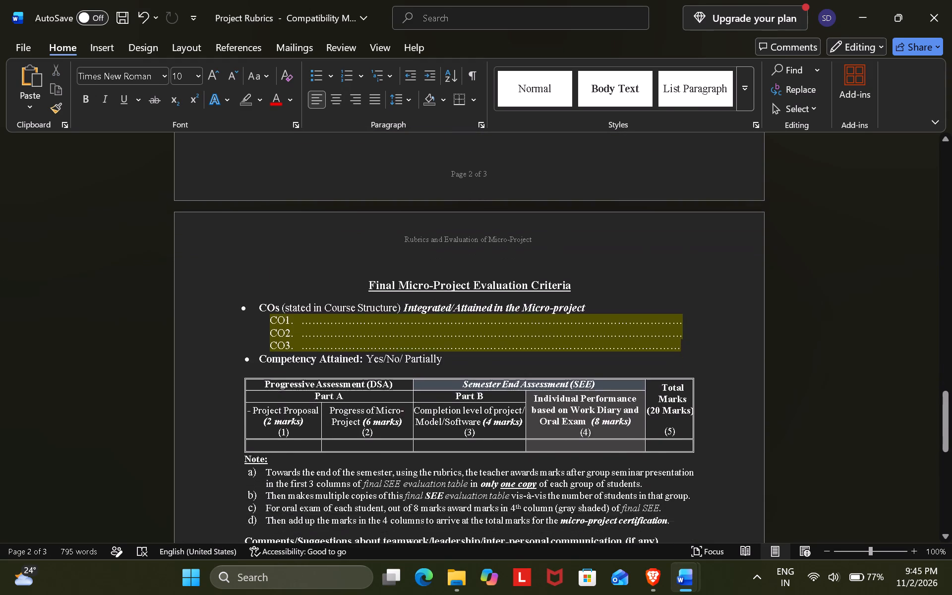
{"action": "scroll", "coordinate": [382, 443], "scroll_direction": "up", "scroll_amount": 2}
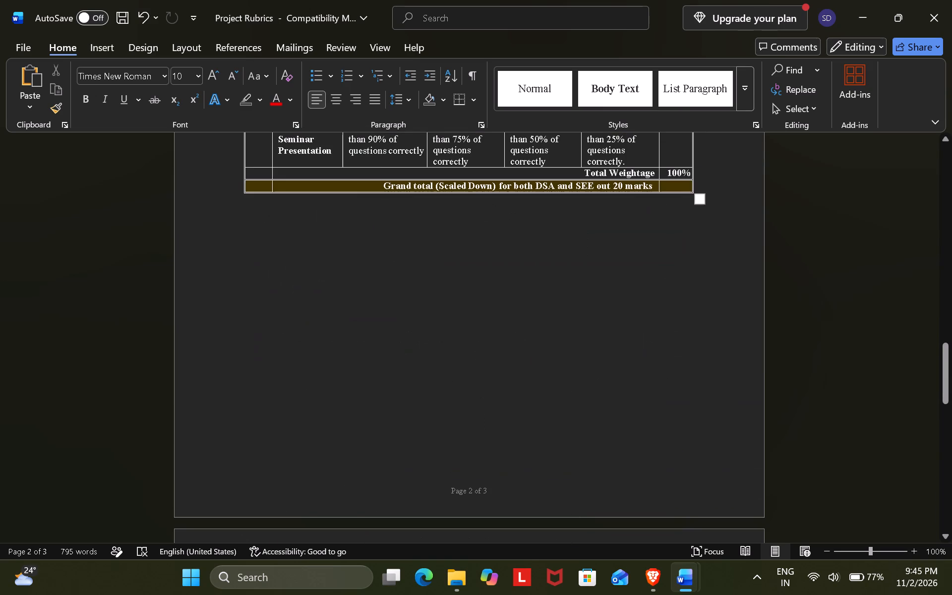
{"action": "scroll", "coordinate": [382, 443], "scroll_direction": "up", "scroll_amount": 2}
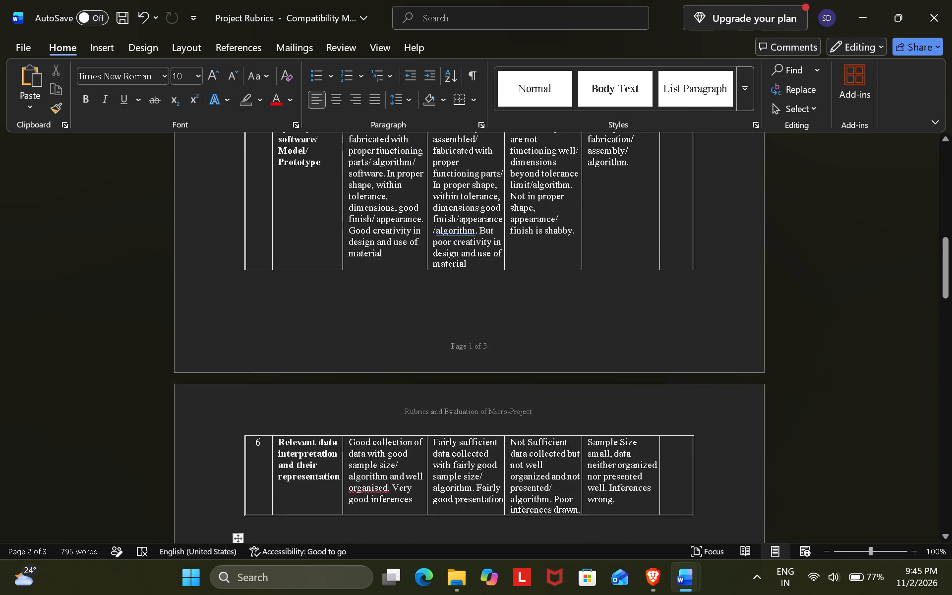
{"action": "scroll", "coordinate": [382, 443], "scroll_direction": "up", "scroll_amount": 2}
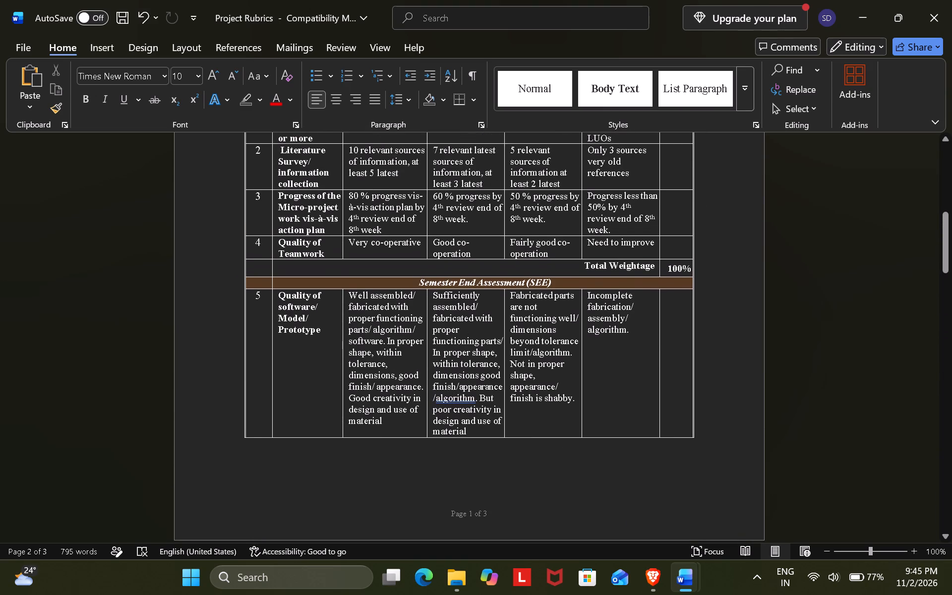
{"action": "scroll", "coordinate": [382, 443], "scroll_direction": "up", "scroll_amount": 1}
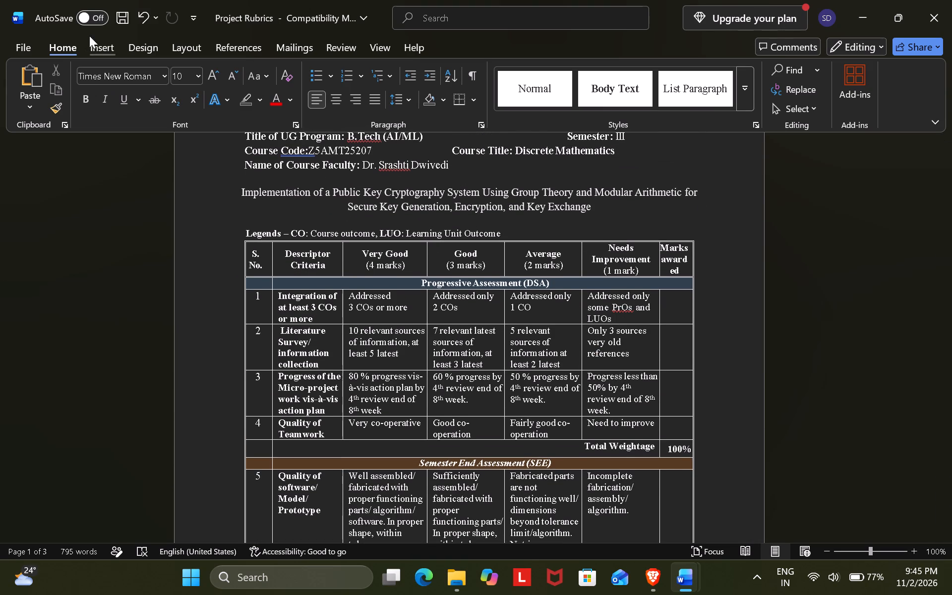
{"action": "left_click", "coordinate": [178, 49]}
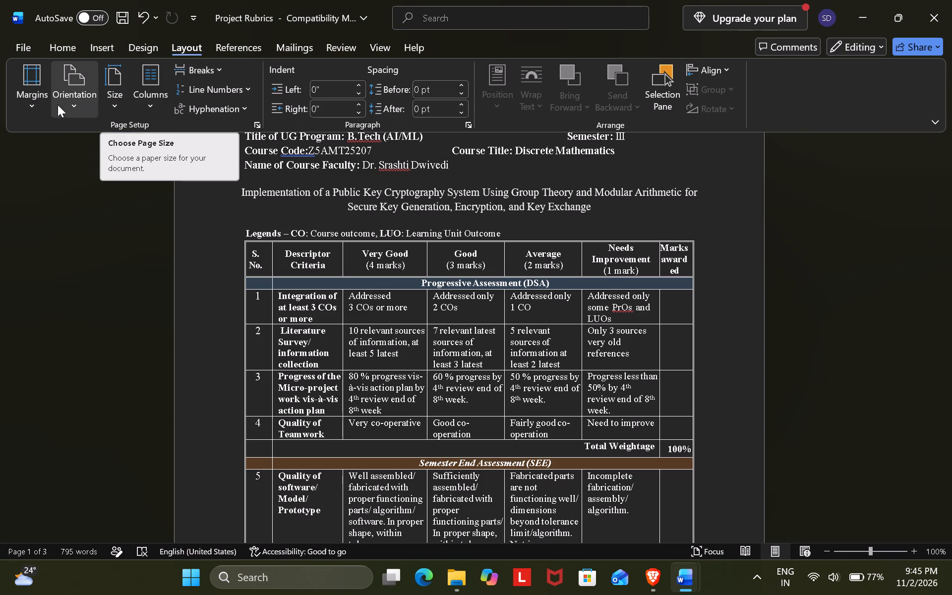
{"action": "left_click", "coordinate": [40, 105]}
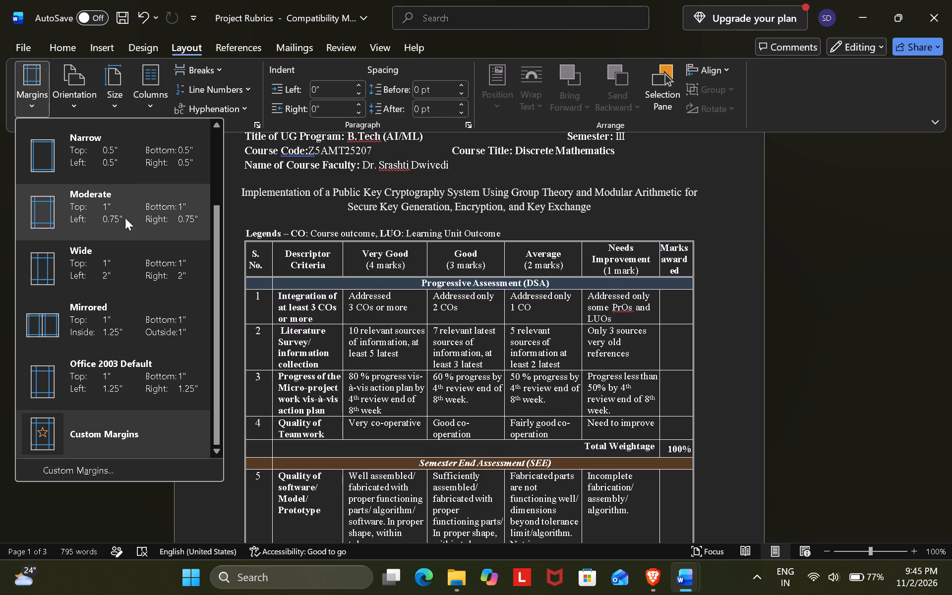
{"action": "left_click", "coordinate": [130, 159]}
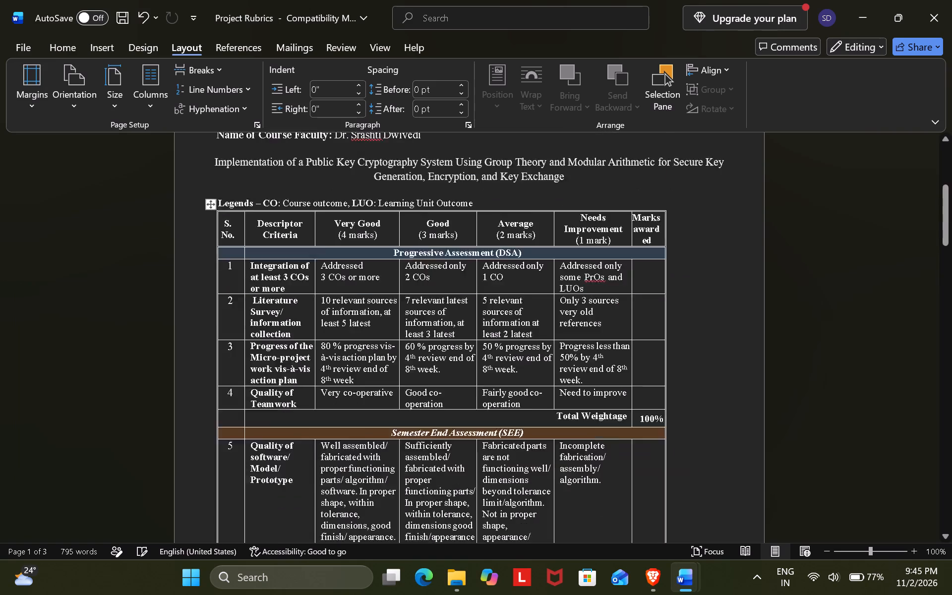
Examine how the rubric table and the blank area beneath it on page 2 are laid out with the narrower margins.
{"action": "scroll", "coordinate": [432, 360], "scroll_direction": "down", "scroll_amount": 6}
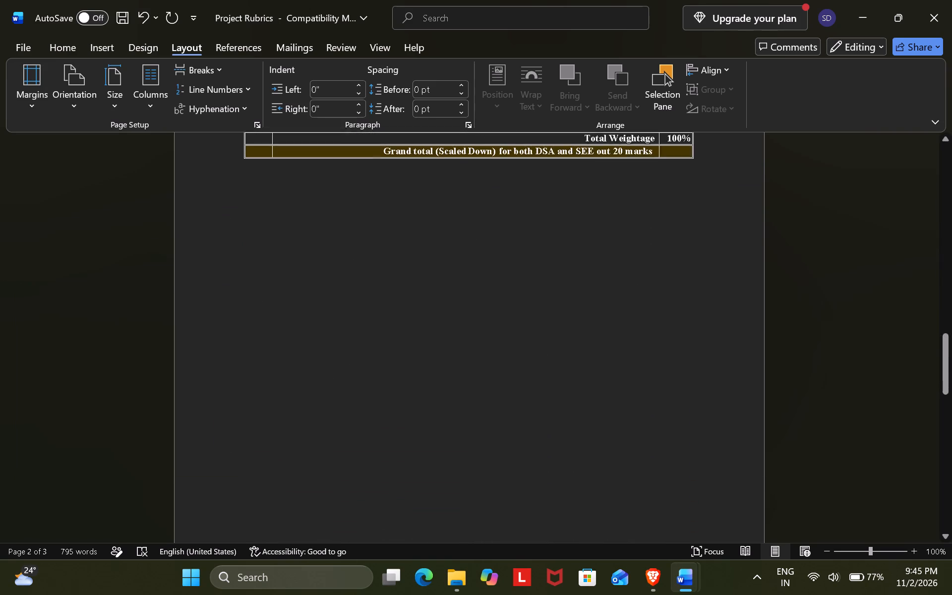
{"action": "scroll", "coordinate": [432, 360], "scroll_direction": "down", "scroll_amount": 2}
{"action": "scroll", "coordinate": [432, 360], "scroll_direction": "up", "scroll_amount": 2}
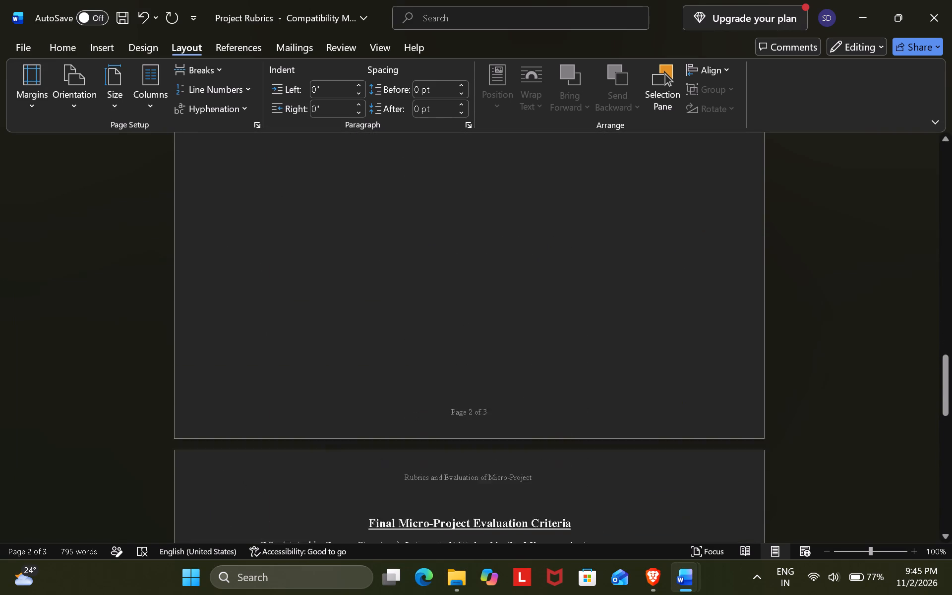
{"action": "scroll", "coordinate": [432, 360], "scroll_direction": "up", "scroll_amount": 2}
{"action": "left_click", "coordinate": [432, 360]}
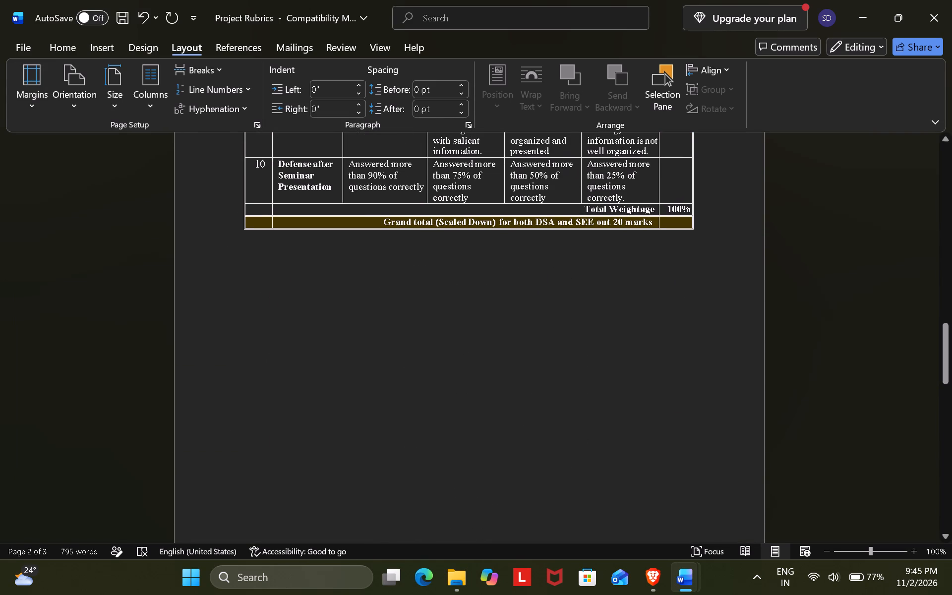
{"action": "left_click", "coordinate": [364, 330]}
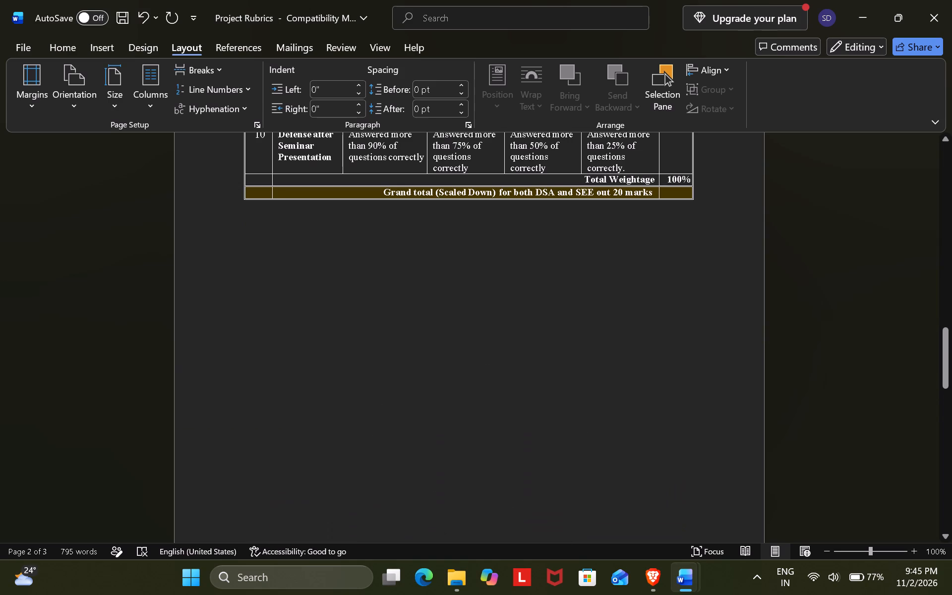
{"action": "left_click", "coordinate": [653, 197]}
{"action": "left_click", "coordinate": [709, 191]}
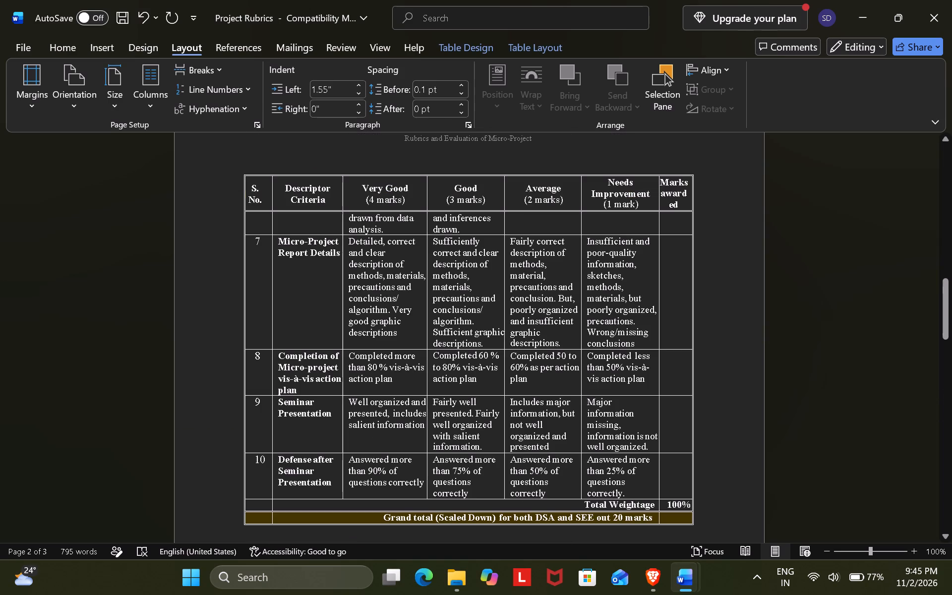
Move the page 3 evaluation content, from the COs list through the faculty signature lines, to just below the rubric table on page 2.
{"action": "scroll", "coordinate": [660, 273], "scroll_direction": "down", "scroll_amount": 5}
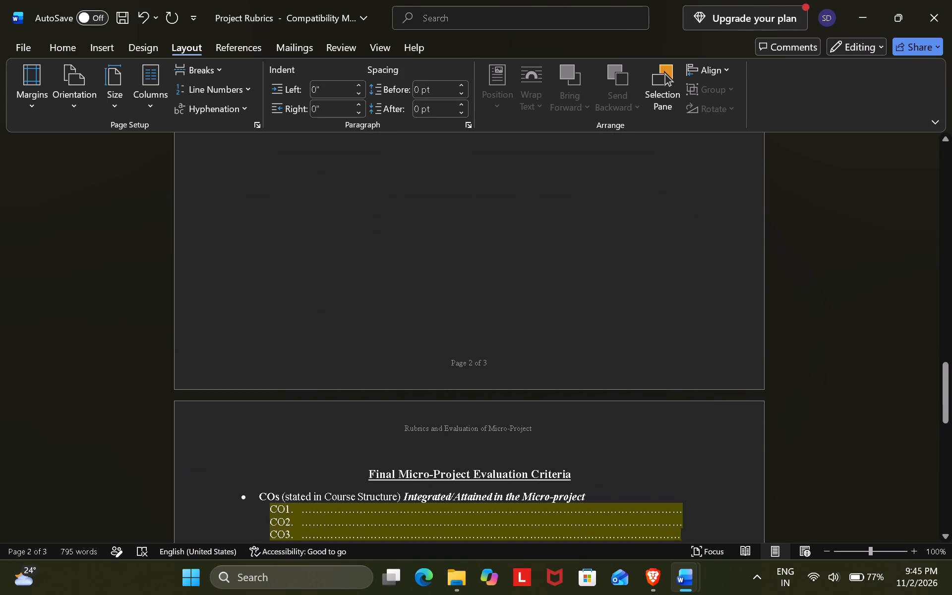
{"action": "scroll", "coordinate": [660, 273], "scroll_direction": "down", "scroll_amount": 2}
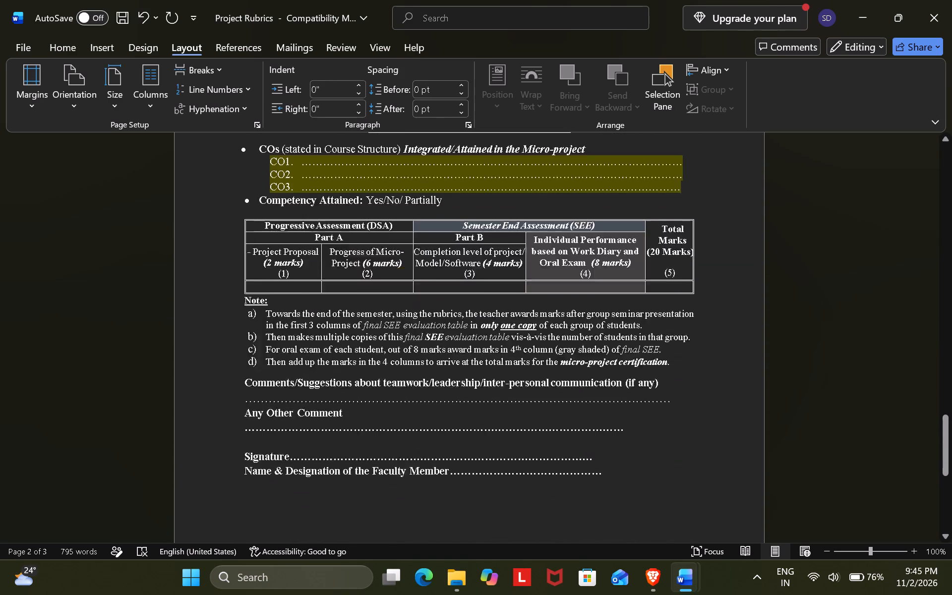
{"action": "scroll", "coordinate": [660, 273], "scroll_direction": "down", "scroll_amount": 1}
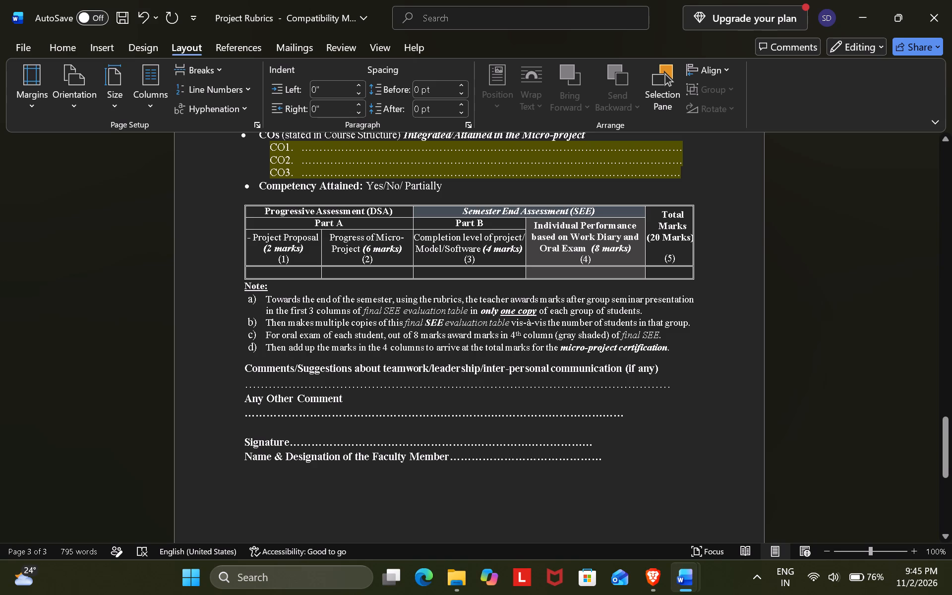
{"action": "left_click_drag", "start_coordinate": [625, 466], "coordinate": [322, 255]}
{"action": "key", "text": "ctrl+x"}
{"action": "scroll", "coordinate": [412, 256], "scroll_direction": "up", "scroll_amount": 3}
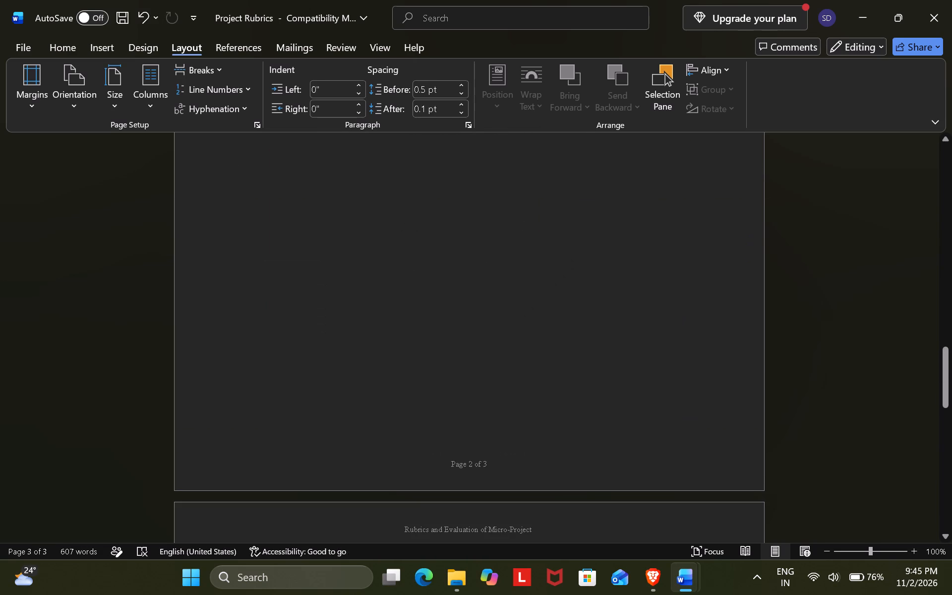
{"action": "key", "text": "BackSpace"}
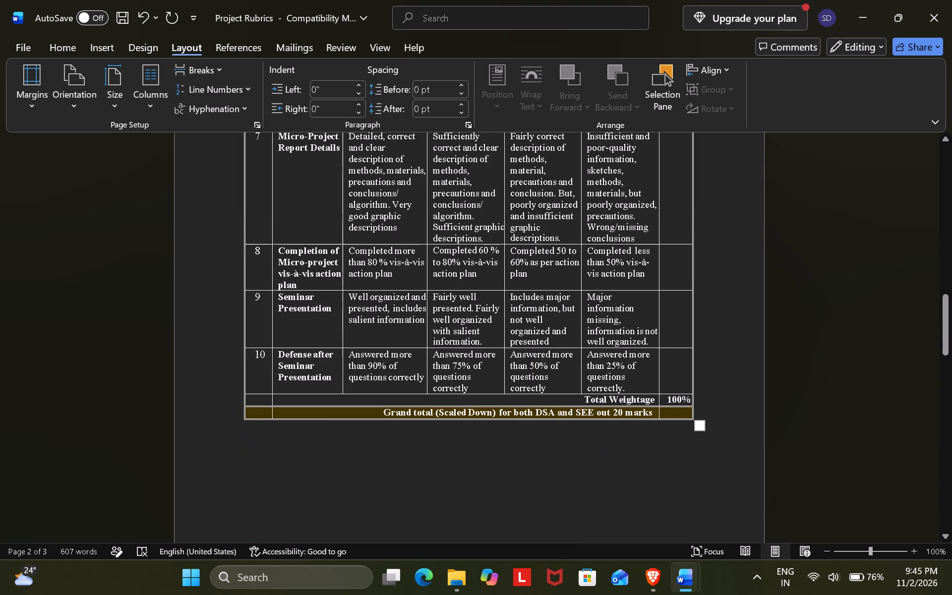
{"action": "key", "text": "ctrl+v"}
Put "Name & Designation of the Faculty Member" on its own line below the Signature line.
{"action": "scroll", "coordinate": [404, 351], "scroll_direction": "down", "scroll_amount": 1}
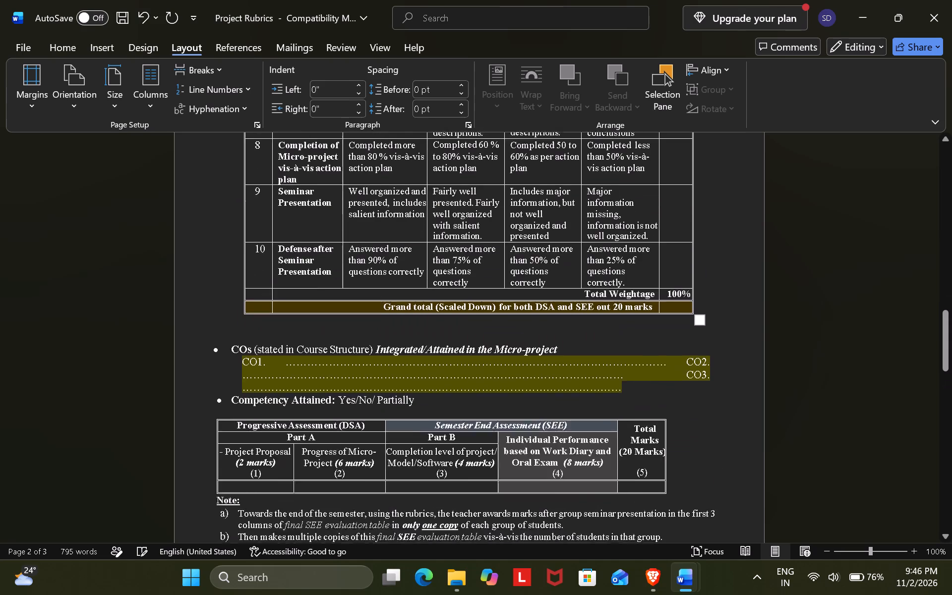
{"action": "scroll", "coordinate": [404, 351], "scroll_direction": "down", "scroll_amount": 1}
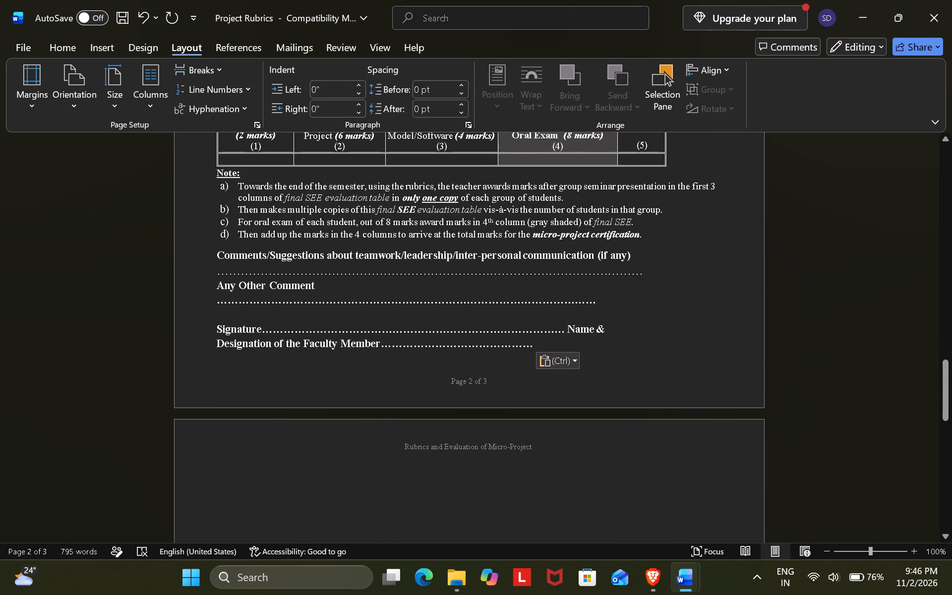
{"action": "left_click", "coordinate": [567, 332]}
{"action": "key", "text": "Return"}
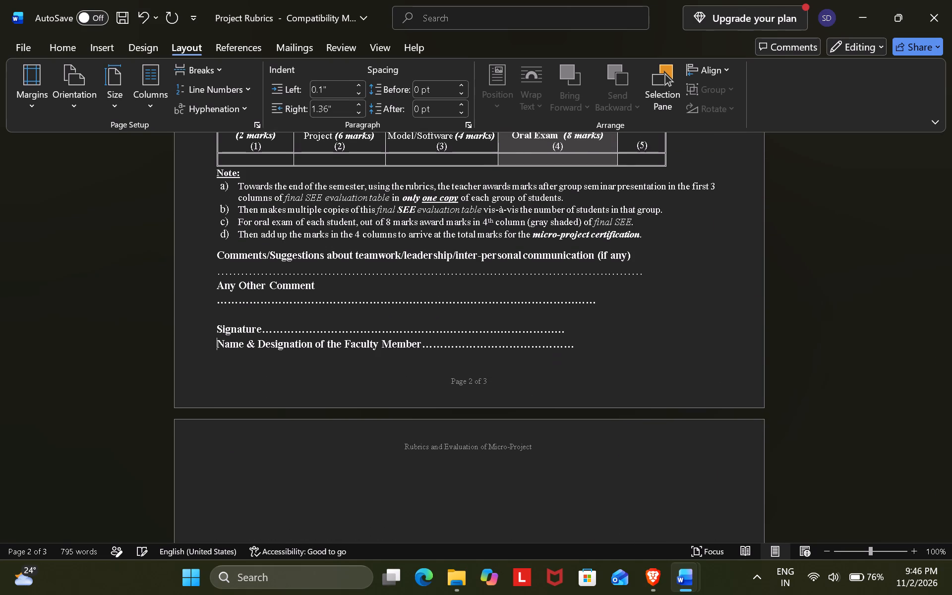
Review the document layout from the title block through the rubric tables to the final evaluation section on page 2.
{"action": "scroll", "coordinate": [557, 342], "scroll_direction": "up", "scroll_amount": 4}
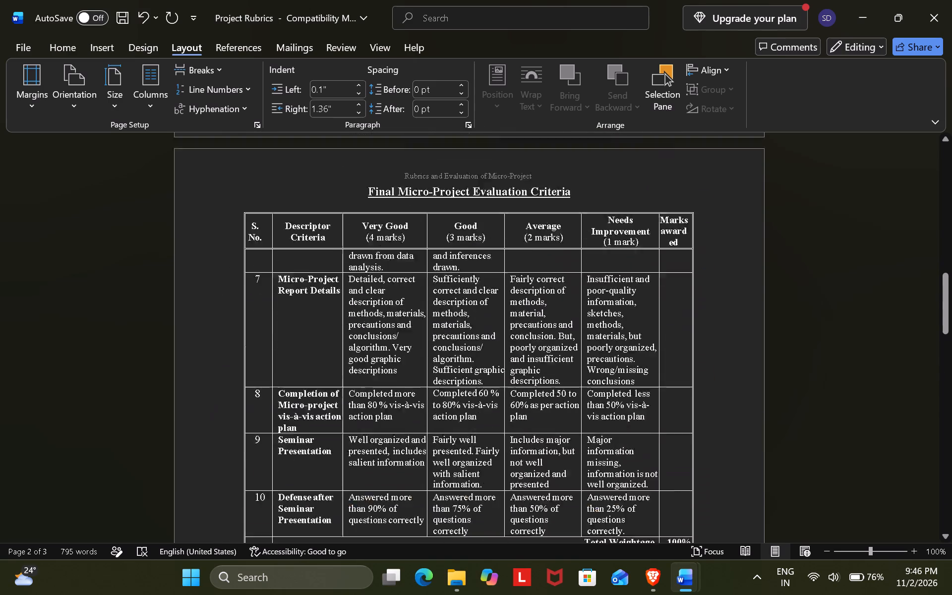
{"action": "scroll", "coordinate": [557, 342], "scroll_direction": "up", "scroll_amount": 6}
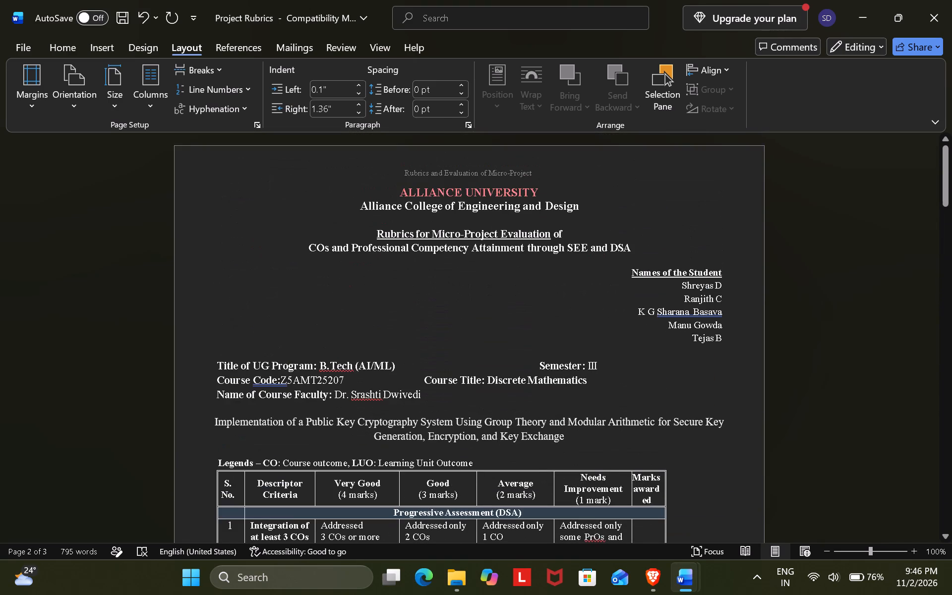
{"action": "scroll", "coordinate": [557, 342], "scroll_direction": "up", "scroll_amount": 2}
{"action": "scroll", "coordinate": [557, 342], "scroll_direction": "down", "scroll_amount": 2}
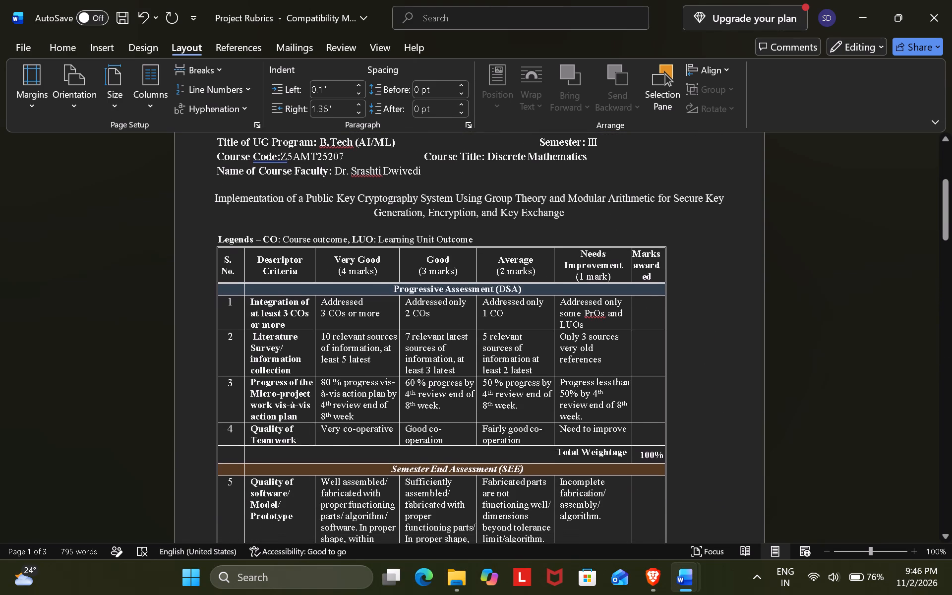
{"action": "scroll", "coordinate": [557, 342], "scroll_direction": "down", "scroll_amount": 7}
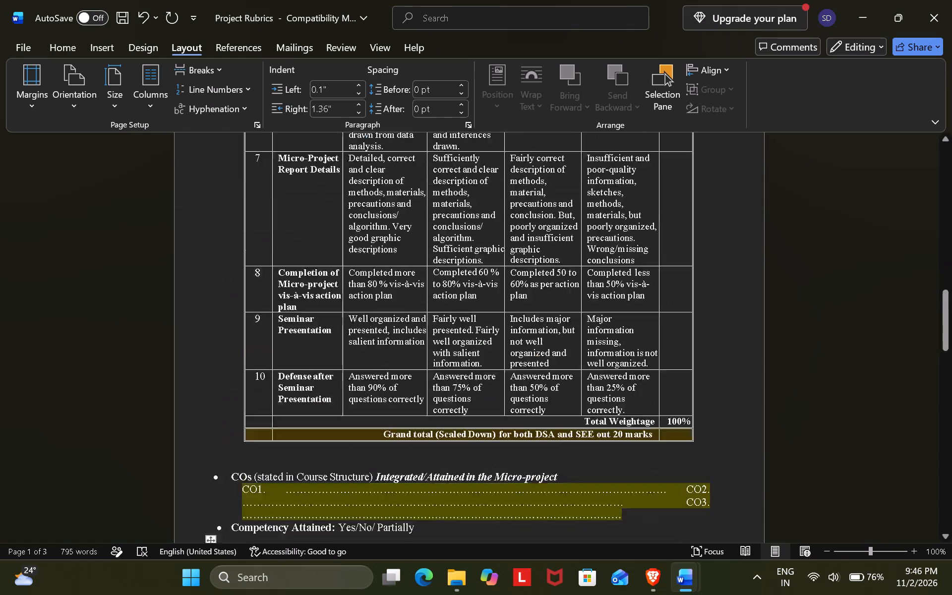
{"action": "scroll", "coordinate": [557, 342], "scroll_direction": "down", "scroll_amount": 1}
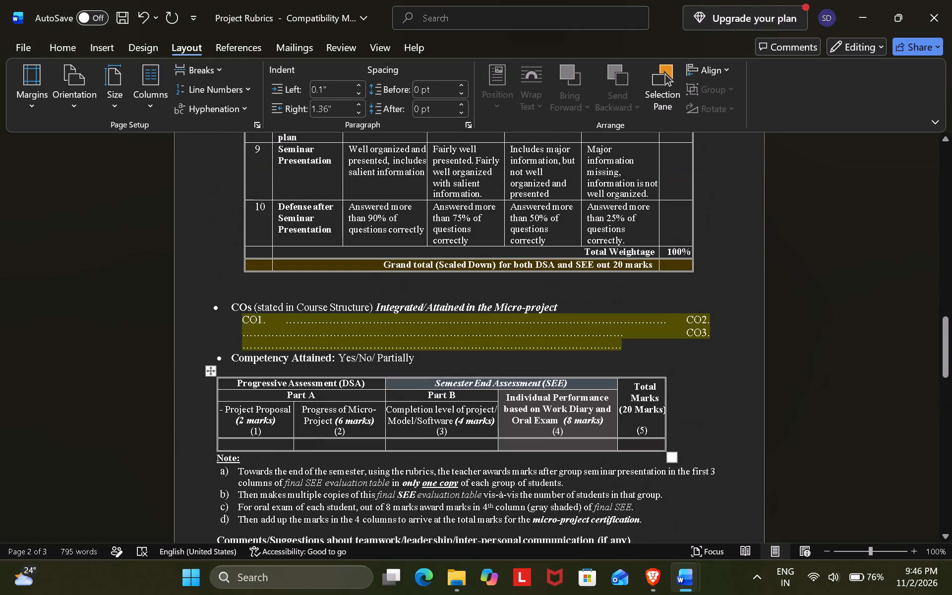
Copy the CO-1, CO-4 and CO-5 lines under 2.0 Course Outcomes in the DM_PROPSAL document, and return to Project Rubrics.
{"action": "key", "text": "alt+Tab"}
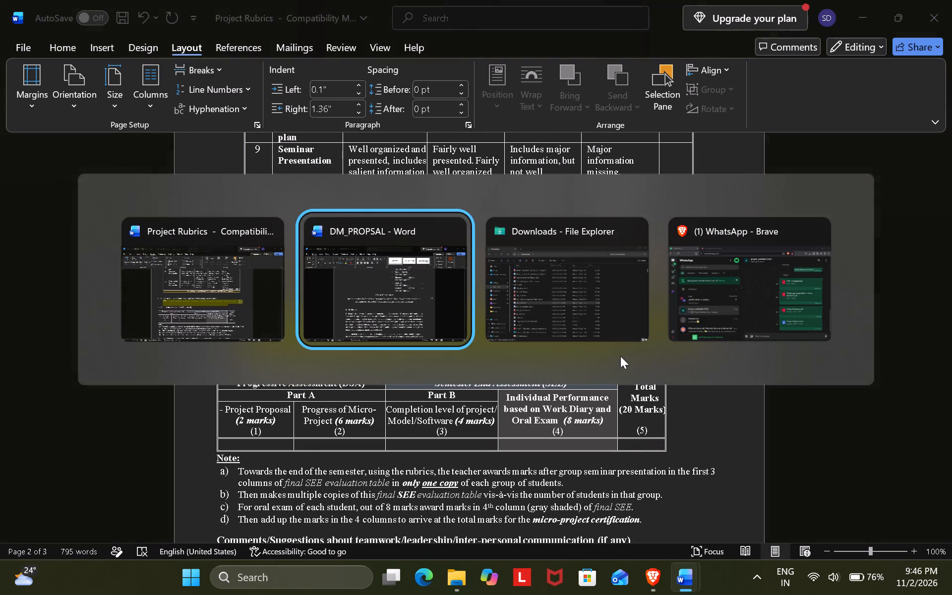
{"action": "scroll", "coordinate": [371, 362], "scroll_direction": "down", "scroll_amount": 3}
{"action": "left_click", "coordinate": [371, 362]}
{"action": "scroll", "coordinate": [406, 412], "scroll_direction": "down", "scroll_amount": 1}
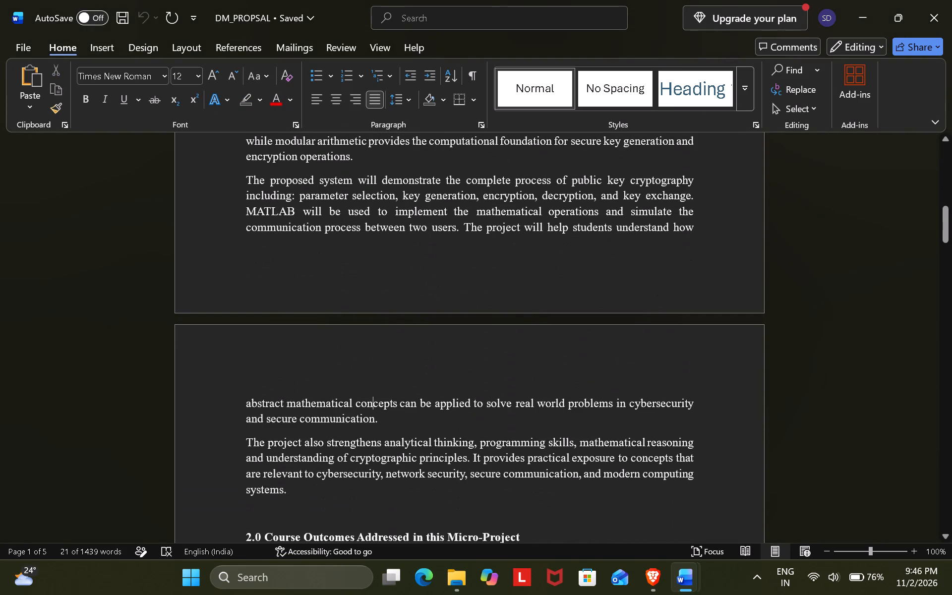
{"action": "scroll", "coordinate": [406, 412], "scroll_direction": "down", "scroll_amount": 2}
{"action": "scroll", "coordinate": [406, 412], "scroll_direction": "up", "scroll_amount": 1}
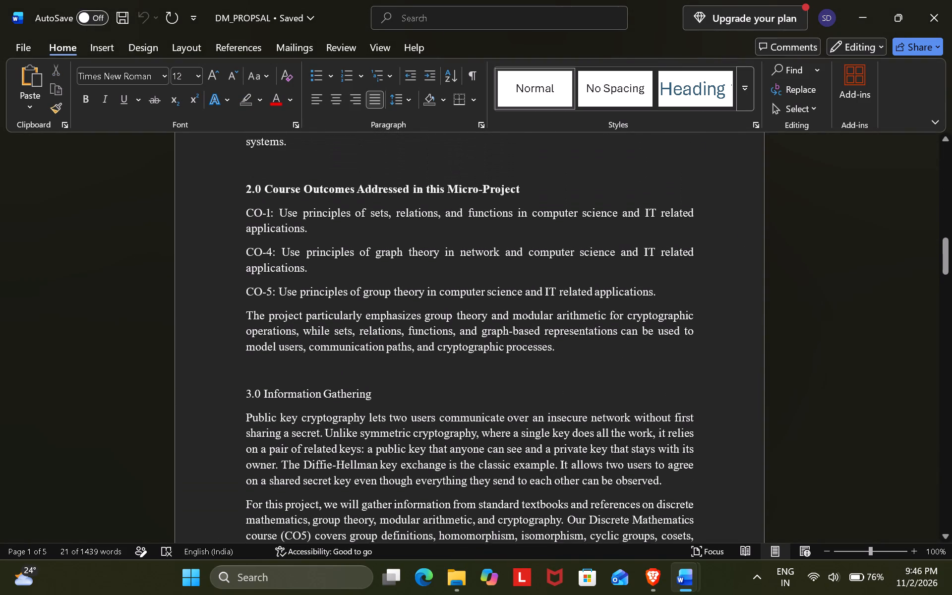
{"action": "scroll", "coordinate": [406, 412], "scroll_direction": "up", "scroll_amount": 1}
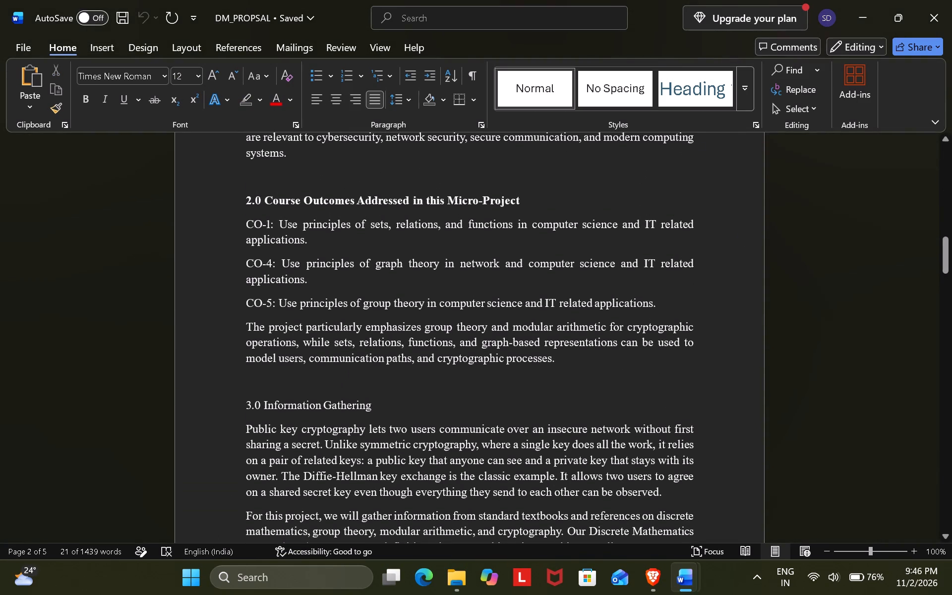
{"action": "left_click_drag", "start_coordinate": [660, 302], "coordinate": [254, 224]}
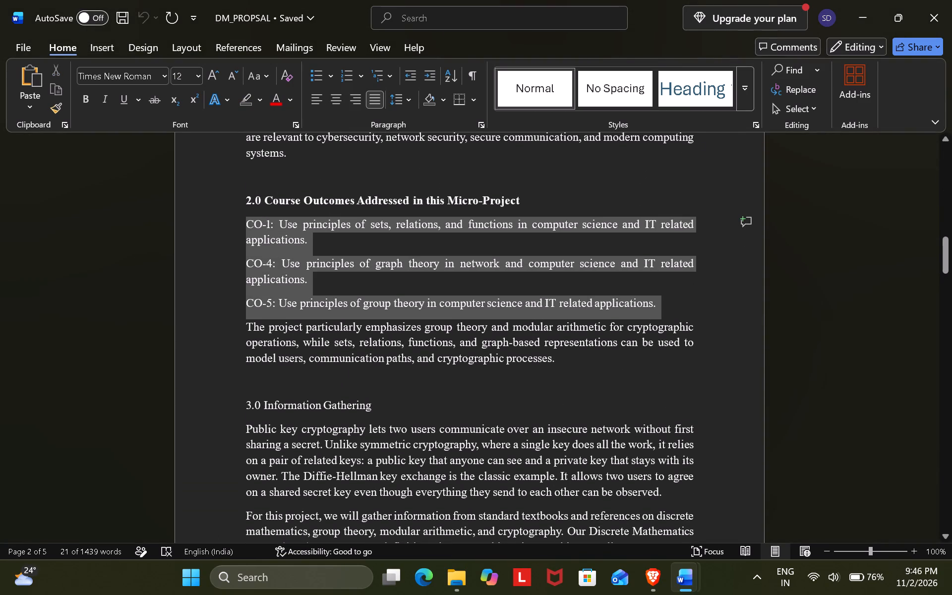
{"action": "left_click_drag", "start_coordinate": [254, 224], "coordinate": [243, 223]}
{"action": "key", "text": "ctrl+c"}
{"action": "key", "text": "alt+Tab"}
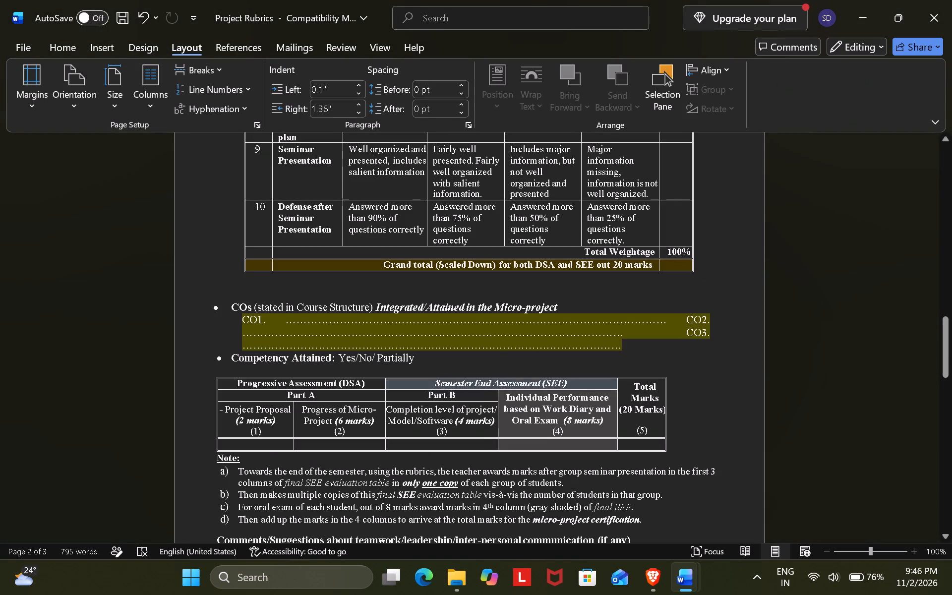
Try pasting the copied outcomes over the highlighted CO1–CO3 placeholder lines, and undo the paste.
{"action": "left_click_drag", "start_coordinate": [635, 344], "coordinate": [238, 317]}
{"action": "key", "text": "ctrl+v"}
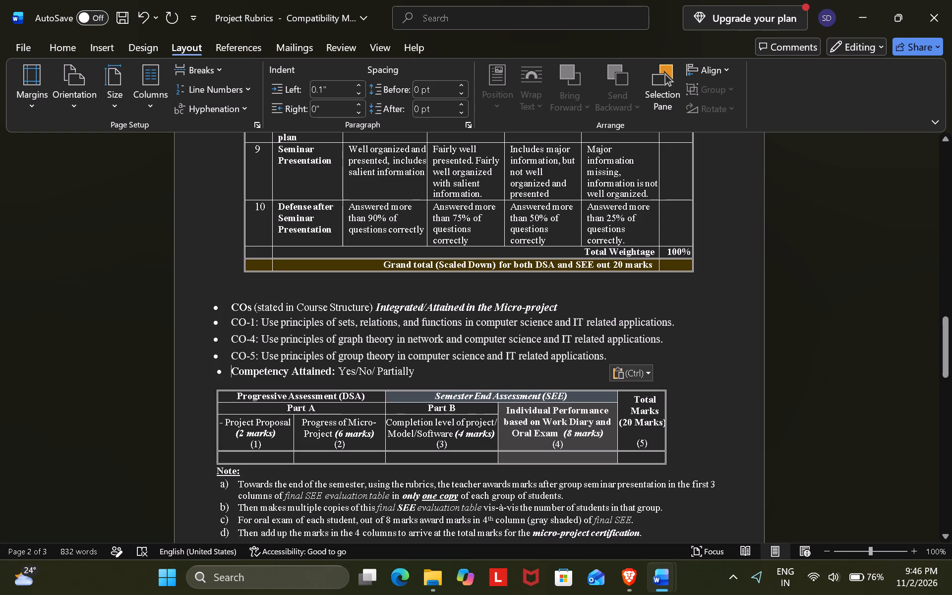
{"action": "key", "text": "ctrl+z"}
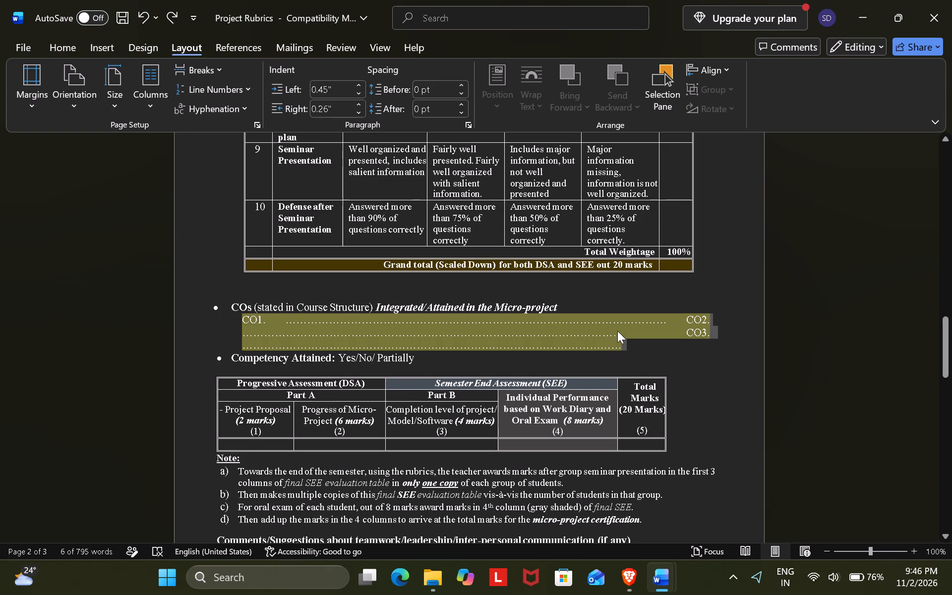
Add a bullet line below the COs heading and replace it and the highlighted CO1–CO3 placeholders with the copied CO-1, CO-4 and CO-5 outcomes.
{"action": "left_click", "coordinate": [577, 299]}
{"action": "key", "text": "Return"}
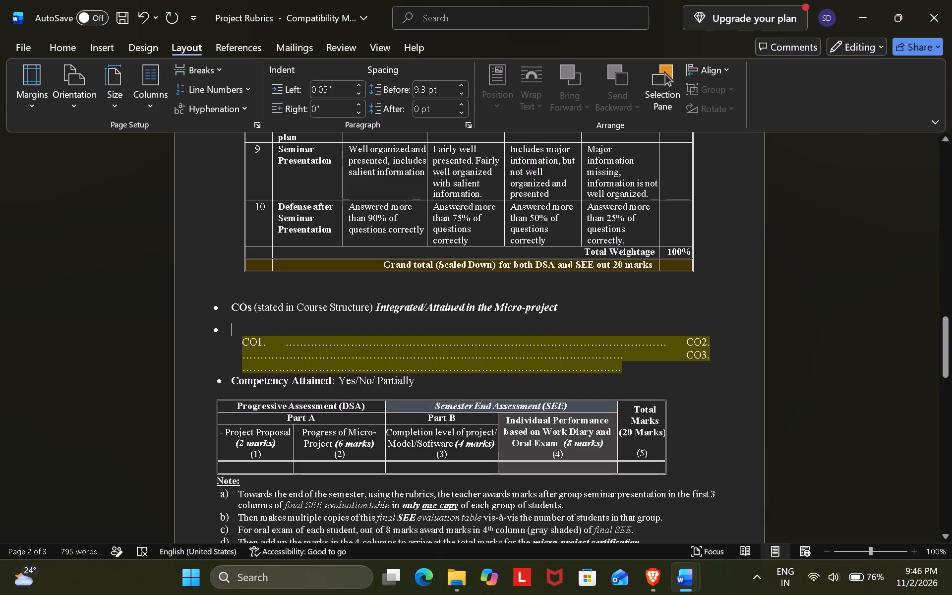
{"action": "left_click_drag", "start_coordinate": [633, 368], "coordinate": [280, 321]}
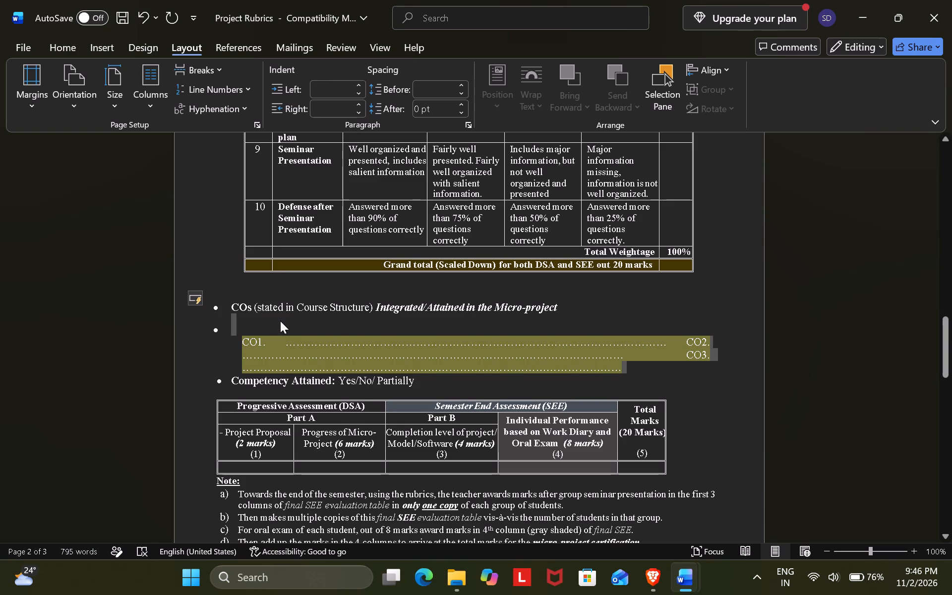
{"action": "key", "text": "ctrl+v"}
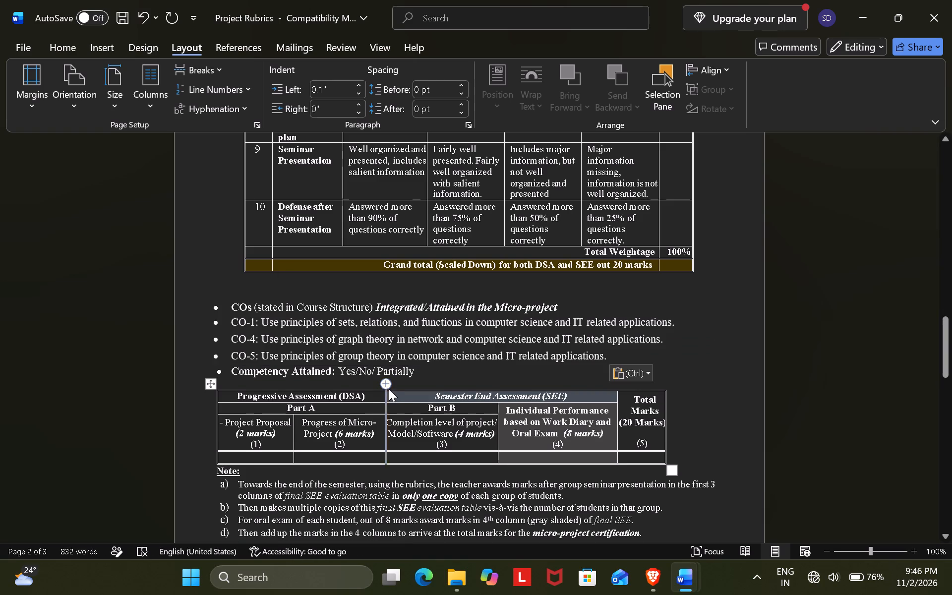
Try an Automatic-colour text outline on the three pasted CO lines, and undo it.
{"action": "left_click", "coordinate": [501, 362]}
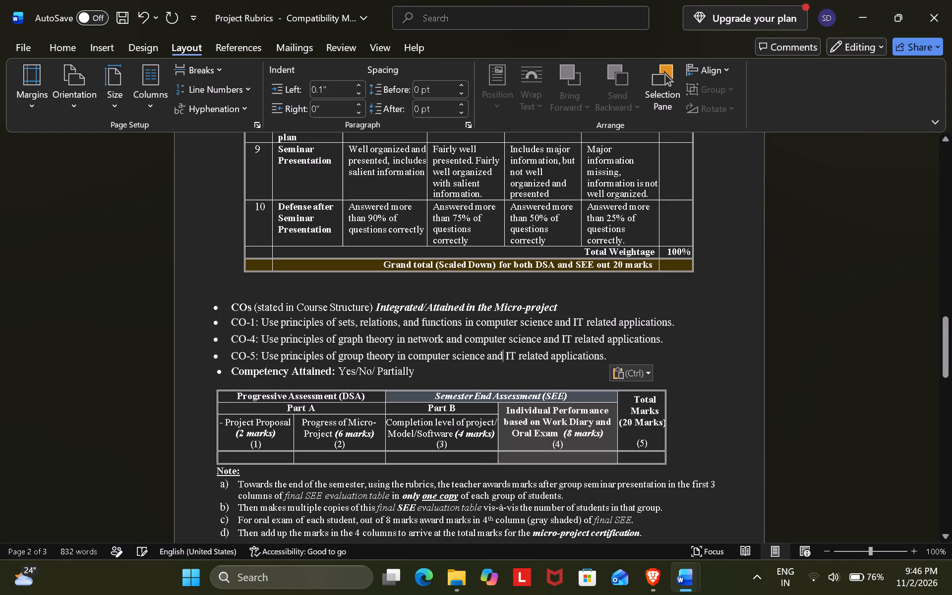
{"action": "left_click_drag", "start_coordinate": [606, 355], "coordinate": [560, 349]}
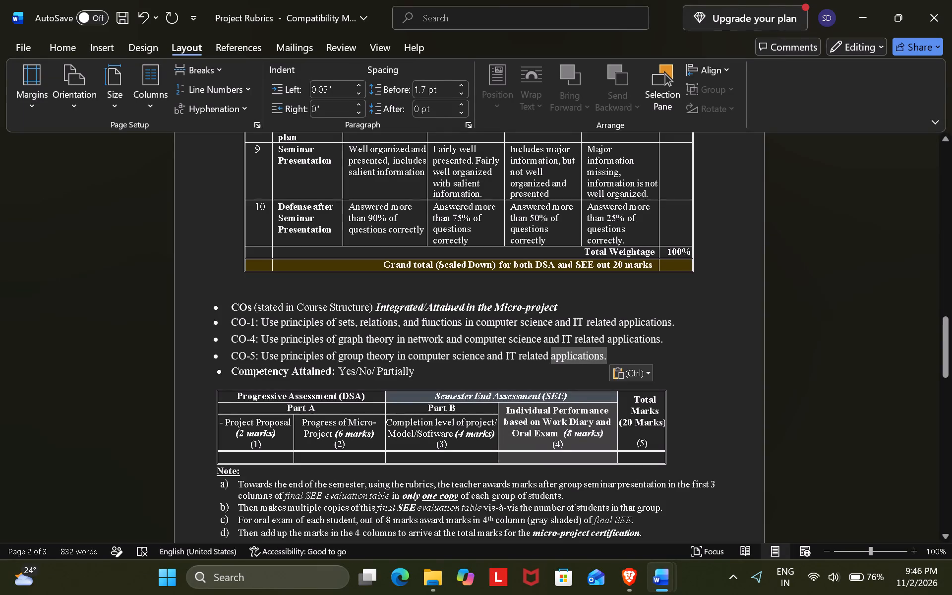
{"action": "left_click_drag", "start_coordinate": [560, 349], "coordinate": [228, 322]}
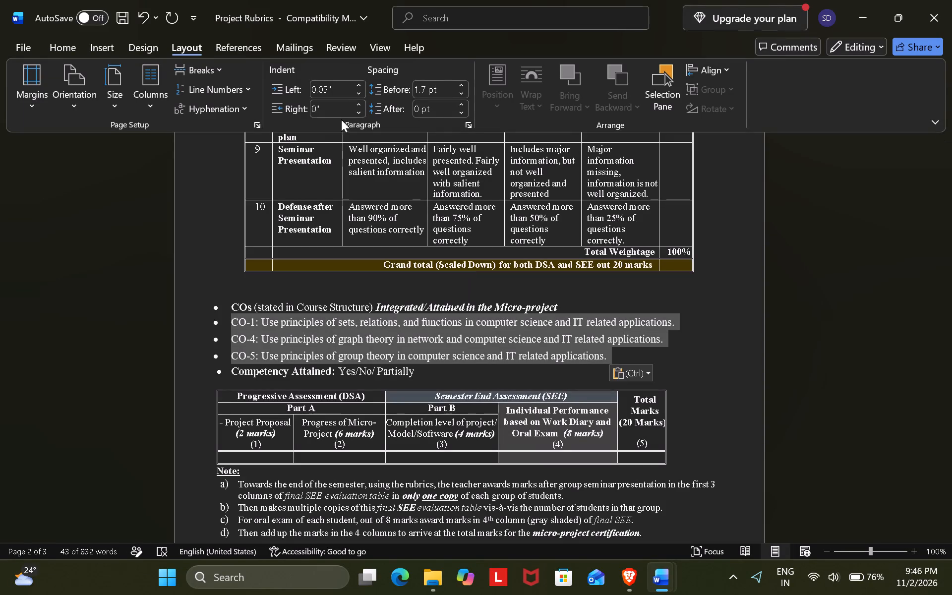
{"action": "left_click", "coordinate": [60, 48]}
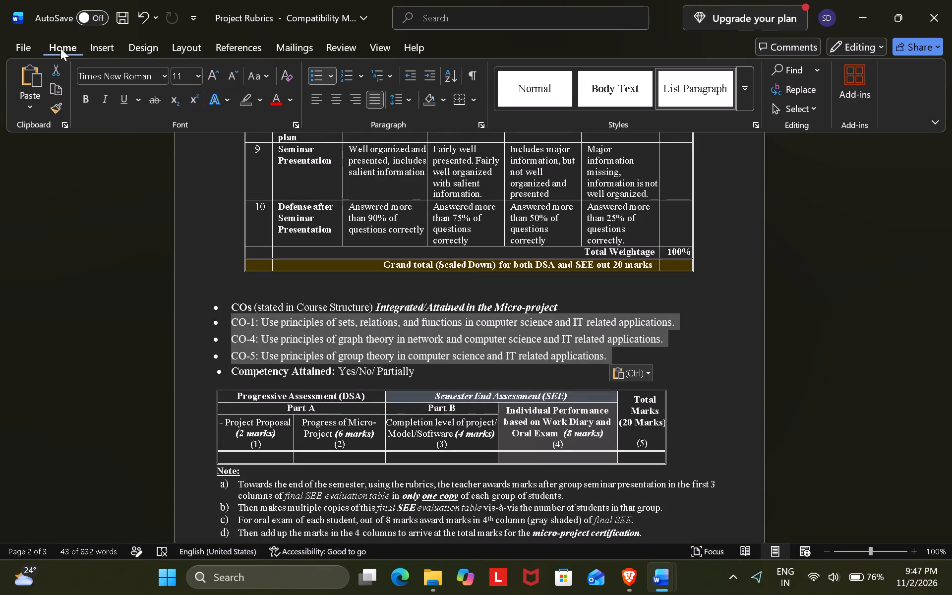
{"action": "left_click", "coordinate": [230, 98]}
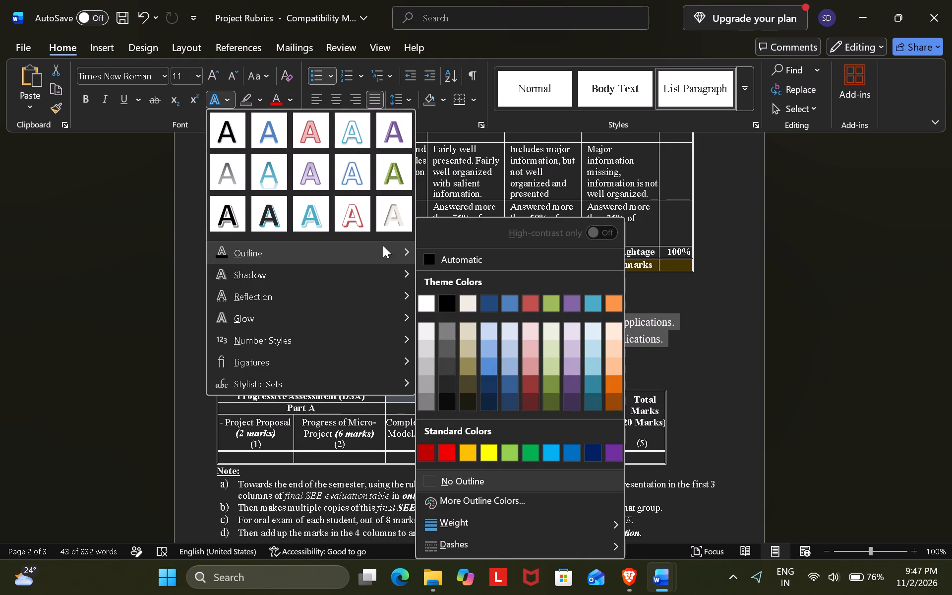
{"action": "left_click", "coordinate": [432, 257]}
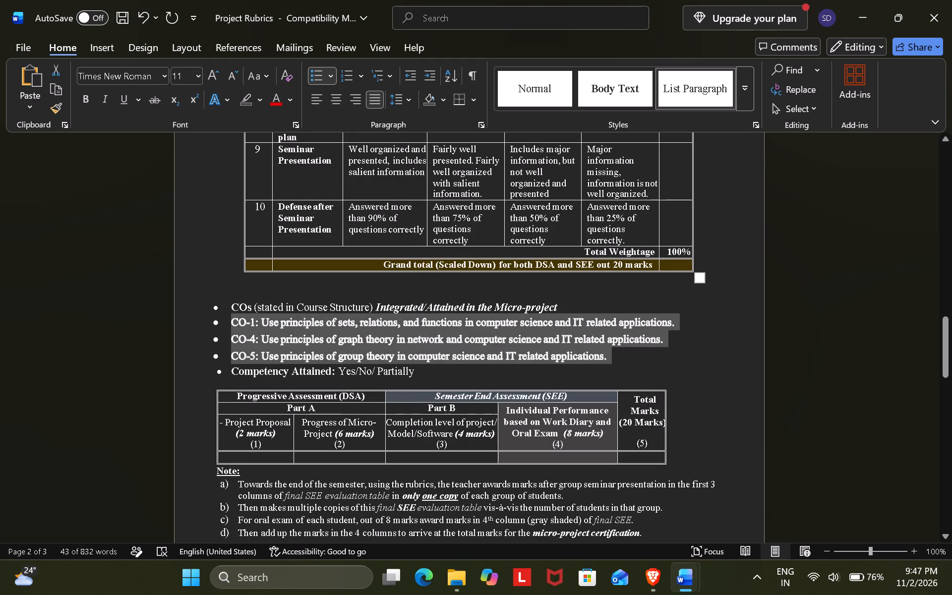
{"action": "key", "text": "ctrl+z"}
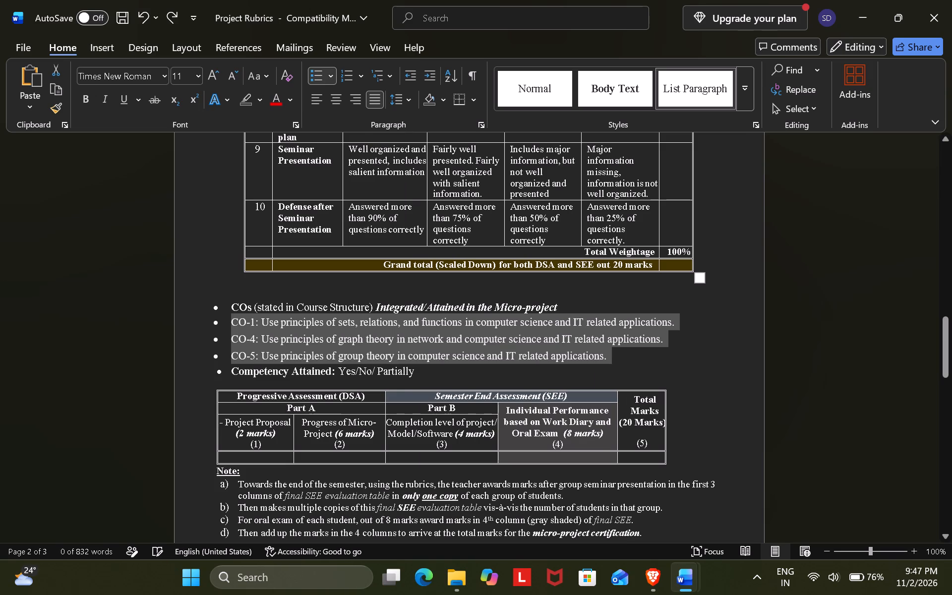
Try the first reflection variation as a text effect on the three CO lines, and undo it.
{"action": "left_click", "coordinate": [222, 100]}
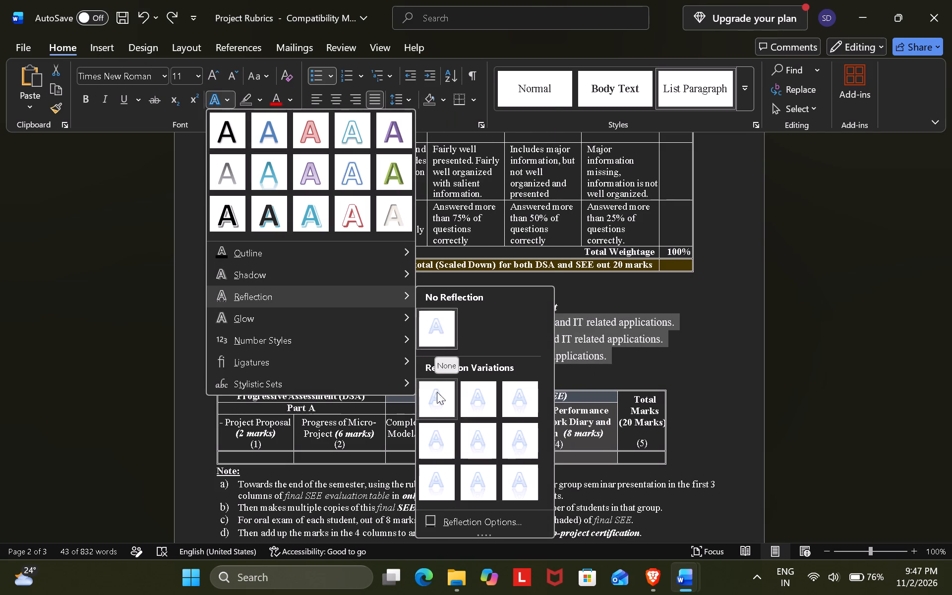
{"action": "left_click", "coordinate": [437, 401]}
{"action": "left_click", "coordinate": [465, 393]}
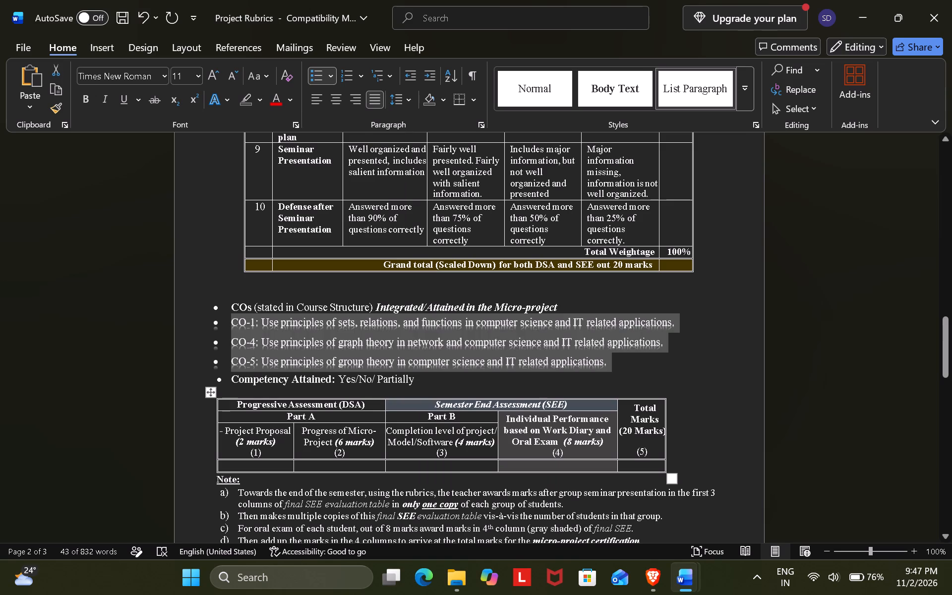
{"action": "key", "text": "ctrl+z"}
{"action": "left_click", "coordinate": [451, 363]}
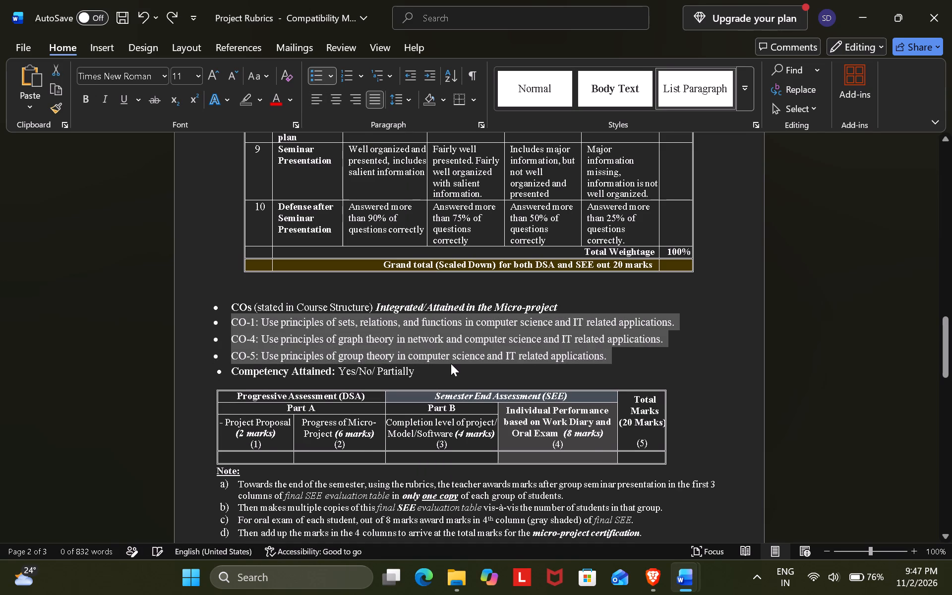
Examine the layout of the CO list, the assessment marks table and the notes on page 2.
{"action": "scroll", "coordinate": [409, 504], "scroll_direction": "down", "scroll_amount": 1}
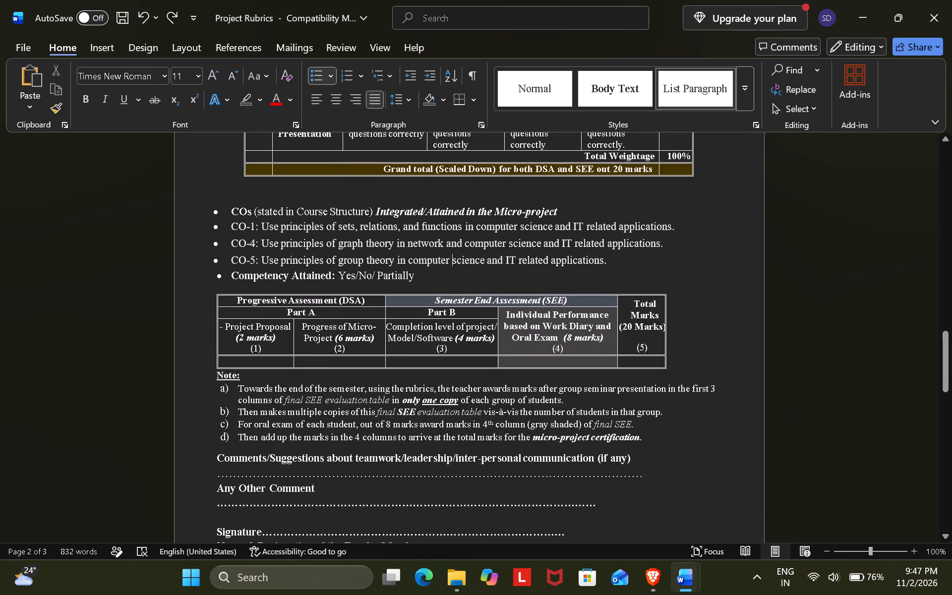
{"action": "scroll", "coordinate": [409, 504], "scroll_direction": "down", "scroll_amount": 2}
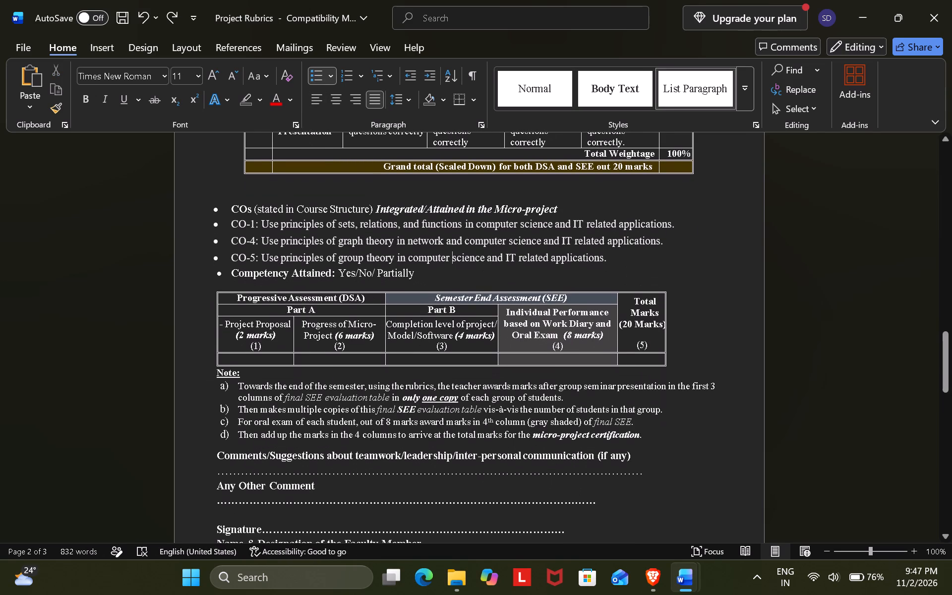
{"action": "scroll", "coordinate": [409, 504], "scroll_direction": "down", "scroll_amount": 1}
{"action": "scroll", "coordinate": [340, 268], "scroll_direction": "up", "scroll_amount": 2, "text": "ctrl"}
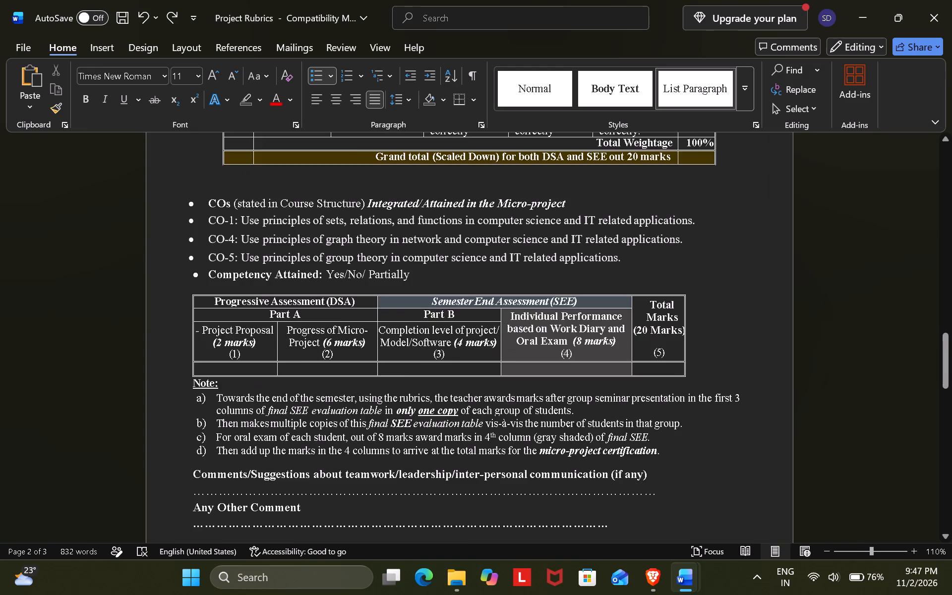
{"action": "scroll", "coordinate": [340, 268], "scroll_direction": "up", "scroll_amount": 7, "text": "ctrl"}
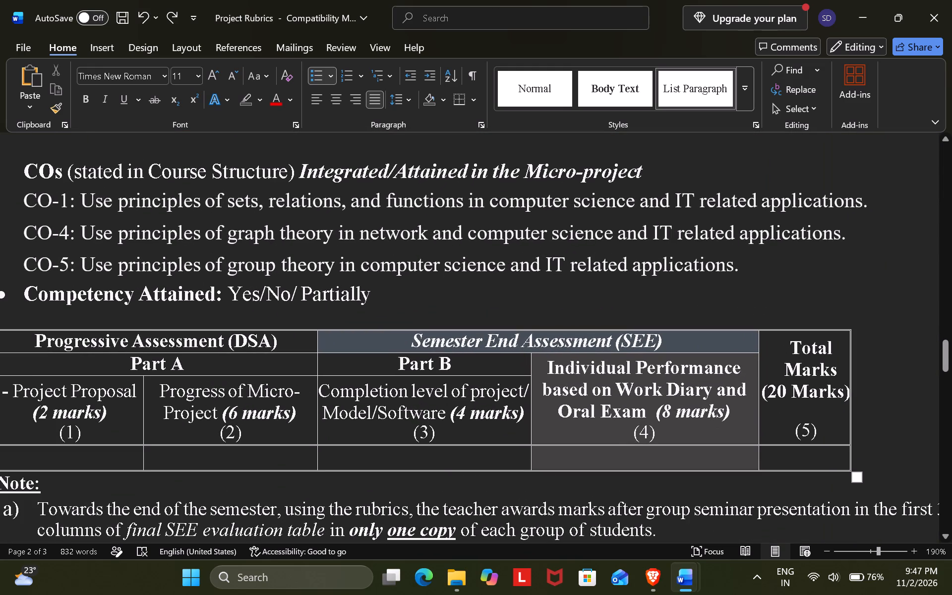
{"action": "scroll", "coordinate": [459, 297], "scroll_direction": "down", "scroll_amount": 9, "text": "ctrl"}
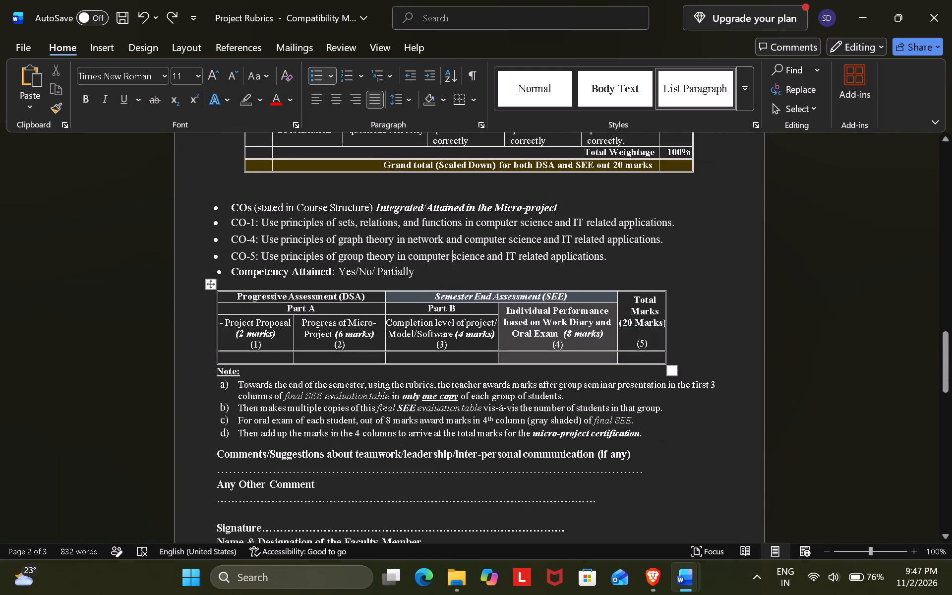
Review the whole document from the page 1 title block and rubrics through the signature lines to the blank page 3.
{"action": "scroll", "coordinate": [459, 297], "scroll_direction": "up", "scroll_amount": 3, "text": "ctrl"}
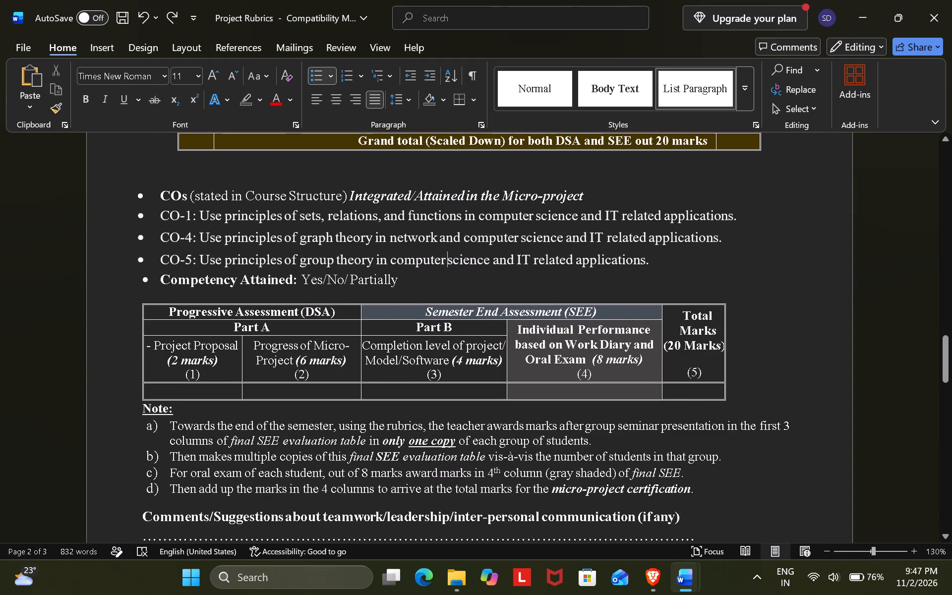
{"action": "scroll", "coordinate": [446, 213], "scroll_direction": "up", "scroll_amount": 5}
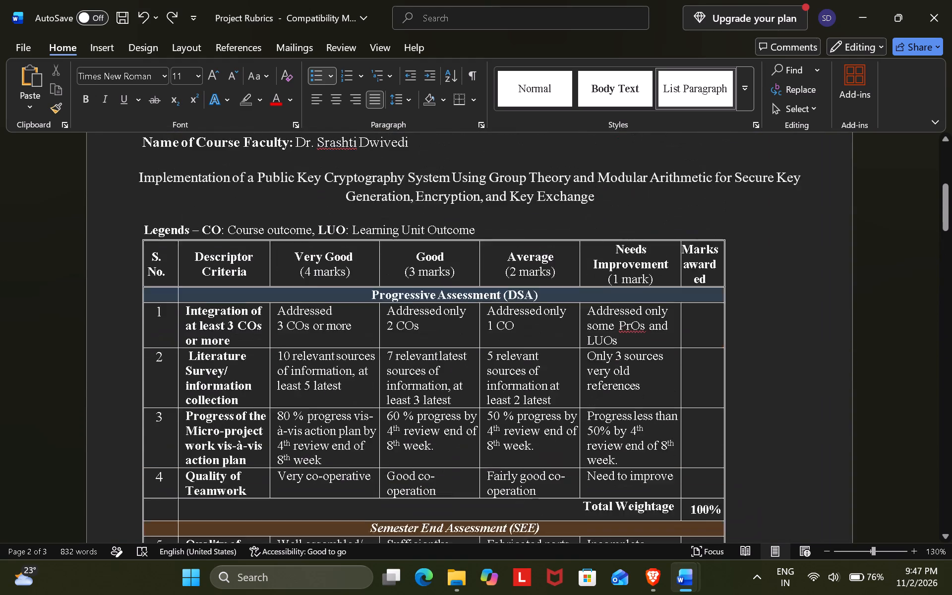
{"action": "scroll", "coordinate": [446, 213], "scroll_direction": "up", "scroll_amount": 2}
{"action": "scroll", "coordinate": [446, 213], "scroll_direction": "down", "scroll_amount": 1}
{"action": "scroll", "coordinate": [446, 213], "scroll_direction": "up", "scroll_amount": 1}
{"action": "scroll", "coordinate": [446, 213], "scroll_direction": "down", "scroll_amount": 2}
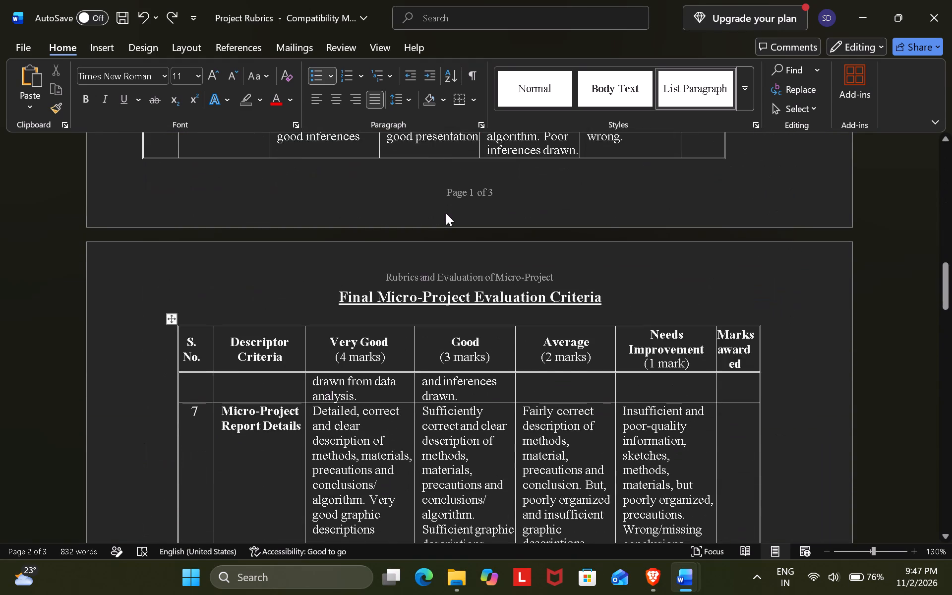
{"action": "scroll", "coordinate": [446, 213], "scroll_direction": "down", "scroll_amount": 4}
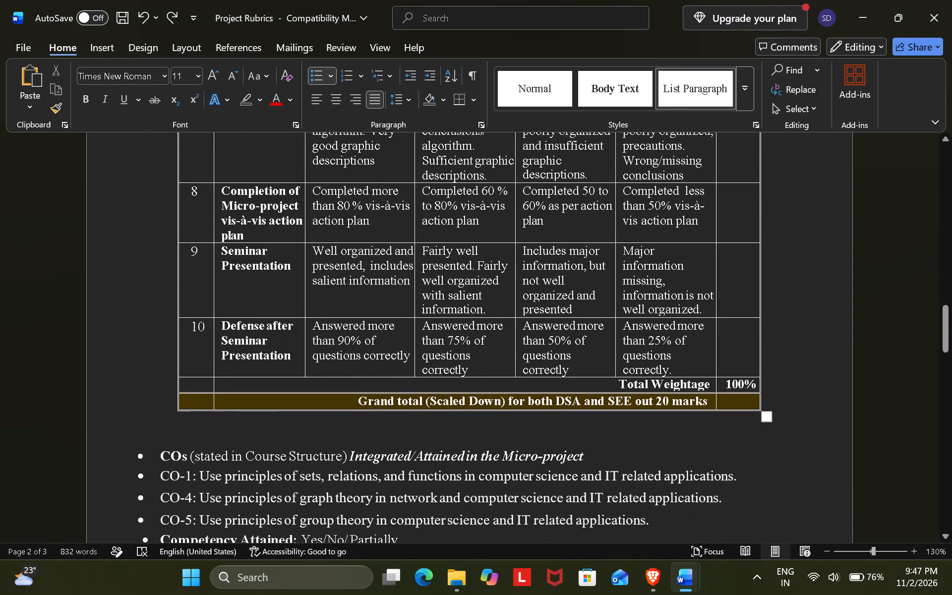
{"action": "scroll", "coordinate": [446, 213], "scroll_direction": "down", "scroll_amount": 4}
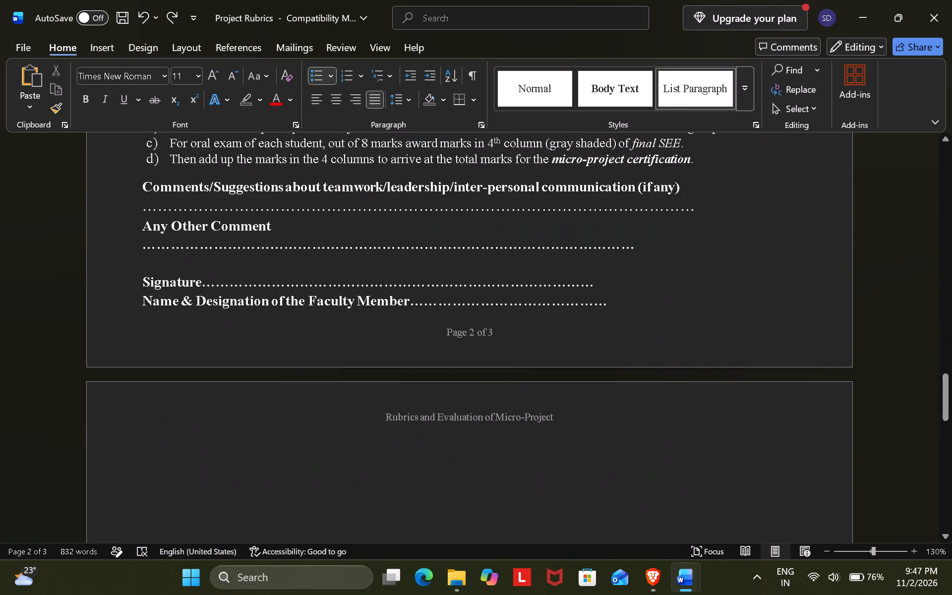
{"action": "scroll", "coordinate": [446, 213], "scroll_direction": "down", "scroll_amount": 5}
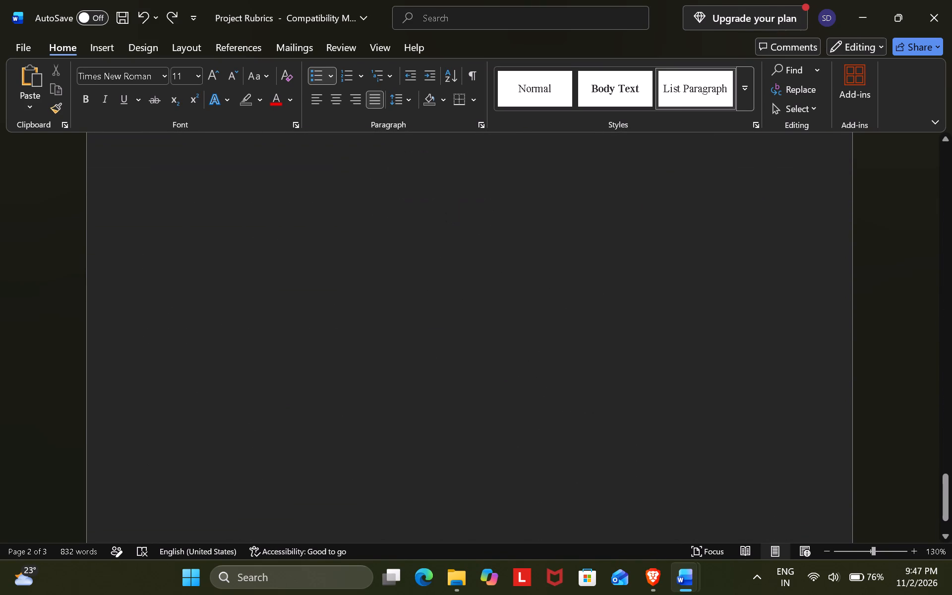
{"action": "scroll", "coordinate": [420, 277], "scroll_direction": "down", "scroll_amount": 7, "text": "ctrl"}
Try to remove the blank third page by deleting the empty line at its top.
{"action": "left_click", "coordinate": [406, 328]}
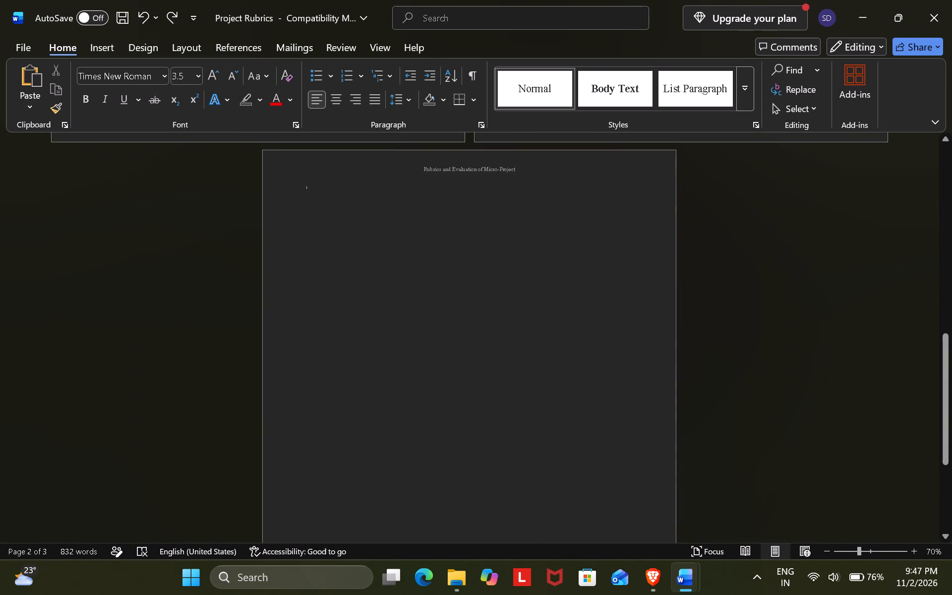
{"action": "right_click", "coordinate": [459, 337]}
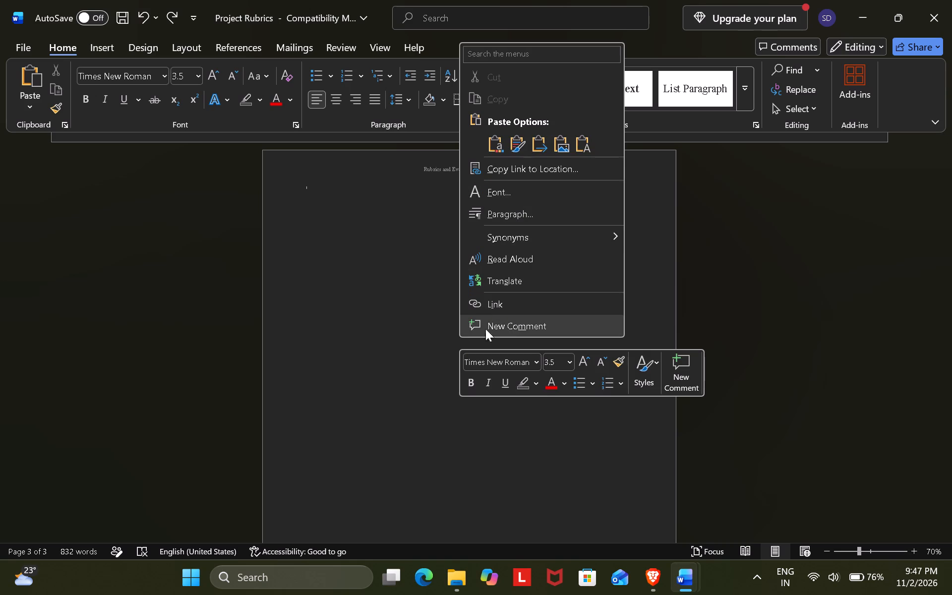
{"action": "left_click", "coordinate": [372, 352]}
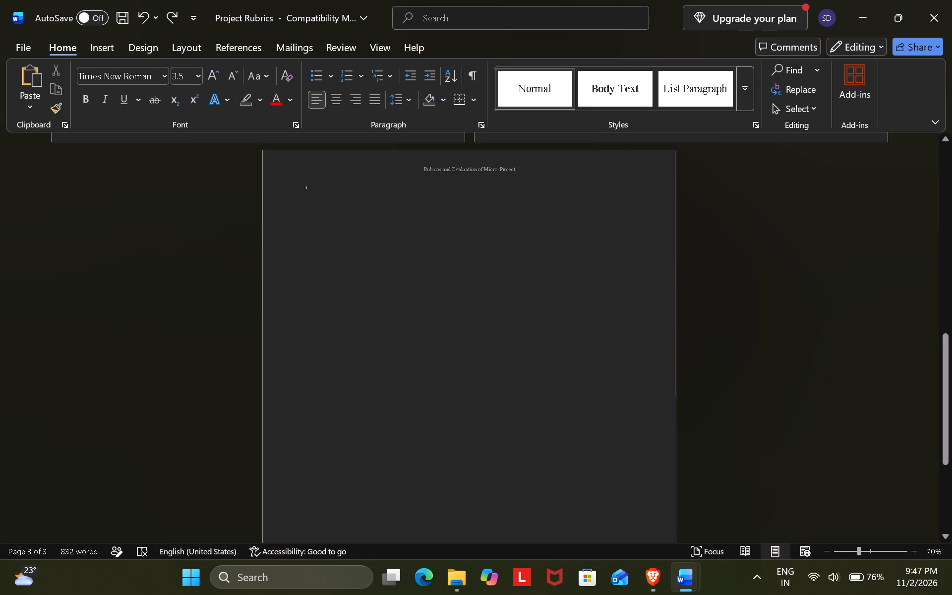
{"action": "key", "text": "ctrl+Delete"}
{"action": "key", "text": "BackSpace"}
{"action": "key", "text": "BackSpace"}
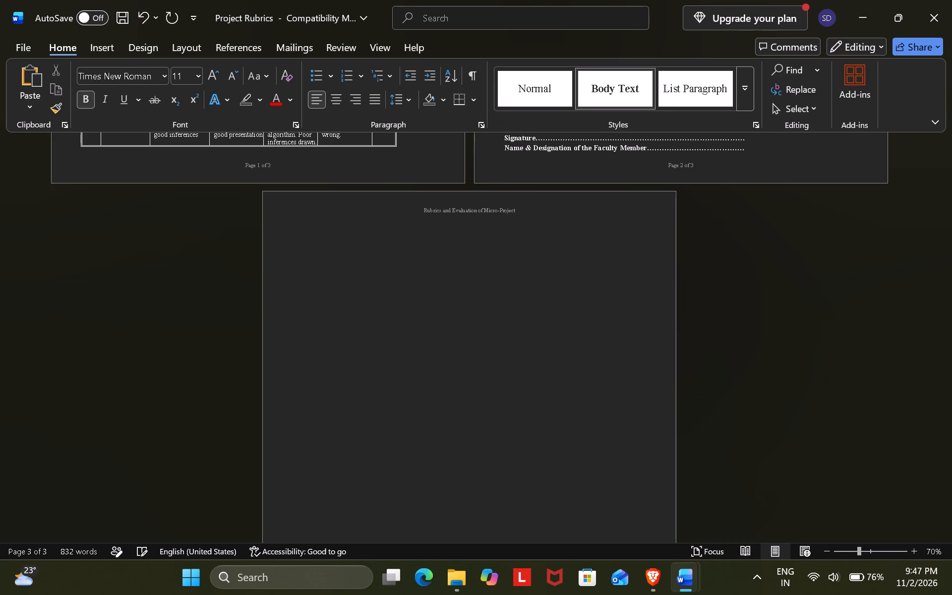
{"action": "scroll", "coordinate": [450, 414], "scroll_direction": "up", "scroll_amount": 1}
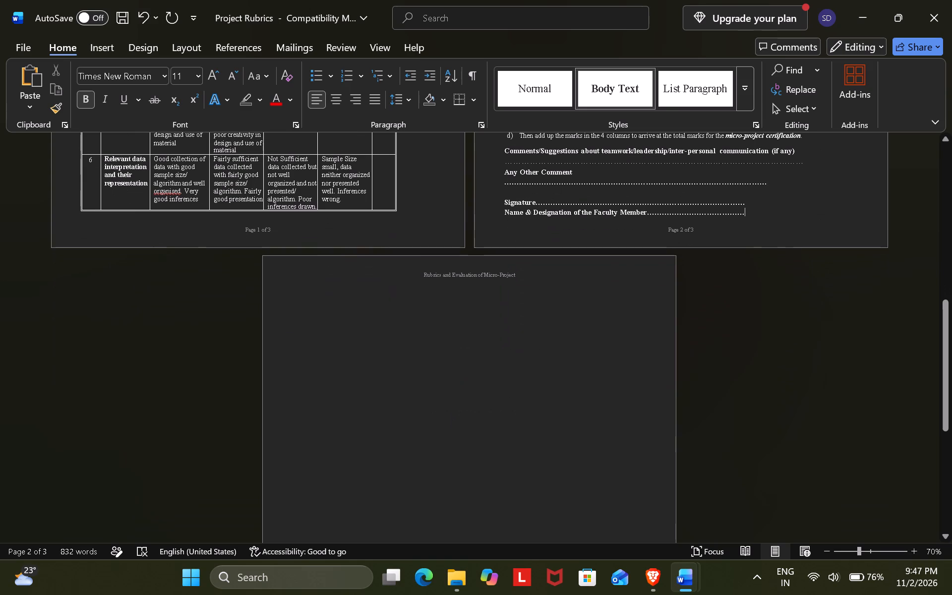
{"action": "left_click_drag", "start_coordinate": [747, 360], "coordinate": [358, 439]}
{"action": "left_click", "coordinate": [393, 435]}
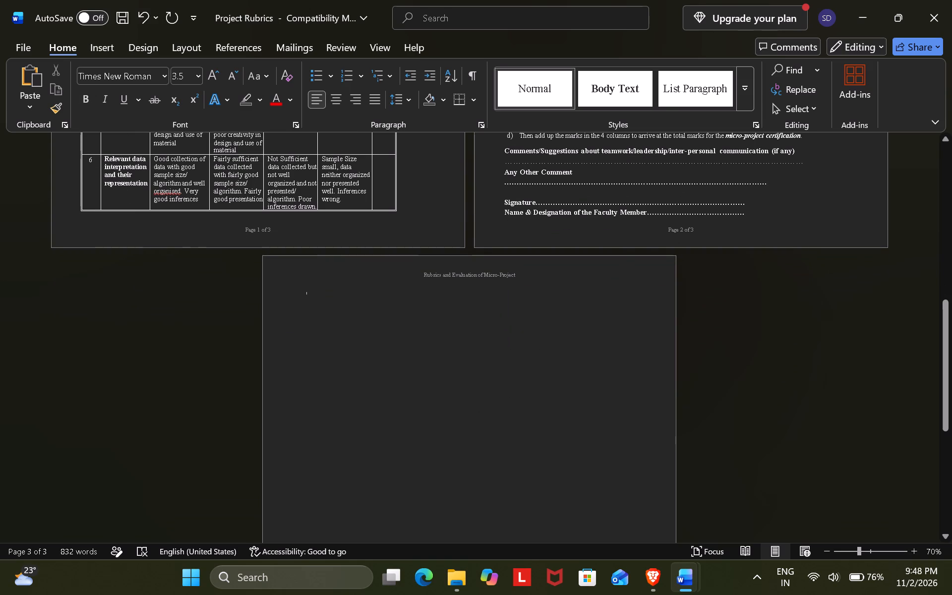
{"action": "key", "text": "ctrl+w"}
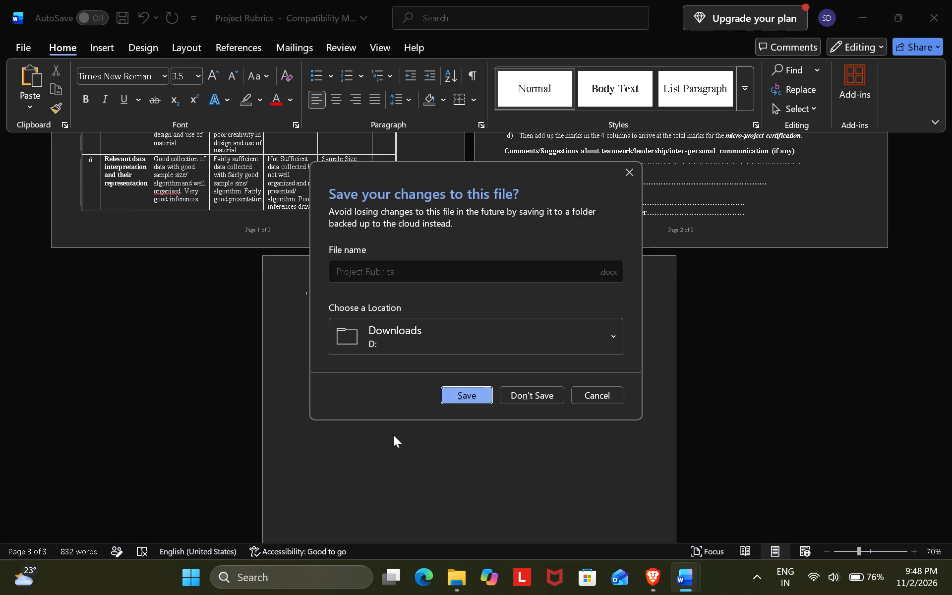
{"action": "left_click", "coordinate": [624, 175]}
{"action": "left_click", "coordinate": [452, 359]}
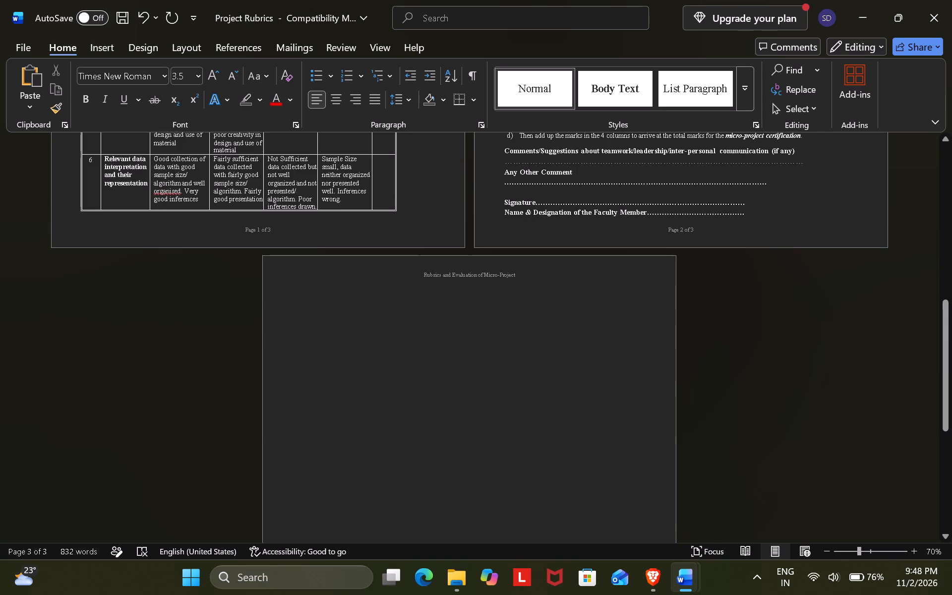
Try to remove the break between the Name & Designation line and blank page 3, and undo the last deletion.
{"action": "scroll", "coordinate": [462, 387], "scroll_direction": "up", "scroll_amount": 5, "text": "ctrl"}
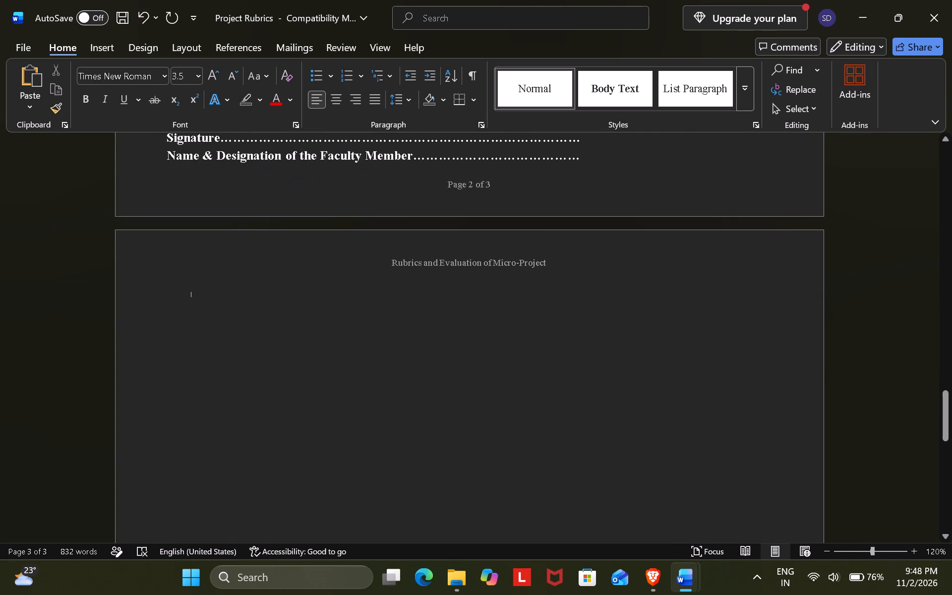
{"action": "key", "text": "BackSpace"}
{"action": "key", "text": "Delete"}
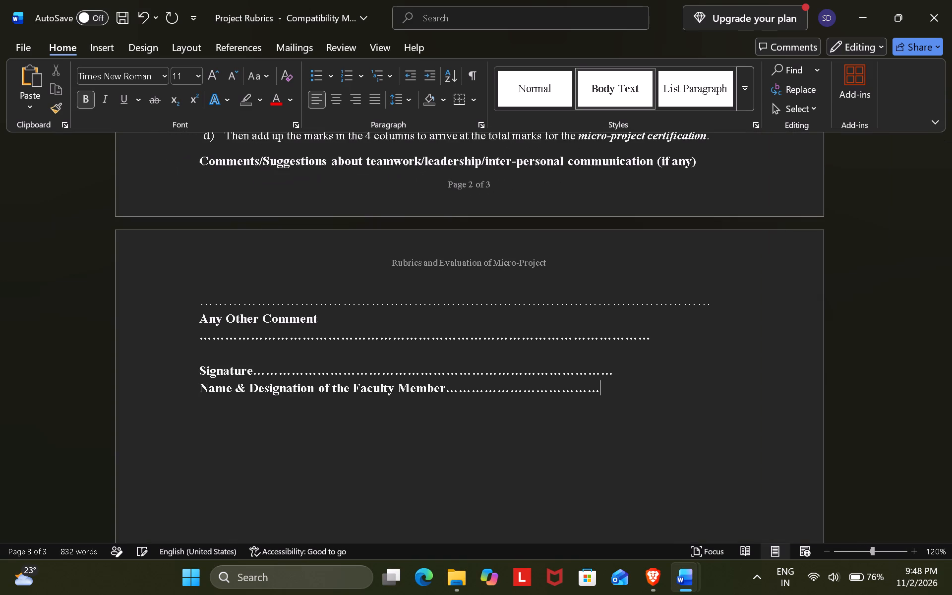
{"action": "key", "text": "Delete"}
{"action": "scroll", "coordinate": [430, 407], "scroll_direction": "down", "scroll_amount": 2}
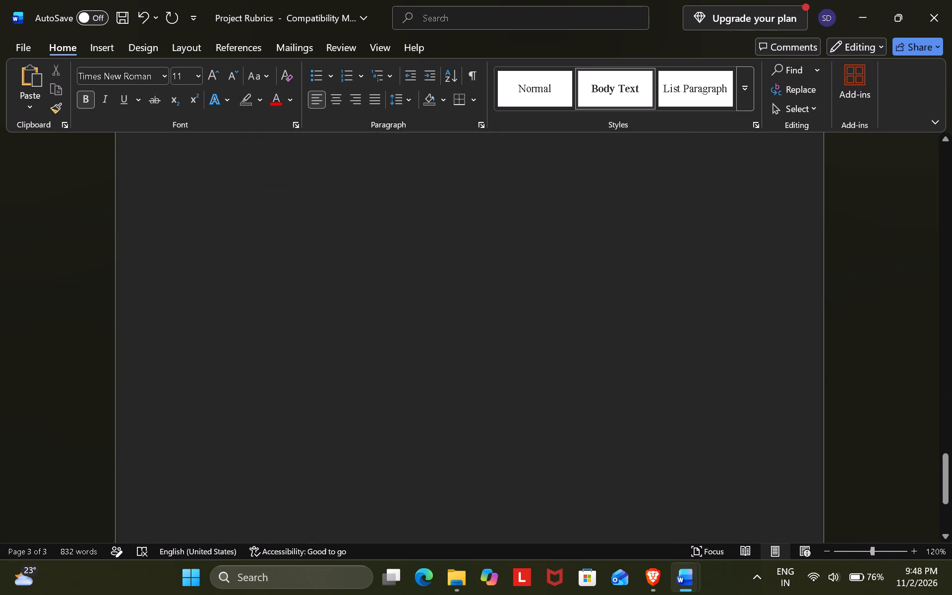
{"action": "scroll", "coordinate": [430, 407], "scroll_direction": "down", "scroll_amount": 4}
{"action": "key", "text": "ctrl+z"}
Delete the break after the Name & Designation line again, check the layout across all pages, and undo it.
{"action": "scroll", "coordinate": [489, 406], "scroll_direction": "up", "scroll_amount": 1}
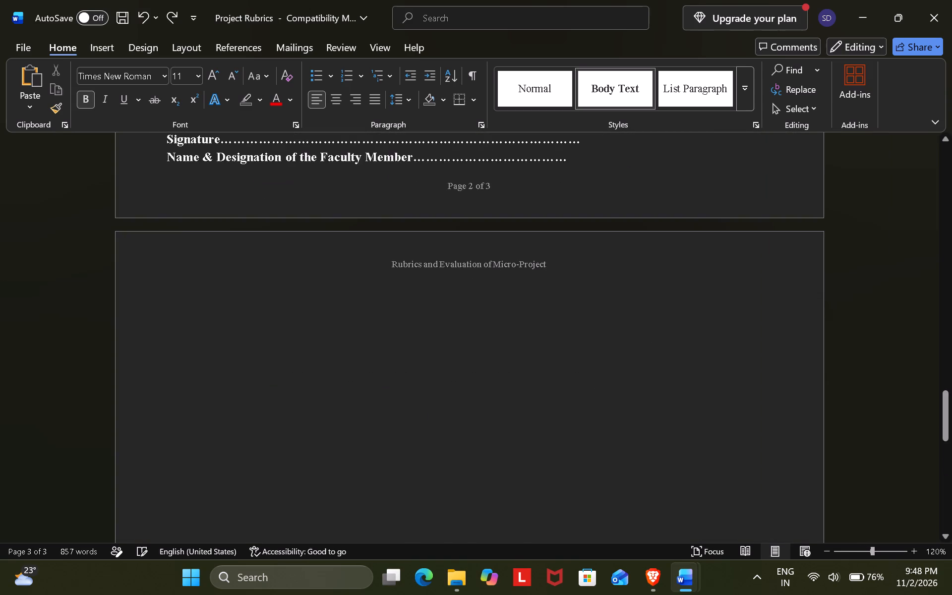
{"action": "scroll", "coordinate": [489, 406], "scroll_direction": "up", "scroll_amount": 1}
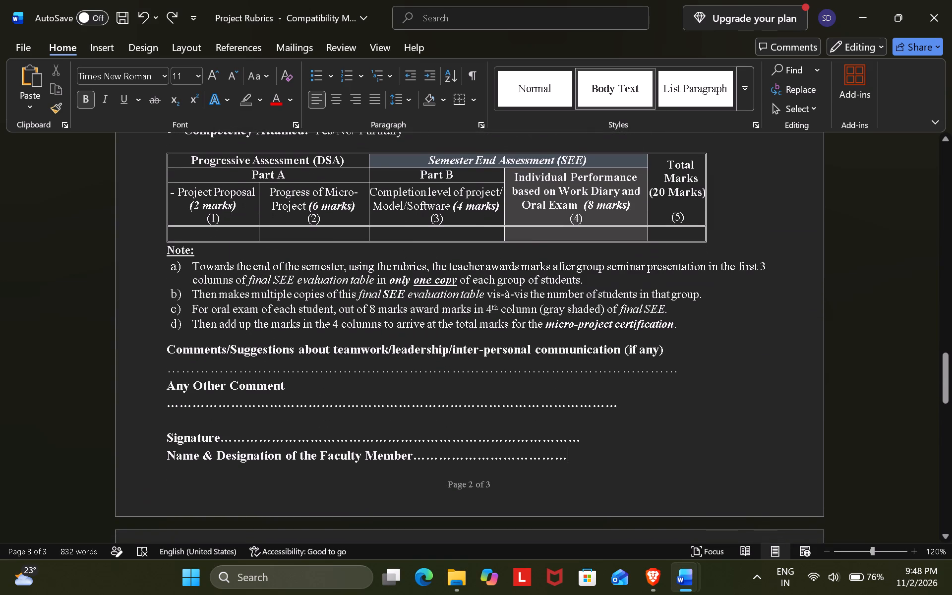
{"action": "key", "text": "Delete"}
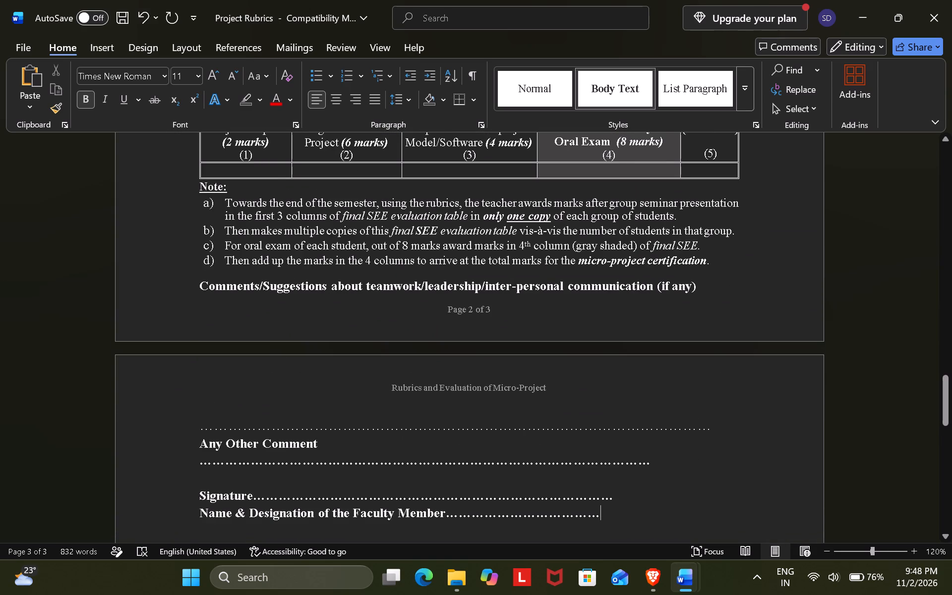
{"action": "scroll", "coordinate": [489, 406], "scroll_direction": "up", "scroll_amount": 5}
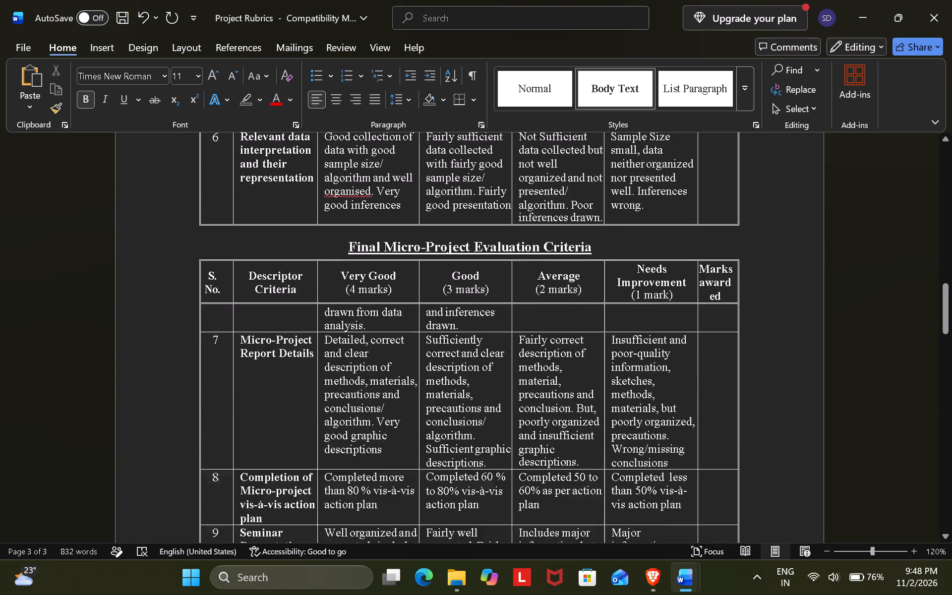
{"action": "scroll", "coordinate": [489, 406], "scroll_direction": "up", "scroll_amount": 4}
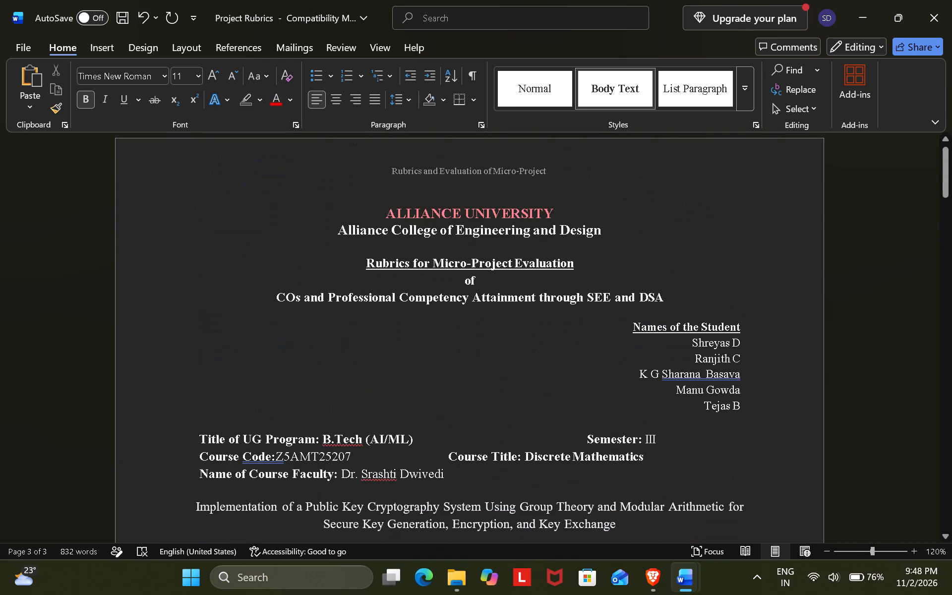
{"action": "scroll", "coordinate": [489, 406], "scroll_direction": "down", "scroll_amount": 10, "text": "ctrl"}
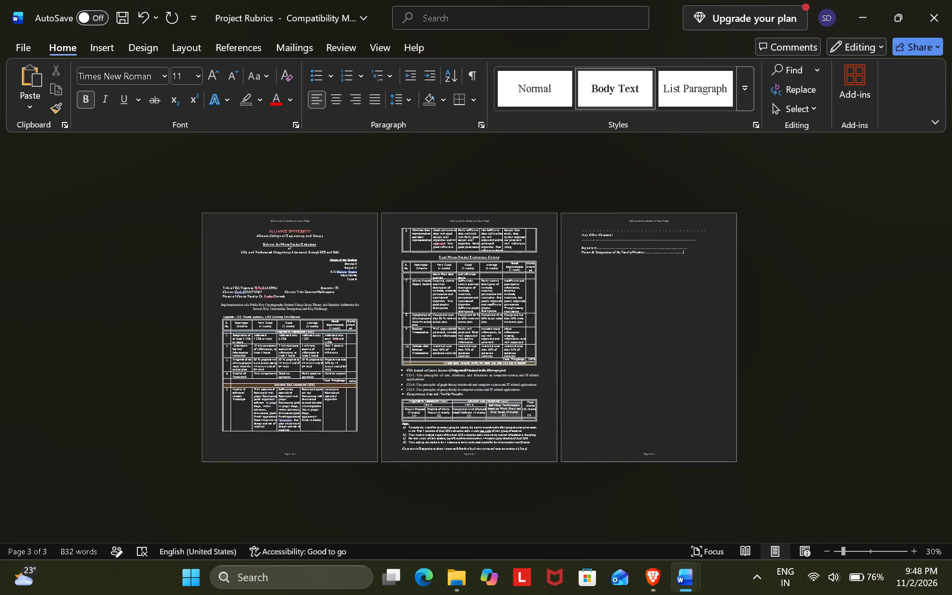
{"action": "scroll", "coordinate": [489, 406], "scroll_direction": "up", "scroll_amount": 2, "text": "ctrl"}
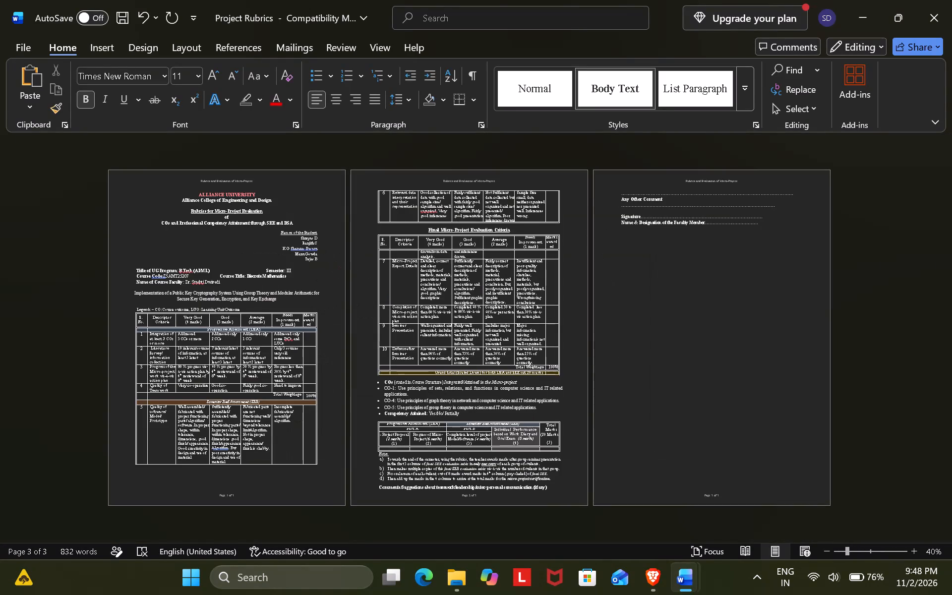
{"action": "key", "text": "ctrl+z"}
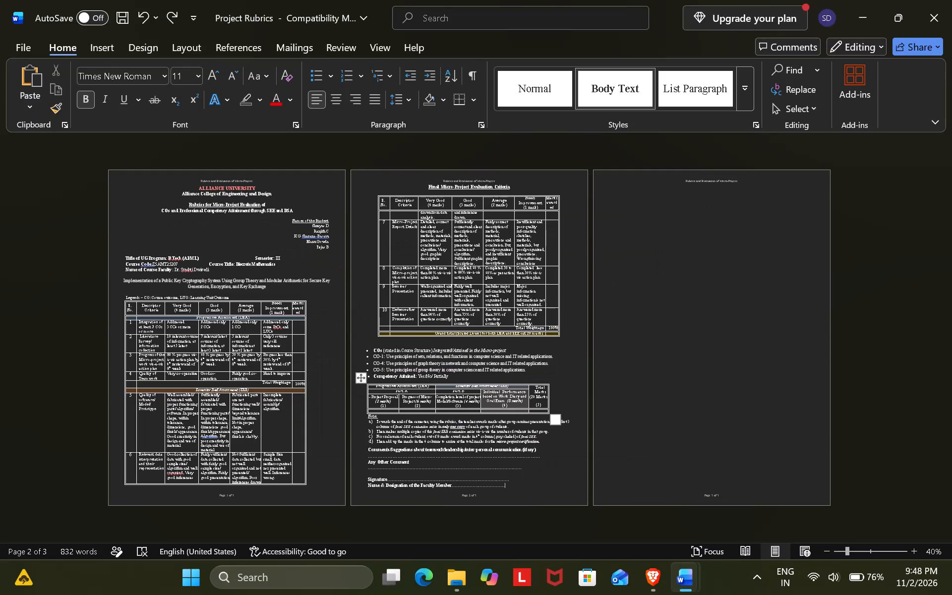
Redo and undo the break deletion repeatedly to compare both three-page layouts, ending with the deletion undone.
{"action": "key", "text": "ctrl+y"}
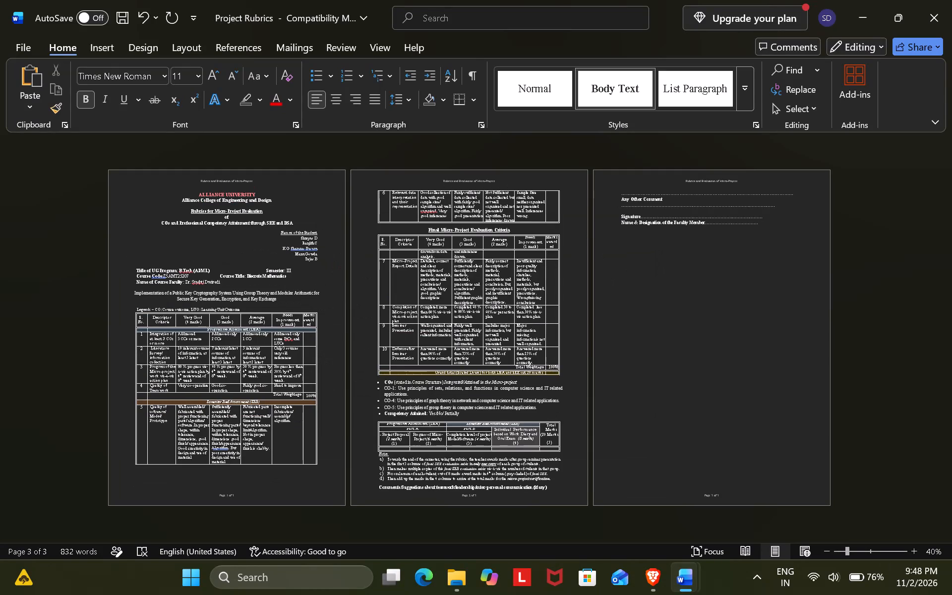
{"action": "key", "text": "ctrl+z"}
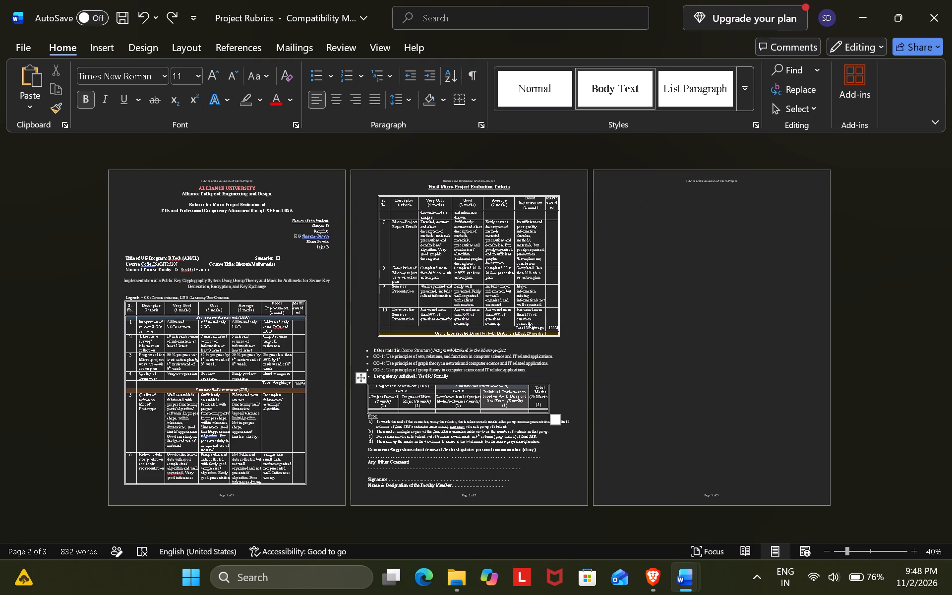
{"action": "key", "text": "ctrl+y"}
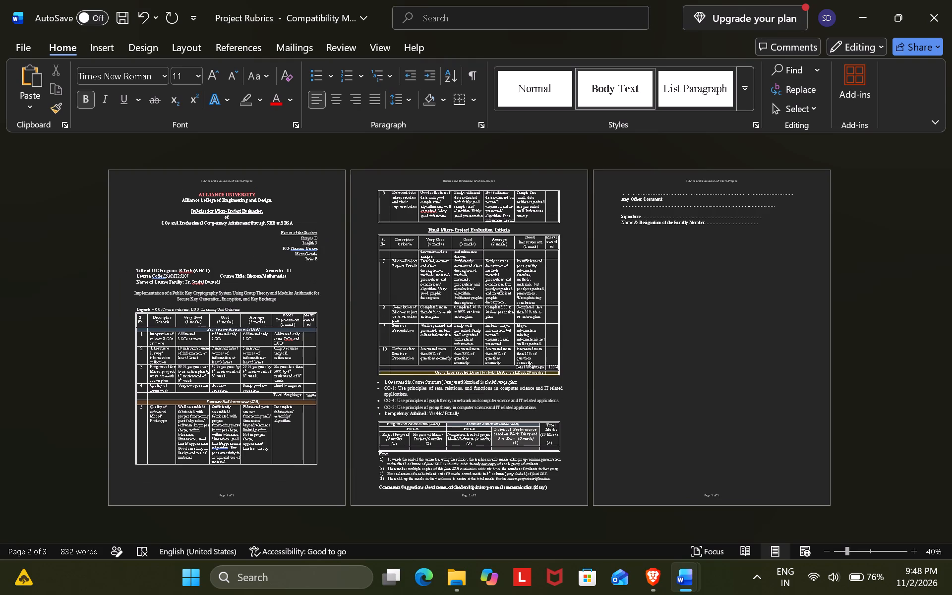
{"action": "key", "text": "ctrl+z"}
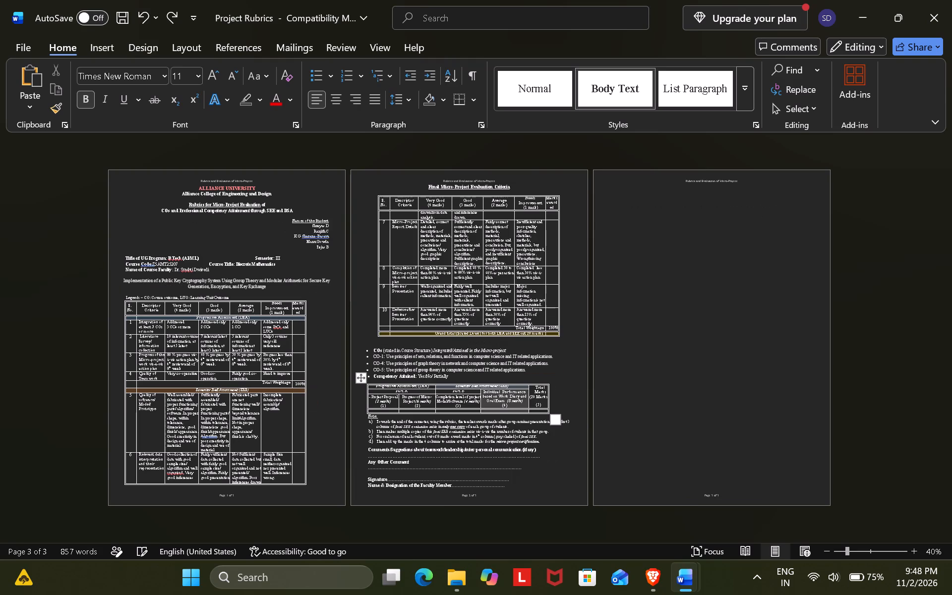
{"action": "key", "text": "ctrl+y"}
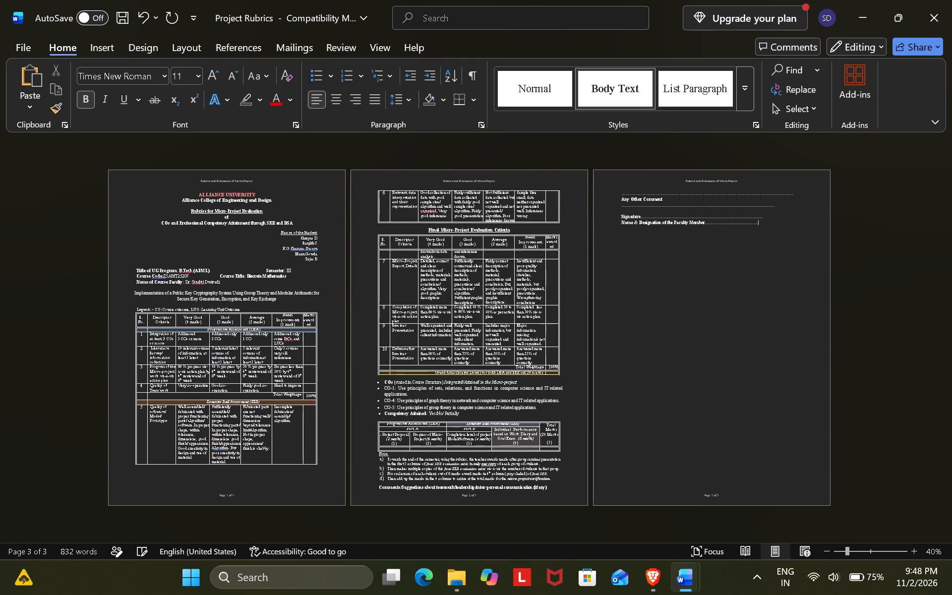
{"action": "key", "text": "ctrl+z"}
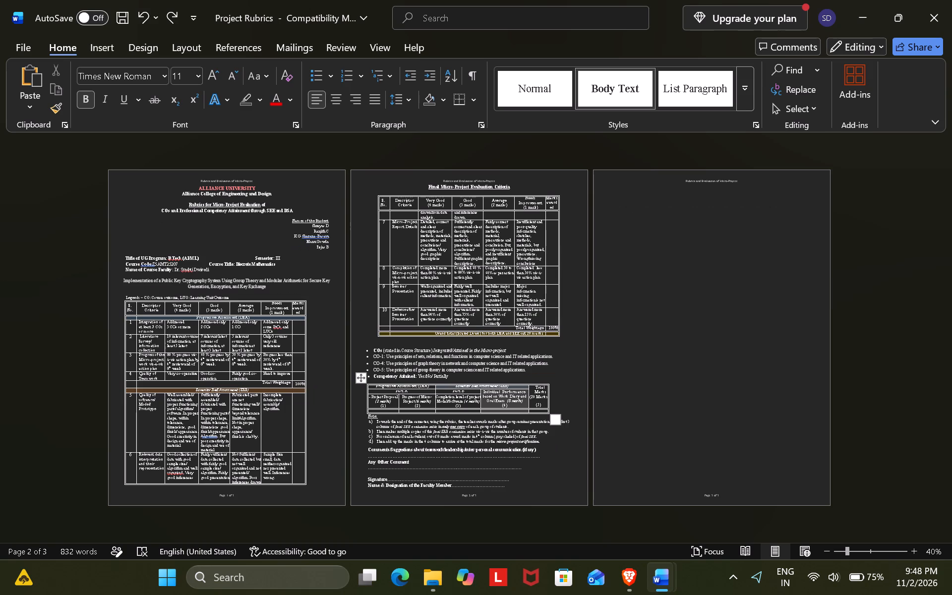
Place the cursor in the empty line at the top of blank page 3.
{"action": "left_click", "coordinate": [683, 365]}
{"action": "right_click", "coordinate": [683, 365]}
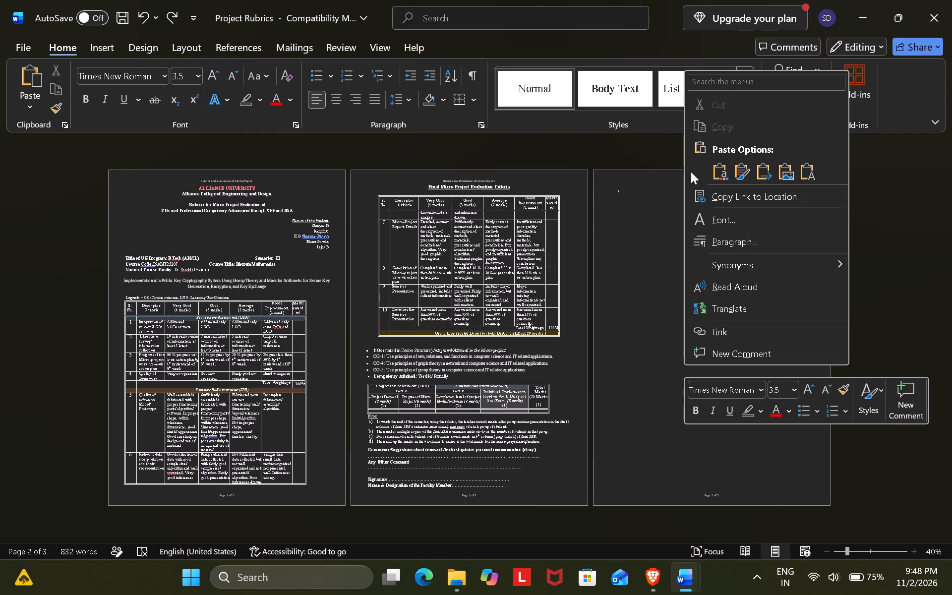
{"action": "left_click", "coordinate": [637, 201]}
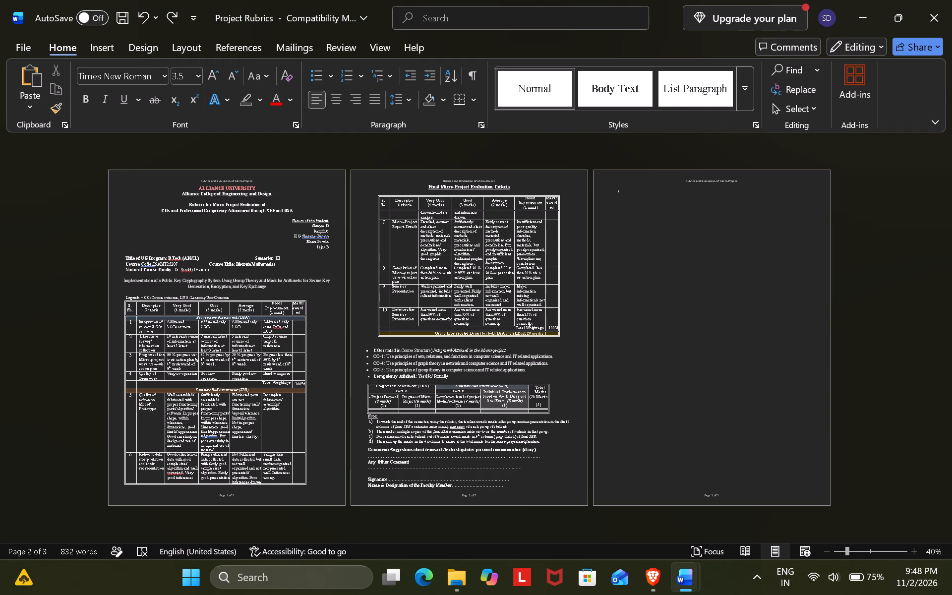
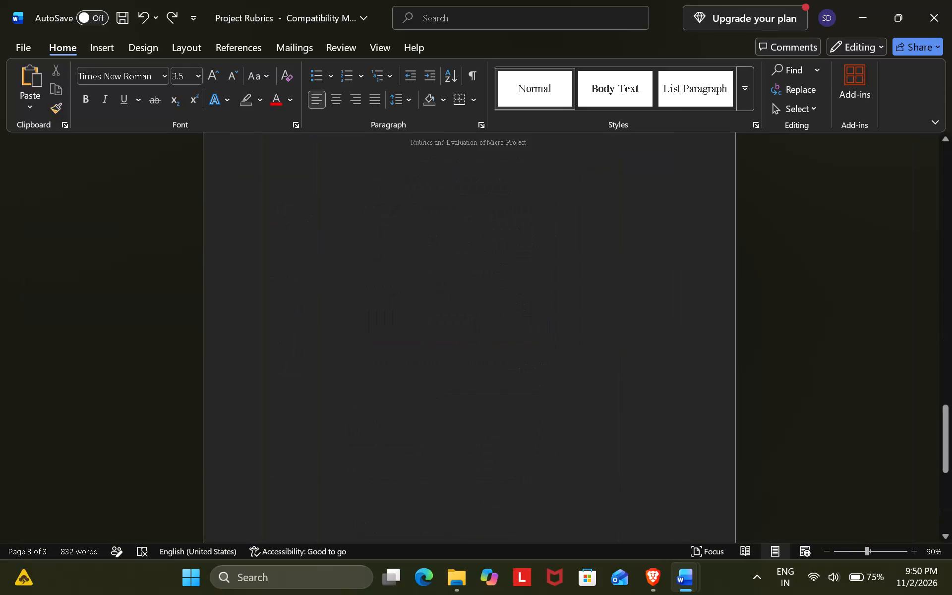
Examine the layout of the rubric tables, course outcomes and page breaks across all pages of the document.
{"action": "scroll", "coordinate": [704, 329], "scroll_direction": "up", "scroll_amount": 2}
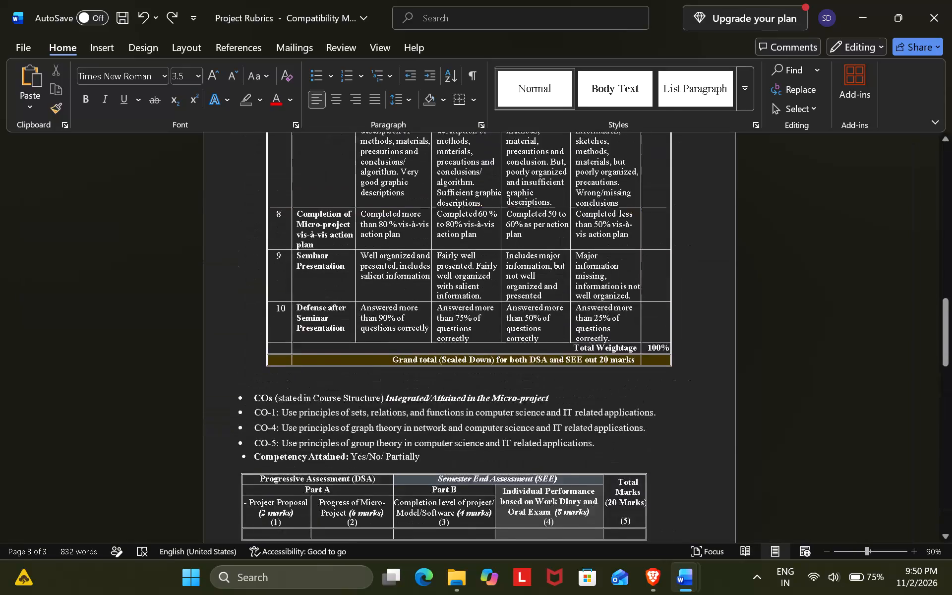
{"action": "scroll", "coordinate": [704, 329], "scroll_direction": "up", "scroll_amount": 6}
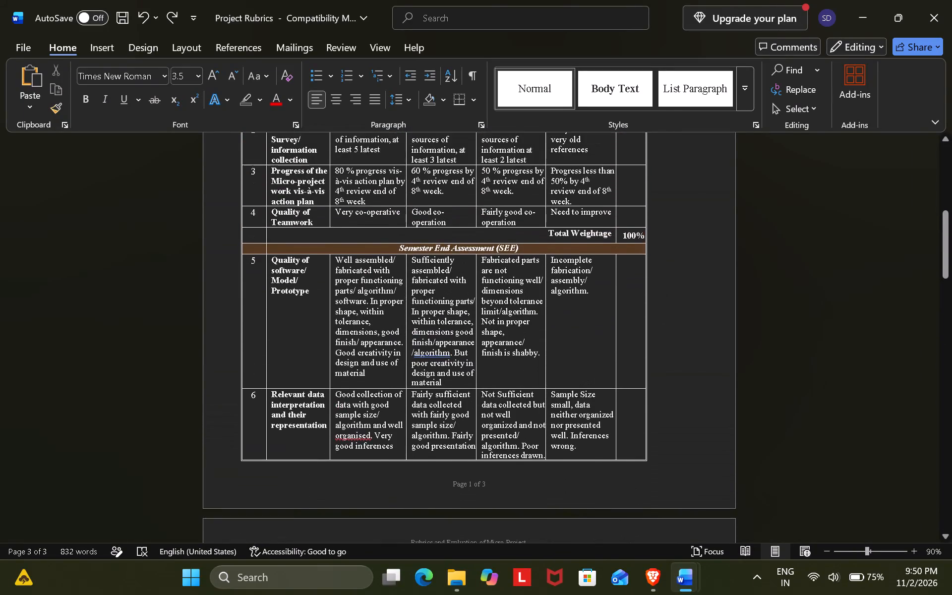
{"action": "scroll", "coordinate": [704, 329], "scroll_direction": "down", "scroll_amount": 1}
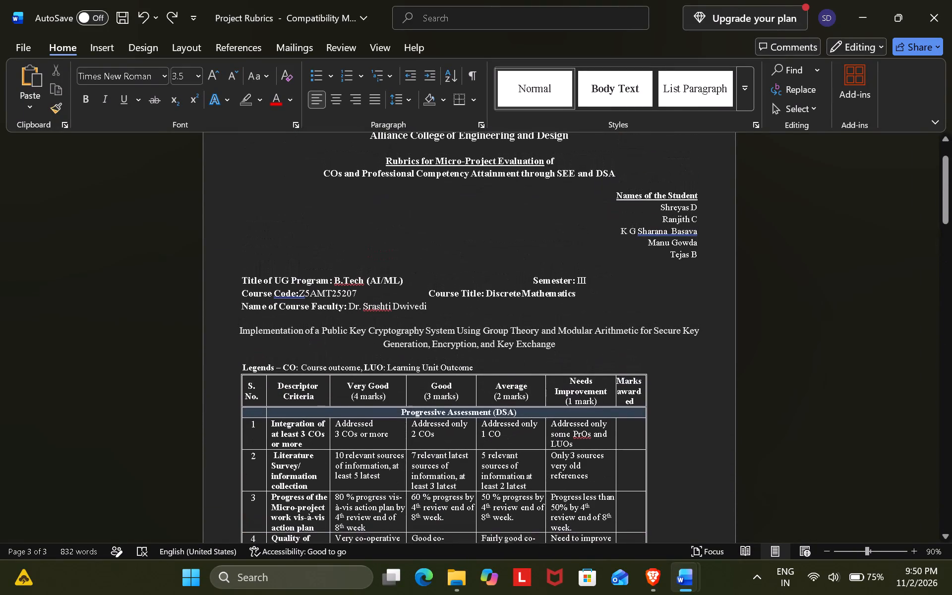
{"action": "scroll", "coordinate": [704, 329], "scroll_direction": "down", "scroll_amount": 2}
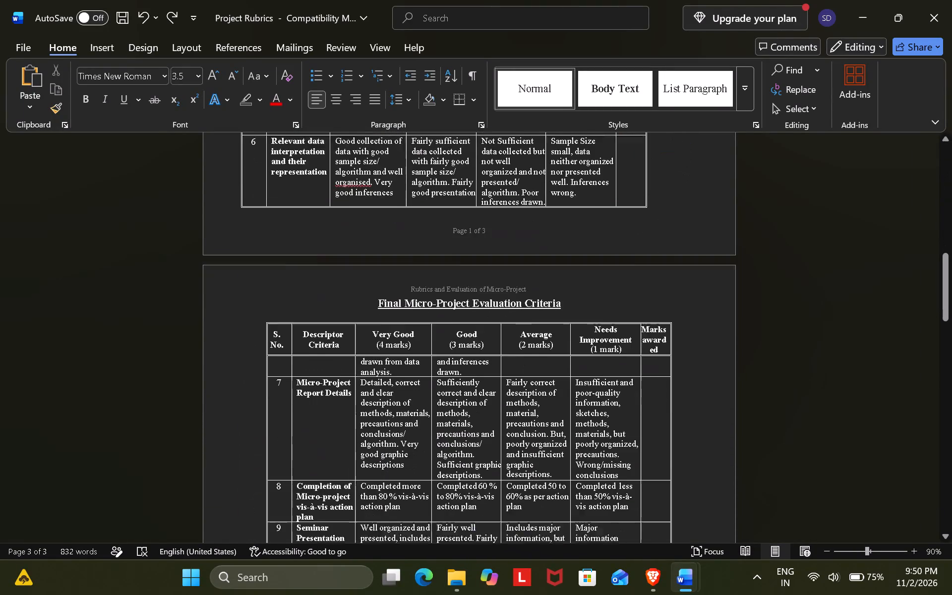
{"action": "scroll", "coordinate": [704, 329], "scroll_direction": "down", "scroll_amount": 1}
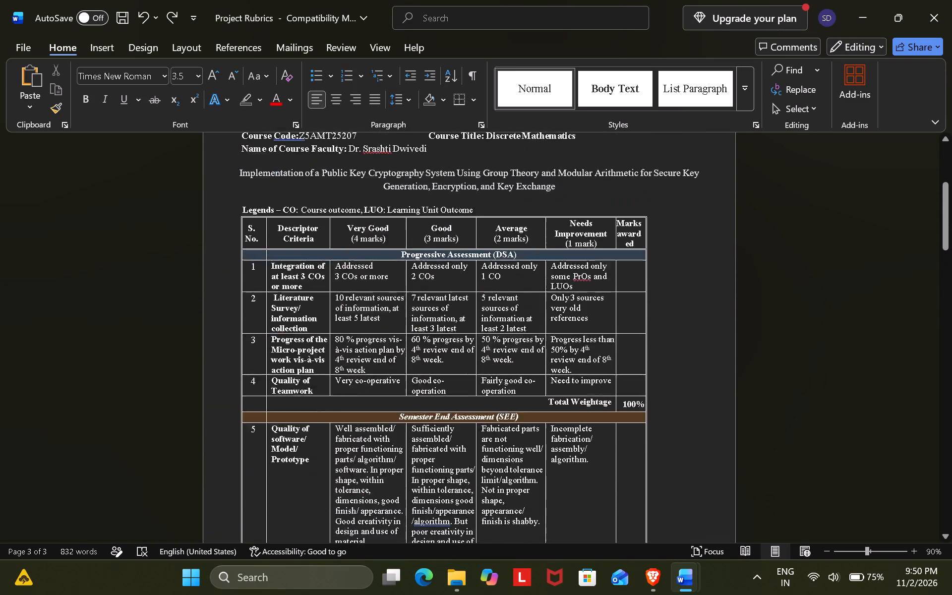
{"action": "scroll", "coordinate": [704, 329], "scroll_direction": "down", "scroll_amount": 1}
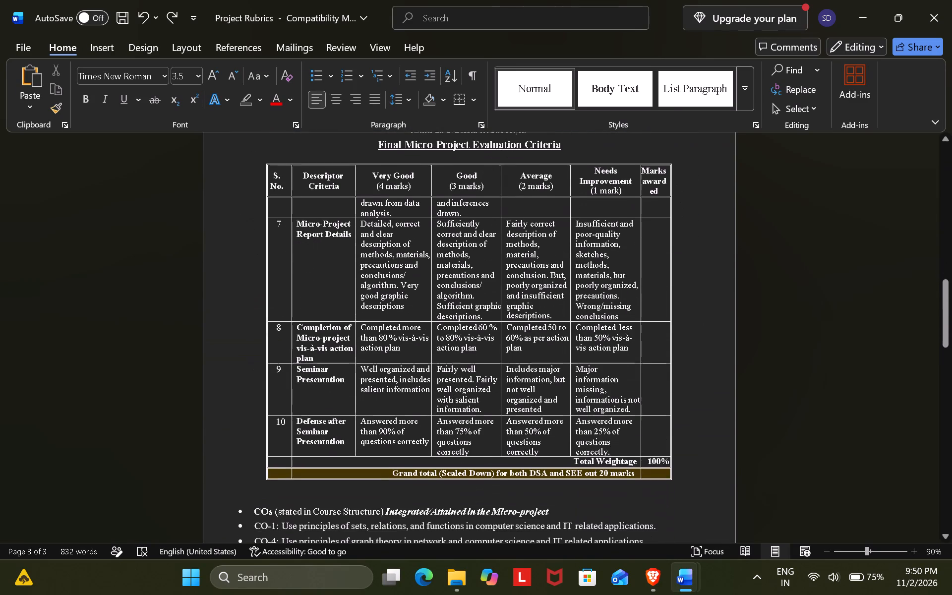
{"action": "scroll", "coordinate": [704, 329], "scroll_direction": "down", "scroll_amount": 1}
{"action": "scroll", "coordinate": [642, 327], "scroll_direction": "up", "scroll_amount": 4}
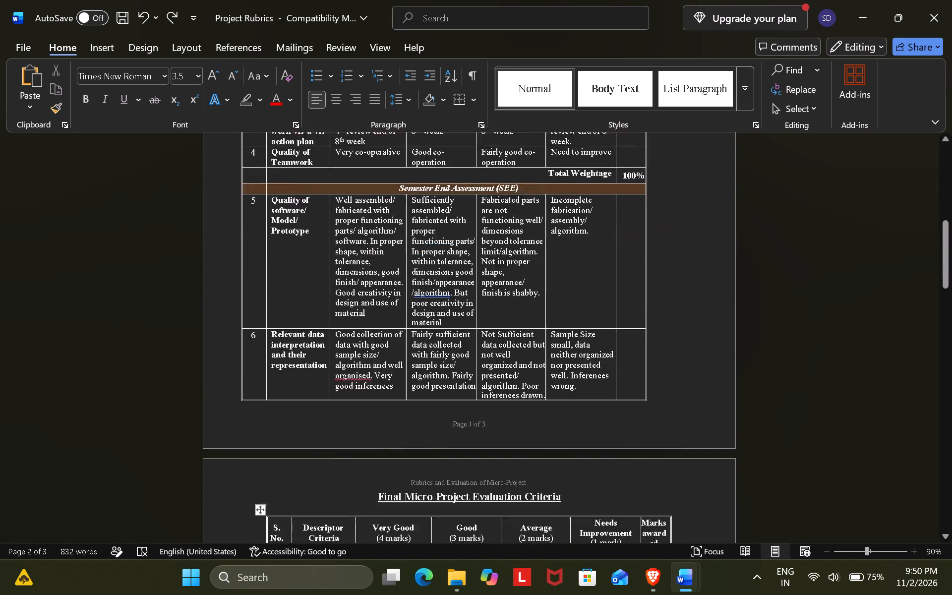
{"action": "scroll", "coordinate": [642, 327], "scroll_direction": "up", "scroll_amount": 6}
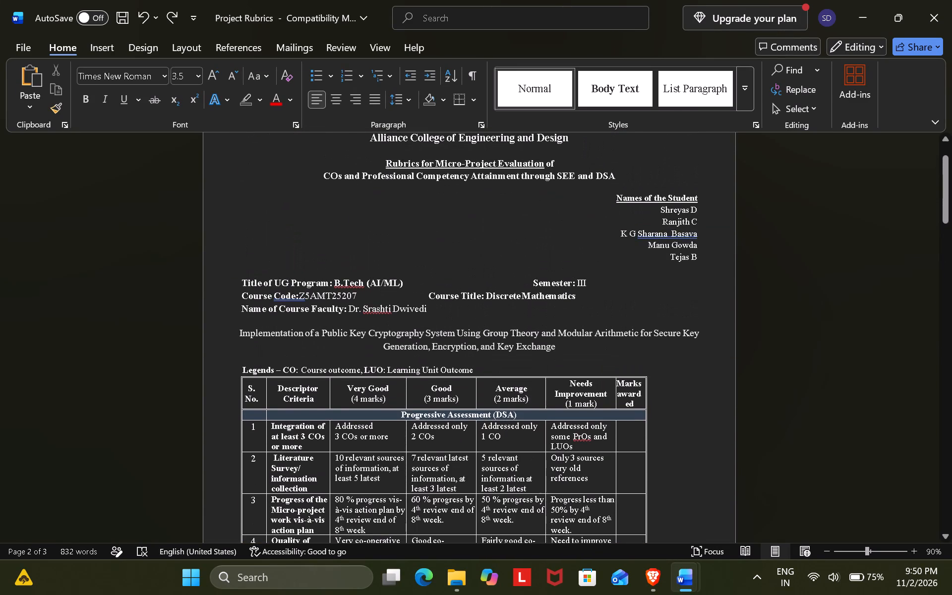
{"action": "scroll", "coordinate": [642, 327], "scroll_direction": "up", "scroll_amount": 1}
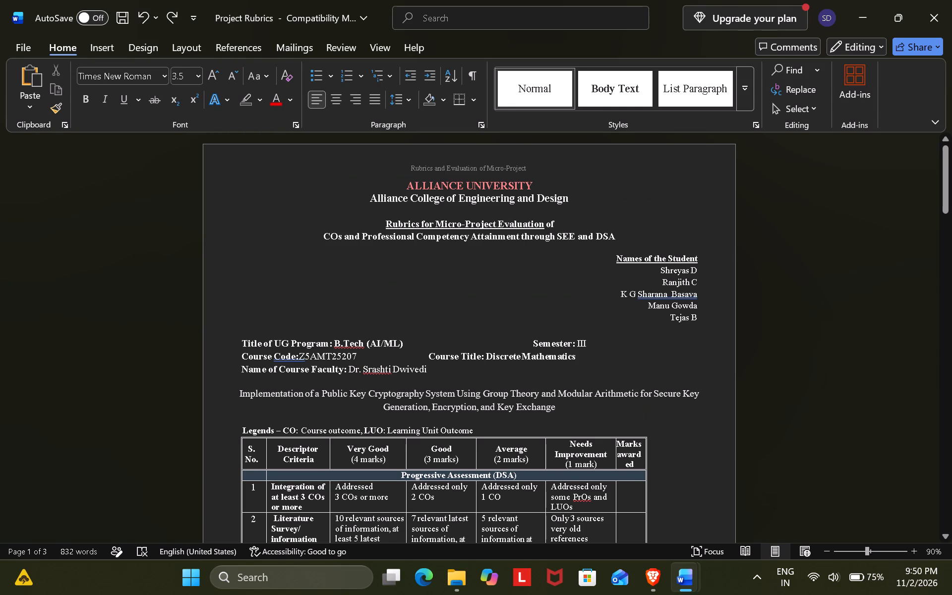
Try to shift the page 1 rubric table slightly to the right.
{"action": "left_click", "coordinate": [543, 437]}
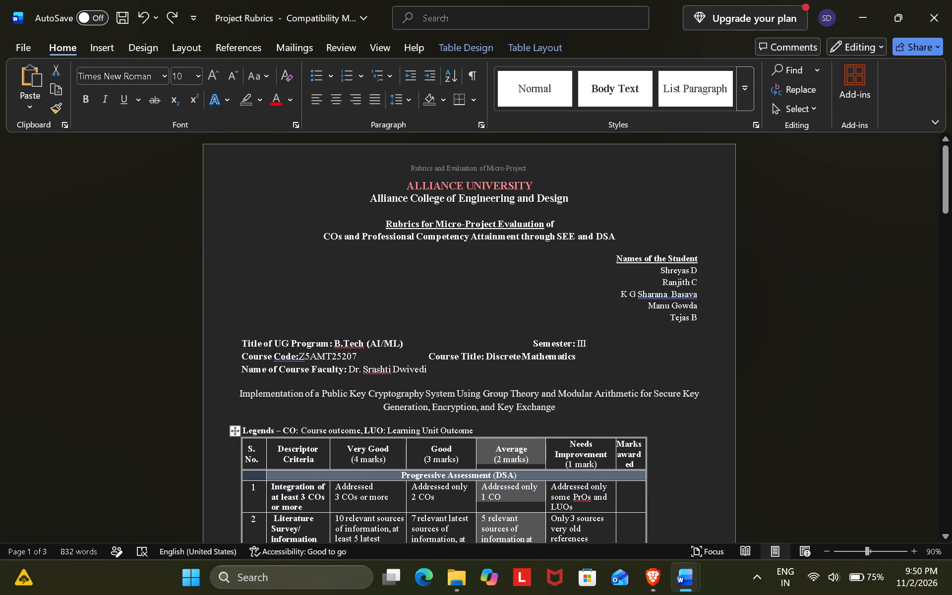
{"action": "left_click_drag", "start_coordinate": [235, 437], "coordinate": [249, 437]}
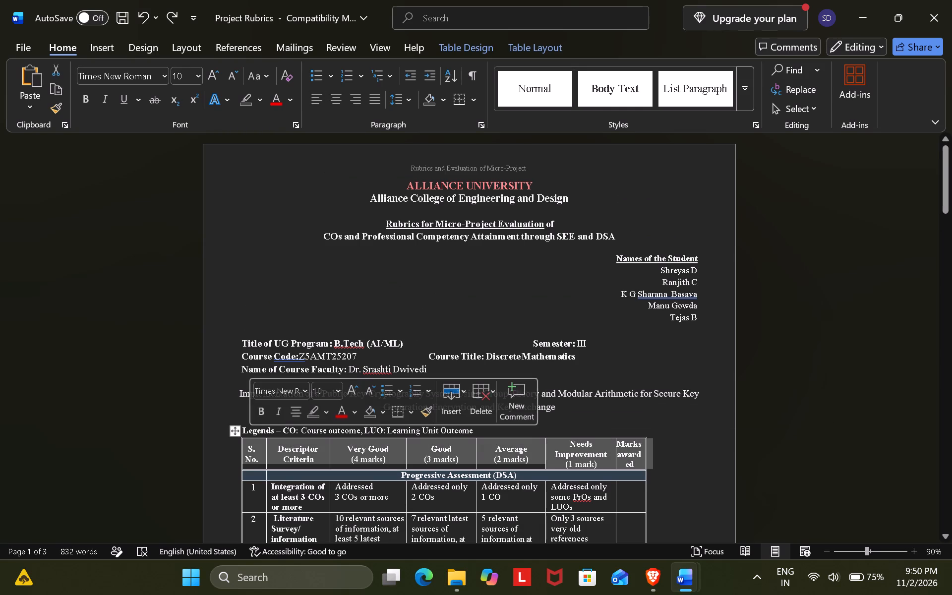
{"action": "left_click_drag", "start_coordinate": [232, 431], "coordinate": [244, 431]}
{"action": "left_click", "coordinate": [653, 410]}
Examine how the rubric tables on pages 1 and 2 line up with the page edges and each other.
{"action": "scroll", "coordinate": [544, 453], "scroll_direction": "down", "scroll_amount": 10}
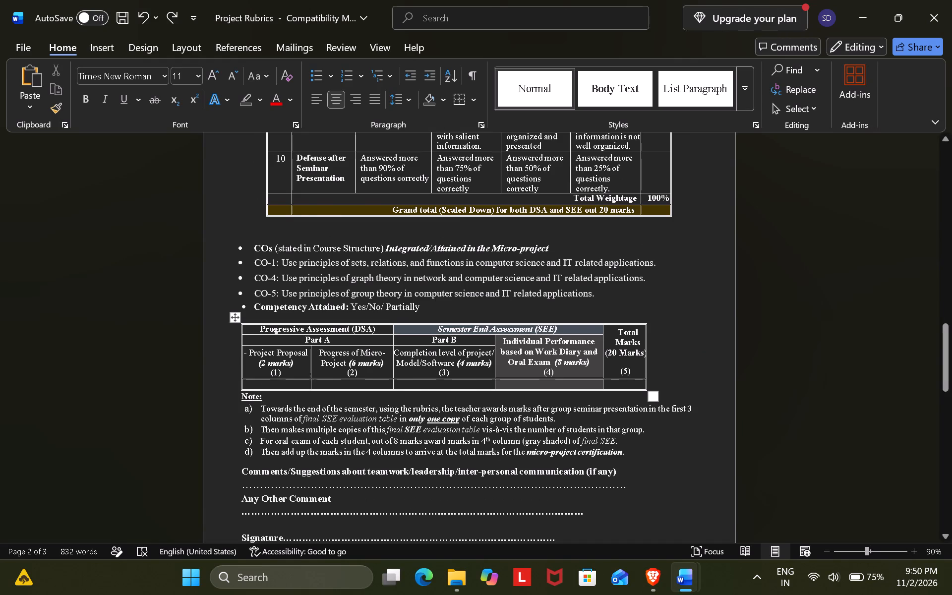
{"action": "scroll", "coordinate": [681, 326], "scroll_direction": "up", "scroll_amount": 9}
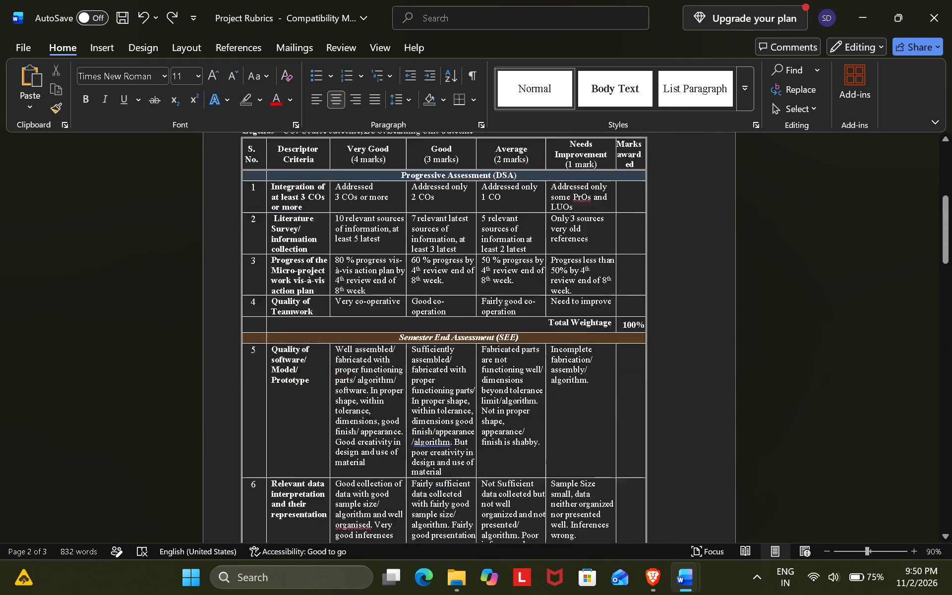
{"action": "scroll", "coordinate": [681, 326], "scroll_direction": "up", "scroll_amount": 1}
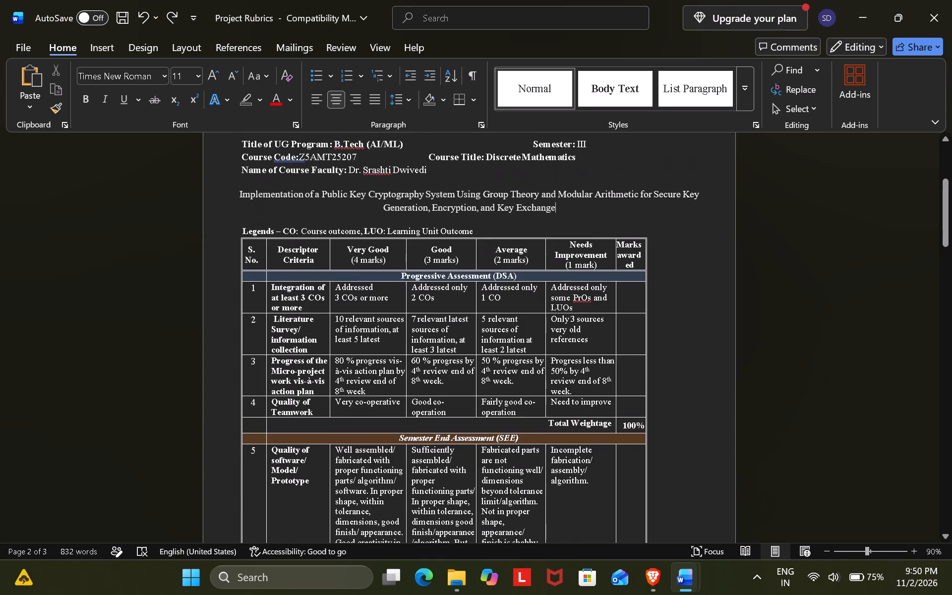
{"action": "scroll", "coordinate": [681, 326], "scroll_direction": "up", "scroll_amount": 2}
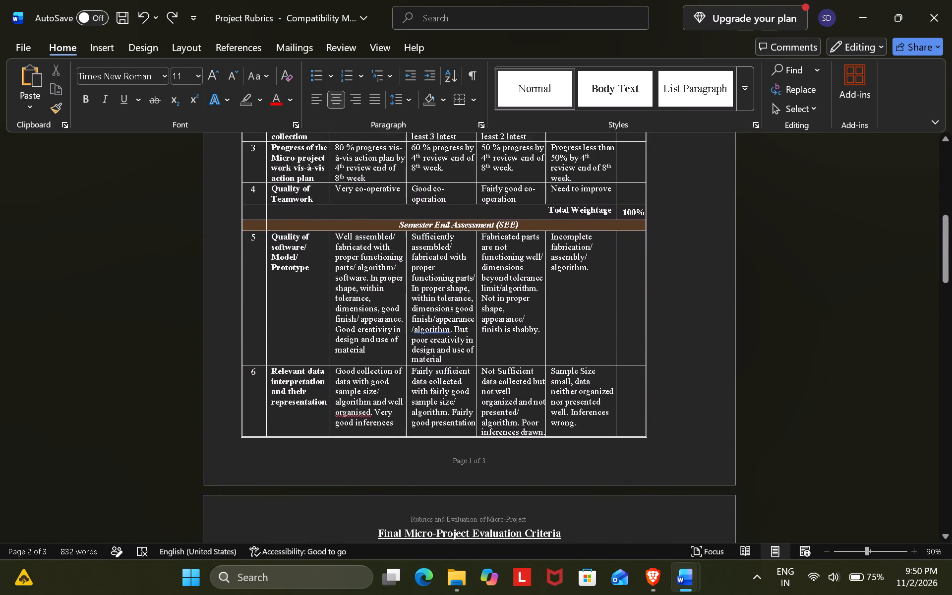
{"action": "scroll", "coordinate": [681, 326], "scroll_direction": "up", "scroll_amount": 1}
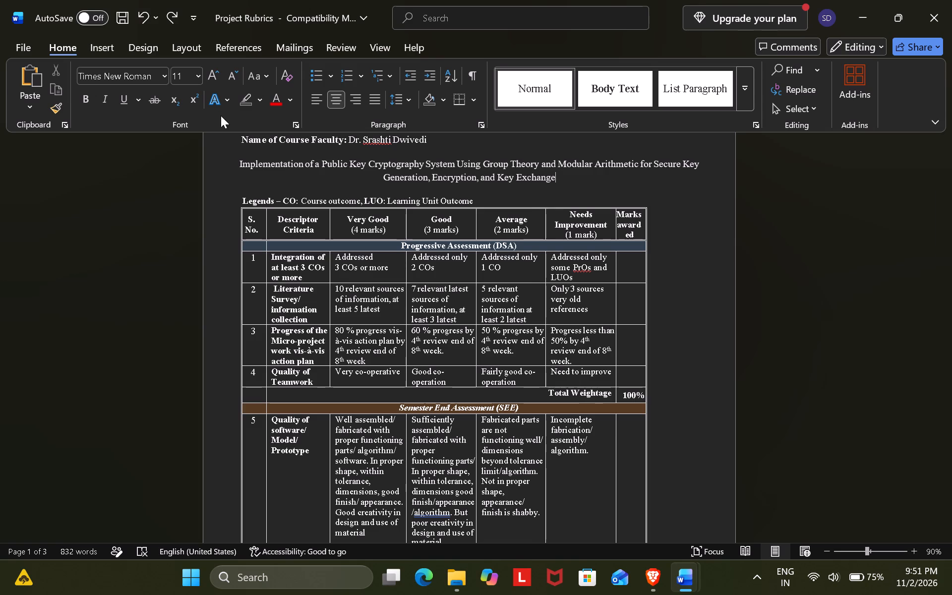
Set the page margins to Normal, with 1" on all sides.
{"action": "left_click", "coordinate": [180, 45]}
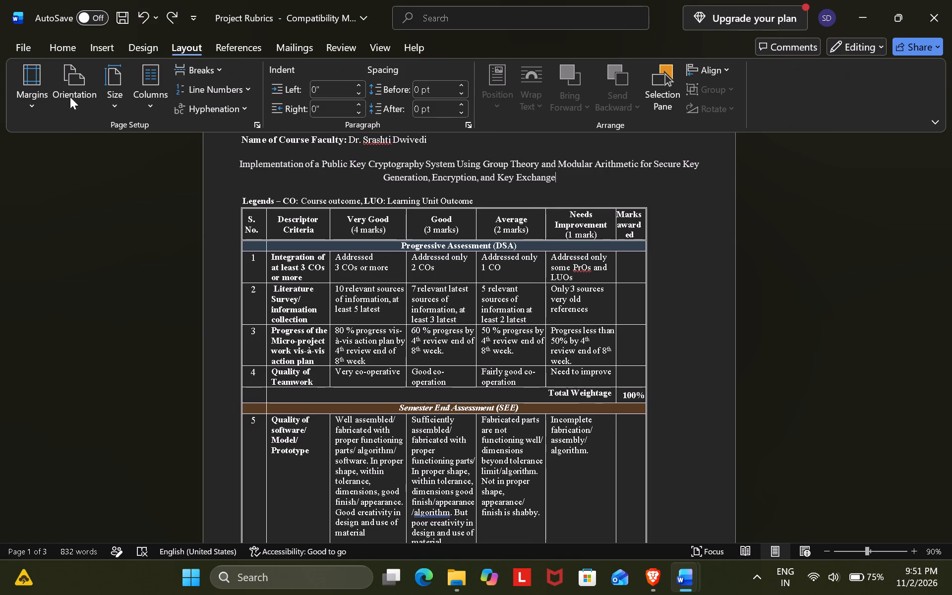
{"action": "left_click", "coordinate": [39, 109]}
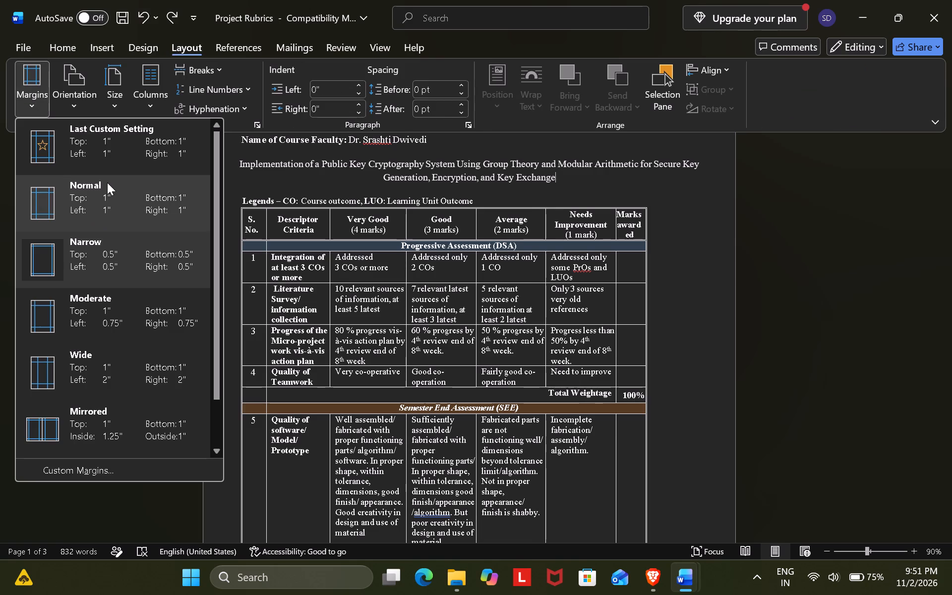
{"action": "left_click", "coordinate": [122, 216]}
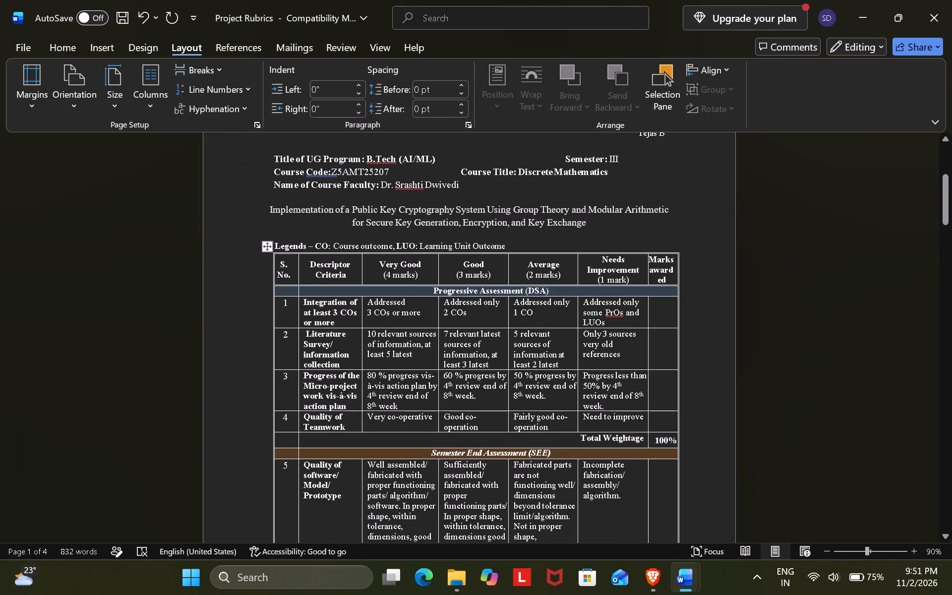
Examine how the tables, notes and signature lines are distributed over the pages with the Normal margins.
{"action": "scroll", "coordinate": [389, 375], "scroll_direction": "down", "scroll_amount": 4}
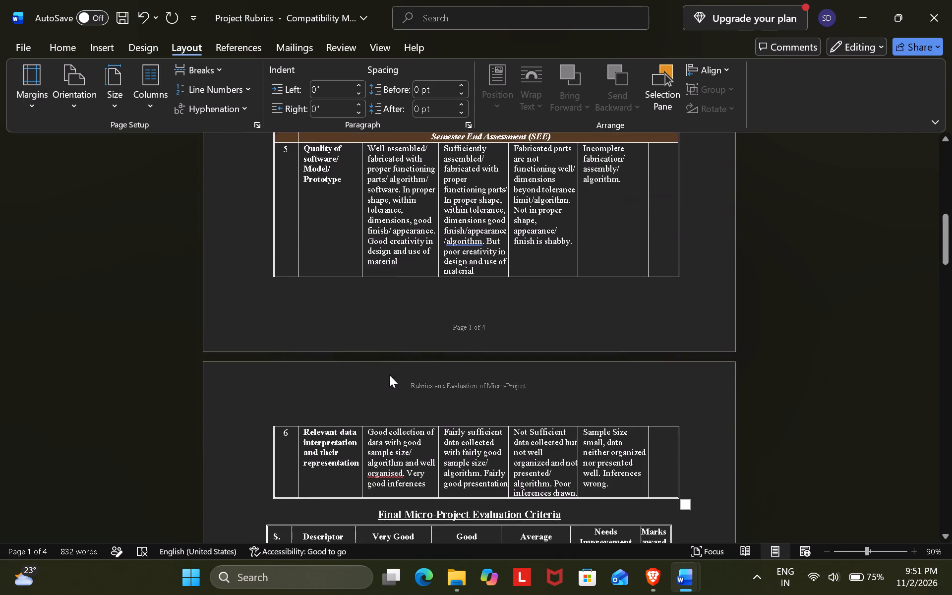
{"action": "scroll", "coordinate": [389, 375], "scroll_direction": "down", "scroll_amount": 4}
{"action": "scroll", "coordinate": [389, 375], "scroll_direction": "up", "scroll_amount": 1}
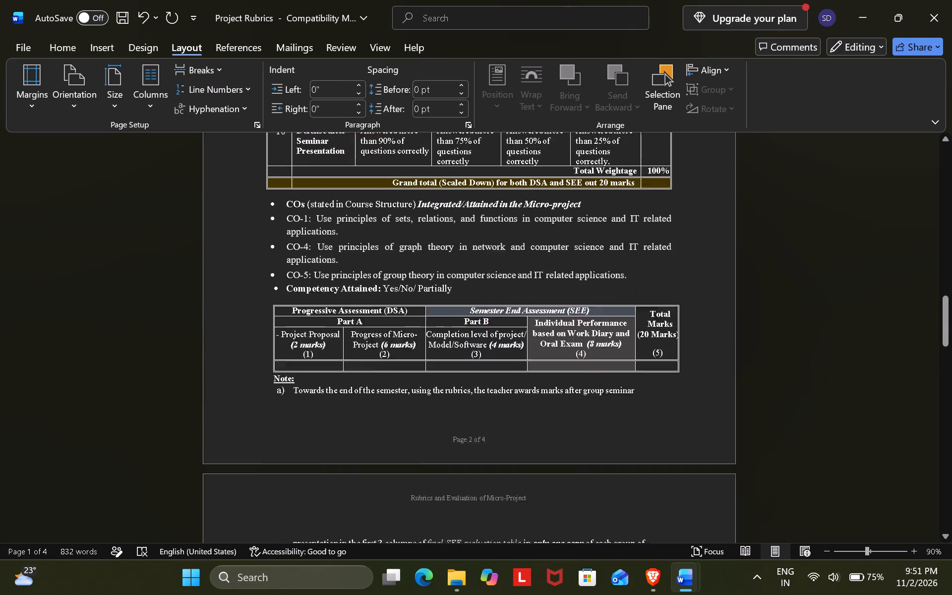
{"action": "scroll", "coordinate": [389, 375], "scroll_direction": "up", "scroll_amount": 5}
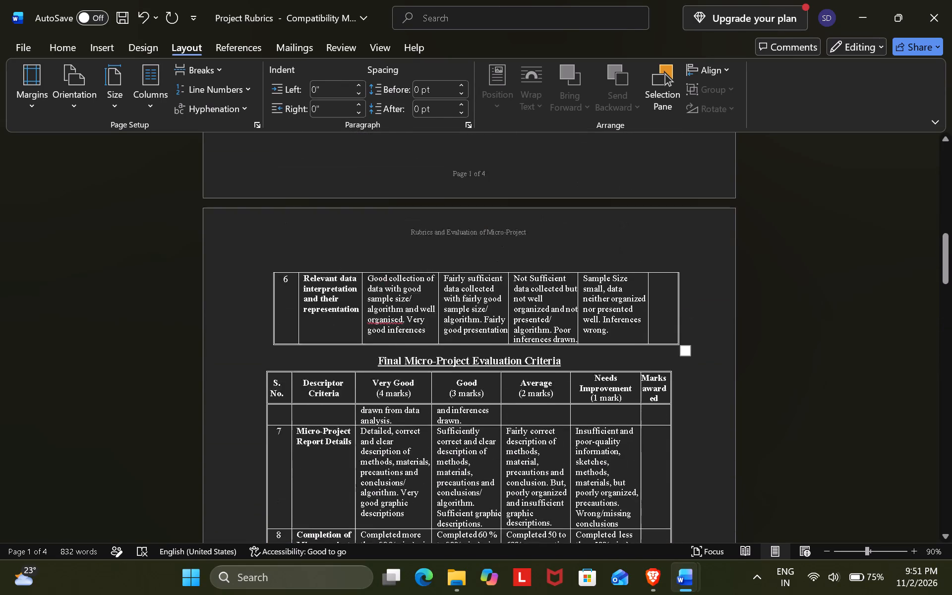
{"action": "scroll", "coordinate": [389, 375], "scroll_direction": "up", "scroll_amount": 3}
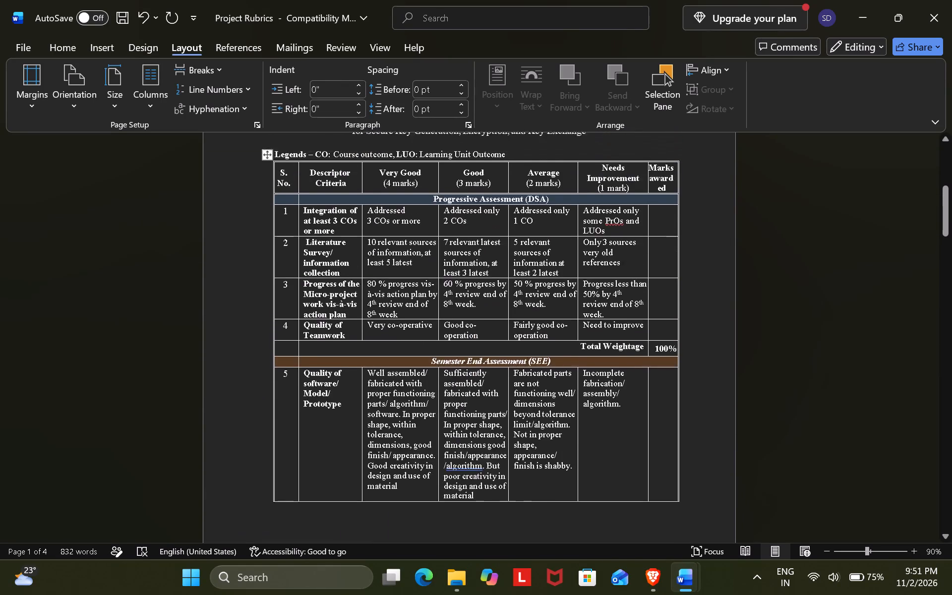
{"action": "scroll", "coordinate": [389, 375], "scroll_direction": "up", "scroll_amount": 1}
{"action": "scroll", "coordinate": [389, 375], "scroll_direction": "down", "scroll_amount": 1}
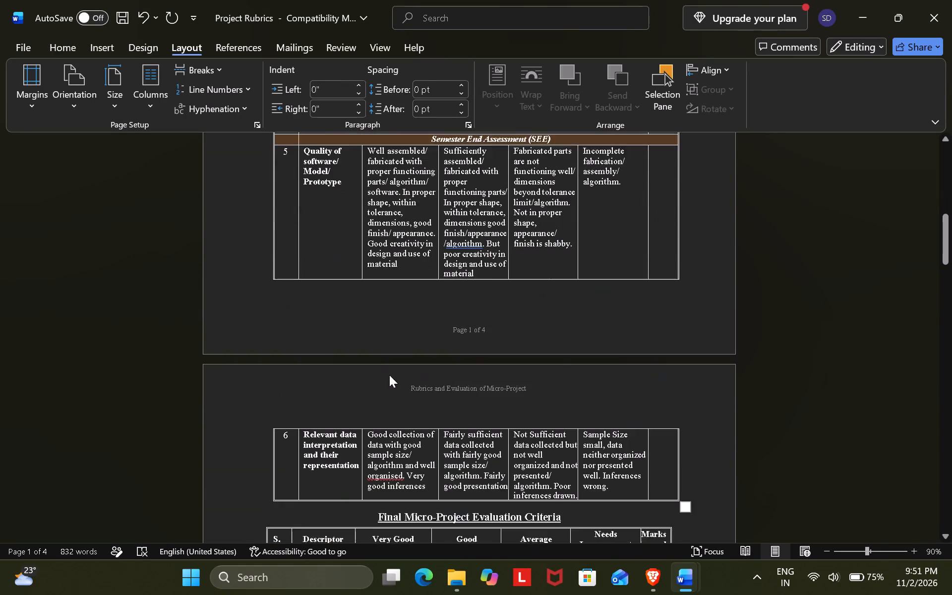
{"action": "scroll", "coordinate": [389, 375], "scroll_direction": "down", "scroll_amount": 6}
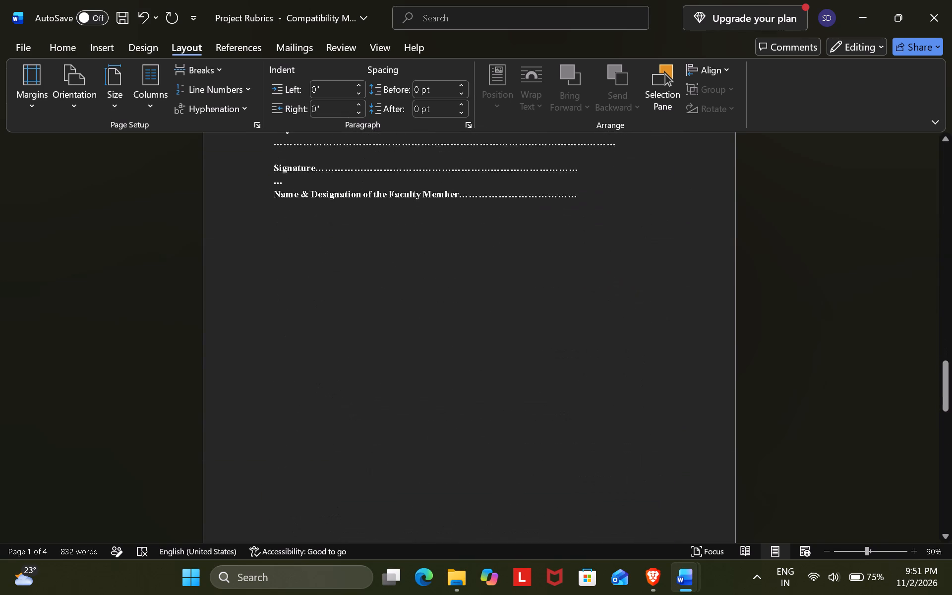
{"action": "scroll", "coordinate": [389, 375], "scroll_direction": "down", "scroll_amount": 1}
{"action": "scroll", "coordinate": [389, 375], "scroll_direction": "up", "scroll_amount": 3}
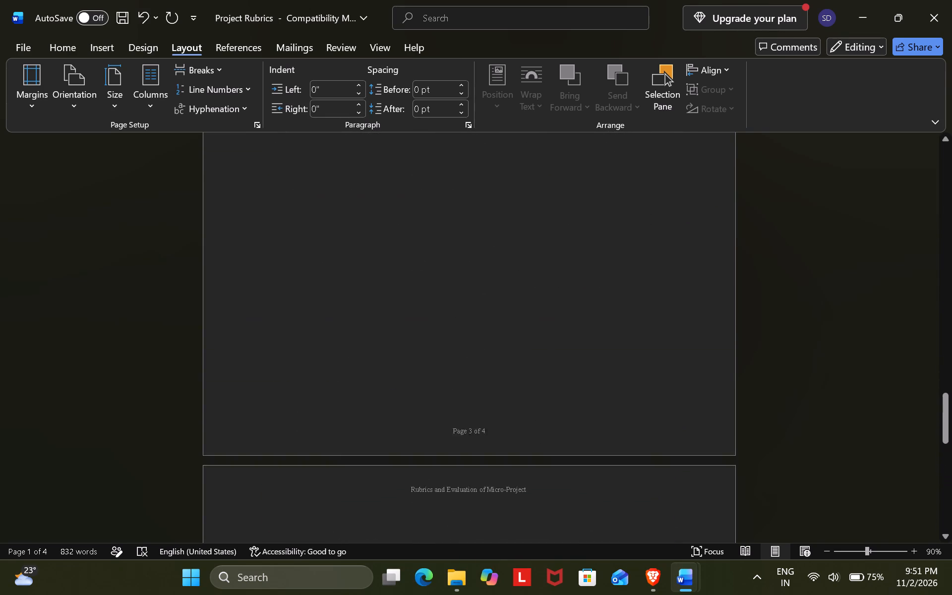
{"action": "scroll", "coordinate": [389, 375], "scroll_direction": "up", "scroll_amount": 6}
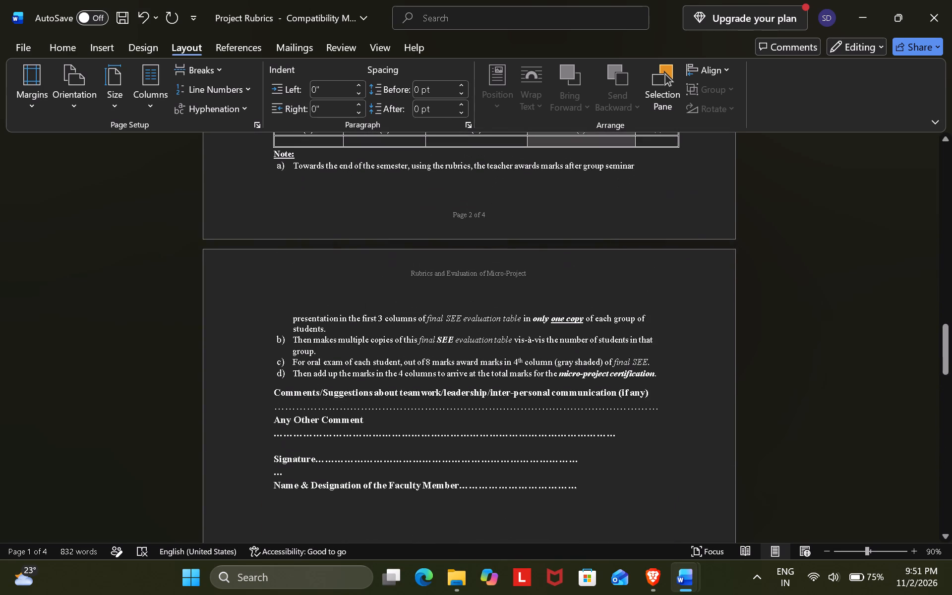
{"action": "scroll", "coordinate": [389, 375], "scroll_direction": "up", "scroll_amount": 3}
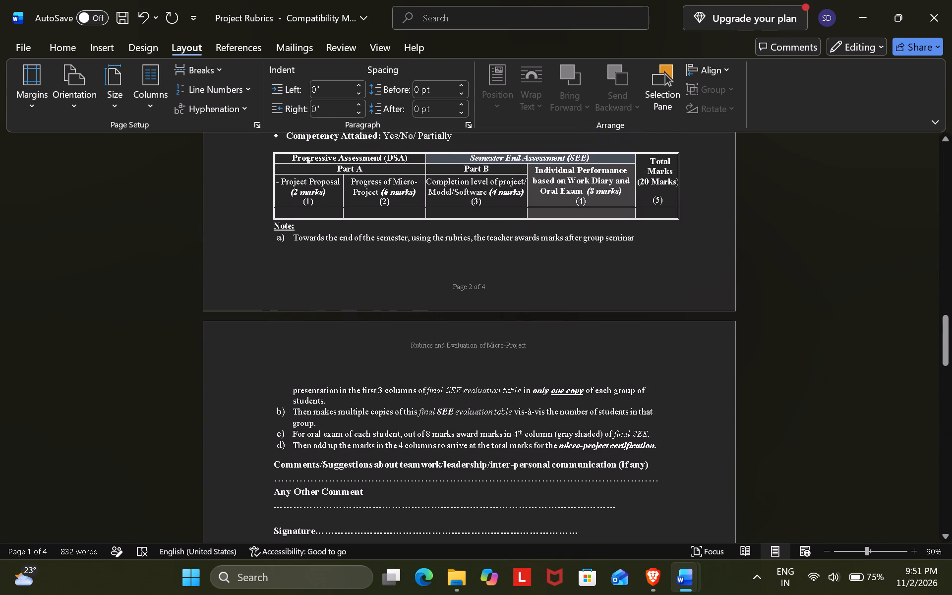
{"action": "scroll", "coordinate": [389, 375], "scroll_direction": "up", "scroll_amount": 2}
{"action": "scroll", "coordinate": [389, 375], "scroll_direction": "down", "scroll_amount": 1}
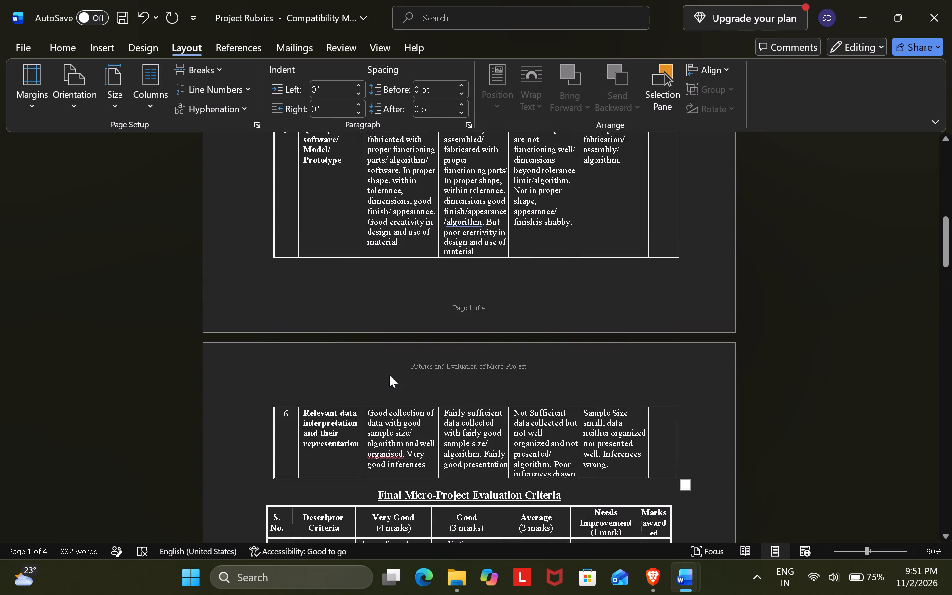
{"action": "scroll", "coordinate": [389, 375], "scroll_direction": "down", "scroll_amount": 6}
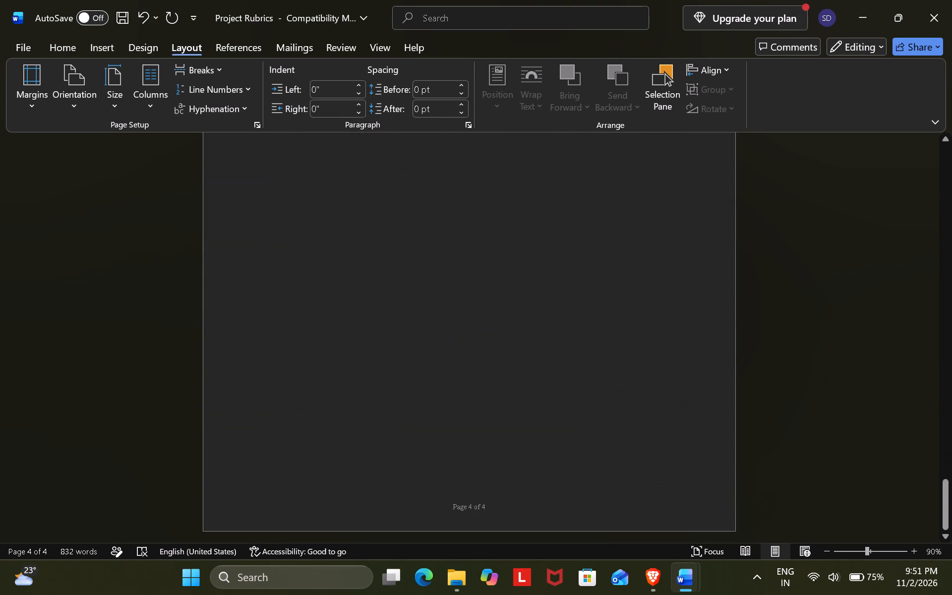
Close the edited Project Rubrics document without saving its changes.
{"action": "left_click", "coordinate": [951, 3]}
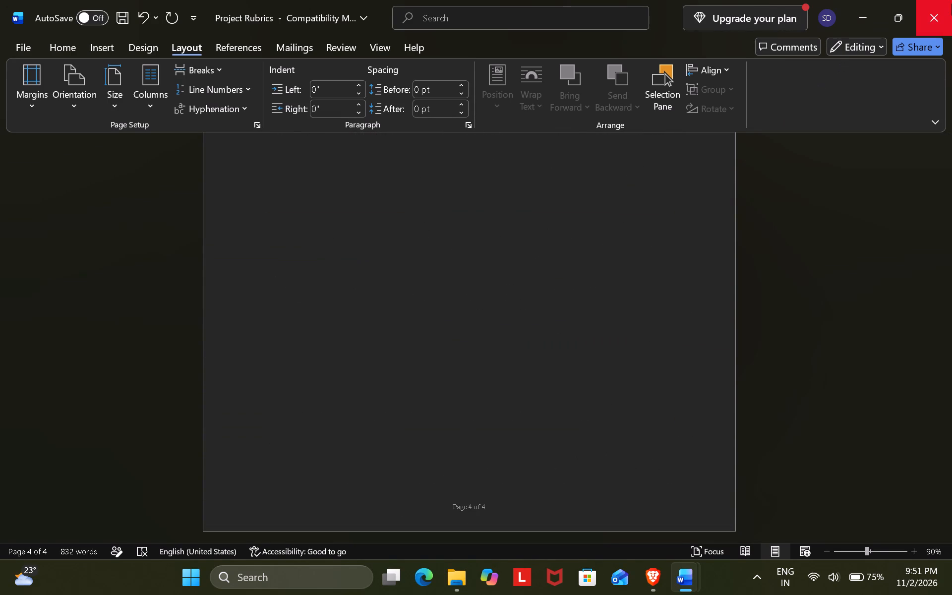
{"action": "left_click", "coordinate": [525, 394]}
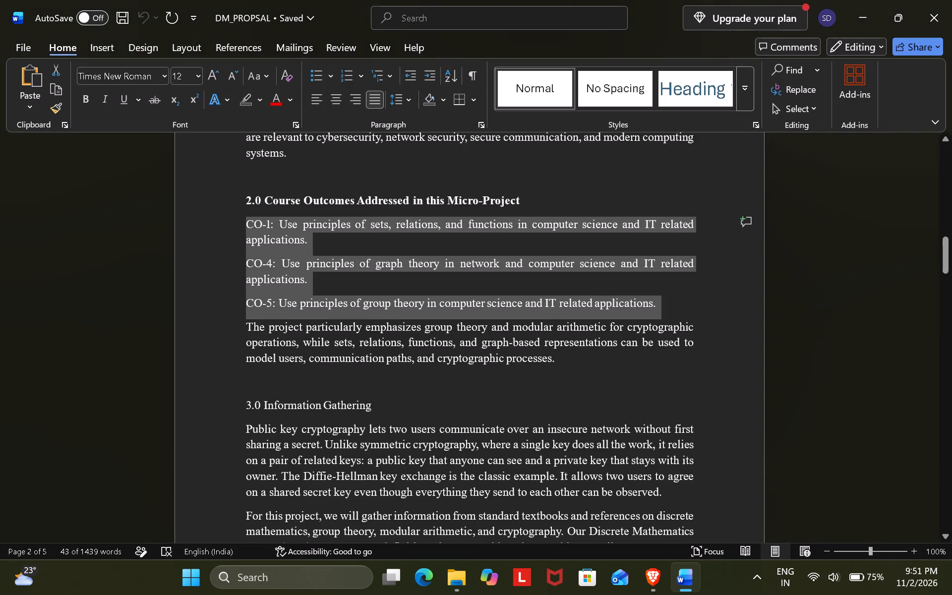
Switch to File Explorer and reopen the Project Rubrics document from the Downloads folder.
{"action": "key", "text": "alt+Tab"}
{"action": "scroll", "coordinate": [291, 139], "scroll_direction": "up", "scroll_amount": 5}
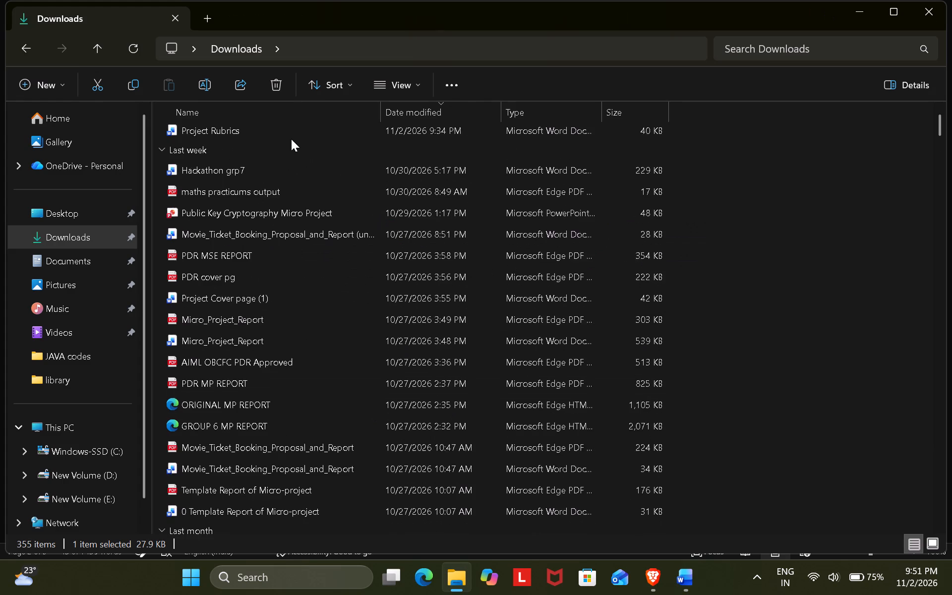
{"action": "scroll", "coordinate": [291, 139], "scroll_direction": "up", "scroll_amount": 2}
{"action": "double_click", "coordinate": [258, 155]}
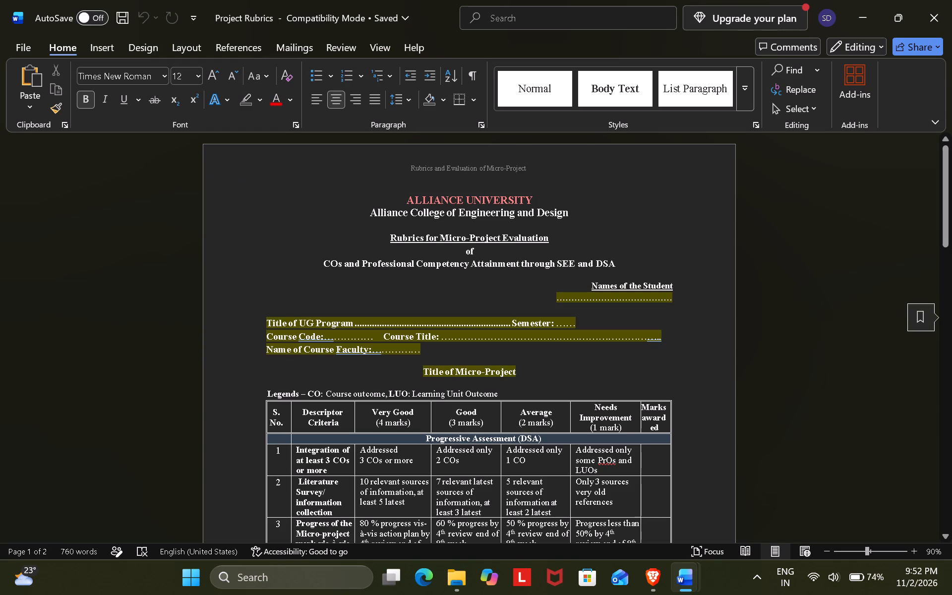
Examine both pages of the reopened Project Rubrics document, from the heading fields to the final evaluation criteria.
{"action": "scroll", "coordinate": [590, 356], "scroll_direction": "down", "scroll_amount": 6}
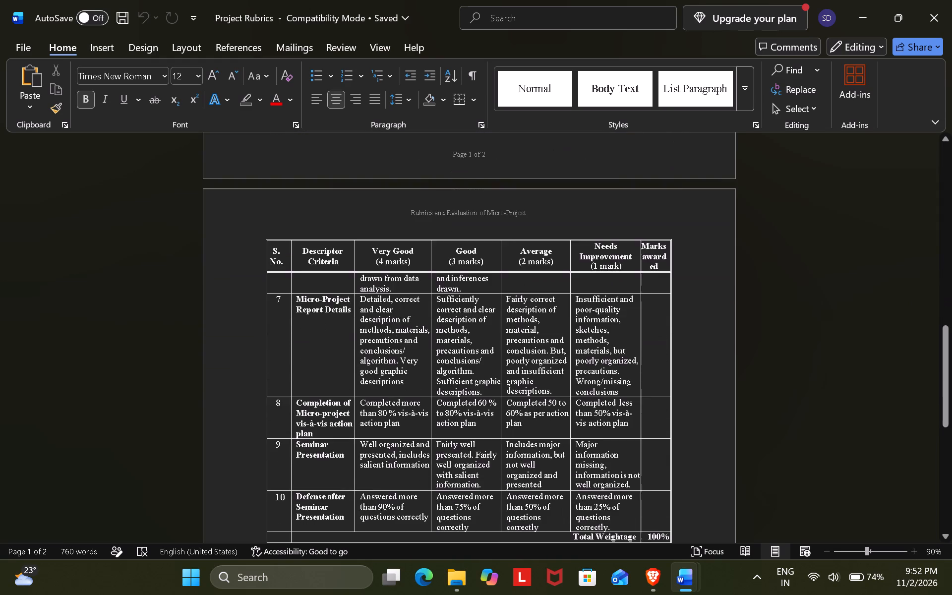
{"action": "scroll", "coordinate": [590, 356], "scroll_direction": "down", "scroll_amount": 3}
{"action": "scroll", "coordinate": [590, 356], "scroll_direction": "up", "scroll_amount": 3}
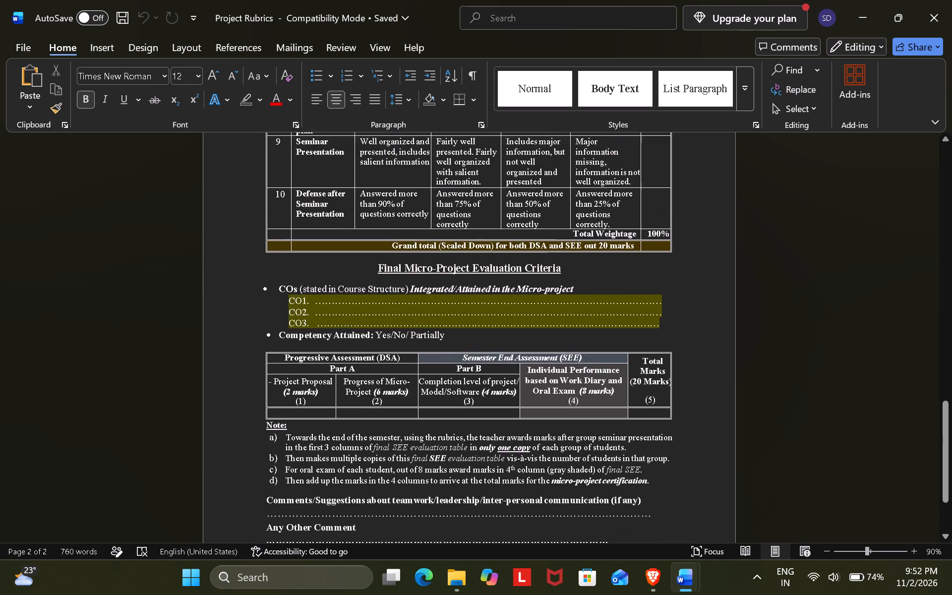
{"action": "scroll", "coordinate": [590, 356], "scroll_direction": "up", "scroll_amount": 7}
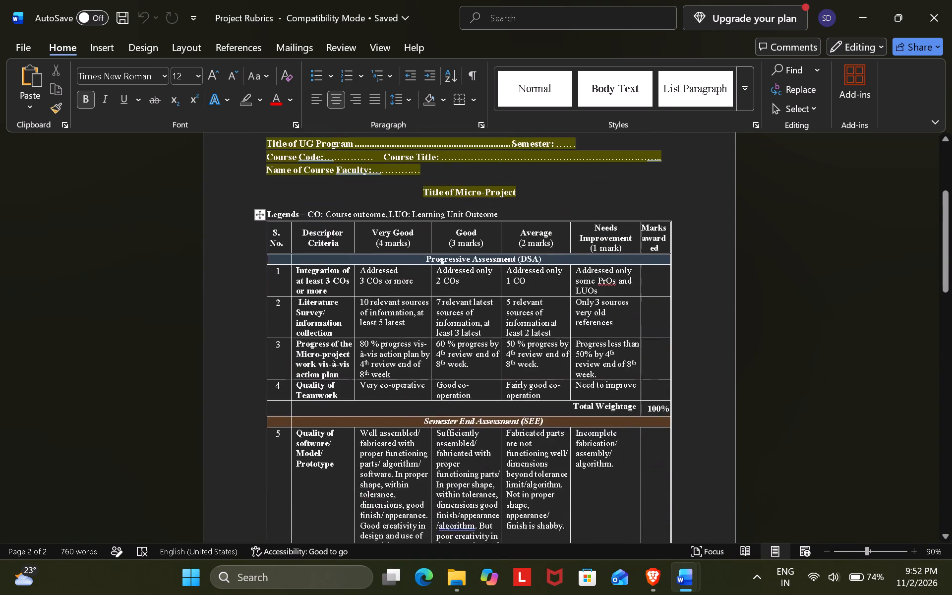
{"action": "scroll", "coordinate": [590, 356], "scroll_direction": "up", "scroll_amount": 2}
{"action": "scroll", "coordinate": [590, 356], "scroll_direction": "down", "scroll_amount": 2}
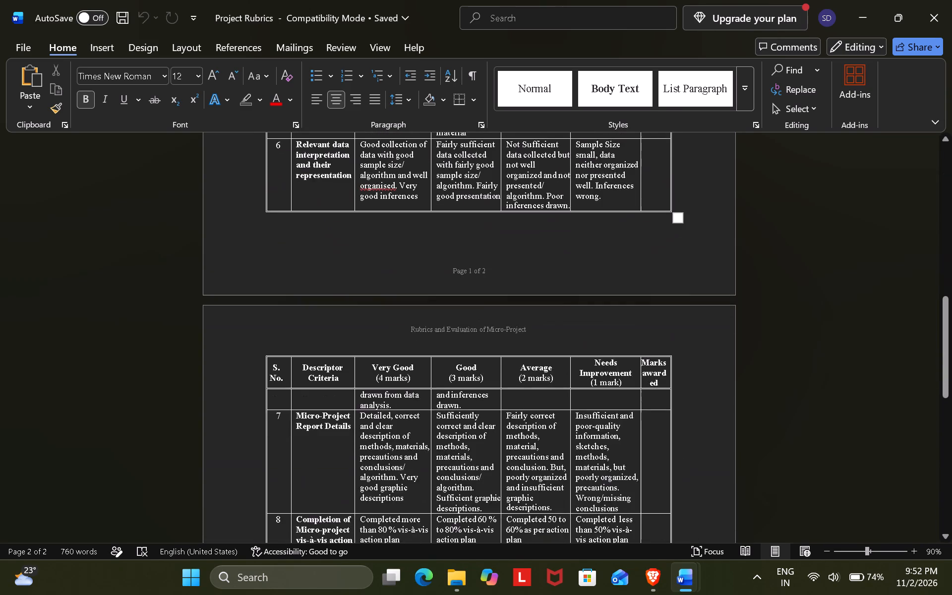
{"action": "scroll", "coordinate": [590, 356], "scroll_direction": "up", "scroll_amount": 2}
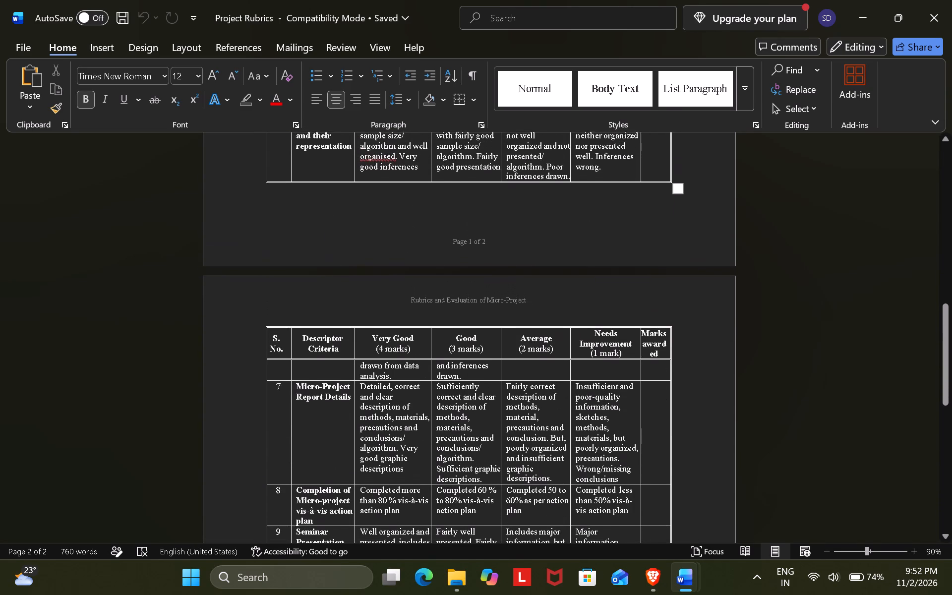
{"action": "scroll", "coordinate": [590, 356], "scroll_direction": "up", "scroll_amount": 6}
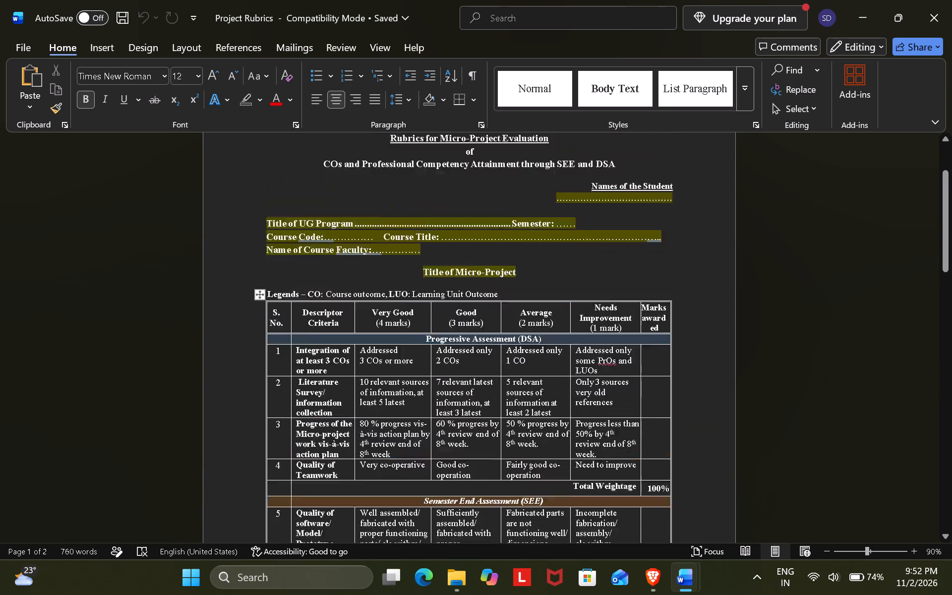
{"action": "scroll", "coordinate": [590, 356], "scroll_direction": "up", "scroll_amount": 1}
Replace the dotted placeholder under Names of the Student with the first three students' names, each on its own line.
{"action": "left_click_drag", "start_coordinate": [673, 300], "coordinate": [612, 298]}
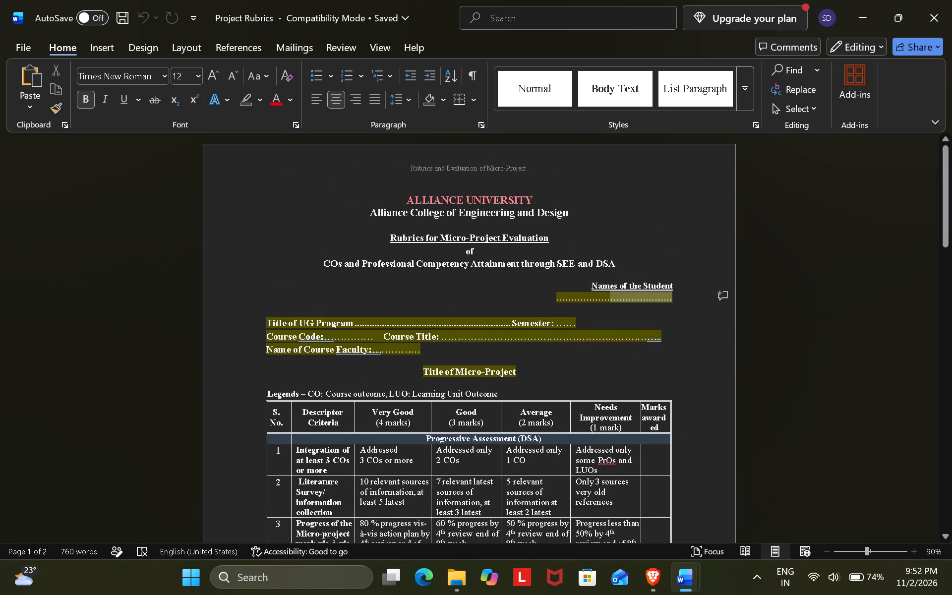
{"action": "left_click_drag", "start_coordinate": [612, 298], "coordinate": [558, 302]}
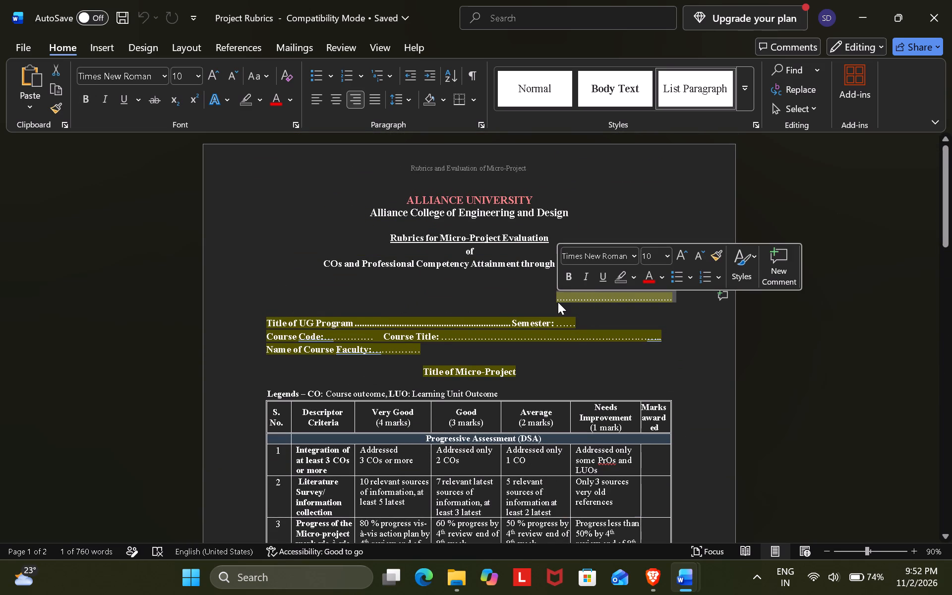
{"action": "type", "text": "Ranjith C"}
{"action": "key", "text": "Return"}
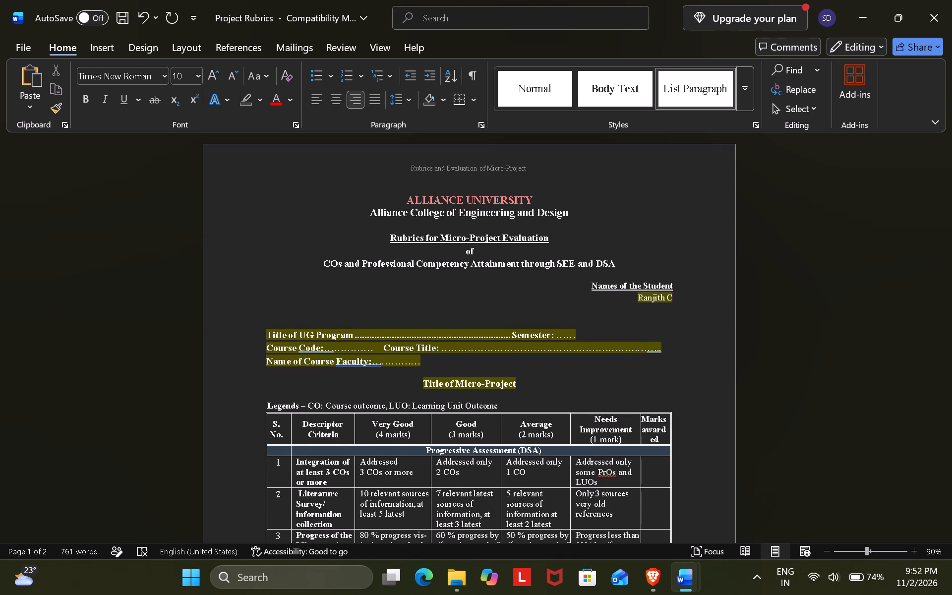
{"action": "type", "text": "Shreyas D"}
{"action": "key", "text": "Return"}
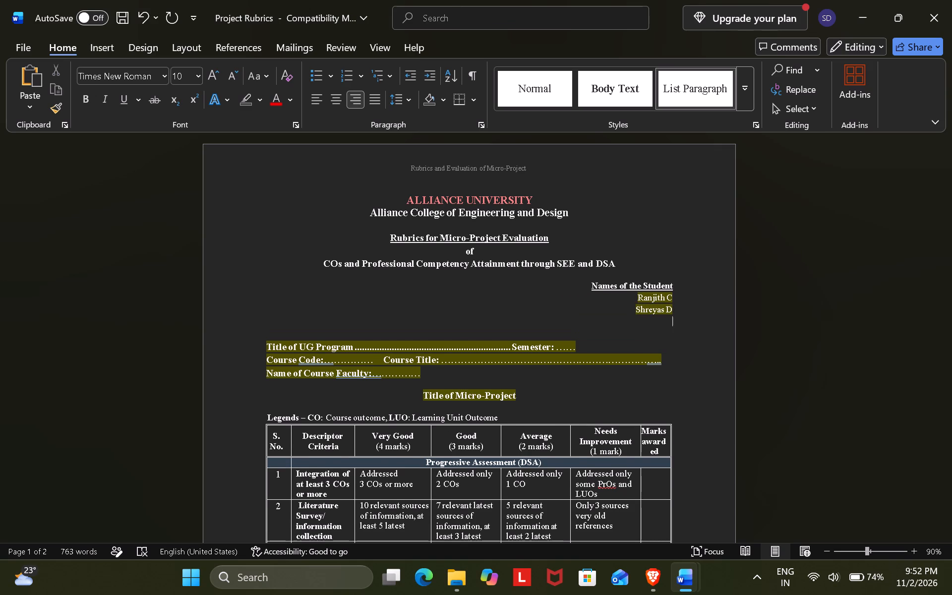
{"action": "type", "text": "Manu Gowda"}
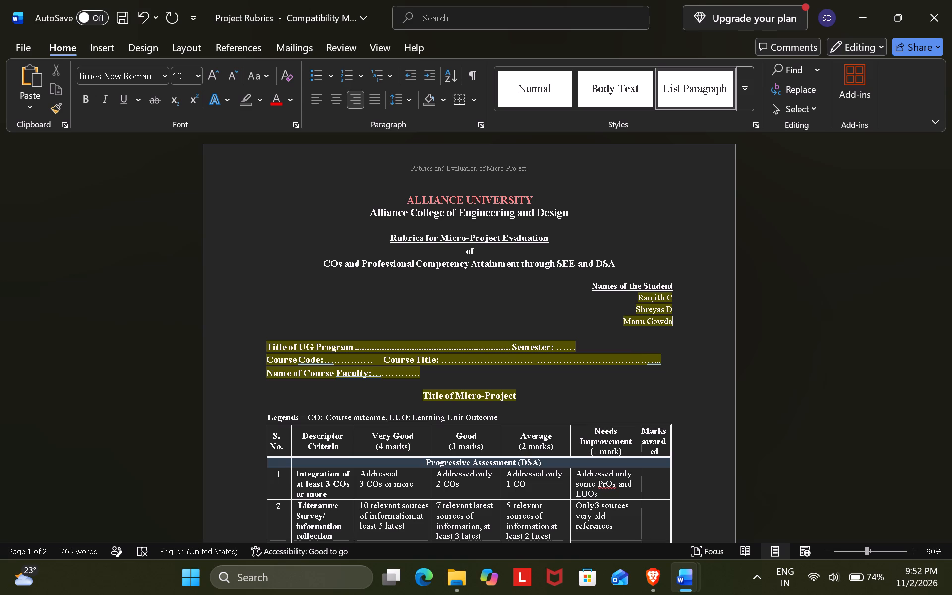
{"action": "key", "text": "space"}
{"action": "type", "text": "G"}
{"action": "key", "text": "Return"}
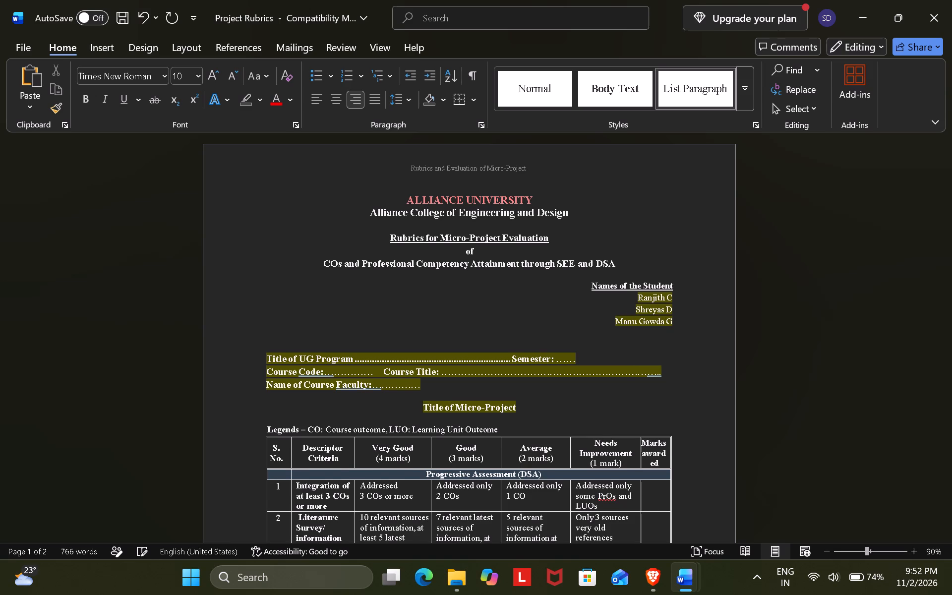
Examine how the rubric tables and signature lines are distributed over the pages with three student names entered.
{"action": "scroll", "coordinate": [558, 302], "scroll_direction": "down", "scroll_amount": 6}
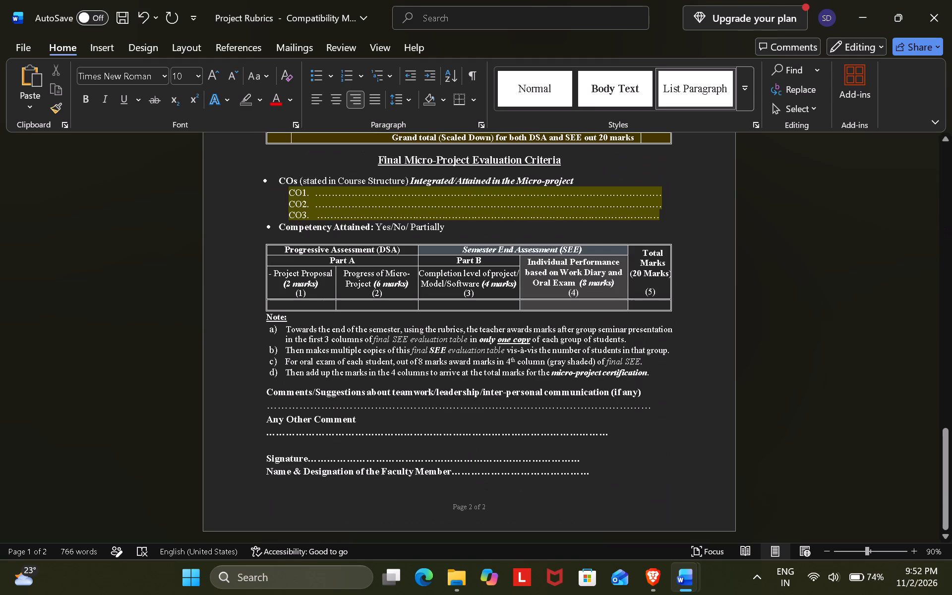
{"action": "scroll", "coordinate": [558, 302], "scroll_direction": "down", "scroll_amount": 2}
{"action": "scroll", "coordinate": [558, 302], "scroll_direction": "up", "scroll_amount": 3}
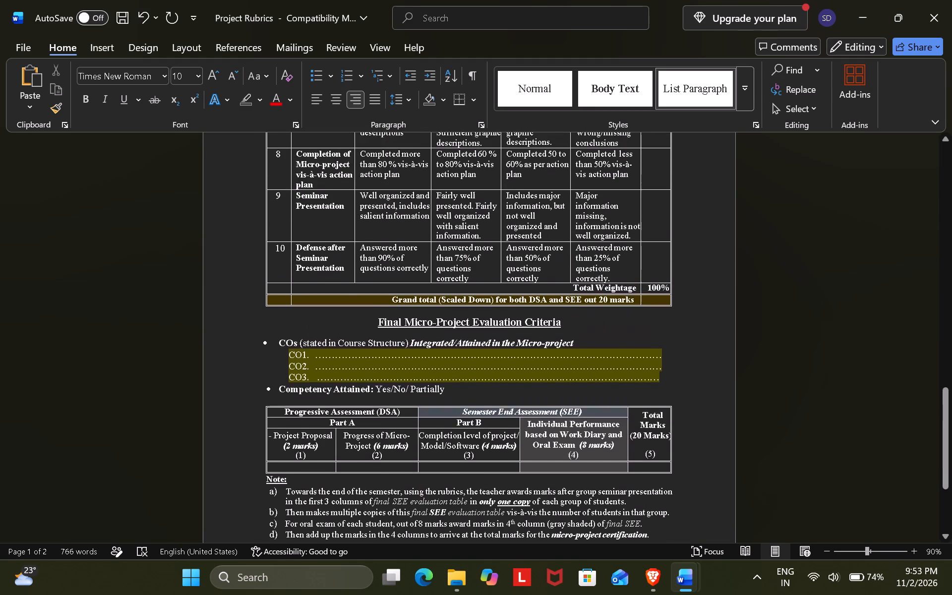
{"action": "scroll", "coordinate": [558, 302], "scroll_direction": "up", "scroll_amount": 7}
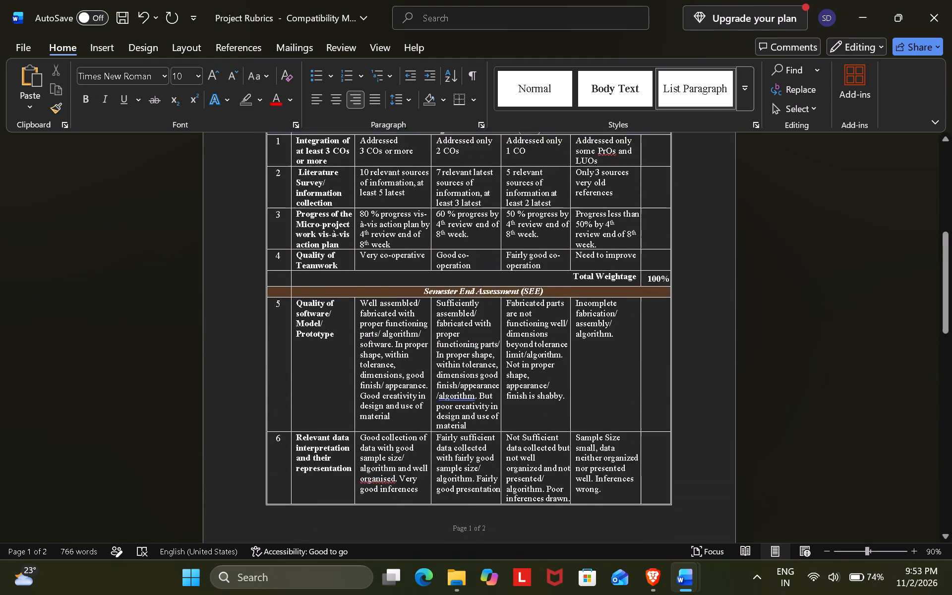
{"action": "scroll", "coordinate": [558, 302], "scroll_direction": "up", "scroll_amount": 3}
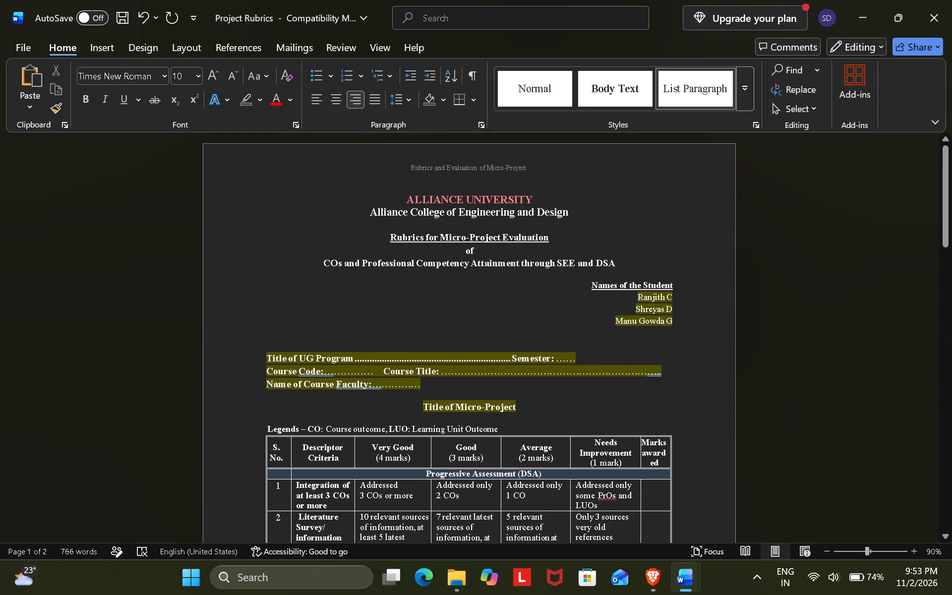
Add another student's name on the line below the three names already entered.
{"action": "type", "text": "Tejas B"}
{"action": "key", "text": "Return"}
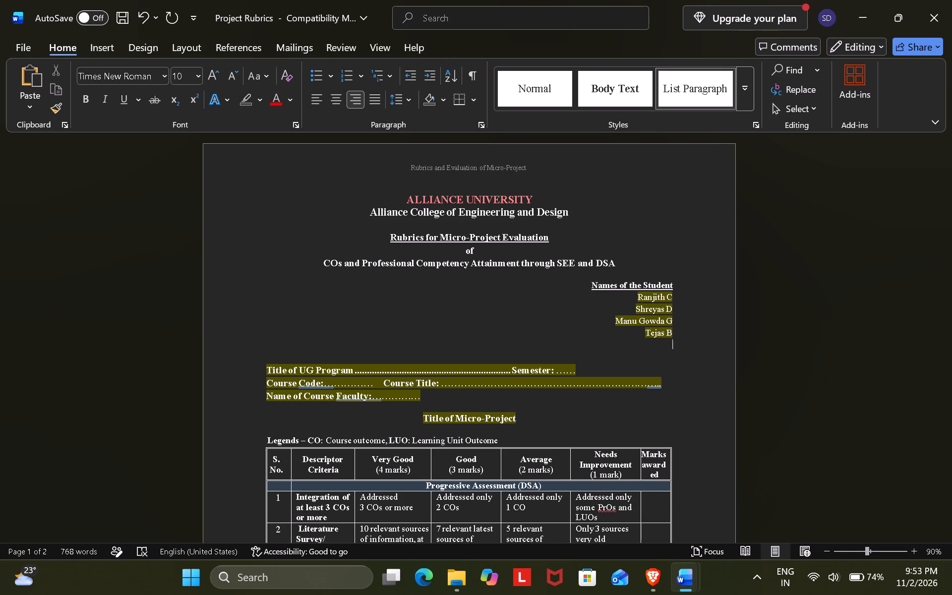
Insert a further student's name on a new line between the third and last names, with the student's two initials in front.
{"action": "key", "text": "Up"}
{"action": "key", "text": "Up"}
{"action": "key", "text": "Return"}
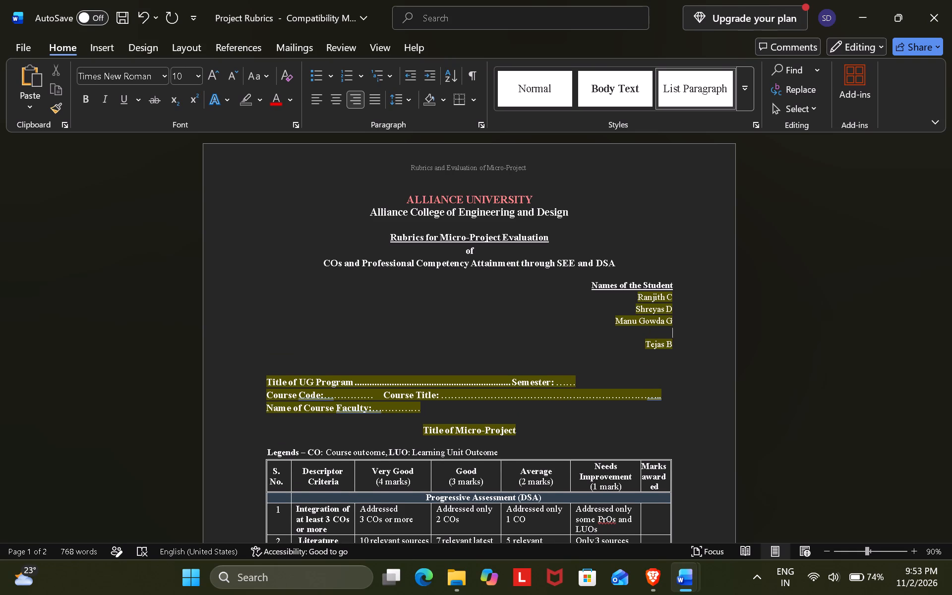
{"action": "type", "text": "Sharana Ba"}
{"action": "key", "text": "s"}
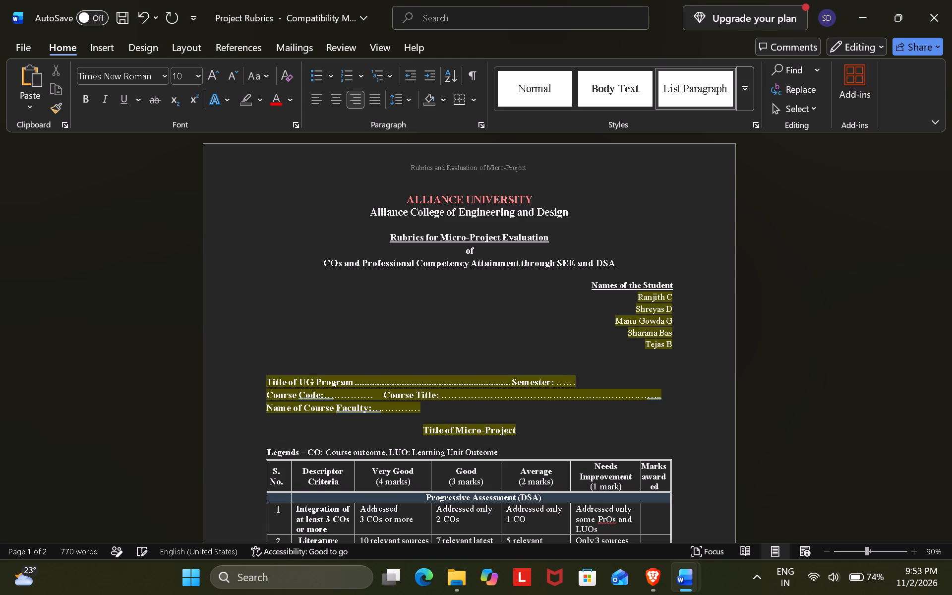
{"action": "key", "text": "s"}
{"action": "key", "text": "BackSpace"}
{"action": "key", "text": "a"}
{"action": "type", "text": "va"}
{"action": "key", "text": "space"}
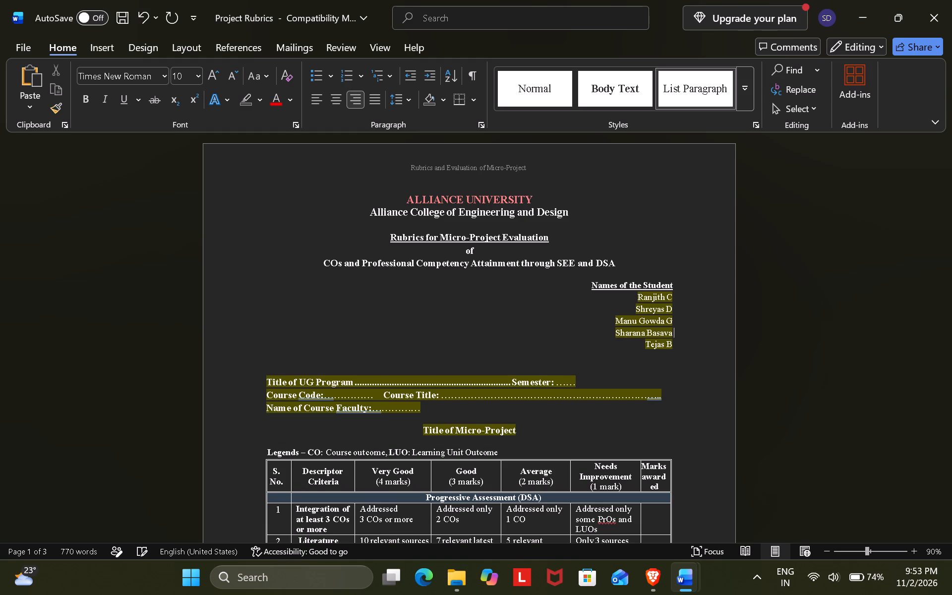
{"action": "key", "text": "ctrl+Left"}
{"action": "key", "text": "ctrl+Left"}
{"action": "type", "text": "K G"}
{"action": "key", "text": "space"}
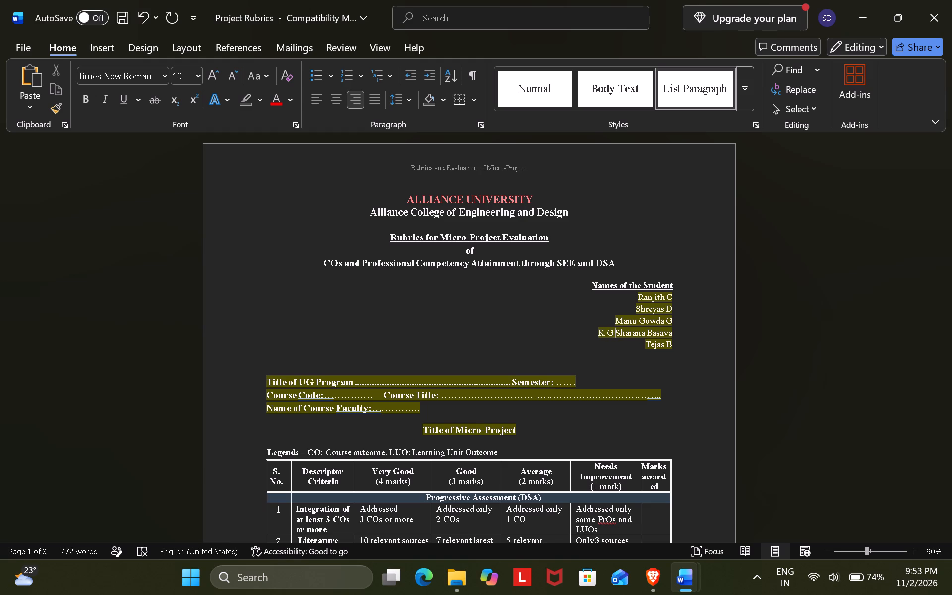
Examine the page breaks and table layout throughout the document with all five student names entered.
{"action": "scroll", "coordinate": [602, 381], "scroll_direction": "down", "scroll_amount": 8}
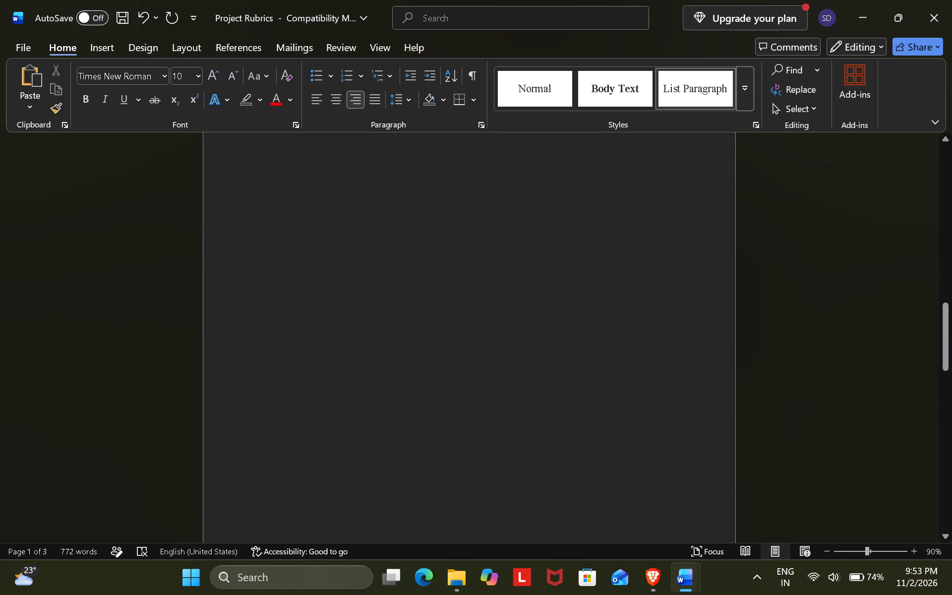
{"action": "scroll", "coordinate": [602, 381], "scroll_direction": "up", "scroll_amount": 3}
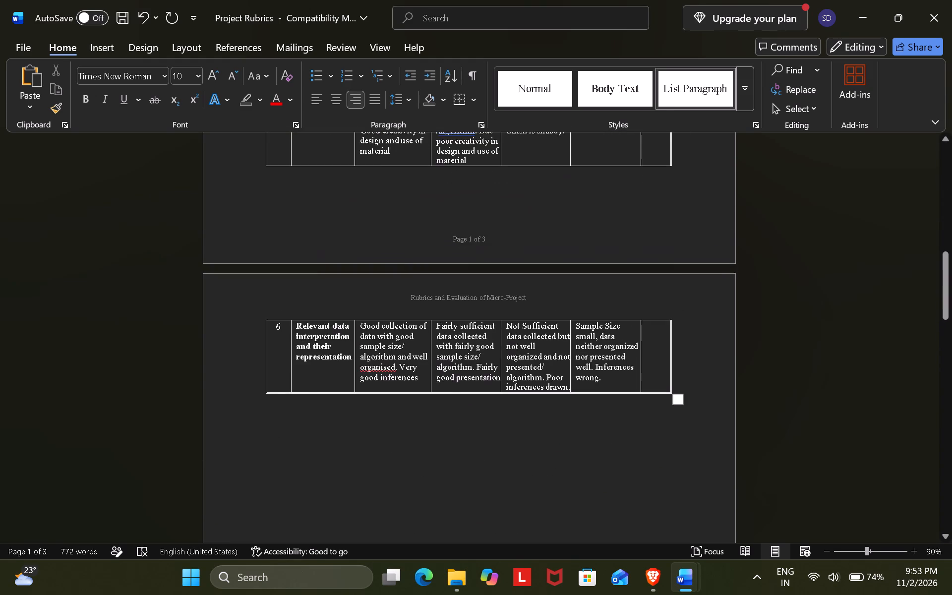
{"action": "scroll", "coordinate": [602, 381], "scroll_direction": "up", "scroll_amount": 2}
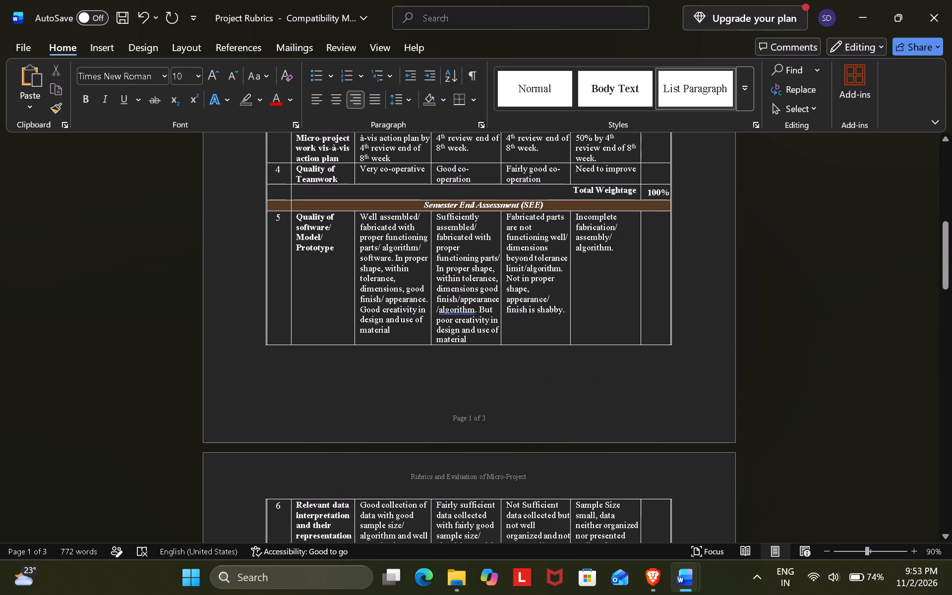
{"action": "scroll", "coordinate": [496, 504], "scroll_direction": "down", "scroll_amount": 4}
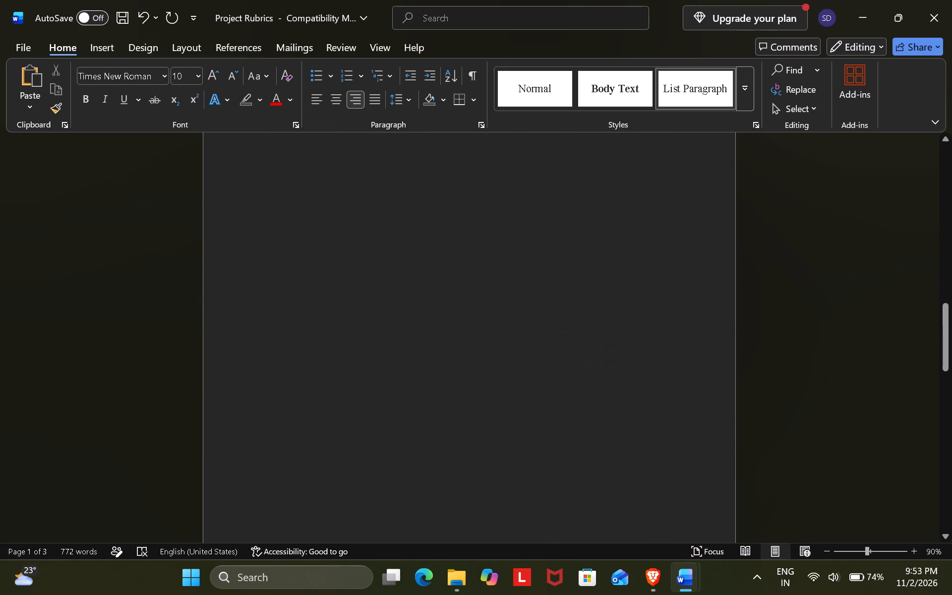
{"action": "scroll", "coordinate": [496, 504], "scroll_direction": "down", "scroll_amount": 7}
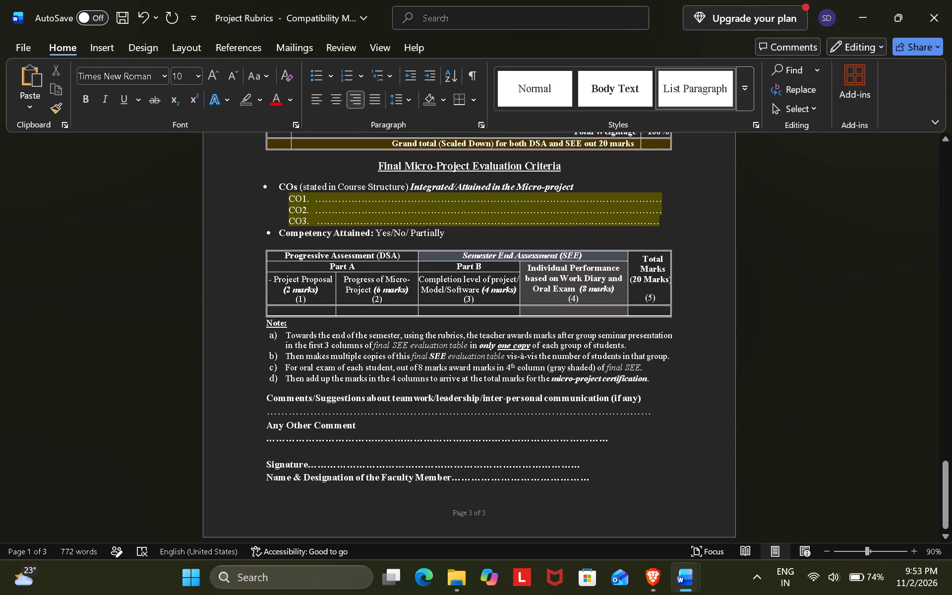
{"action": "scroll", "coordinate": [496, 504], "scroll_direction": "down", "scroll_amount": 1}
{"action": "scroll", "coordinate": [496, 504], "scroll_direction": "up", "scroll_amount": 5}
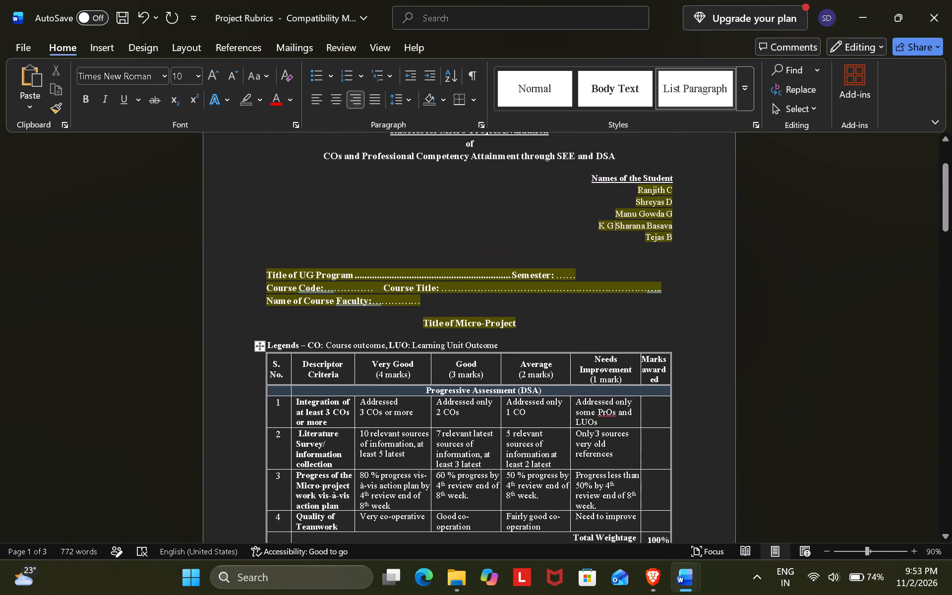
{"action": "scroll", "coordinate": [496, 504], "scroll_direction": "up", "scroll_amount": 6}
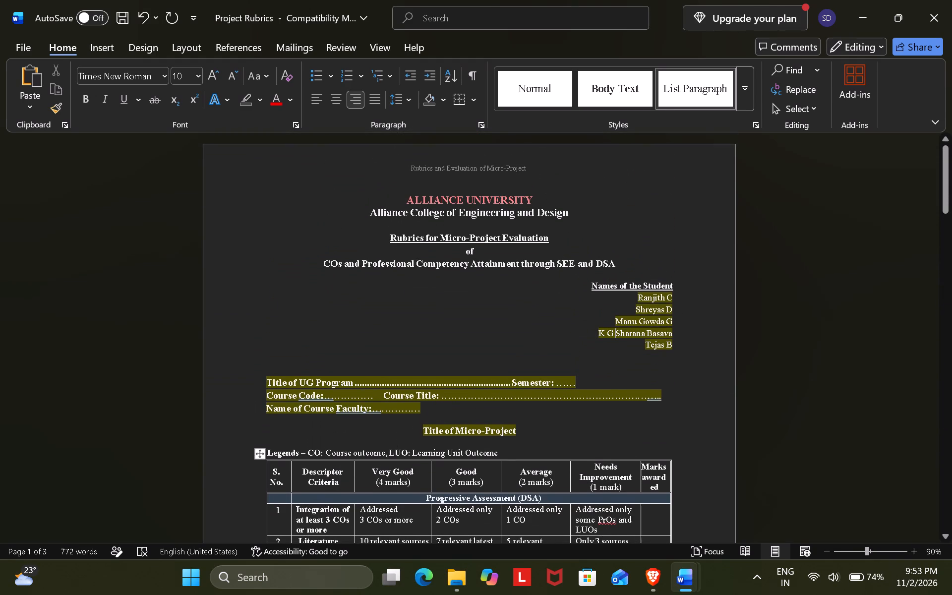
Remove the yellow highlighting from the five student names.
{"action": "left_click_drag", "start_coordinate": [674, 346], "coordinate": [648, 312]}
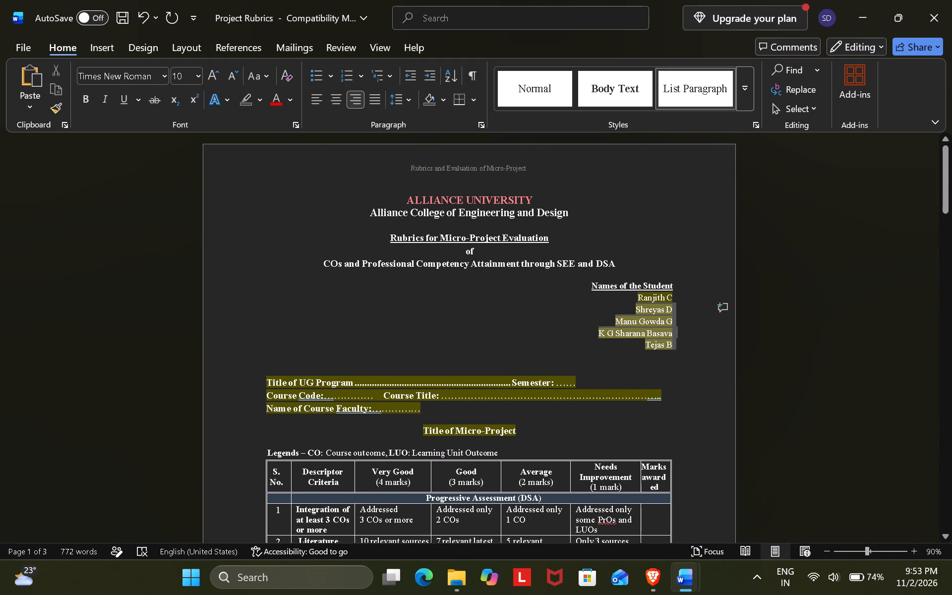
{"action": "left_click_drag", "start_coordinate": [648, 312], "coordinate": [636, 301]}
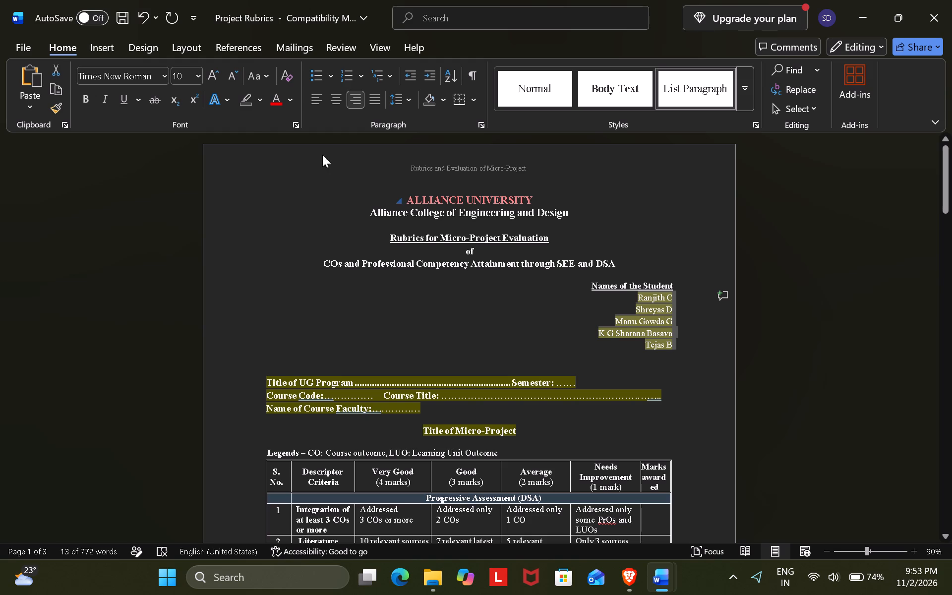
{"action": "left_click", "coordinate": [249, 100]}
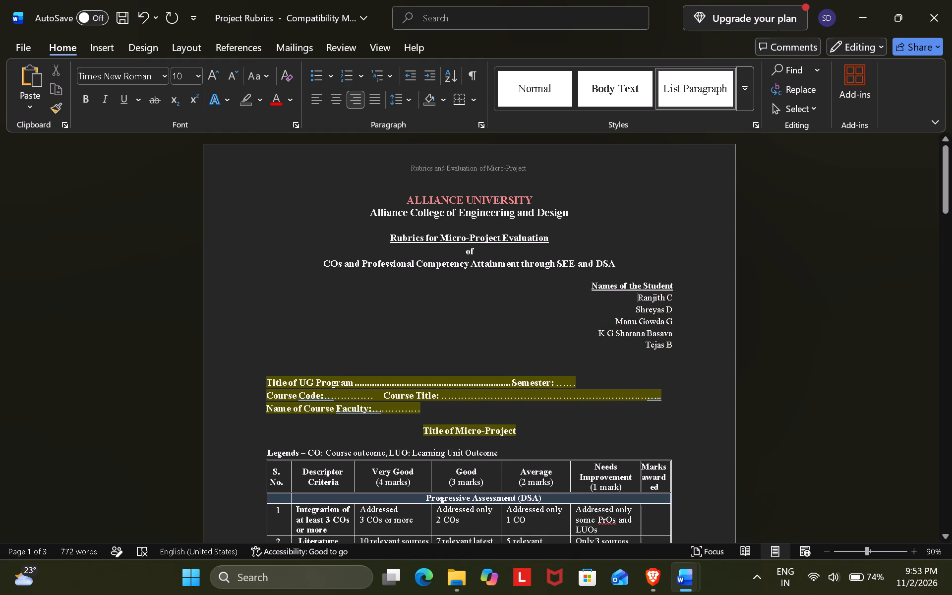
Remove the yellow highlighting from the program, course and faculty lines and the Title of Micro-Project heading.
{"action": "left_click_drag", "start_coordinate": [516, 426], "coordinate": [290, 376]}
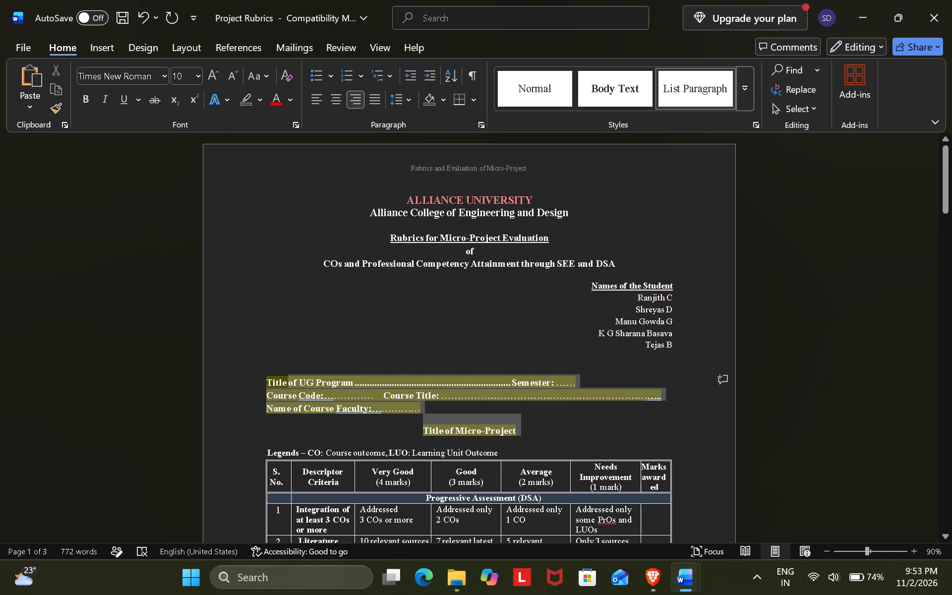
{"action": "left_click_drag", "start_coordinate": [290, 376], "coordinate": [271, 377]}
{"action": "left_click", "coordinate": [244, 105]}
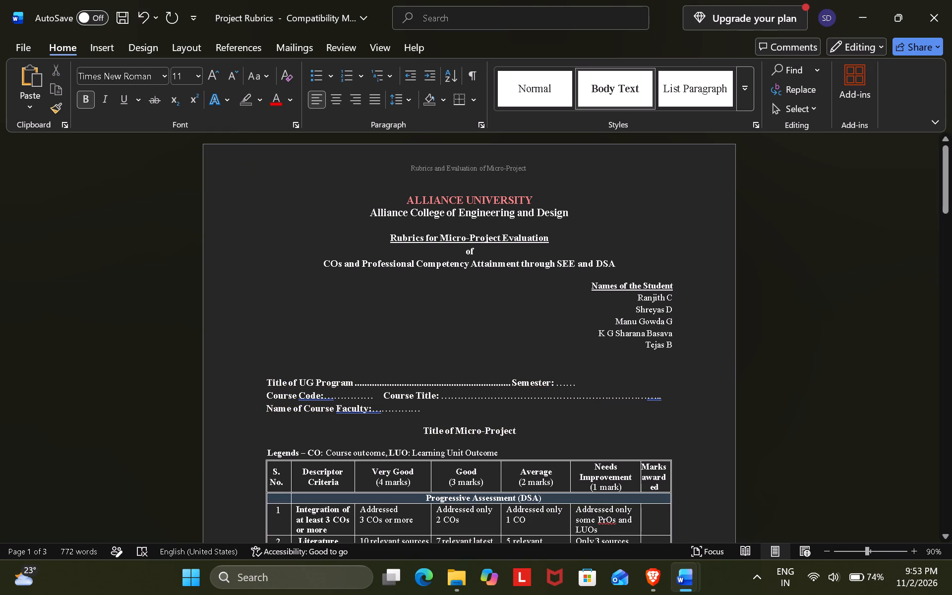
Replace the dotted leader after Title of UG Program with a colon and "B.Tech (AI/ML)".
{"action": "left_click_drag", "start_coordinate": [509, 384], "coordinate": [425, 382]}
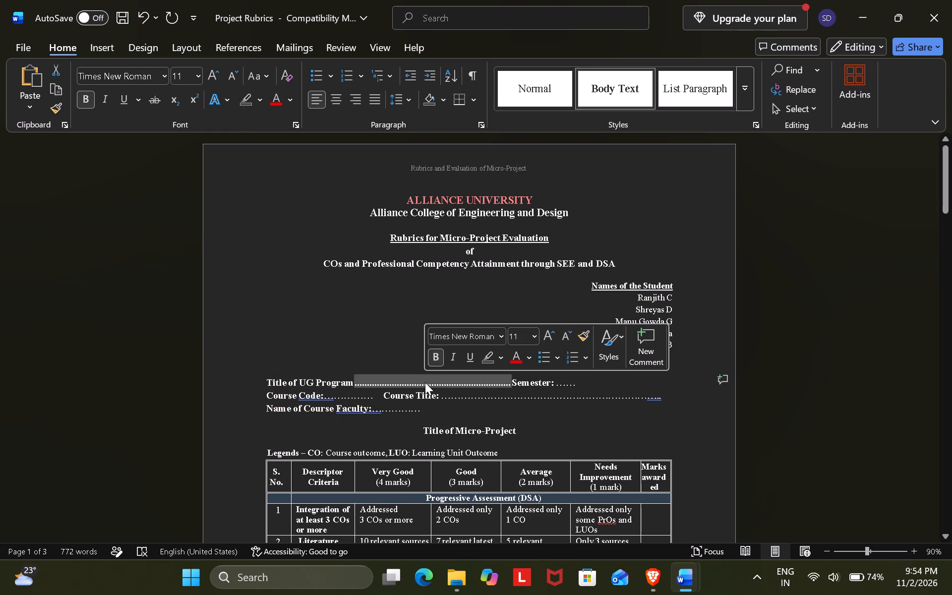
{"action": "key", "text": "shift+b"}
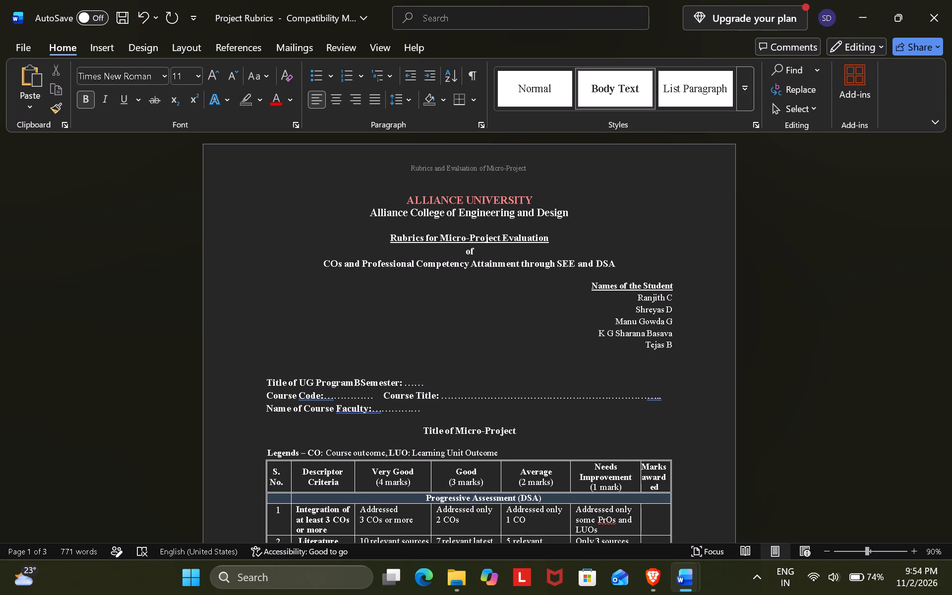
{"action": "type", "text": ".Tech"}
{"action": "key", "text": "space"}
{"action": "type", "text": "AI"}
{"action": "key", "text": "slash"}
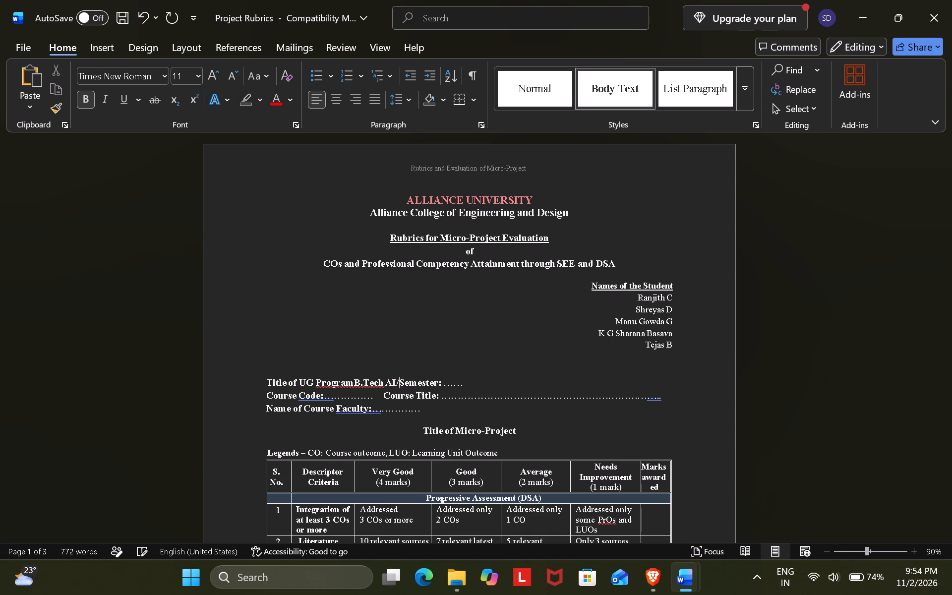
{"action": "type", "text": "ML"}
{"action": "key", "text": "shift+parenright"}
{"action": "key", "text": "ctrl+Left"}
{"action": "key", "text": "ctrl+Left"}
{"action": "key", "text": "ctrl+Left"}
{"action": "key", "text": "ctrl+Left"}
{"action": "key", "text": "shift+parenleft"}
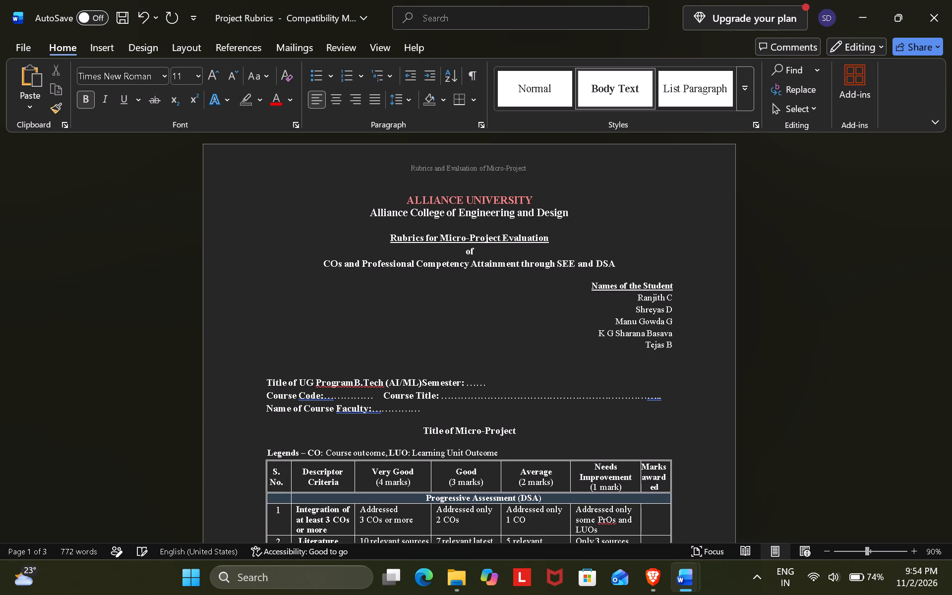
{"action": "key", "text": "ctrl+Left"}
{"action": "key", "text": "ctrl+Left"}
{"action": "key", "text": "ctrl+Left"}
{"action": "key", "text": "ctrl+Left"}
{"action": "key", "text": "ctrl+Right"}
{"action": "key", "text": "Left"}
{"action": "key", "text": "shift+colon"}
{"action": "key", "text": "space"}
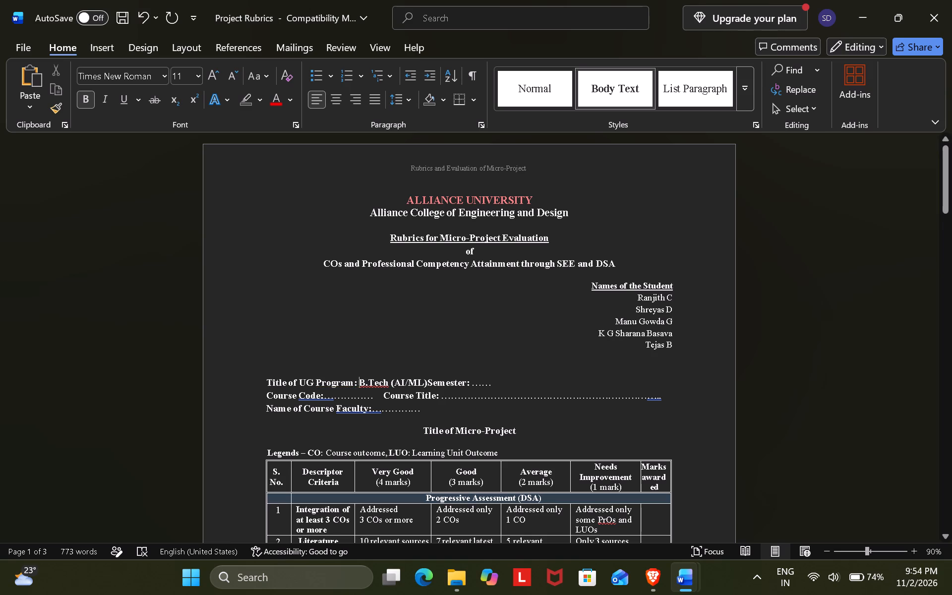
Widen the gap between "B.Tech (AI/ML)" and the Semester label with blank spaces, leaving no dotted leader.
{"action": "left_click", "coordinate": [427, 382]}
{"action": "key", "text": "Tab"}
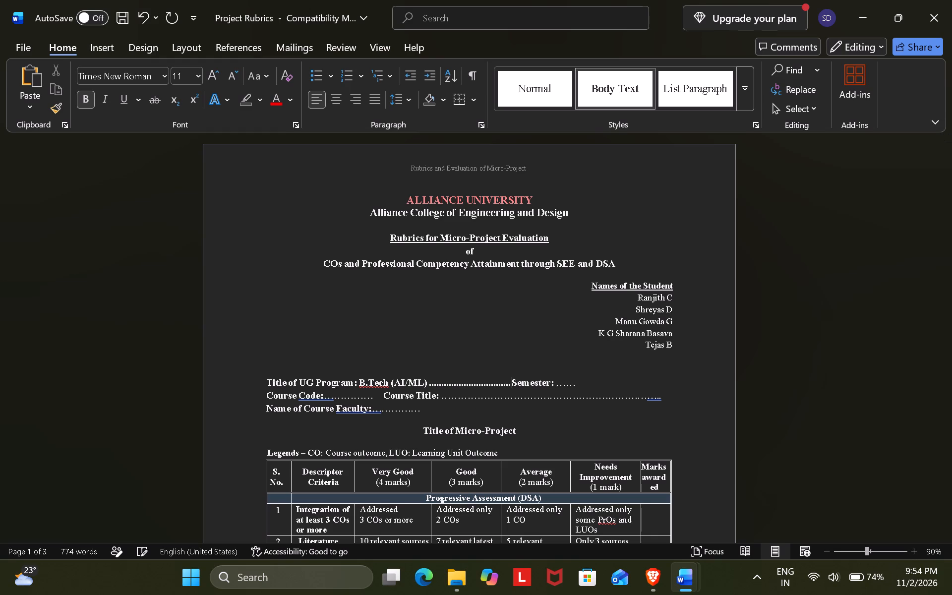
{"action": "key", "text": "ctrl+BackSpace"}
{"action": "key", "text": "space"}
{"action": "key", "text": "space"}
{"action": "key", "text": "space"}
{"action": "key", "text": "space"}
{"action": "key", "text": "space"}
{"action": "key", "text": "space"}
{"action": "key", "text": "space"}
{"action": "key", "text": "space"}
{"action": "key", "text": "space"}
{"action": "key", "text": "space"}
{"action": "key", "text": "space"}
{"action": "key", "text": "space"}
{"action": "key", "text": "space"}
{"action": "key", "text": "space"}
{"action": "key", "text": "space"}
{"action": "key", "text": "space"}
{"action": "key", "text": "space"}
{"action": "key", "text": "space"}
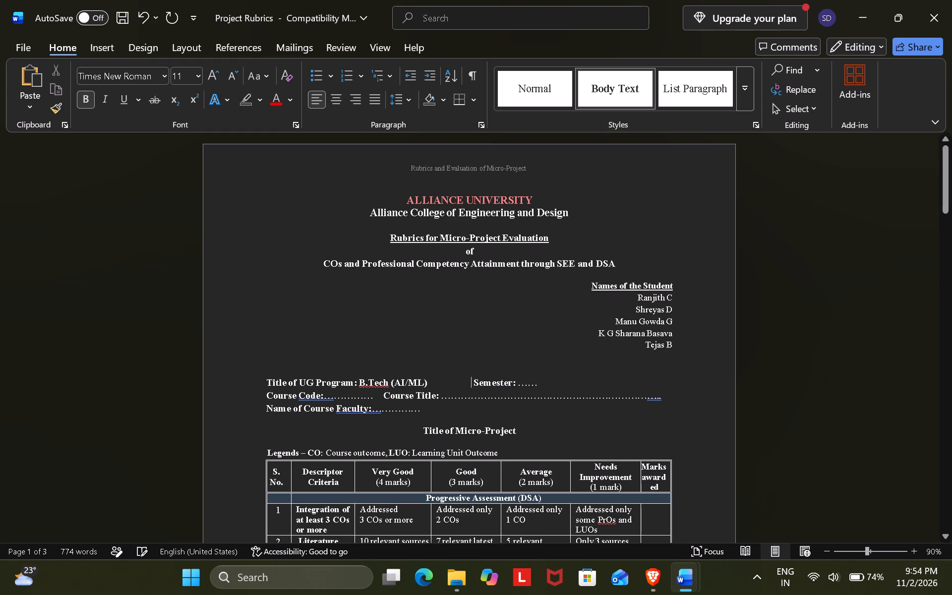
Replace the dots after Semester with "III".
{"action": "left_click", "coordinate": [535, 385]}
{"action": "key", "text": "ctrl+BackSpace"}
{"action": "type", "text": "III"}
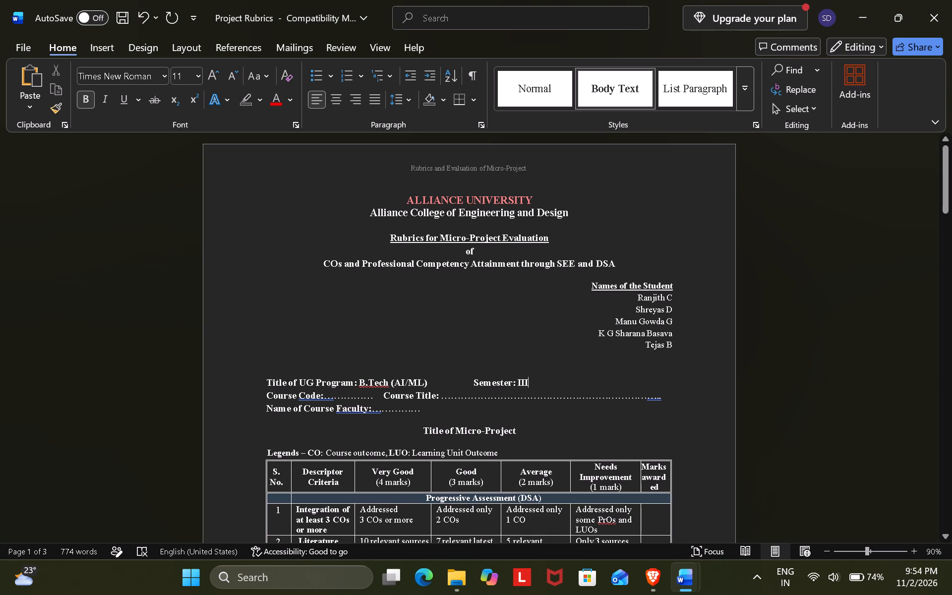
Replace the Course Code dots with "Z5AMT25207" and adjust the tab gap so Course Title stays on the same line.
{"action": "left_click_drag", "start_coordinate": [375, 396], "coordinate": [365, 396]}
{"action": "left_click_drag", "start_coordinate": [365, 396], "coordinate": [326, 399]}
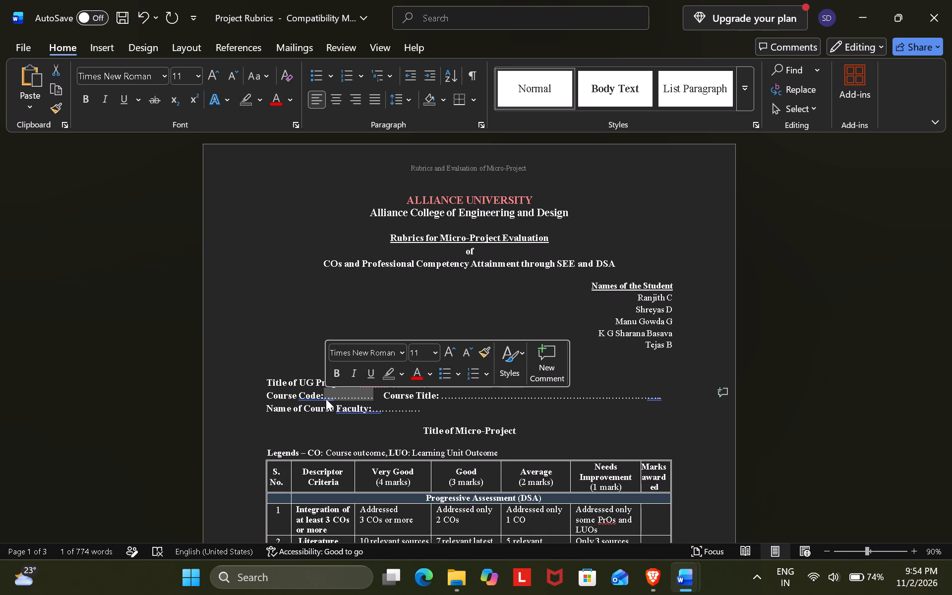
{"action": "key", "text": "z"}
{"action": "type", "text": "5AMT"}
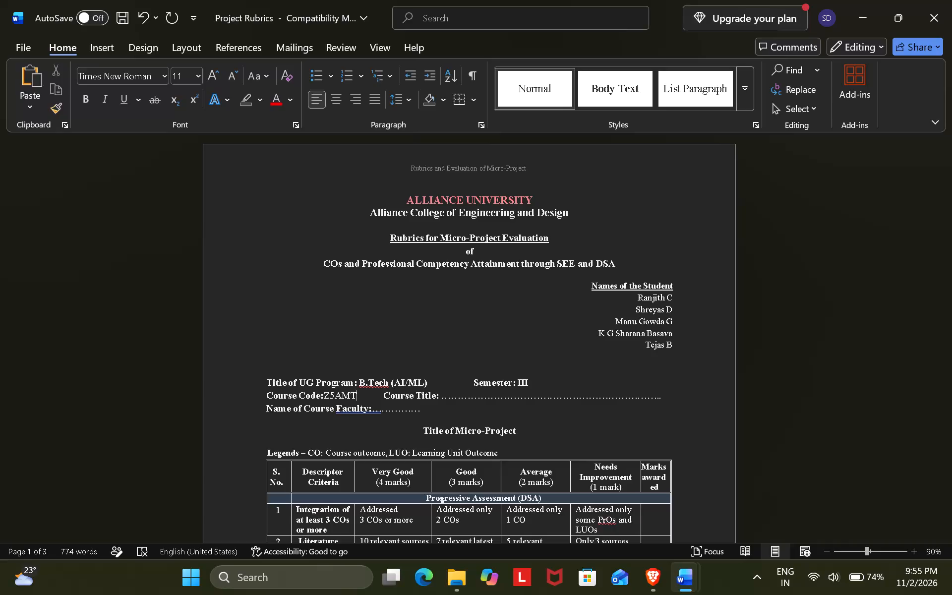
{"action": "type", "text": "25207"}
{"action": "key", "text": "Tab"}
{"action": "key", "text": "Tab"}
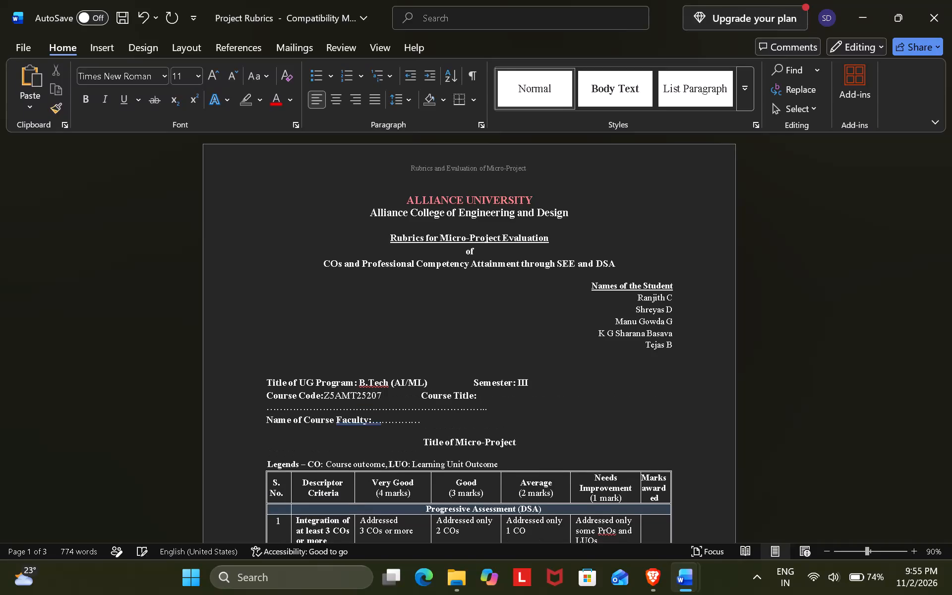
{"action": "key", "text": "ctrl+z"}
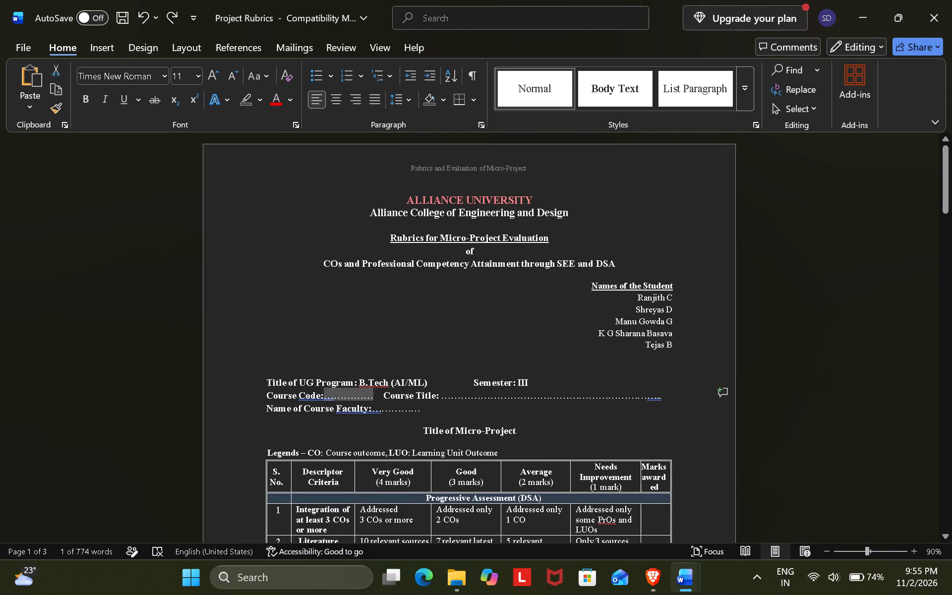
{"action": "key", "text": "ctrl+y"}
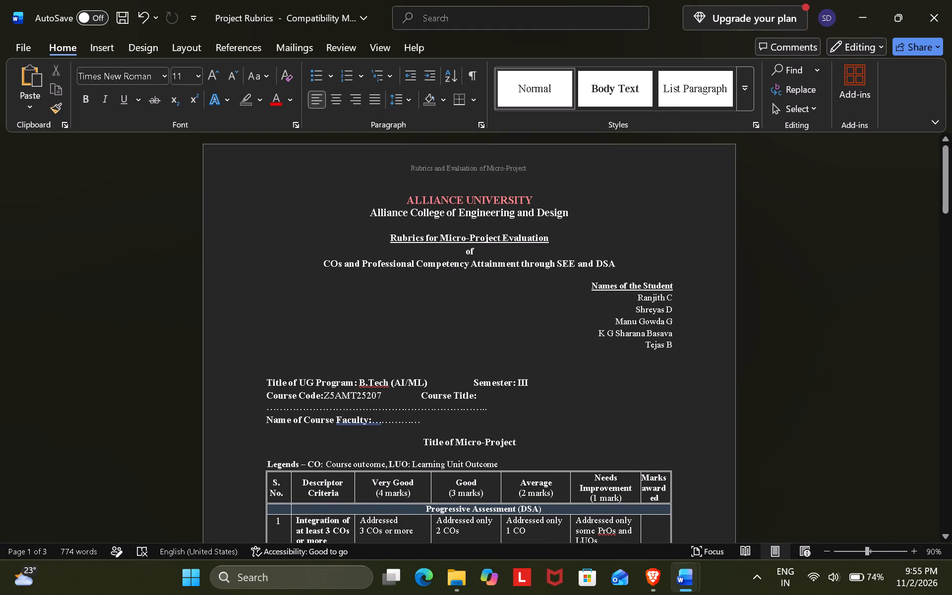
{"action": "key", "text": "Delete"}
Replace the dots after Course Title with "Discrete Mathematics".
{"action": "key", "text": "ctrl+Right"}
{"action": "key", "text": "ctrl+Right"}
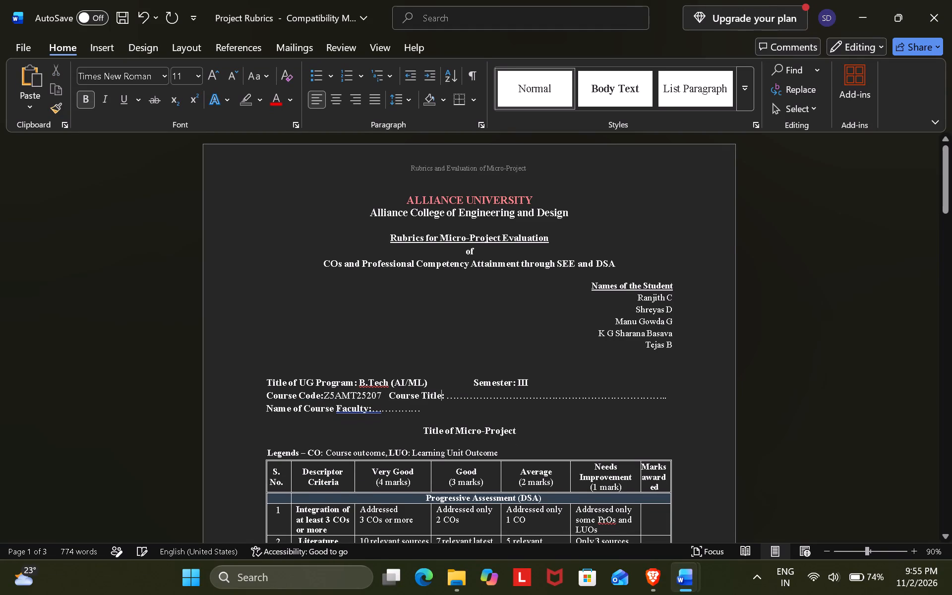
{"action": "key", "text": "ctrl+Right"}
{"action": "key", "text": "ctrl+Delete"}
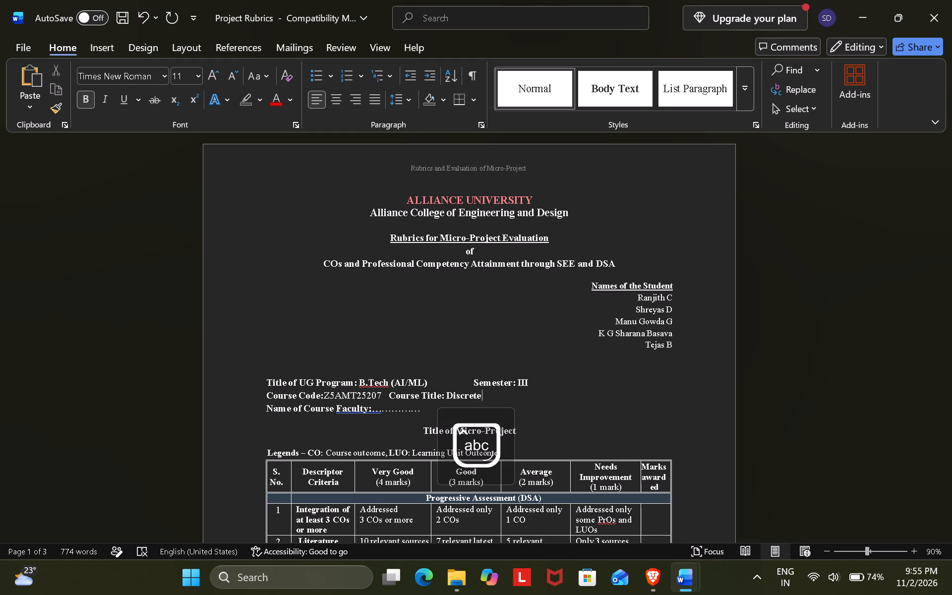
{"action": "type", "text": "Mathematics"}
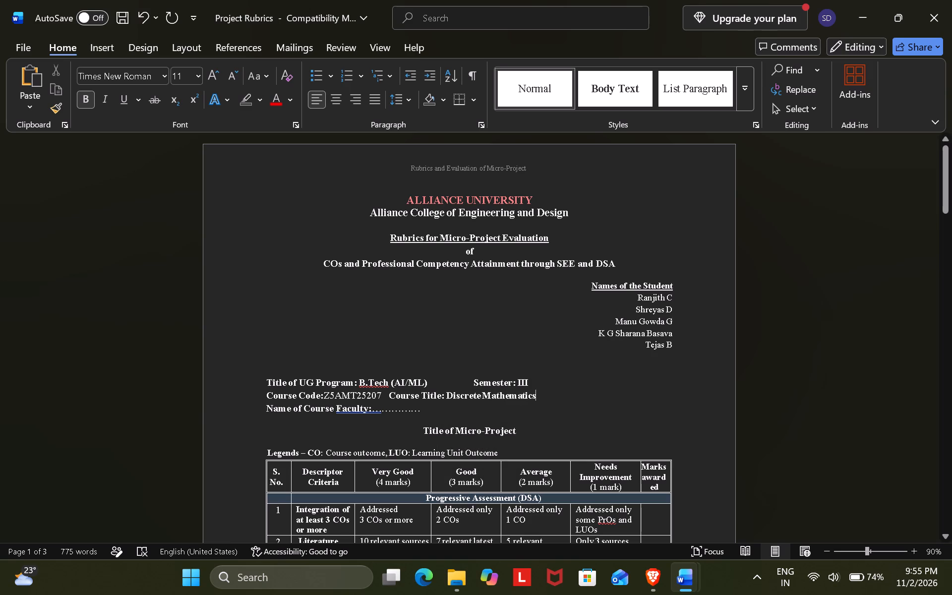
Remove the bold formatting from the course title value "Discrete Mathematics".
{"action": "left_click_drag", "start_coordinate": [544, 401], "coordinate": [394, 397]}
{"action": "left_click", "coordinate": [467, 412]}
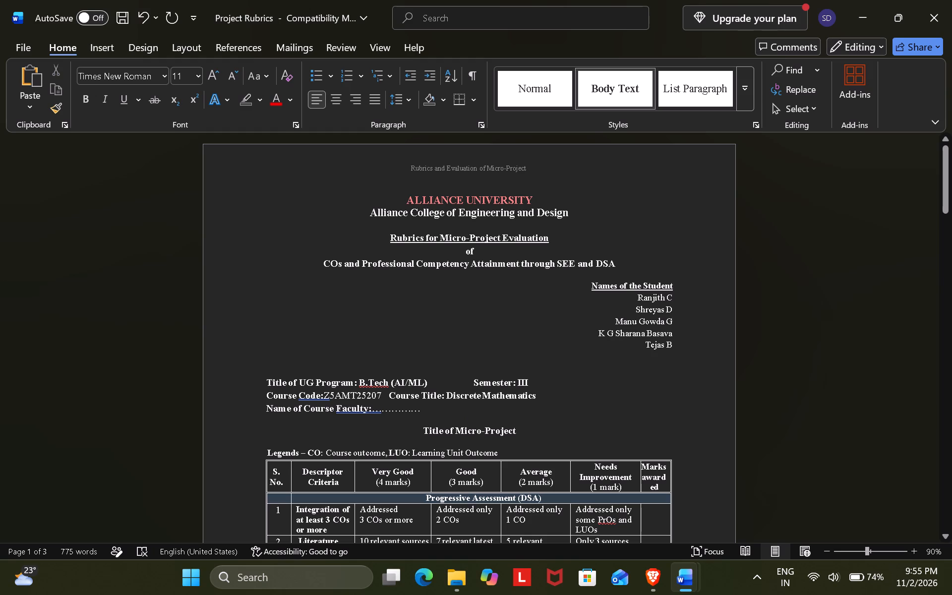
{"action": "left_click_drag", "start_coordinate": [538, 396], "coordinate": [460, 395]}
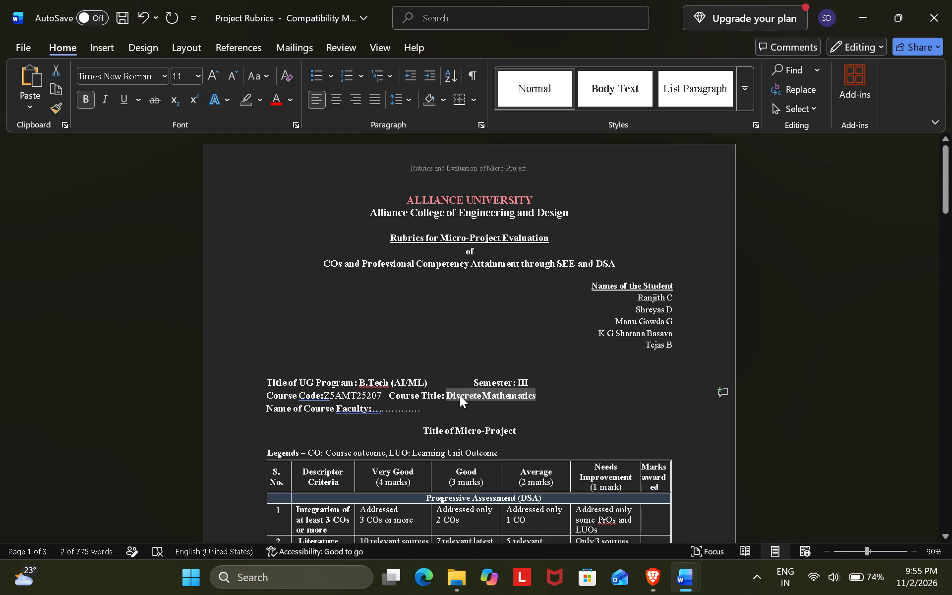
{"action": "key", "text": "ctrl+b"}
Replace the dots after Name of Course Faculty with the faculty member's name, including the title Dr.
{"action": "left_click", "coordinate": [421, 420]}
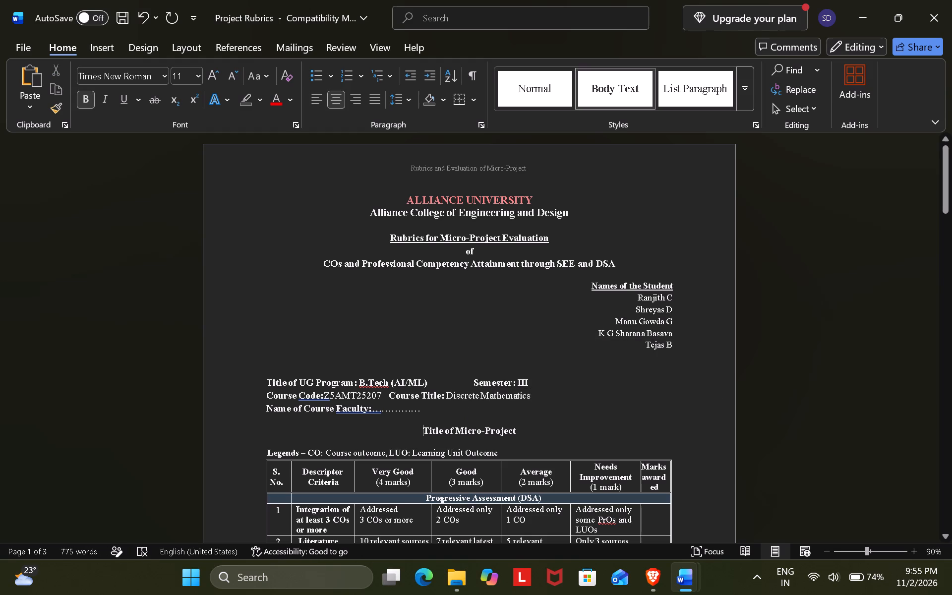
{"action": "left_click", "coordinate": [421, 407]}
{"action": "key", "text": "ctrl+Left"}
Replace the dots after Name of Course Faculty with the faculty member's full name, preceded by a space and the title "Dr.".
{"action": "key", "text": "Right"}
{"action": "key", "text": "ctrl+Delete"}
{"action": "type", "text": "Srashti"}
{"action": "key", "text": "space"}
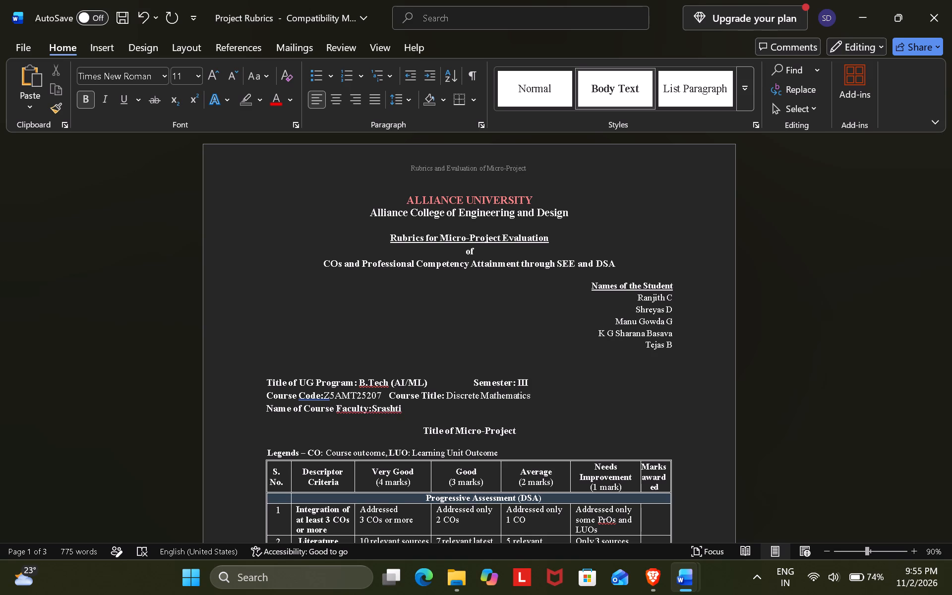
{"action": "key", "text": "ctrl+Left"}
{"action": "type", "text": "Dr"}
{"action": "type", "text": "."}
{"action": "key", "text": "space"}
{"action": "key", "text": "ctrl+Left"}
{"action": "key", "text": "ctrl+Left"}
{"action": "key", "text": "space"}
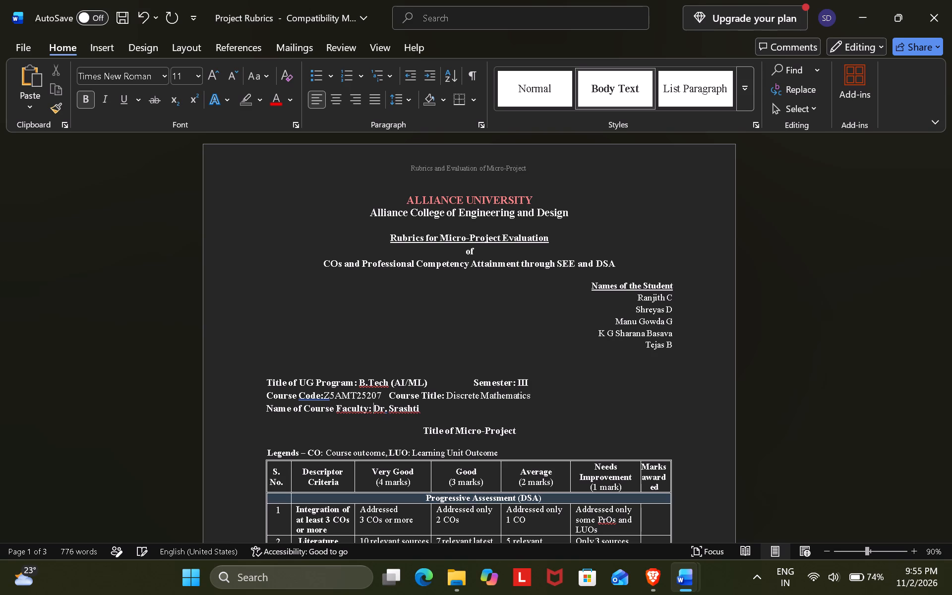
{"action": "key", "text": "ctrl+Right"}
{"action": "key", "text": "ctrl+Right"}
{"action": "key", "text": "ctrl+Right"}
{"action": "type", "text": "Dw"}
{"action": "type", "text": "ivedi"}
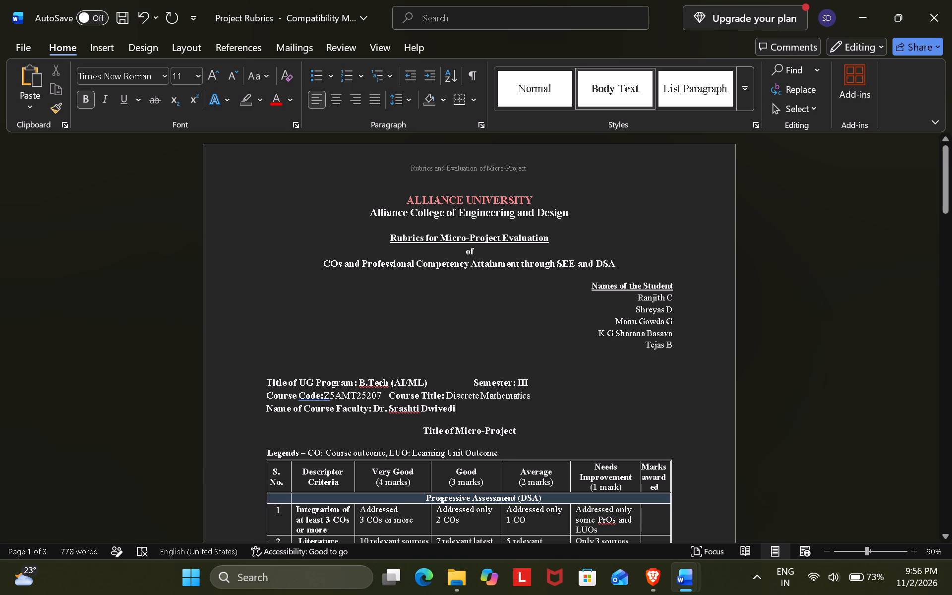
Copy the full micro-project title under Title of Micro Project in the DM_PROPSAL document and return to the Project Rubrics document.
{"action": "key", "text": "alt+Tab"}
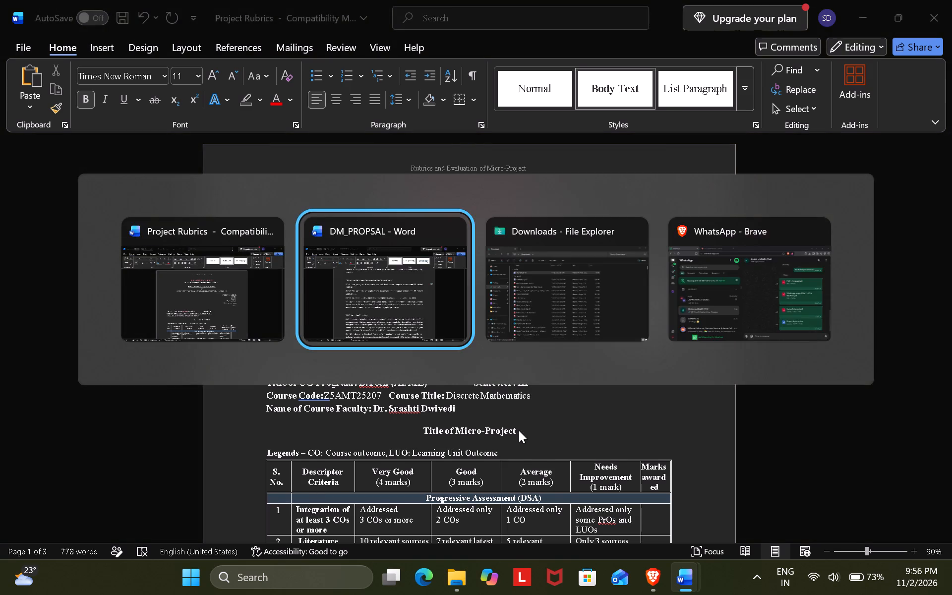
{"action": "scroll", "coordinate": [407, 358], "scroll_direction": "up", "scroll_amount": 5}
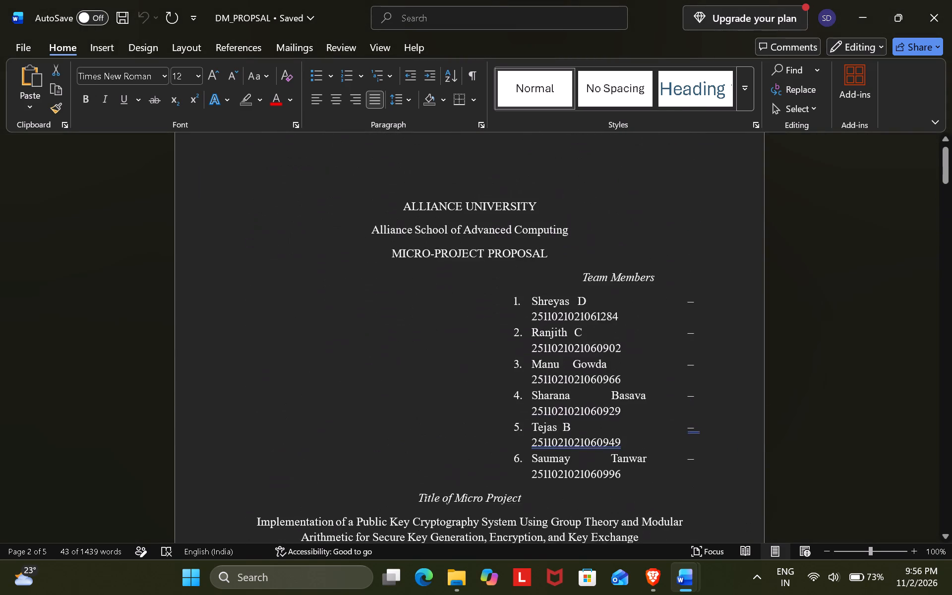
{"action": "scroll", "coordinate": [407, 358], "scroll_direction": "up", "scroll_amount": 1}
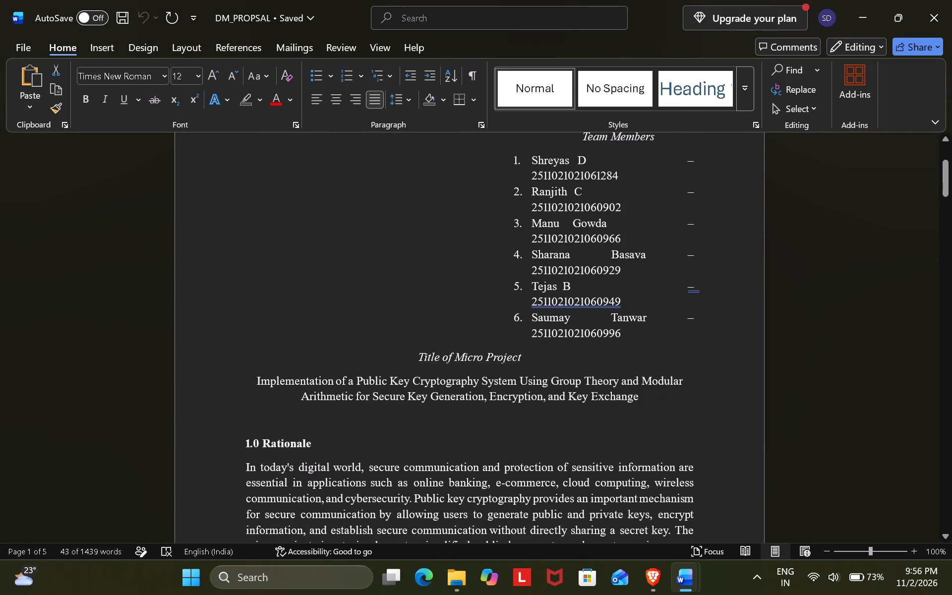
{"action": "left_click_drag", "start_coordinate": [645, 398], "coordinate": [264, 382]}
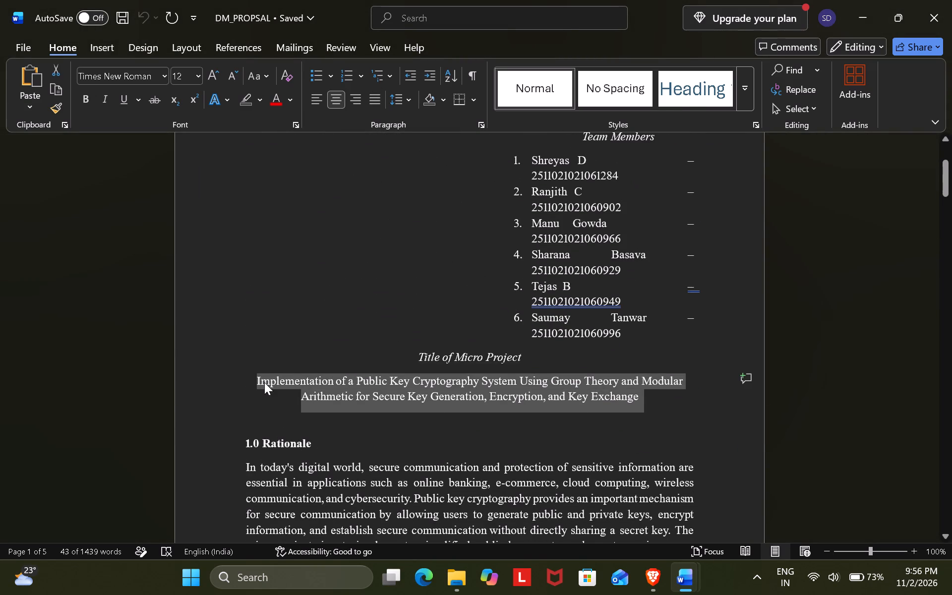
{"action": "key", "text": "ctrl+c"}
{"action": "key", "text": "alt+Tab"}
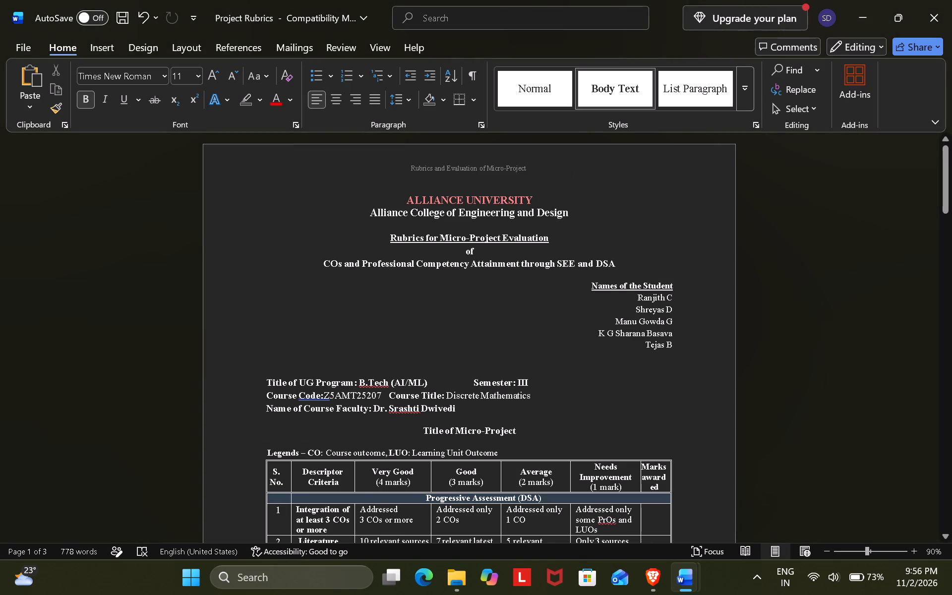
Paste "Implementation of a Public Key Cryptography System Using Group Theory and Modular Arithmetic for Secure Key Generation, Encryption, and Key Exchange" below the Title of Micro-Project heading.
{"action": "left_click", "coordinate": [521, 420]}
{"action": "key", "text": "Return"}
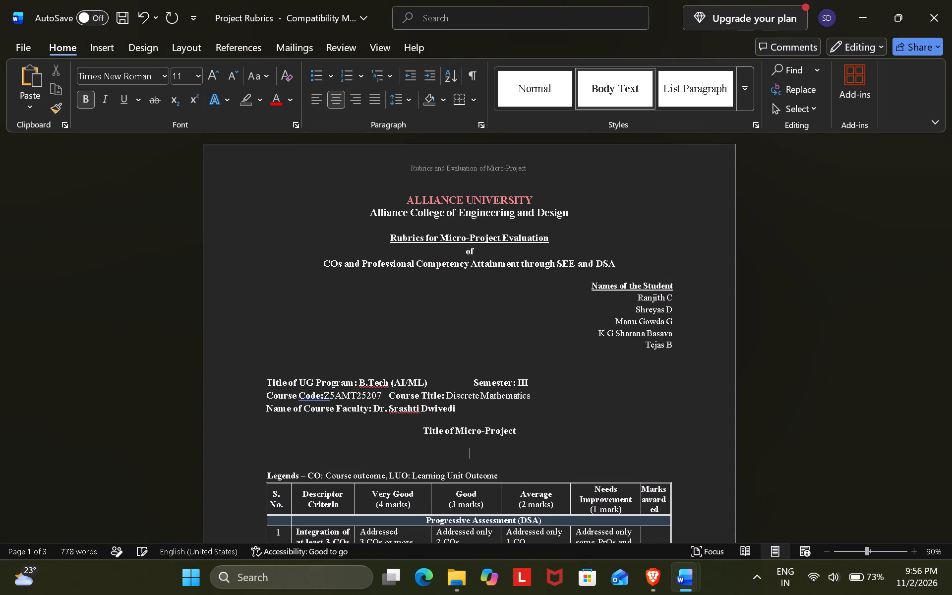
{"action": "key", "text": "ctrl+v"}
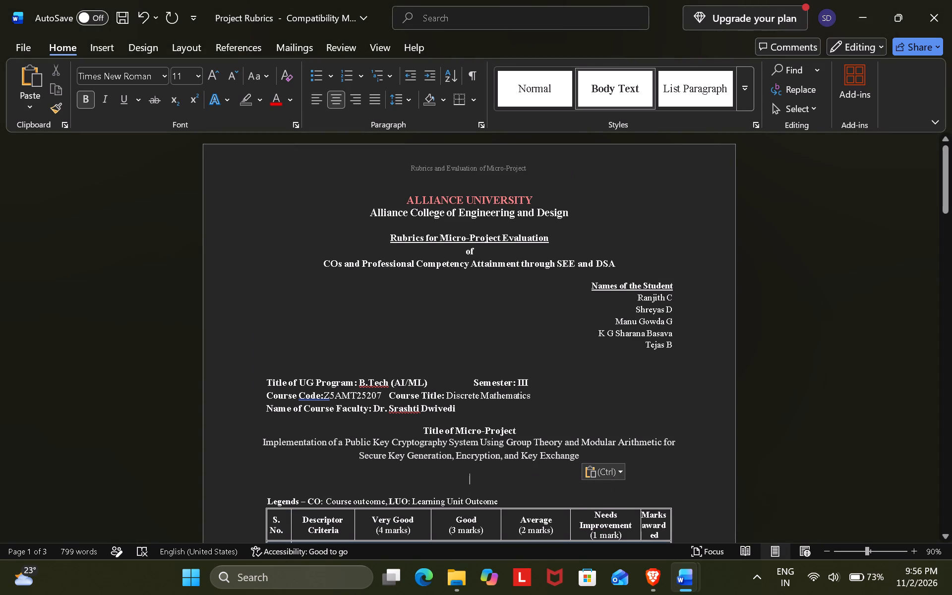
Delete the empty lines between the micro-project title text and the Legends line.
{"action": "key", "text": "BackSpace"}
{"action": "key", "text": "BackSpace"}
{"action": "key", "text": "BackSpace"}
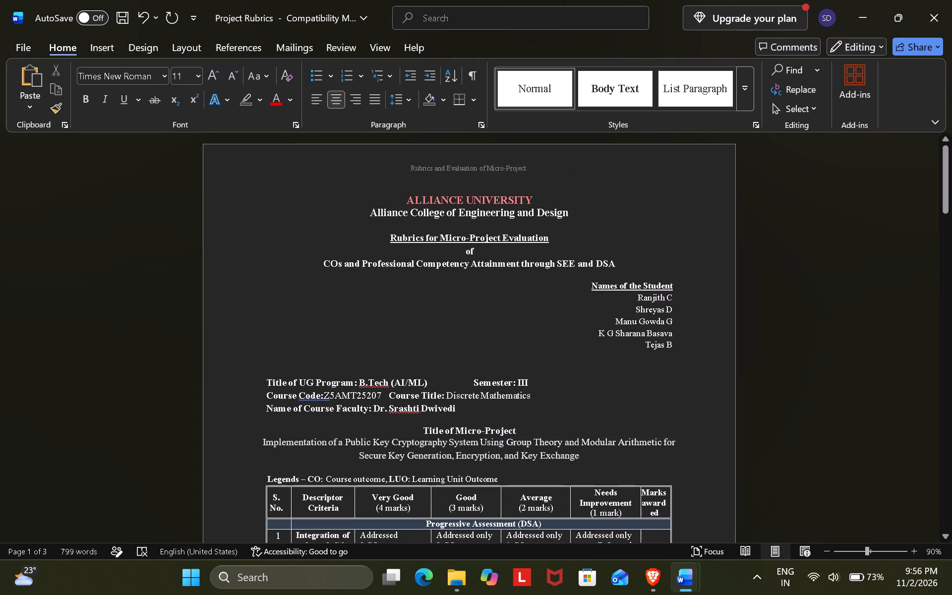
Look through the whole document, including the rubric table pages and the Final Micro-Project Evaluation Criteria section.
{"action": "scroll", "coordinate": [473, 454], "scroll_direction": "down", "scroll_amount": 7}
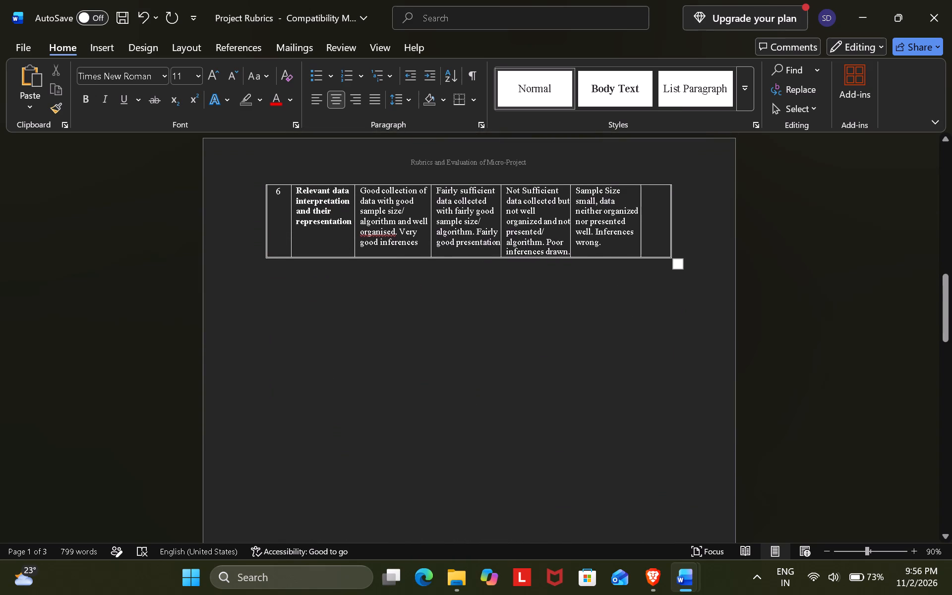
{"action": "scroll", "coordinate": [473, 454], "scroll_direction": "down", "scroll_amount": 2}
{"action": "scroll", "coordinate": [473, 454], "scroll_direction": "up", "scroll_amount": 1}
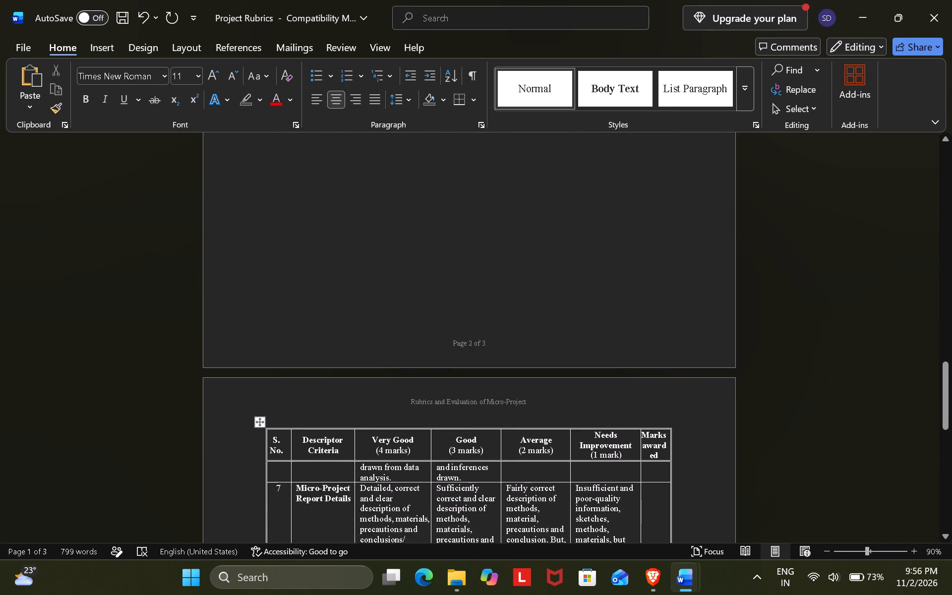
{"action": "scroll", "coordinate": [473, 454], "scroll_direction": "up", "scroll_amount": 1}
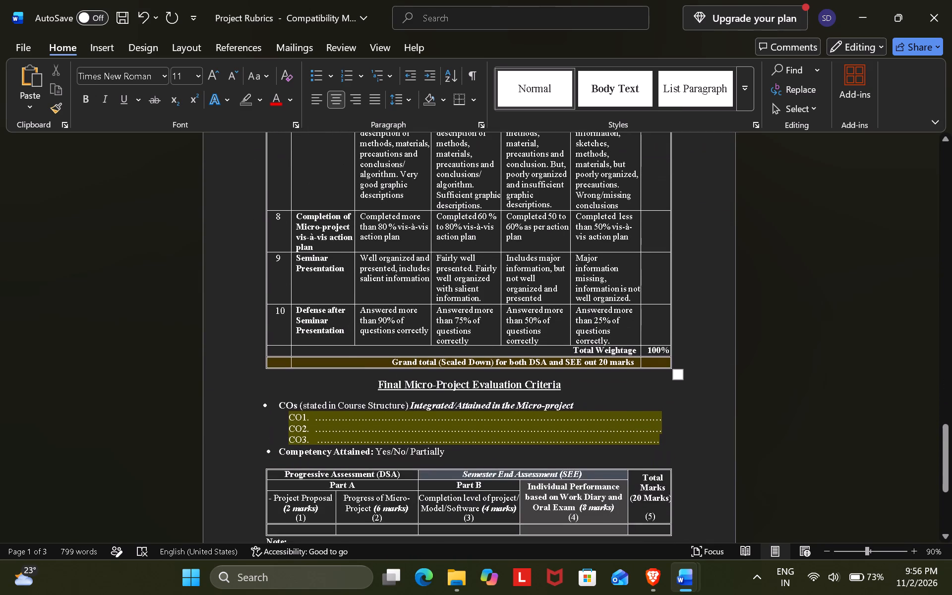
{"action": "scroll", "coordinate": [473, 454], "scroll_direction": "up", "scroll_amount": 2}
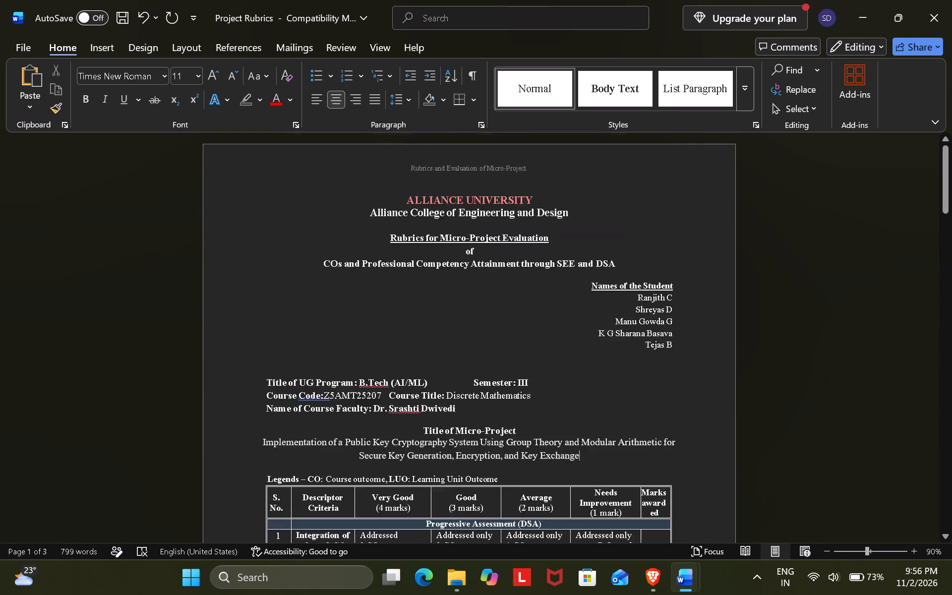
{"action": "scroll", "coordinate": [473, 454], "scroll_direction": "up", "scroll_amount": 1}
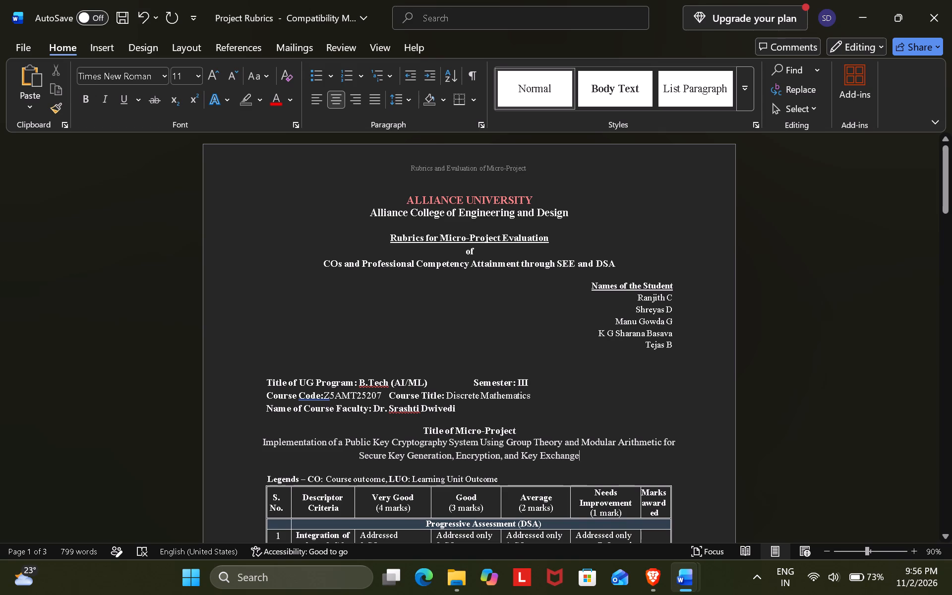
{"action": "scroll", "coordinate": [558, 390], "scroll_direction": "down", "scroll_amount": 1}
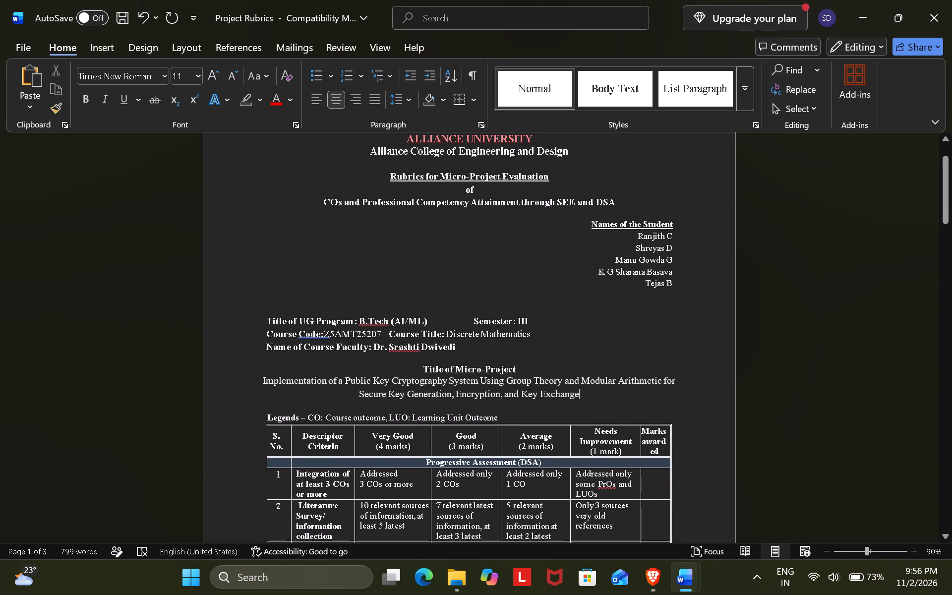
{"action": "scroll", "coordinate": [558, 390], "scroll_direction": "down", "scroll_amount": 3}
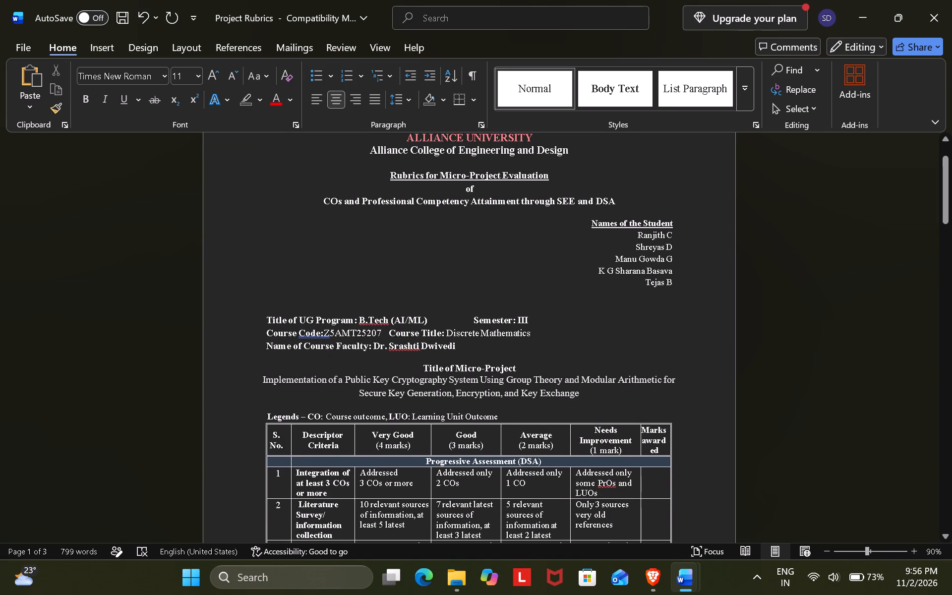
{"action": "scroll", "coordinate": [558, 390], "scroll_direction": "down", "scroll_amount": 3}
Left-align the Names of the Student heading together with the five student names below it, with a small indent.
{"action": "left_click_drag", "start_coordinate": [676, 282], "coordinate": [598, 240]}
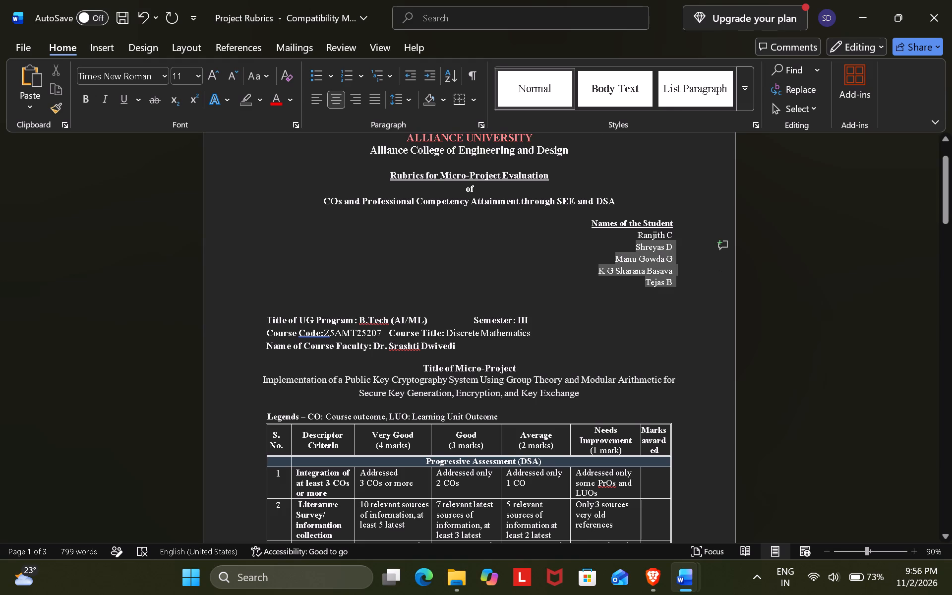
{"action": "left_click_drag", "start_coordinate": [598, 240], "coordinate": [588, 227]}
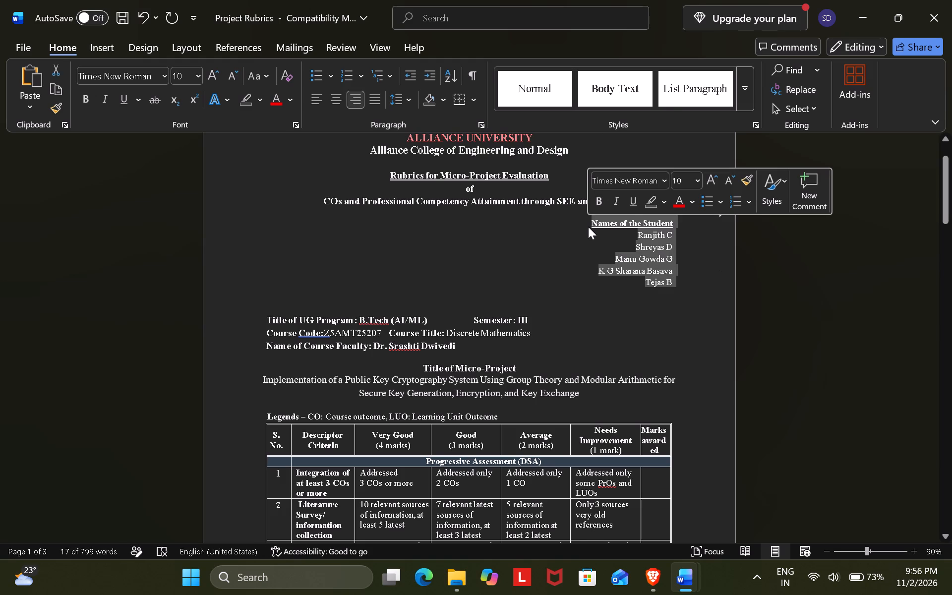
{"action": "key", "text": "Left"}
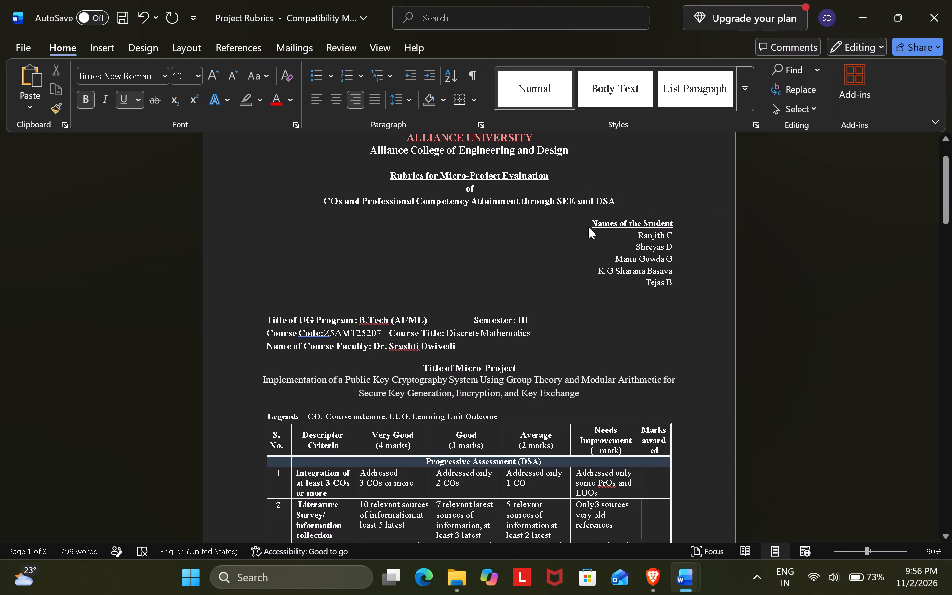
{"action": "key", "text": "ctrl+shift+Down"}
{"action": "key", "text": "ctrl+shift+Down"}
{"action": "key", "text": "ctrl+shift+Down"}
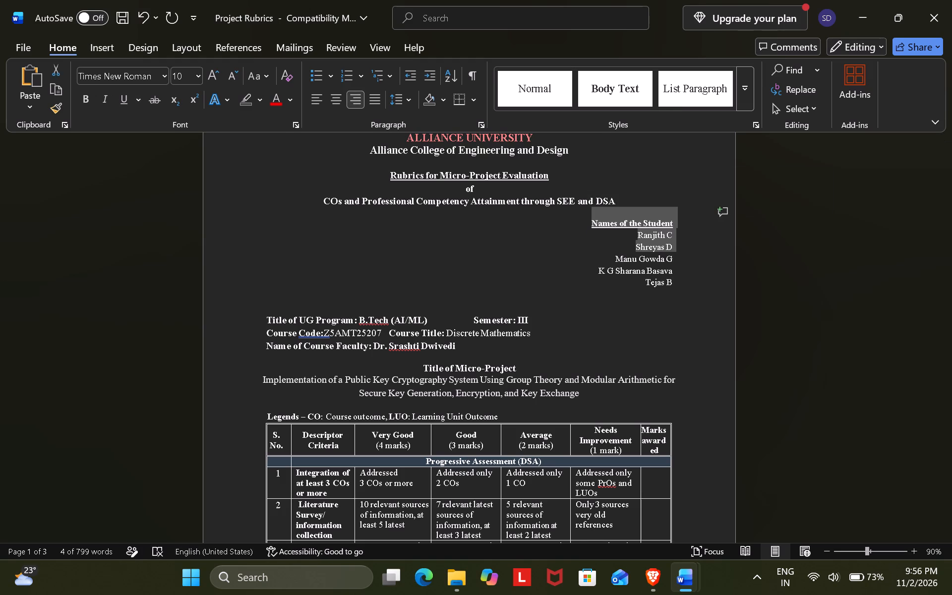
{"action": "key", "text": "ctrl+shift+Down"}
{"action": "key", "text": "ctrl+shift+Down"}
{"action": "key", "text": "ctrl+shift+Down"}
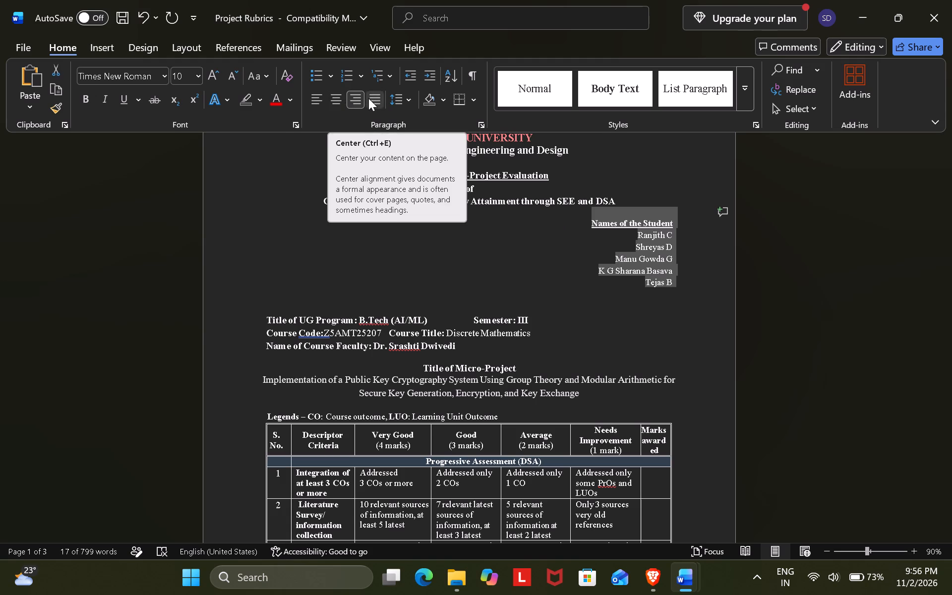
{"action": "left_click", "coordinate": [369, 98]}
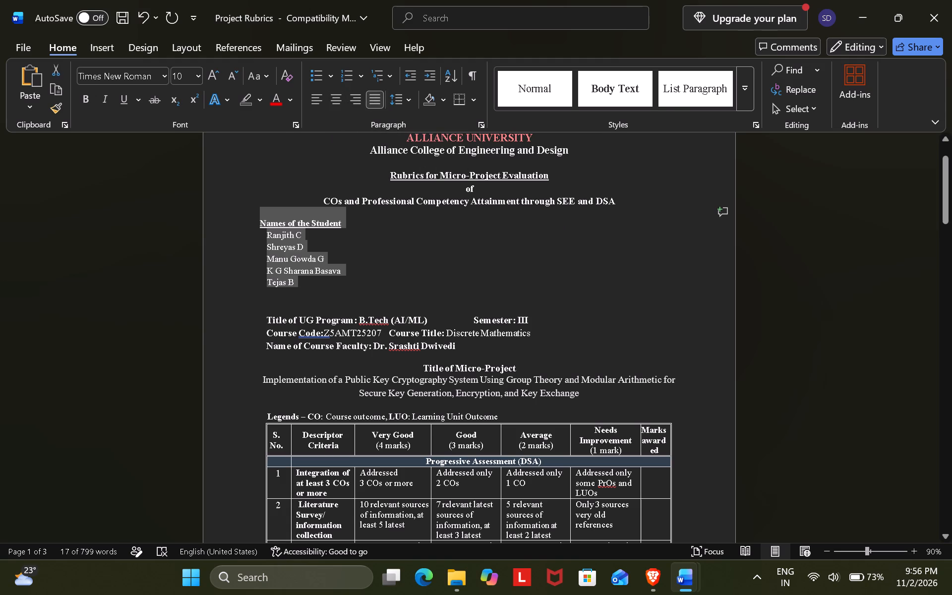
{"action": "key", "text": "Tab"}
{"action": "key", "text": "Tab"}
{"action": "key", "text": "Tab"}
{"action": "key", "text": "Tab"}
{"action": "key", "text": "Tab"}
{"action": "key", "text": "Tab"}
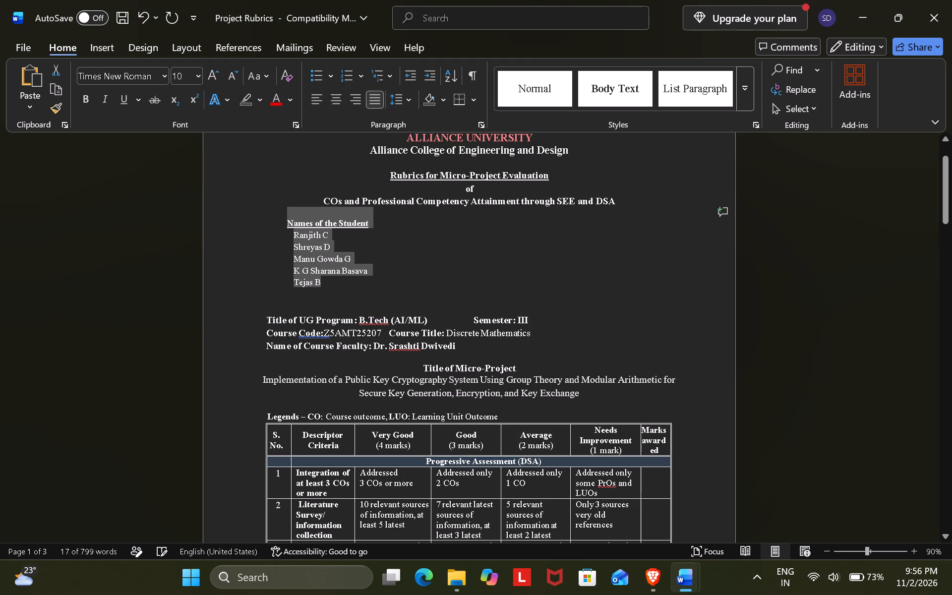
{"action": "left_click", "coordinate": [320, 97]}
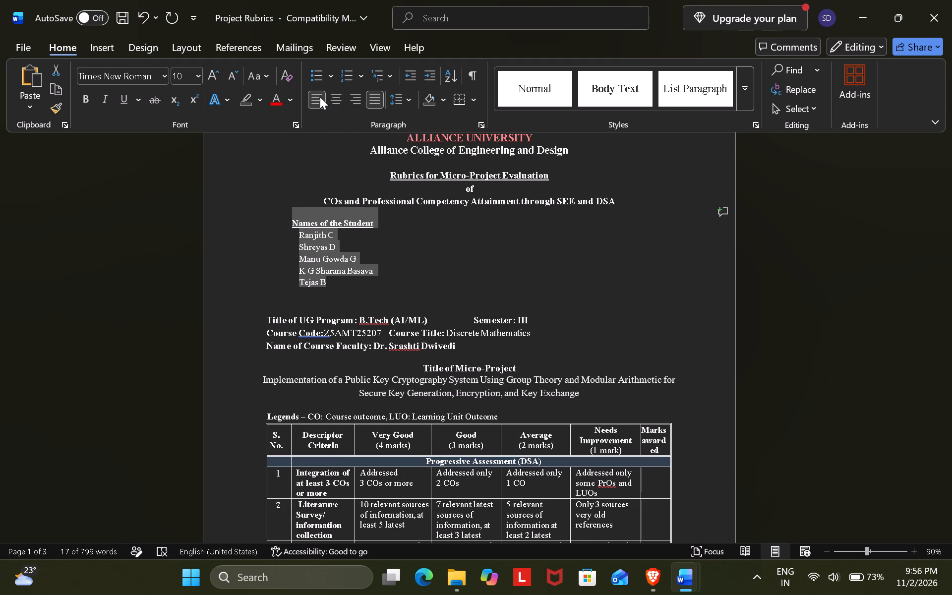
Indent the left-aligned student names block as close to the page's right margin as possible while keeping each name on one line.
{"action": "key", "text": "Tab"}
{"action": "key", "text": "Tab"}
{"action": "key", "text": "Tab"}
{"action": "key", "text": "Tab"}
{"action": "key", "text": "Tab"}
{"action": "key", "text": "Tab"}
{"action": "key", "text": "Tab"}
{"action": "key", "text": "Tab"}
{"action": "key", "text": "Tab"}
{"action": "key", "text": "Tab"}
{"action": "key", "text": "Tab"}
{"action": "key", "text": "Tab"}
{"action": "key", "text": "Tab"}
{"action": "key", "text": "Tab"}
{"action": "key", "text": "Tab"}
{"action": "key", "text": "Tab"}
{"action": "key", "text": "Tab"}
{"action": "key", "text": "Tab"}
{"action": "key", "text": "Tab"}
{"action": "key", "text": "Tab"}
{"action": "key", "text": "Tab"}
{"action": "key", "text": "Tab"}
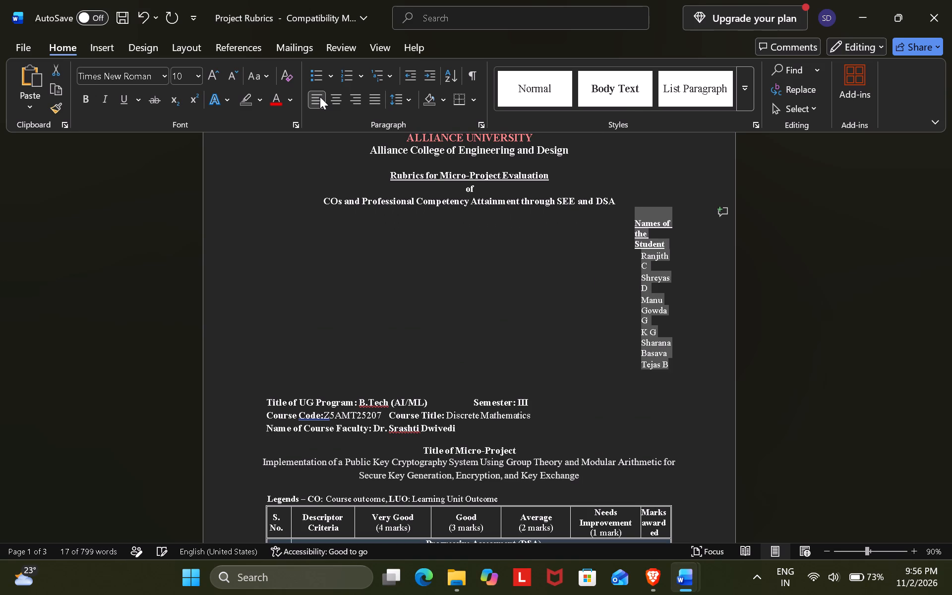
{"action": "key", "text": "ctrl+z"}
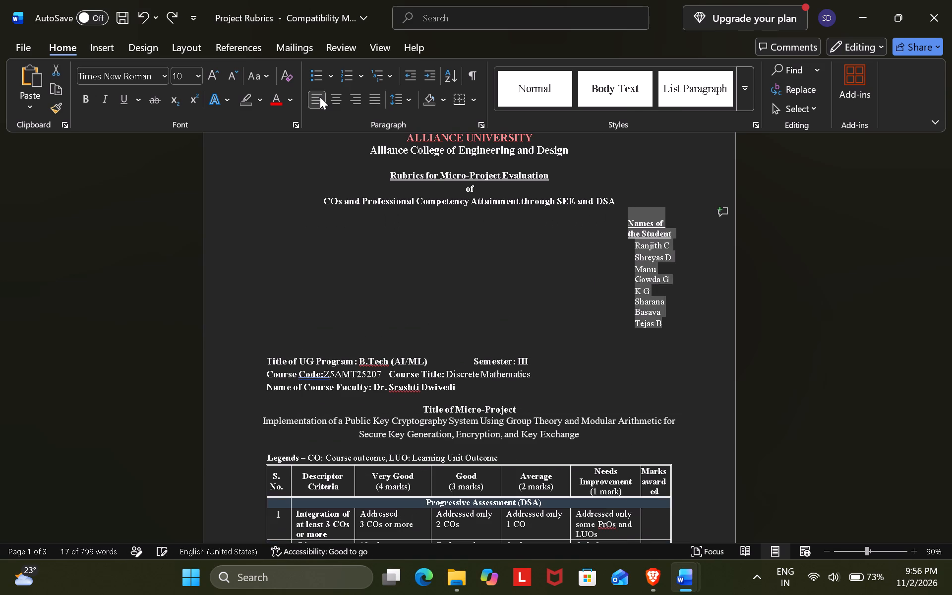
{"action": "key", "text": "ctrl+z"}
{"action": "key", "text": "ctrl+z"}
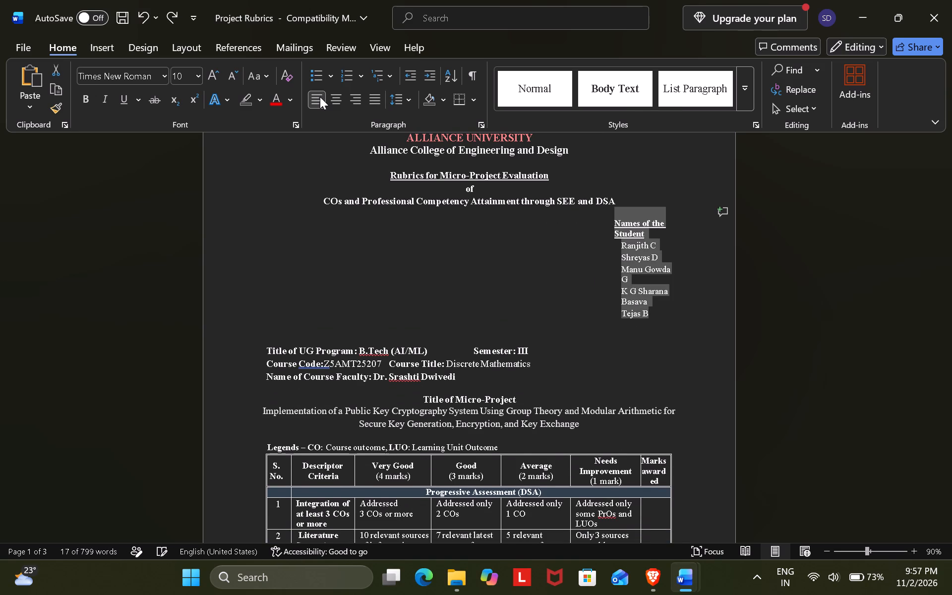
{"action": "key", "text": "ctrl+z"}
{"action": "key", "text": "ctrl+z"}
{"action": "key", "text": "ctrl+z"}
{"action": "key", "text": "ctrl+z"}
{"action": "key", "text": "ctrl+z"}
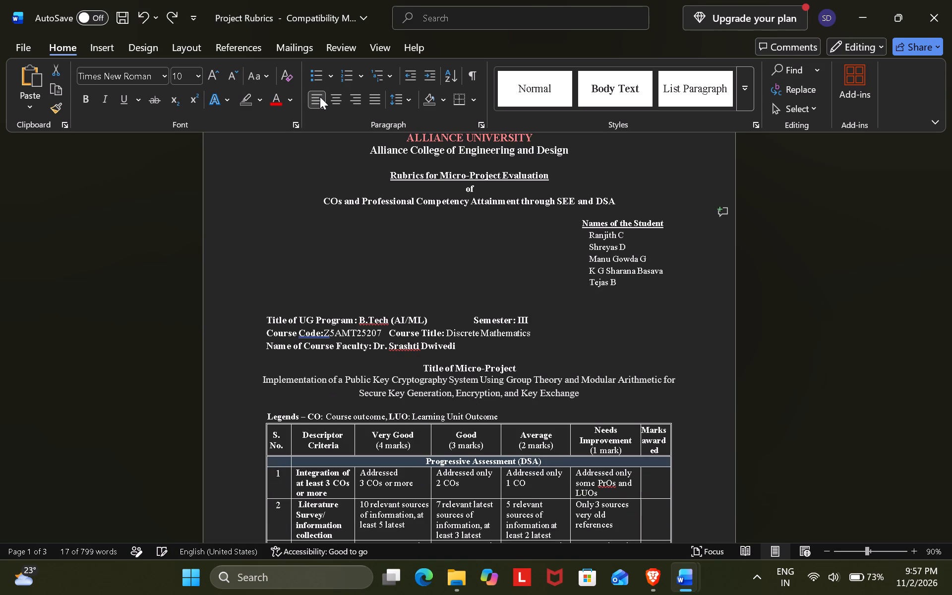
{"action": "key", "text": "ctrl+y"}
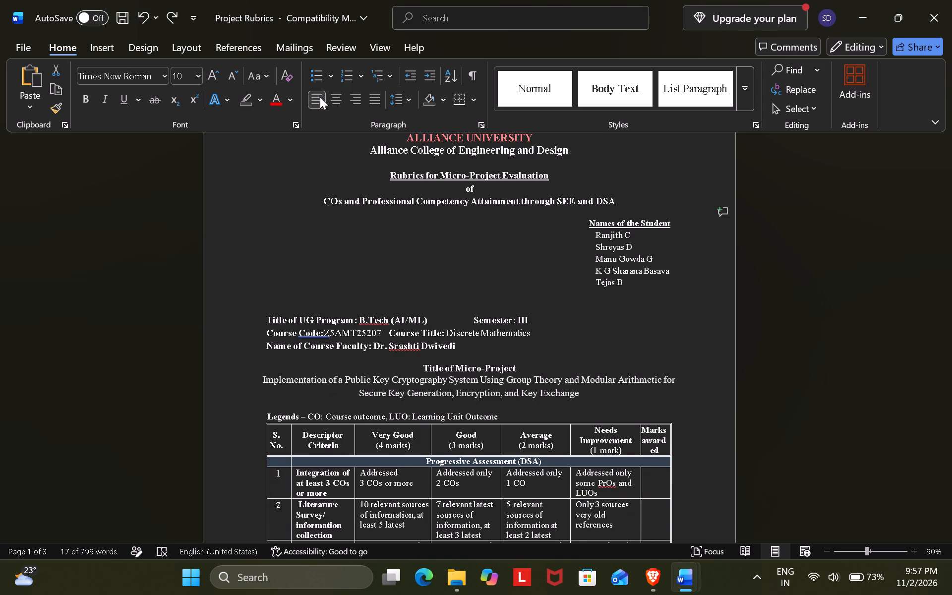
{"action": "key", "text": "ctrl+y"}
{"action": "key", "text": "ctrl+z"}
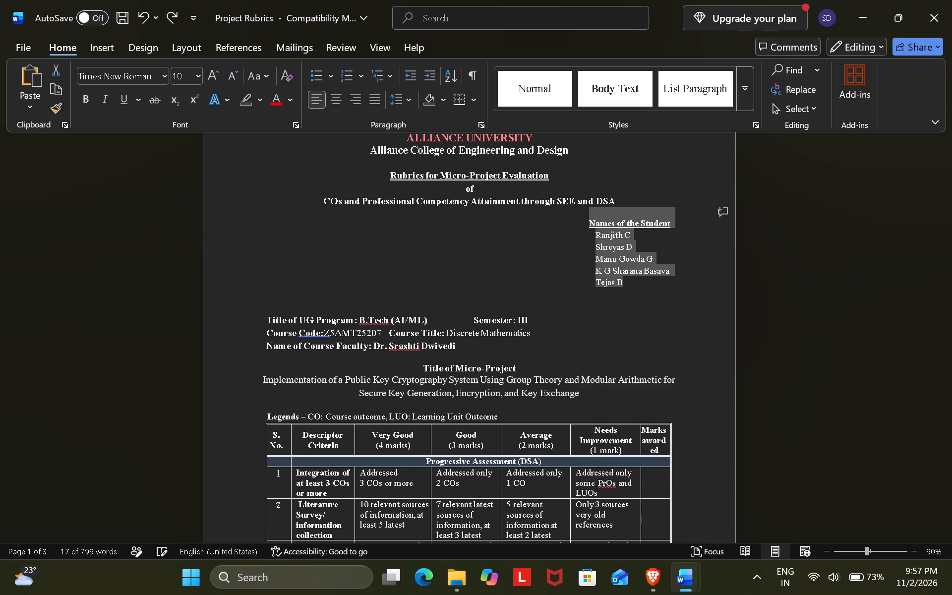
{"action": "left_click", "coordinate": [557, 254]}
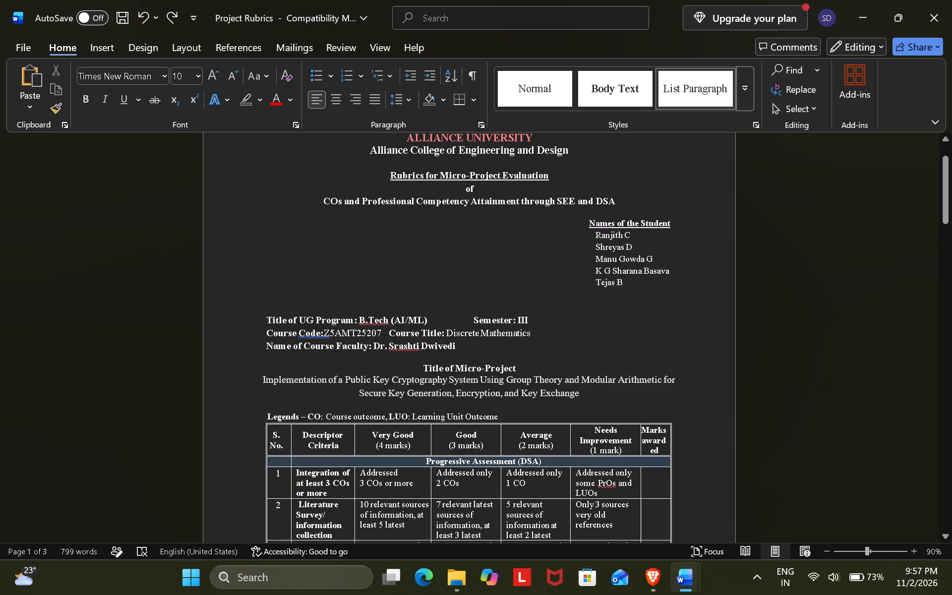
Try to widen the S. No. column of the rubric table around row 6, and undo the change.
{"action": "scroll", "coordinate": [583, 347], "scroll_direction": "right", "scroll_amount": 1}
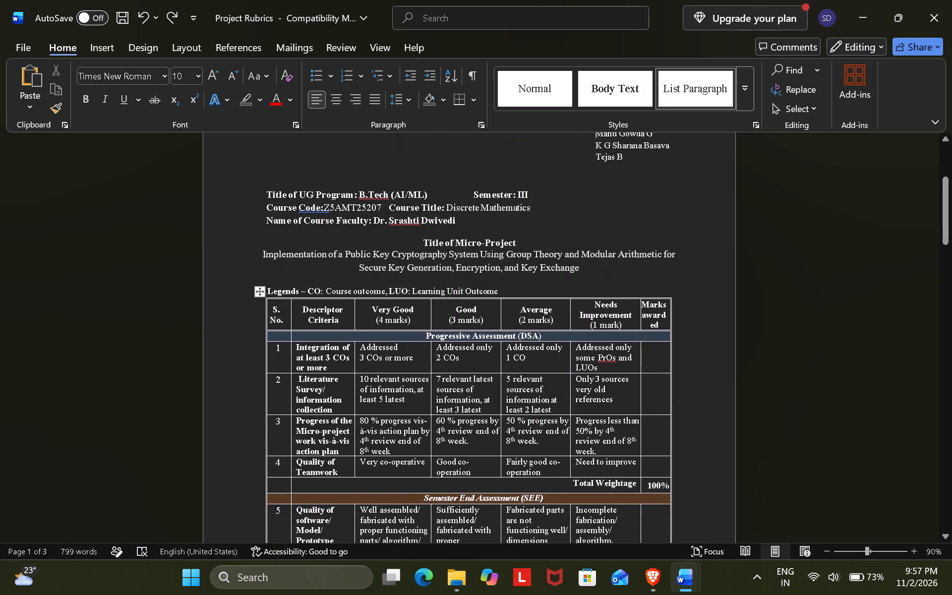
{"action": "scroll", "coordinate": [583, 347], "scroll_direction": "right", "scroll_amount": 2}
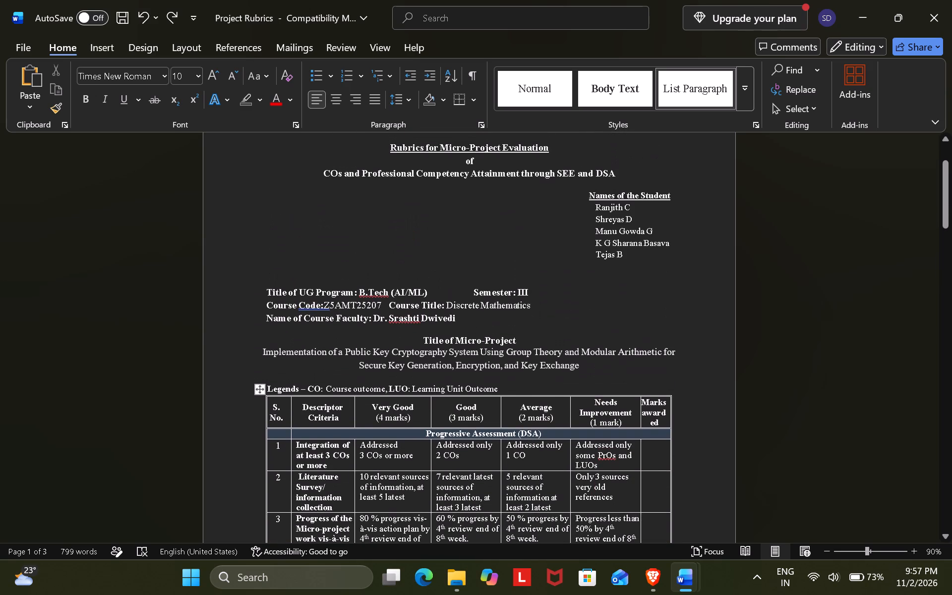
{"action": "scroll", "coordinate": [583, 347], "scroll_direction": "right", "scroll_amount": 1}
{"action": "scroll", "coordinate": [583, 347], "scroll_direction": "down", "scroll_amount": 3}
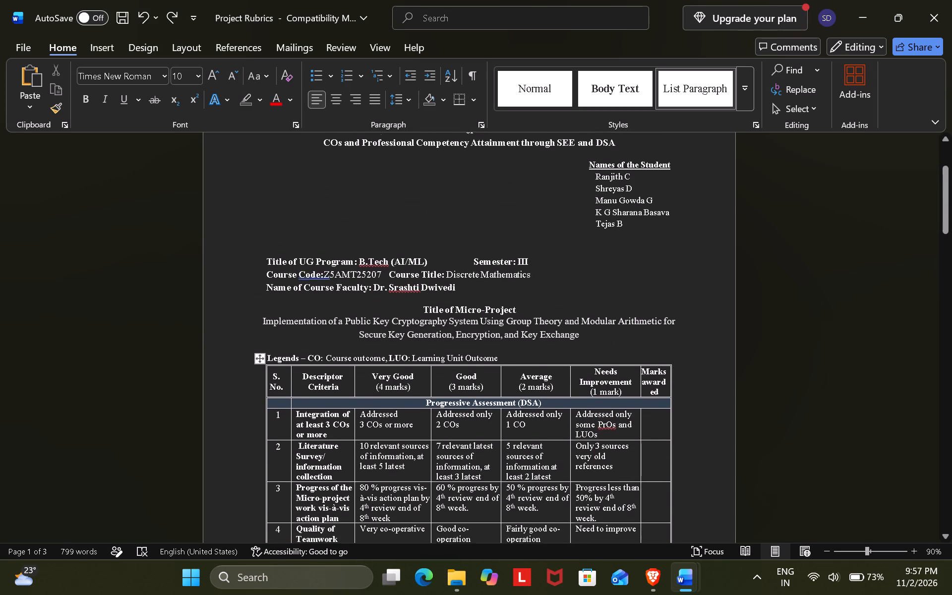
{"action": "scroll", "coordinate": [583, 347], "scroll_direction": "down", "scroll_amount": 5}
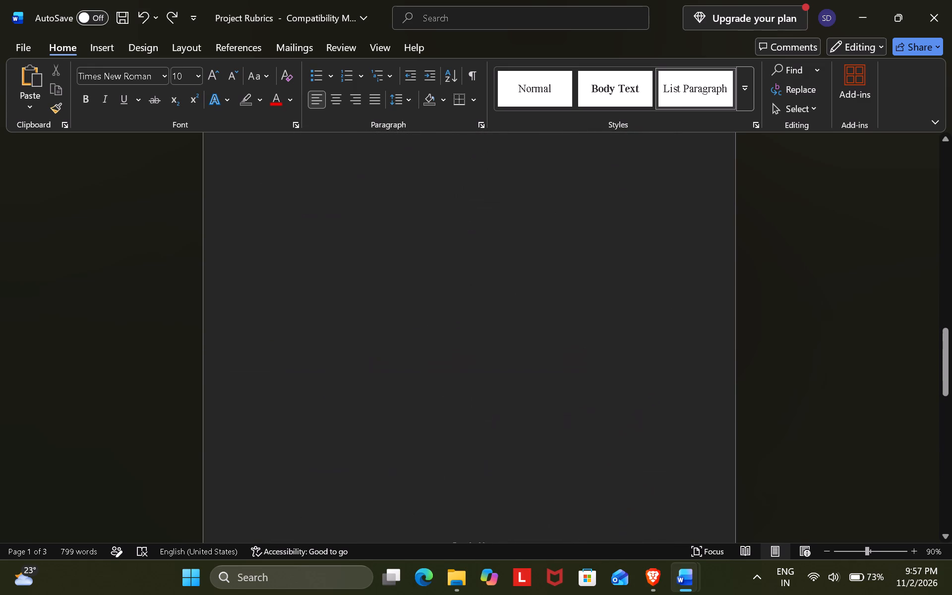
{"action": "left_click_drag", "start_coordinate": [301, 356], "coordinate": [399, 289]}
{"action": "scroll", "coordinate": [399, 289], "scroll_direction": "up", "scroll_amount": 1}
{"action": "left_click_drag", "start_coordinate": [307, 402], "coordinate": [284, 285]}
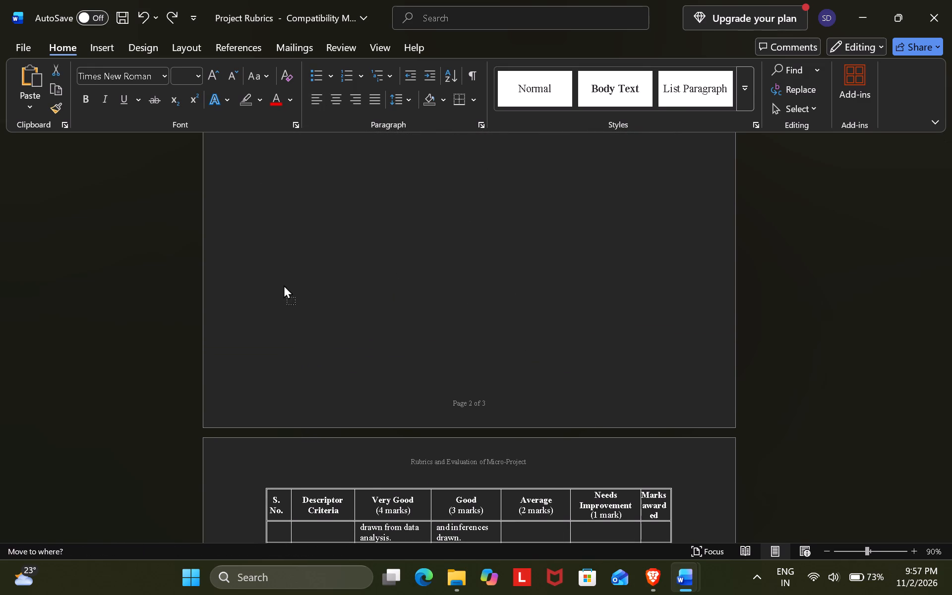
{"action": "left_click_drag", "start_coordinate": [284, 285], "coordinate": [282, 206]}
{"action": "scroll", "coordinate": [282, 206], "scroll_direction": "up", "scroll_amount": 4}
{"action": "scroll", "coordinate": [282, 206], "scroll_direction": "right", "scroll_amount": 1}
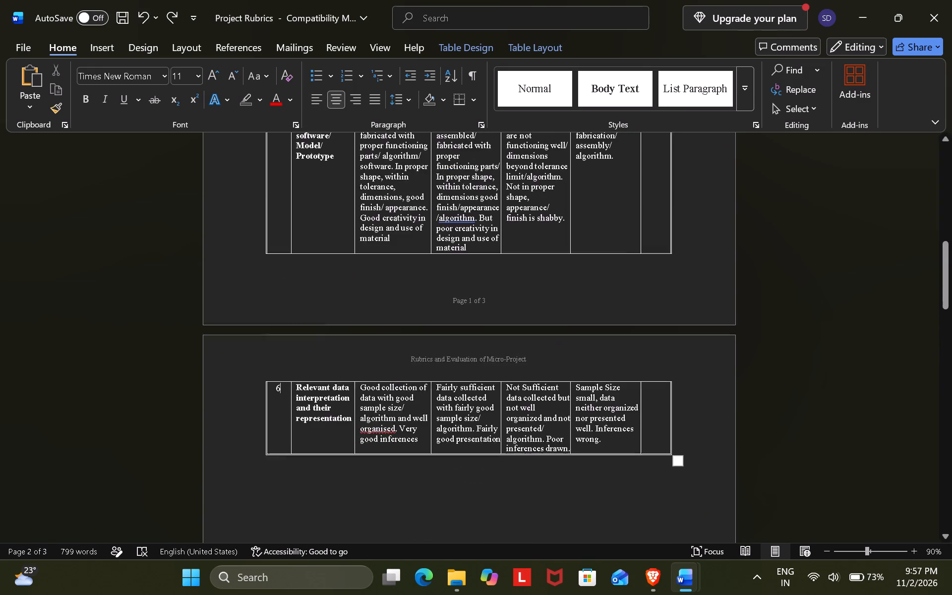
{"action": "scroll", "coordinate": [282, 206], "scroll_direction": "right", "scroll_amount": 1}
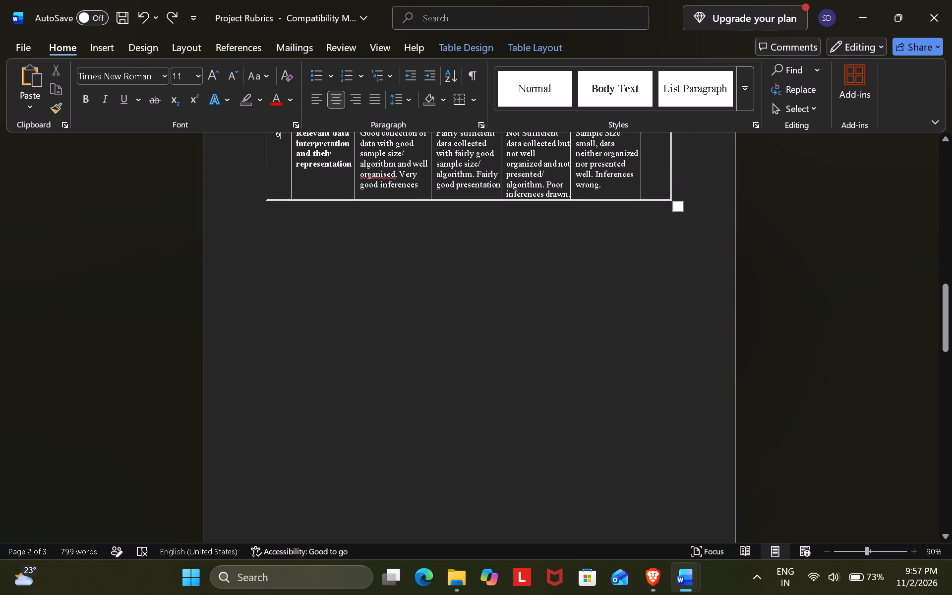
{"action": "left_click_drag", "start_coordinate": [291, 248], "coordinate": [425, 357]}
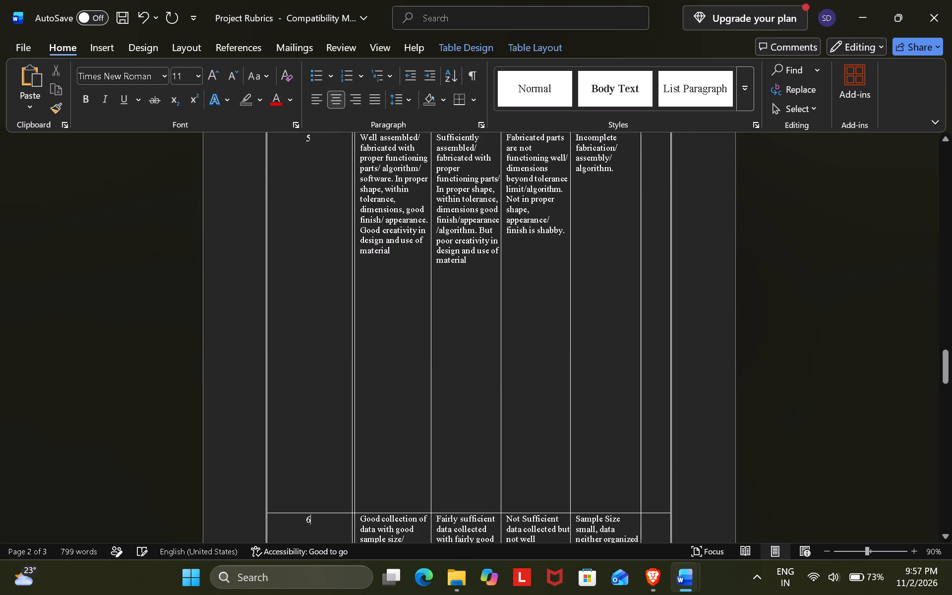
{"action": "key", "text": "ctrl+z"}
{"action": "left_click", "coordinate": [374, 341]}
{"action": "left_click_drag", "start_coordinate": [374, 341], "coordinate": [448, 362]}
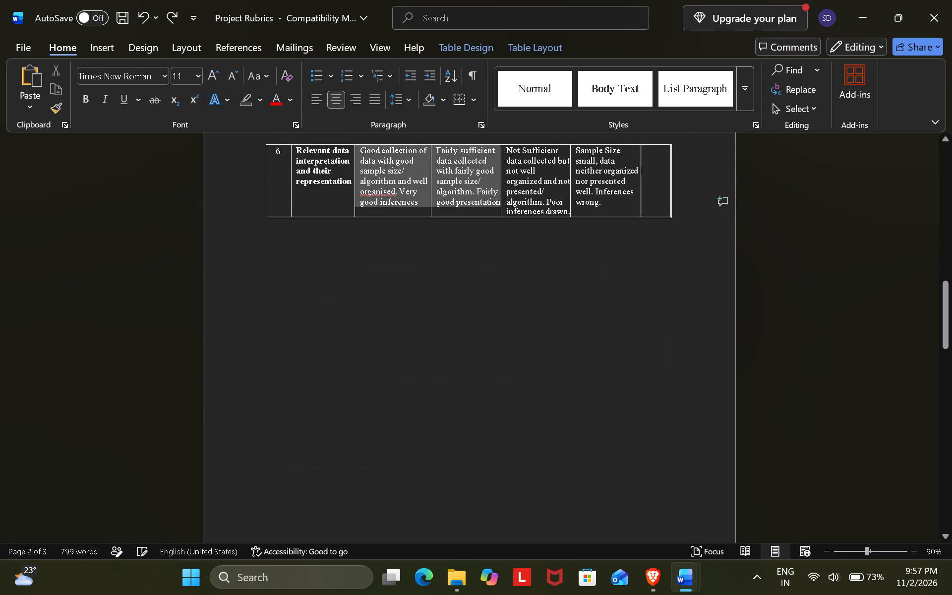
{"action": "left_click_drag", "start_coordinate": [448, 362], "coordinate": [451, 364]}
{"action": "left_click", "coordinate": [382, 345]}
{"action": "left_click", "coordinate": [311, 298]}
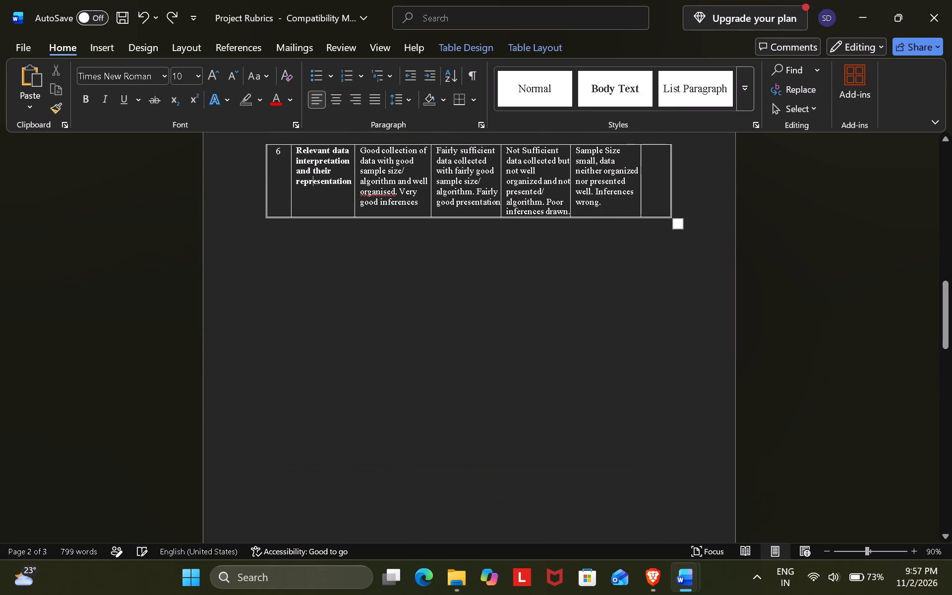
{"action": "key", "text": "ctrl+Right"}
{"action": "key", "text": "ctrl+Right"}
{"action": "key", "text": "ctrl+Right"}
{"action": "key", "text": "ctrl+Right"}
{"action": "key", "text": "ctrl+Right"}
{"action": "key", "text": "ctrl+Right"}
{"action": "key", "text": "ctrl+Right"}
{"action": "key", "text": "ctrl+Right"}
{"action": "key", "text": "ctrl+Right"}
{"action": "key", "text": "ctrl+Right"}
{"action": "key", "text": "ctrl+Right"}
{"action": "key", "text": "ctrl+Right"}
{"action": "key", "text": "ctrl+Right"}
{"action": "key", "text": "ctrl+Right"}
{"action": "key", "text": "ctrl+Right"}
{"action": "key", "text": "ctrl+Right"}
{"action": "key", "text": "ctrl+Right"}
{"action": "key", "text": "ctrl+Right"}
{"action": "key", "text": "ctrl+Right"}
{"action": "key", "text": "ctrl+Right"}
Examine the rubric table across all pages, including the blank space below row 6 and the table part holding rows 7 to 10.
{"action": "scroll", "coordinate": [336, 409], "scroll_direction": "down", "scroll_amount": 1}
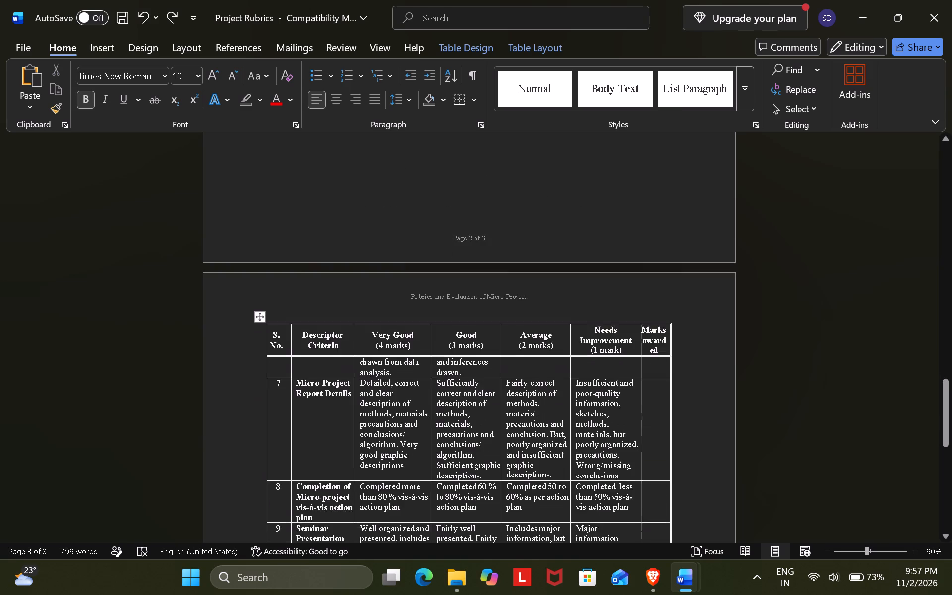
{"action": "scroll", "coordinate": [336, 409], "scroll_direction": "down", "scroll_amount": 3}
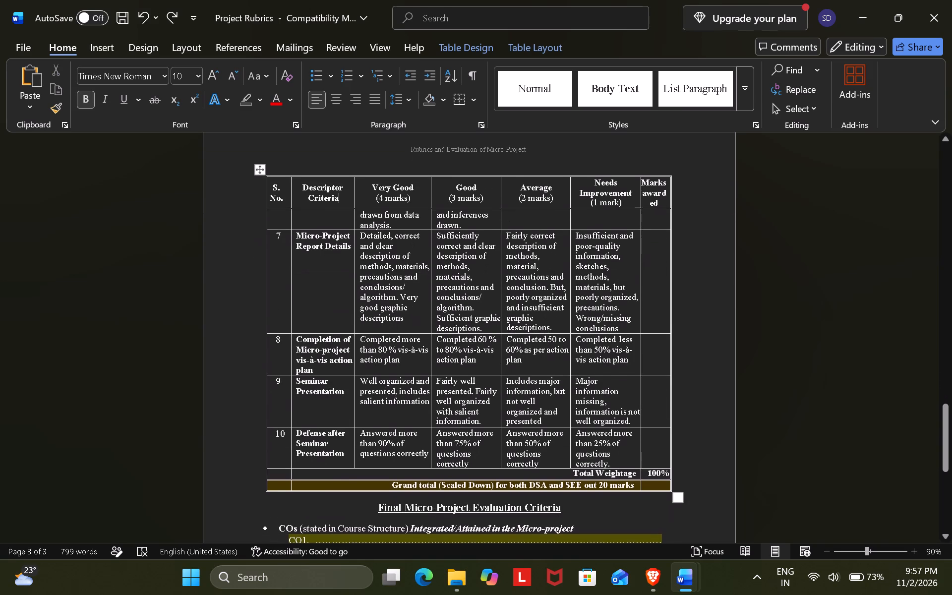
{"action": "scroll", "coordinate": [336, 409], "scroll_direction": "down", "scroll_amount": 1}
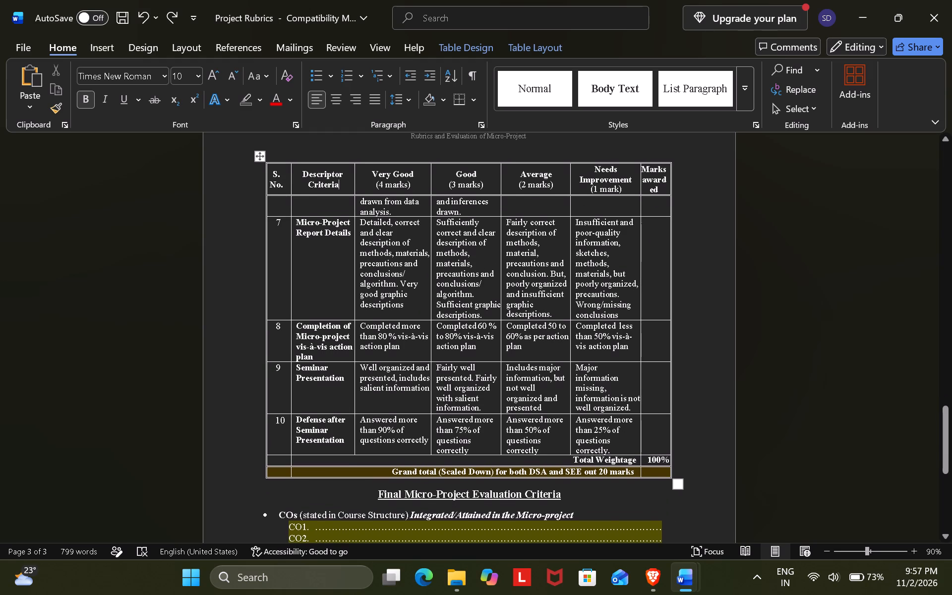
{"action": "scroll", "coordinate": [336, 409], "scroll_direction": "down", "scroll_amount": 3}
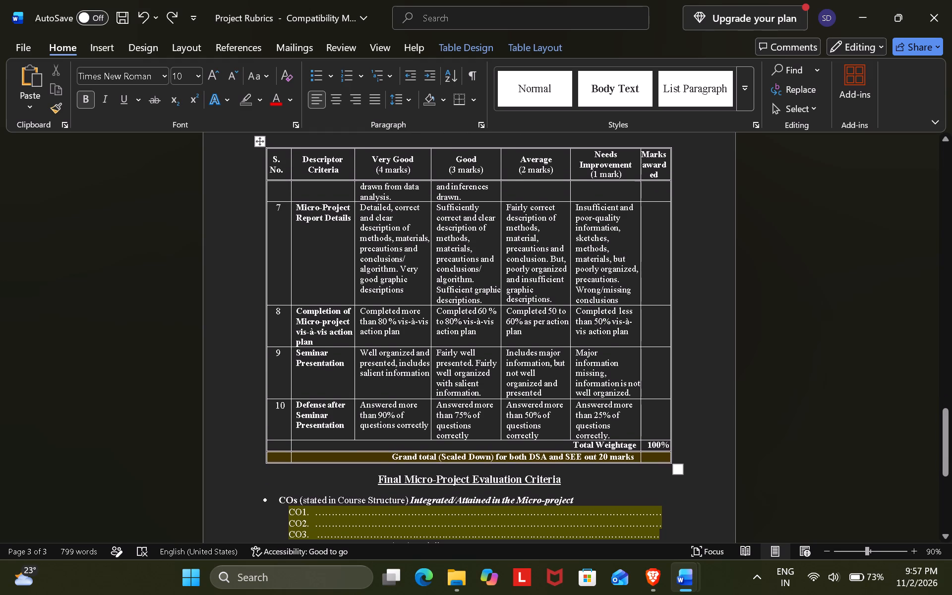
{"action": "scroll", "coordinate": [336, 409], "scroll_direction": "down", "scroll_amount": 2}
{"action": "scroll", "coordinate": [336, 409], "scroll_direction": "up", "scroll_amount": 4}
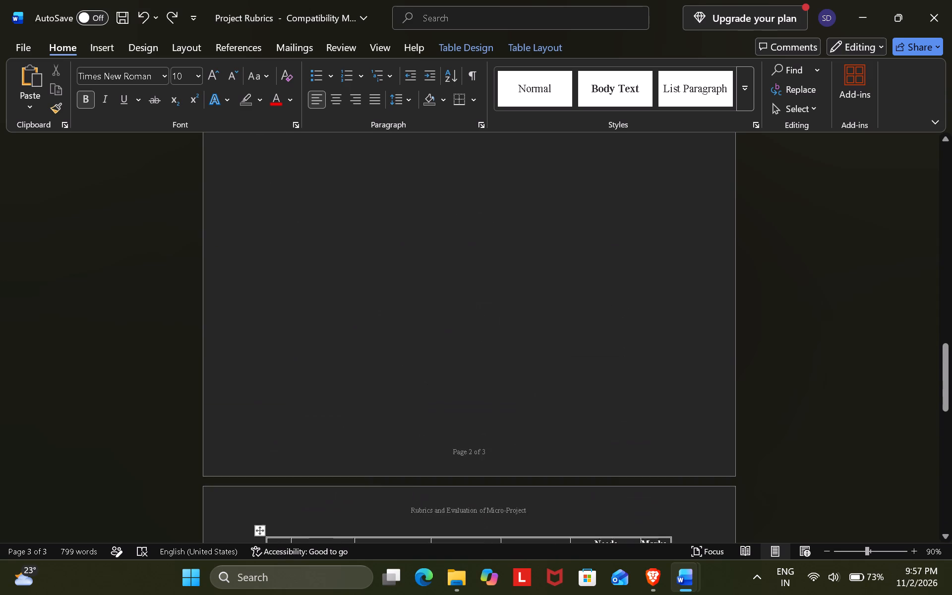
{"action": "scroll", "coordinate": [336, 409], "scroll_direction": "up", "scroll_amount": 4}
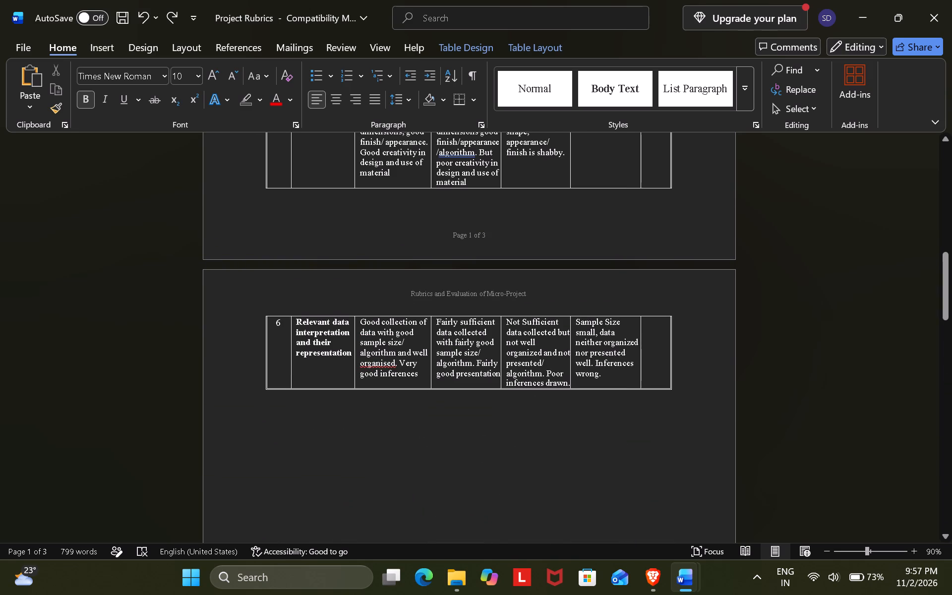
{"action": "scroll", "coordinate": [311, 337], "scroll_direction": "up", "scroll_amount": 2}
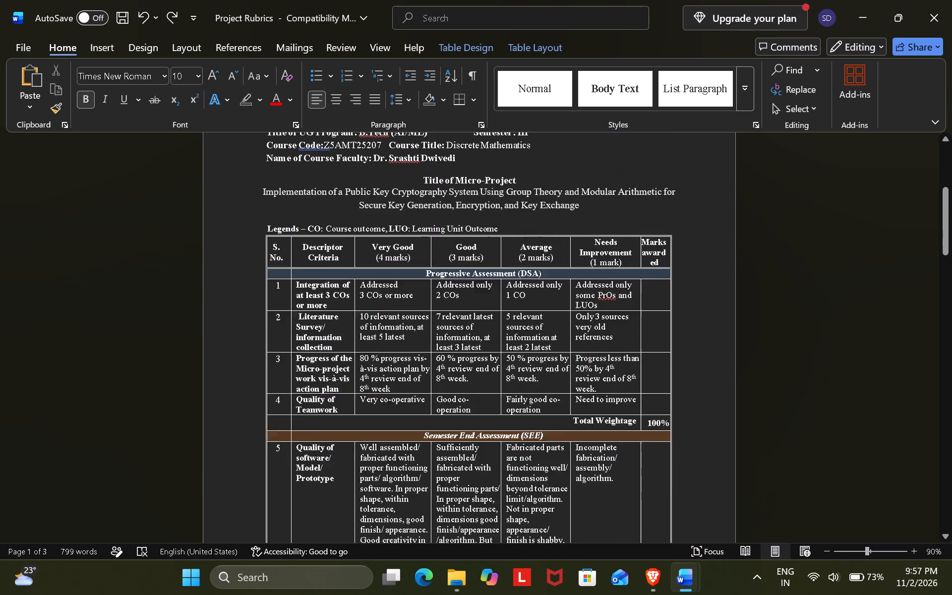
{"action": "scroll", "coordinate": [311, 337], "scroll_direction": "up", "scroll_amount": 1}
{"action": "left_click", "coordinate": [311, 337]}
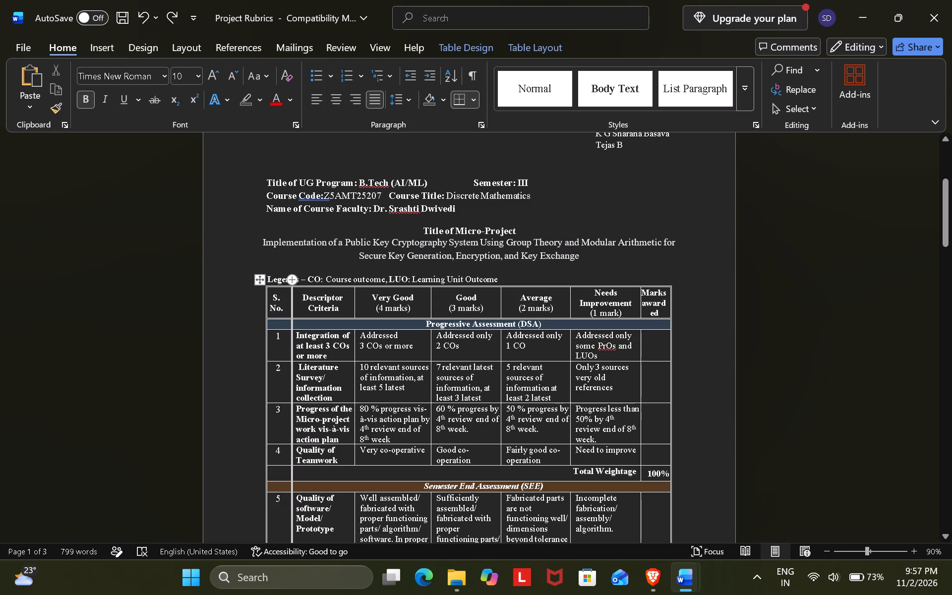
{"action": "double_click", "coordinate": [260, 279]}
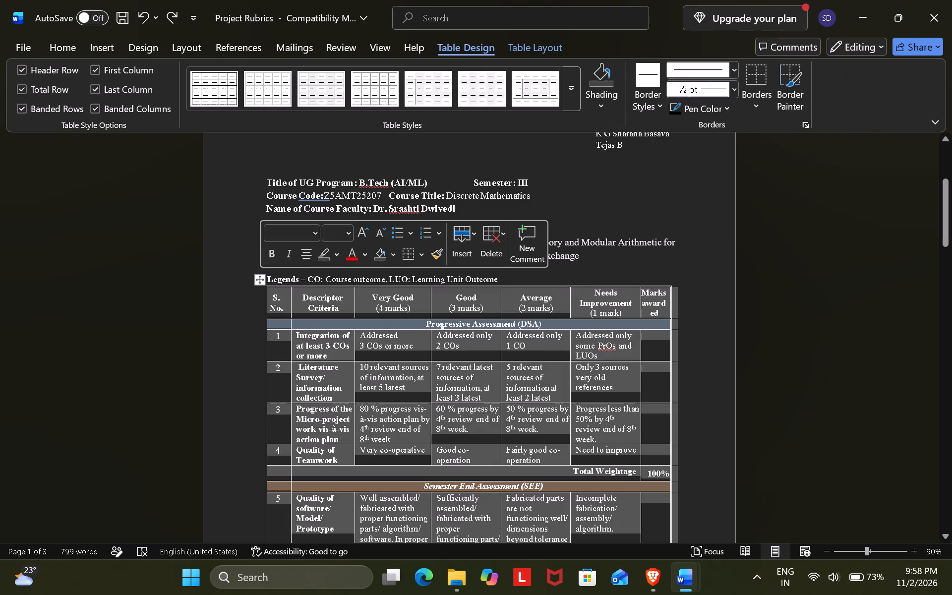
{"action": "left_click", "coordinate": [342, 335]}
{"action": "scroll", "coordinate": [472, 391], "scroll_direction": "down", "scroll_amount": 5}
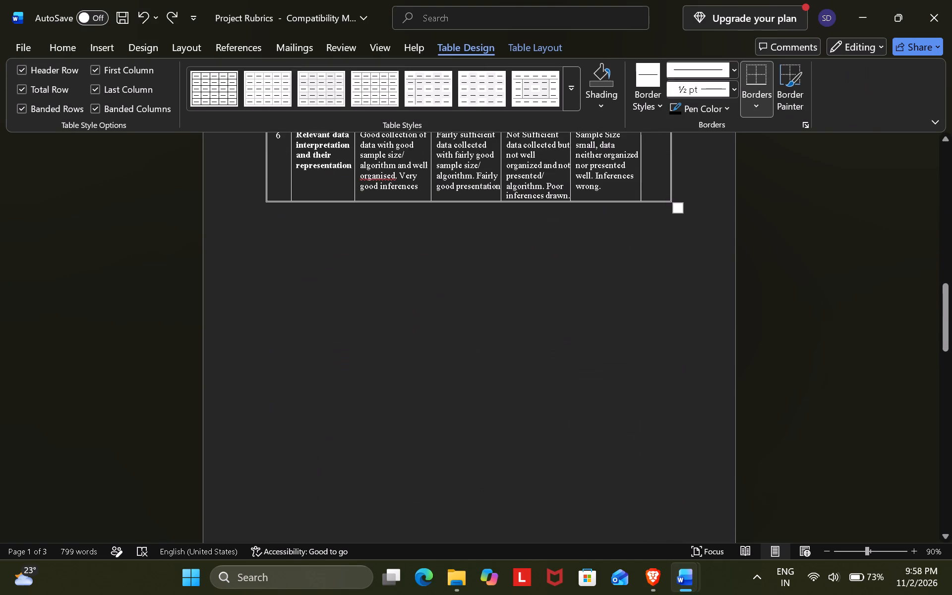
{"action": "scroll", "coordinate": [472, 391], "scroll_direction": "down", "scroll_amount": 2}
{"action": "scroll", "coordinate": [472, 391], "scroll_direction": "up", "scroll_amount": 1}
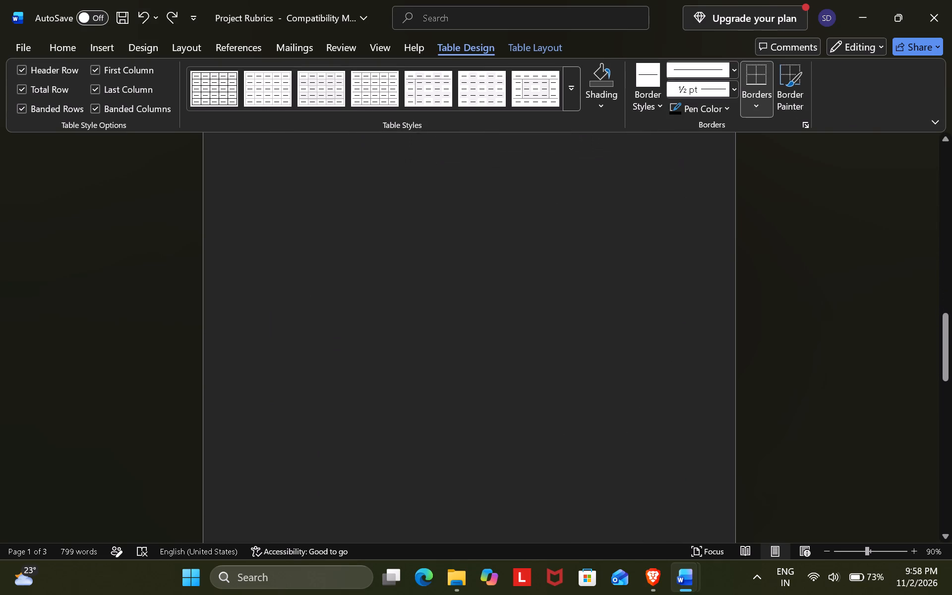
{"action": "scroll", "coordinate": [472, 391], "scroll_direction": "up", "scroll_amount": 2}
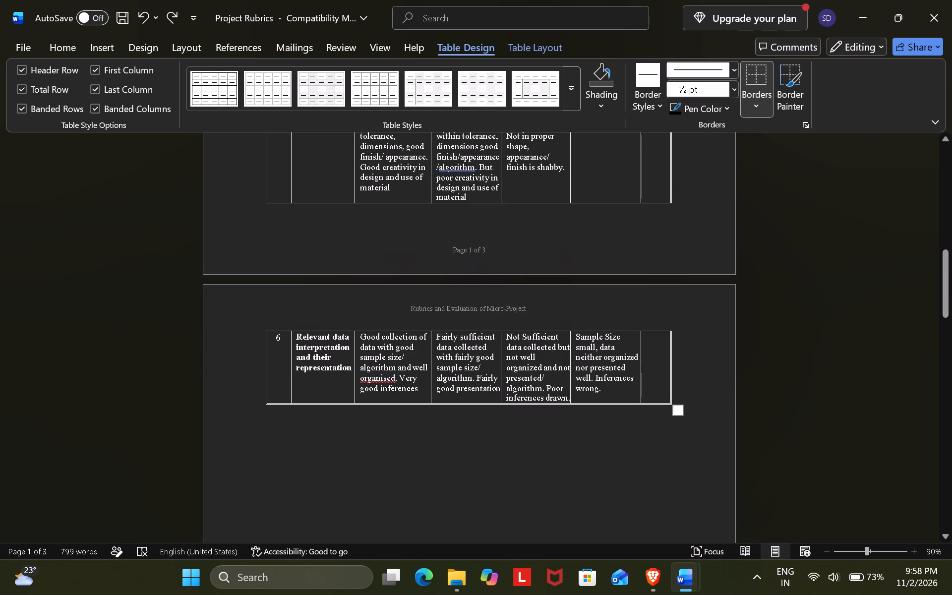
{"action": "scroll", "coordinate": [472, 391], "scroll_direction": "up", "scroll_amount": 1}
With the entire first rubric table selected, insert a matching set of blank rows below row 6.
{"action": "left_click", "coordinate": [677, 398]}
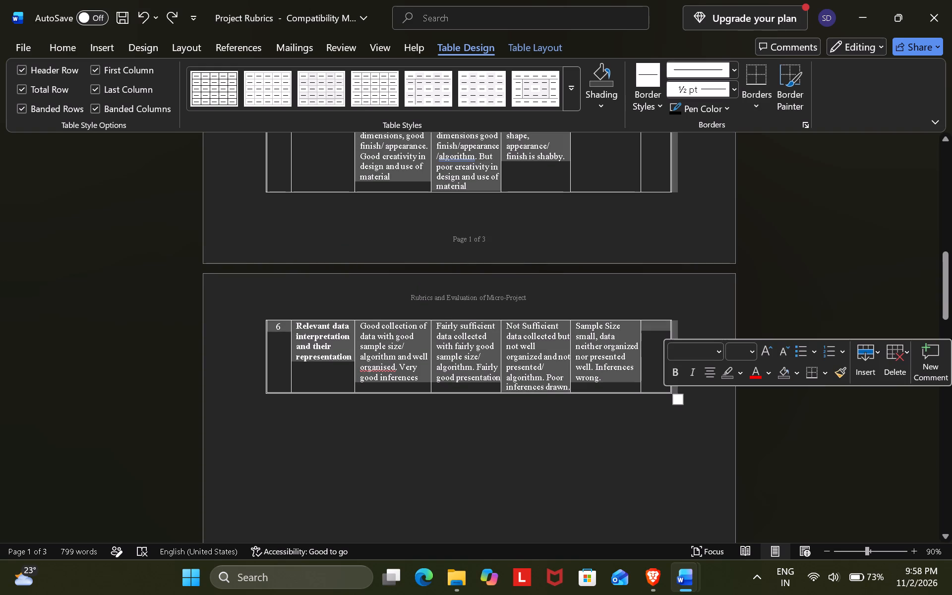
{"action": "left_click", "coordinate": [683, 396]}
{"action": "left_click_drag", "start_coordinate": [683, 396], "coordinate": [682, 412]}
{"action": "left_click", "coordinate": [691, 411]}
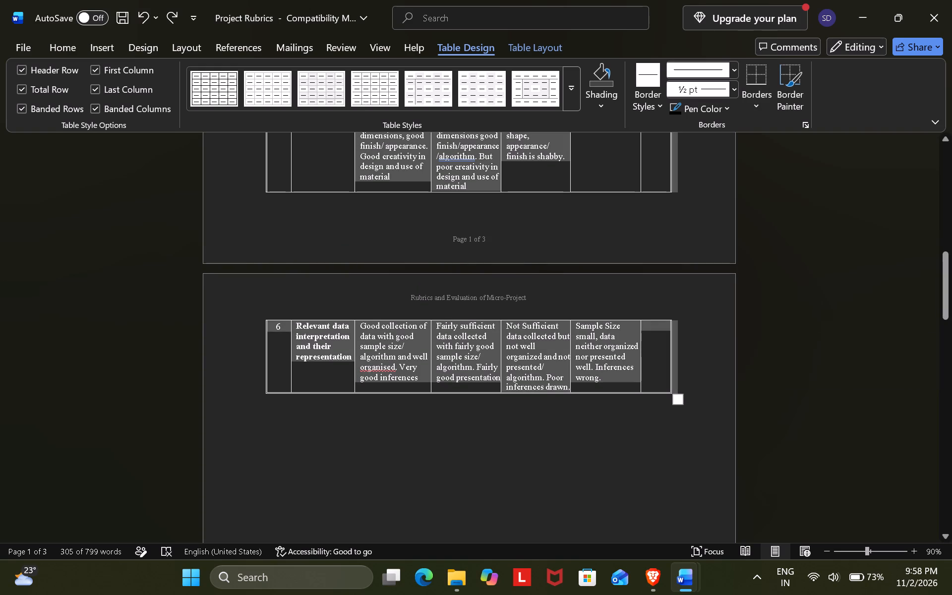
{"action": "left_click", "coordinate": [673, 394]}
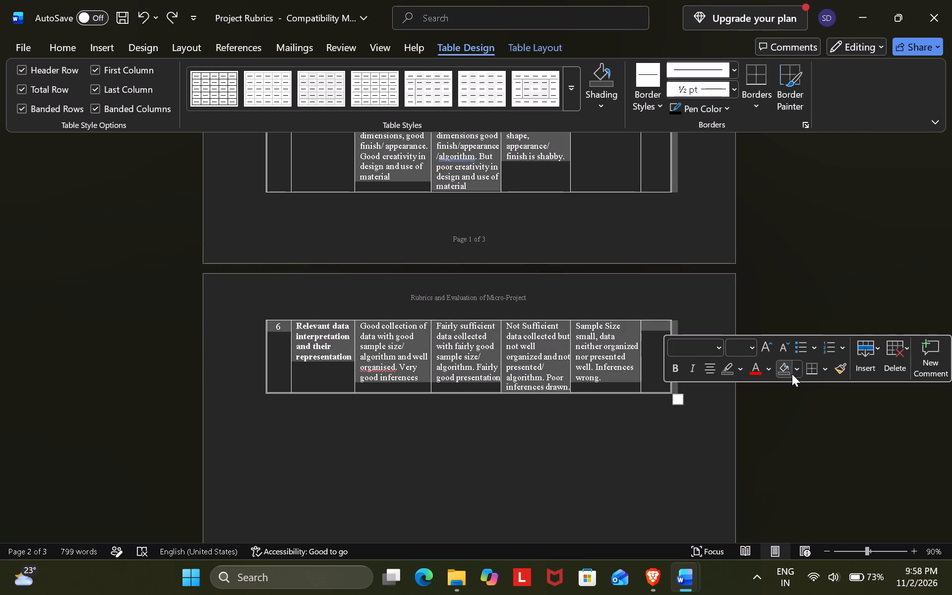
{"action": "left_click", "coordinate": [870, 359]}
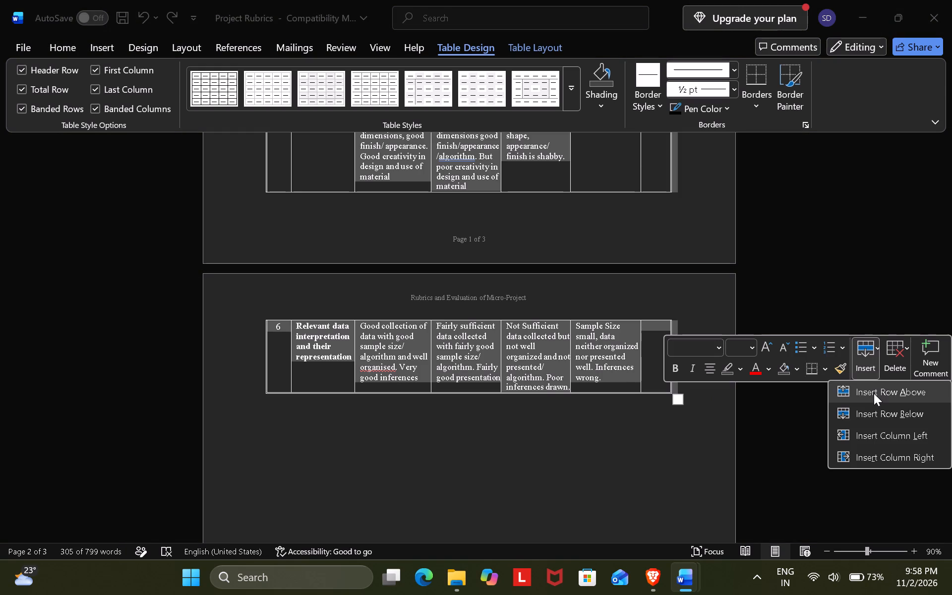
{"action": "left_click", "coordinate": [879, 411]}
{"action": "left_click", "coordinate": [701, 449]}
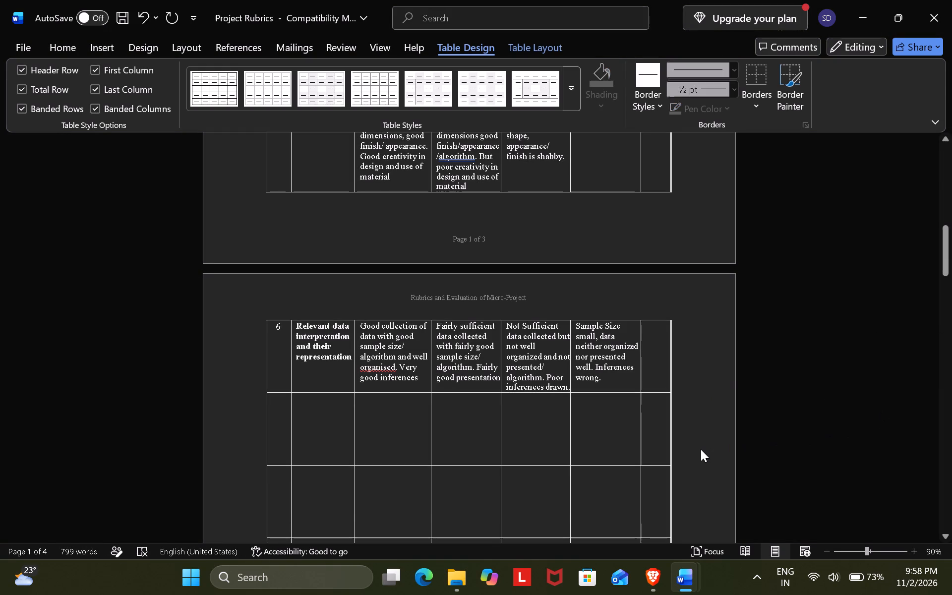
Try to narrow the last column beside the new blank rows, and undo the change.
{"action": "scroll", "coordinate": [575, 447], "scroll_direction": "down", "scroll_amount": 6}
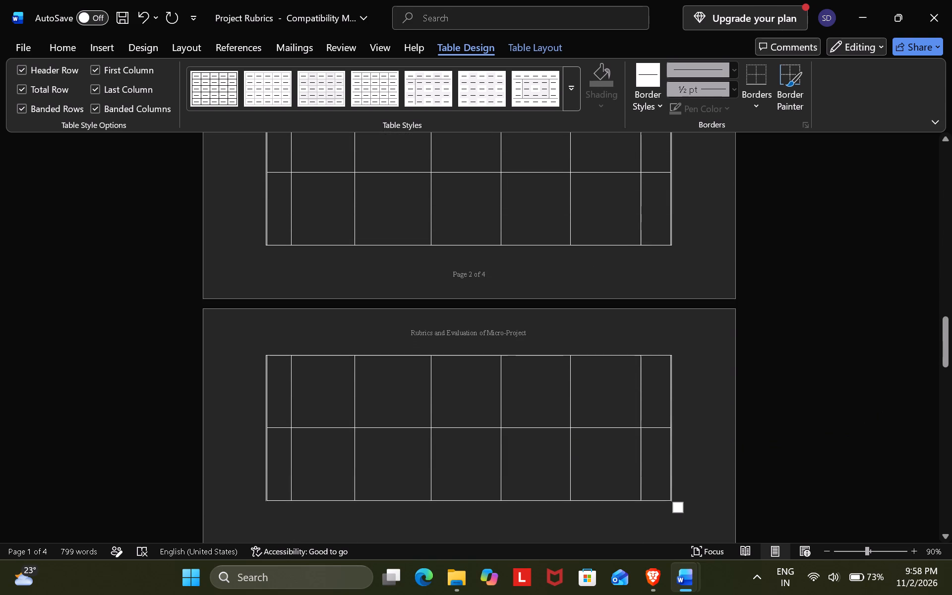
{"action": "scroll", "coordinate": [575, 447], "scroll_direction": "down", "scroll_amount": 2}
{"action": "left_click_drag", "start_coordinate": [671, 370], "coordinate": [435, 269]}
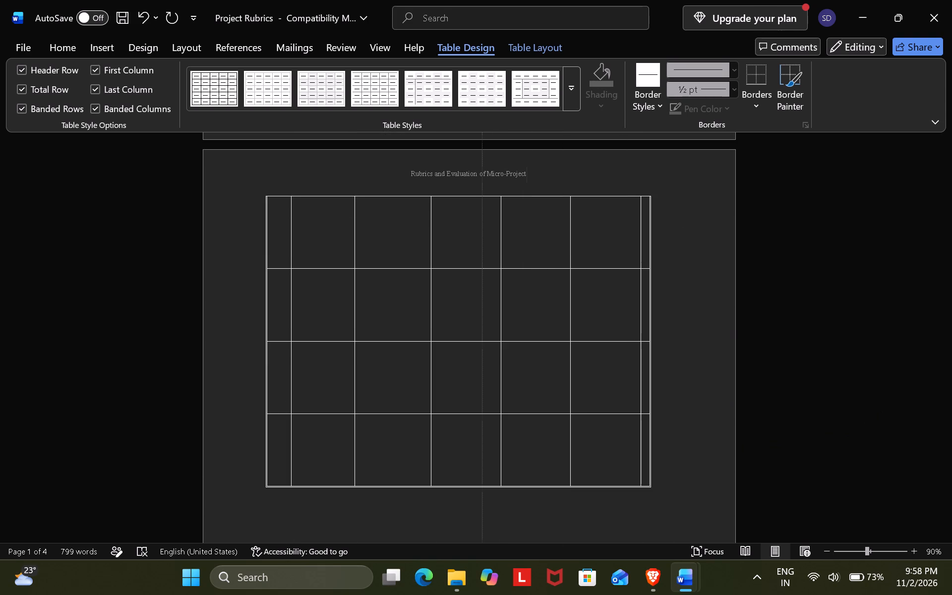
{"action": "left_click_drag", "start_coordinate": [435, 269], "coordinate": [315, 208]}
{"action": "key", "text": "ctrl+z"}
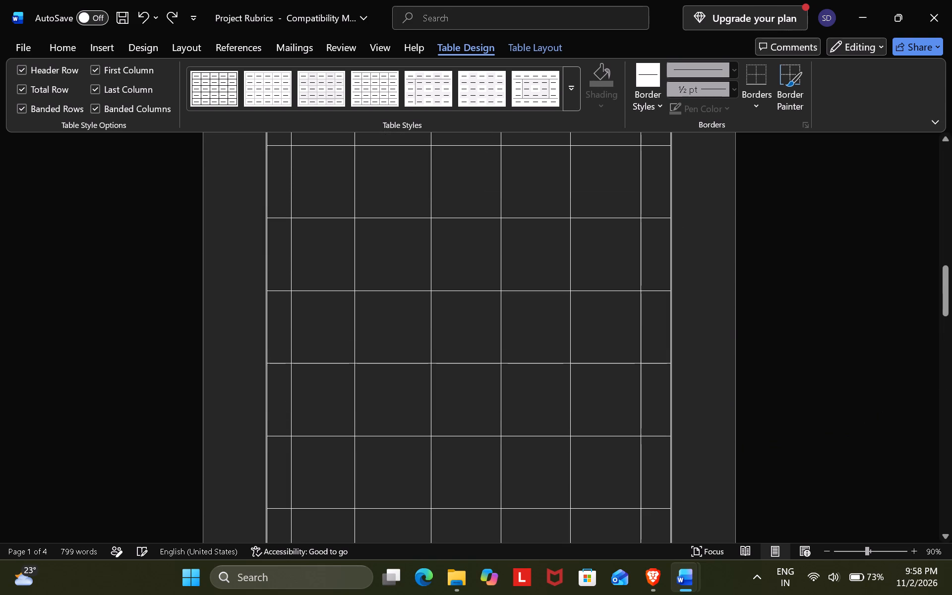
Move row 7, Micro-Project Report Details, from the last page's table into the first blank row below row 6.
{"action": "scroll", "coordinate": [448, 302], "scroll_direction": "up", "scroll_amount": 3}
{"action": "scroll", "coordinate": [448, 302], "scroll_direction": "down", "scroll_amount": 3}
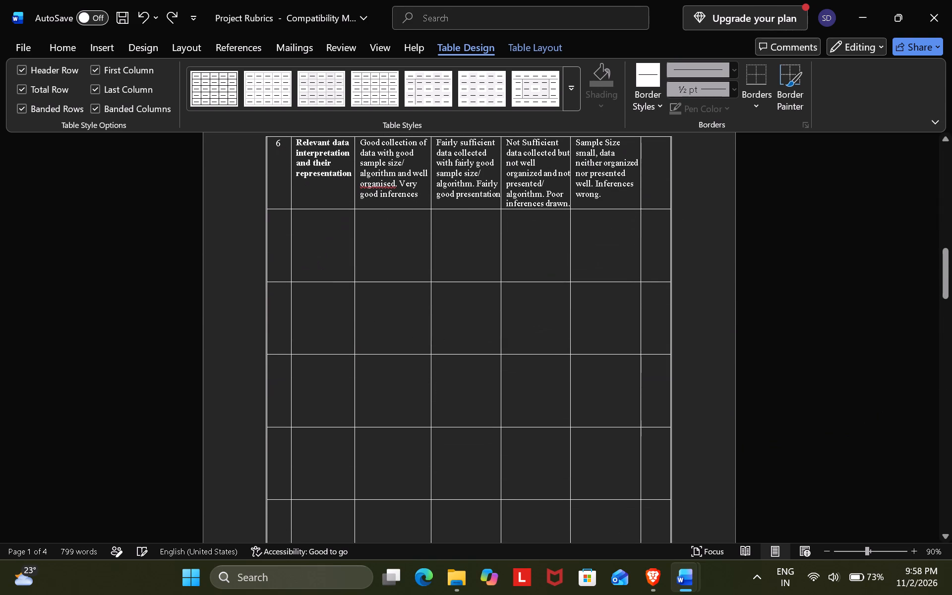
{"action": "scroll", "coordinate": [448, 302], "scroll_direction": "down", "scroll_amount": 4}
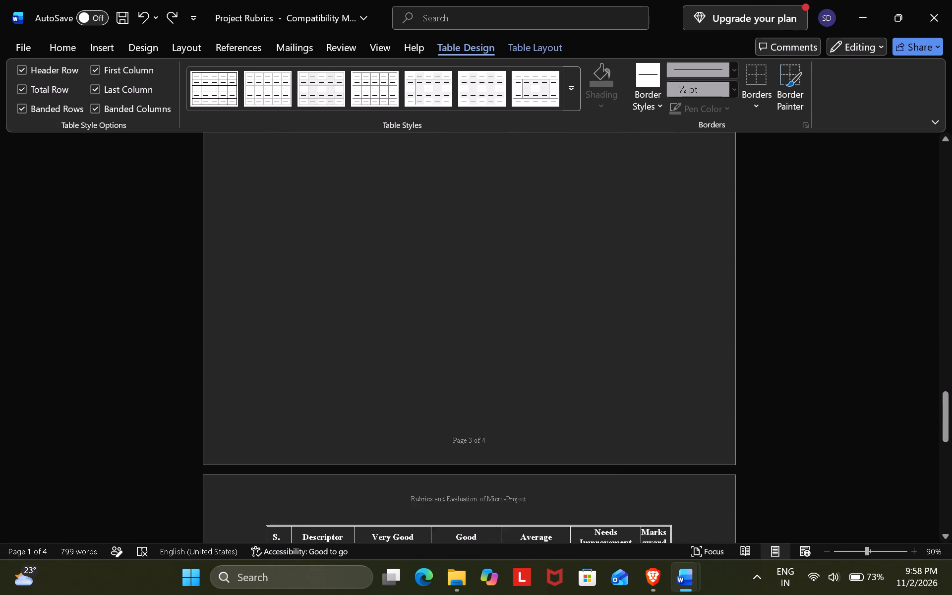
{"action": "scroll", "coordinate": [448, 302], "scroll_direction": "down", "scroll_amount": 3}
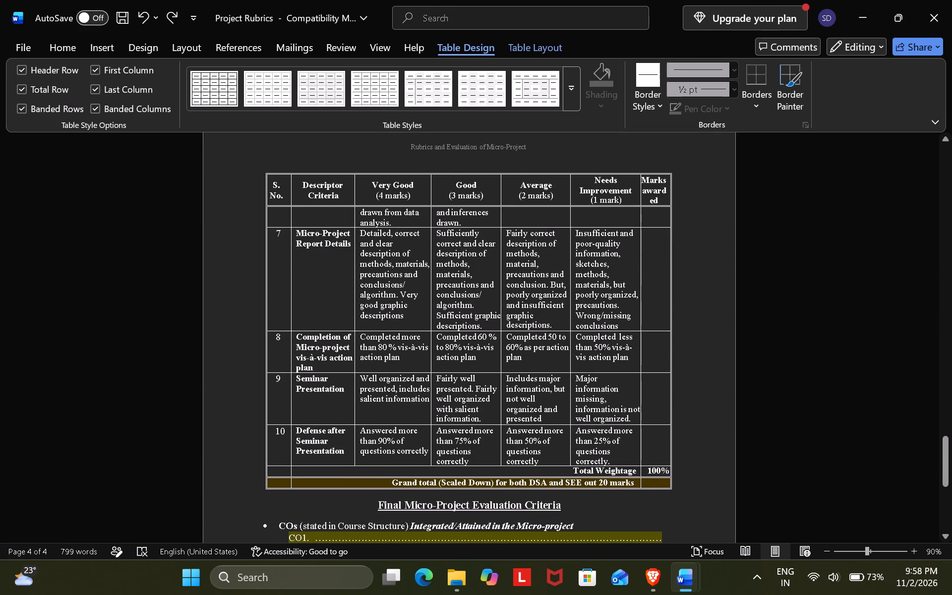
{"action": "left_click_drag", "start_coordinate": [655, 311], "coordinate": [304, 256]}
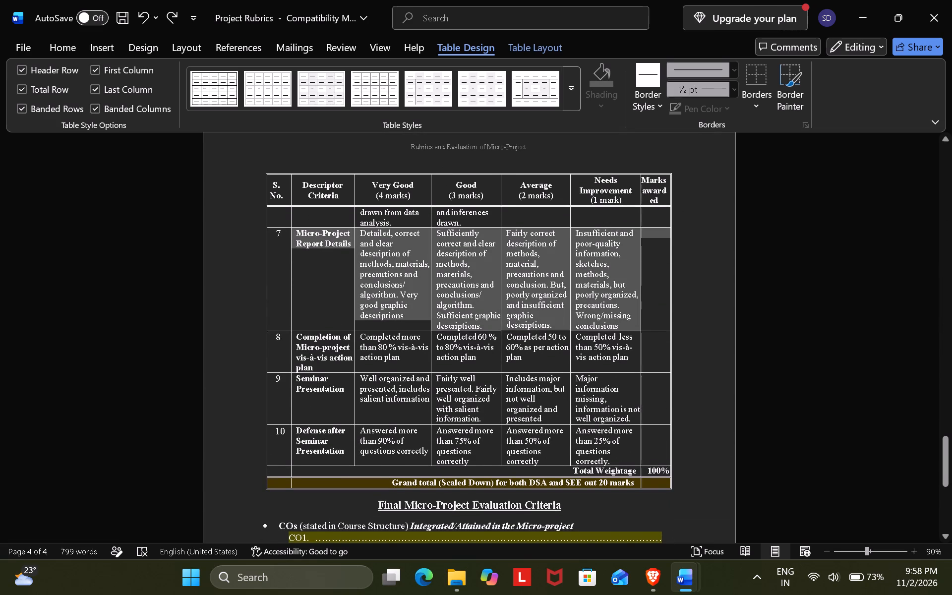
{"action": "left_click_drag", "start_coordinate": [304, 256], "coordinate": [277, 255]}
{"action": "key", "text": "ctrl+x"}
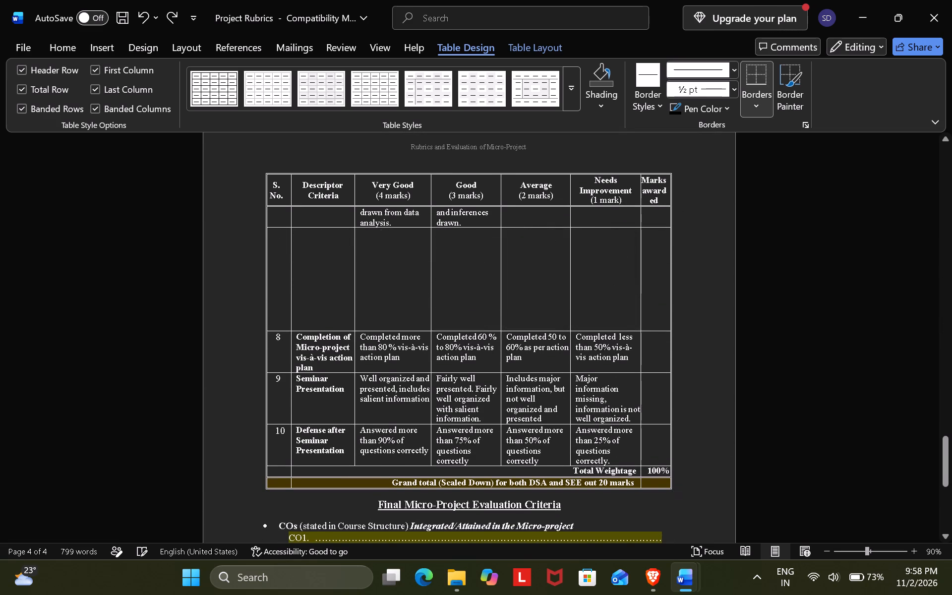
{"action": "scroll", "coordinate": [413, 264], "scroll_direction": "up", "scroll_amount": 9}
{"action": "scroll", "coordinate": [413, 264], "scroll_direction": "right", "scroll_amount": 1}
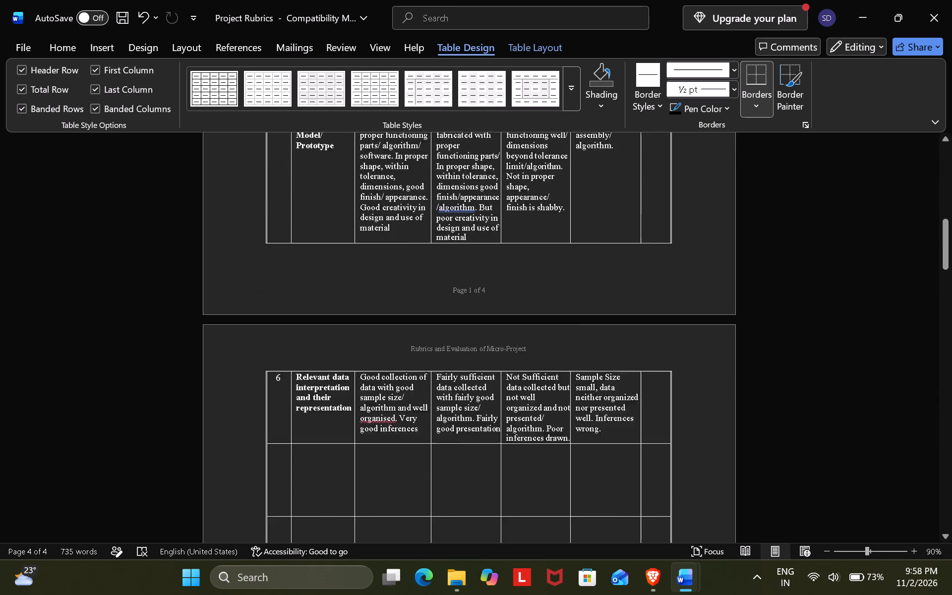
{"action": "scroll", "coordinate": [413, 264], "scroll_direction": "right", "scroll_amount": 1}
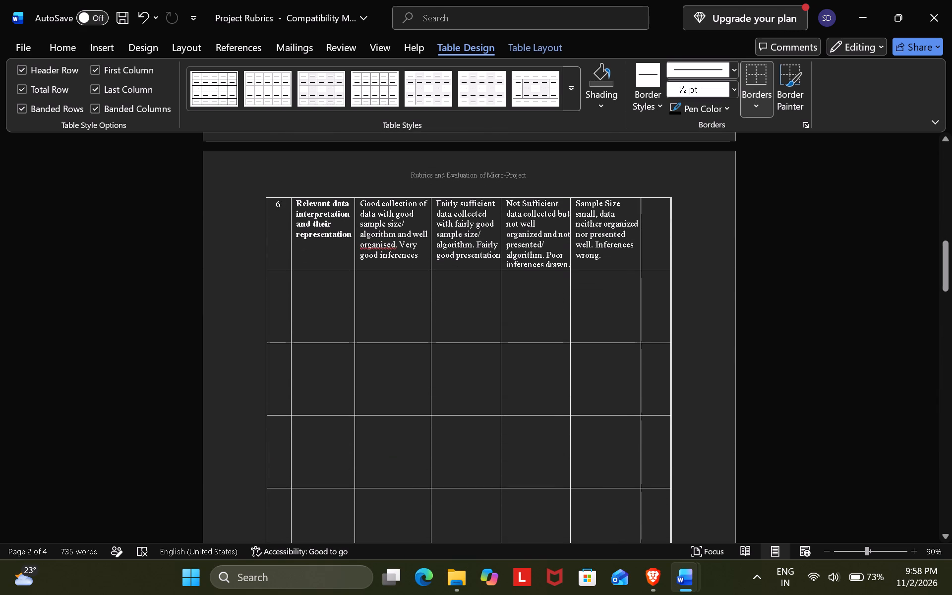
{"action": "left_click_drag", "start_coordinate": [661, 314], "coordinate": [278, 309]}
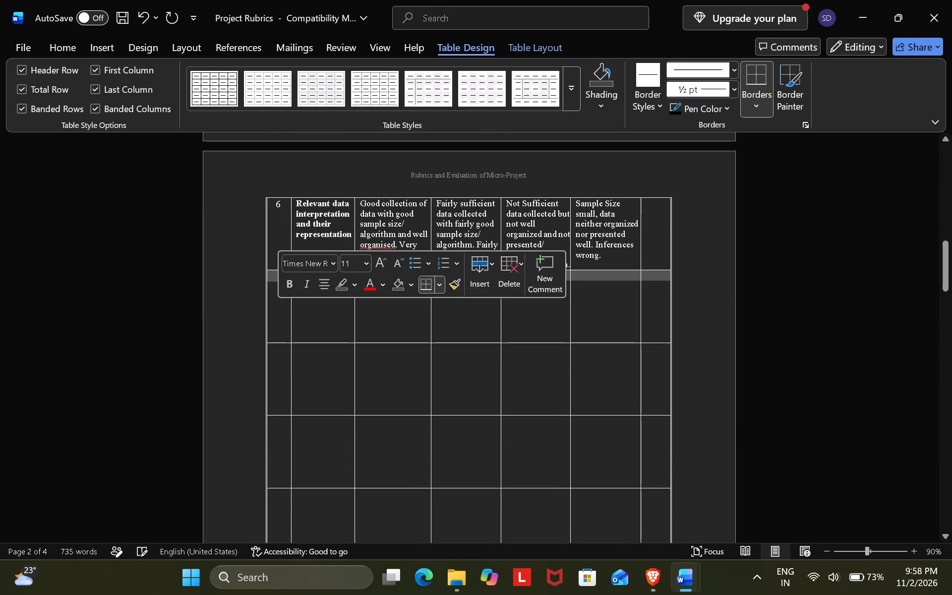
{"action": "key", "text": "ctrl+v"}
{"action": "scroll", "coordinate": [420, 360], "scroll_direction": "down", "scroll_amount": 4}
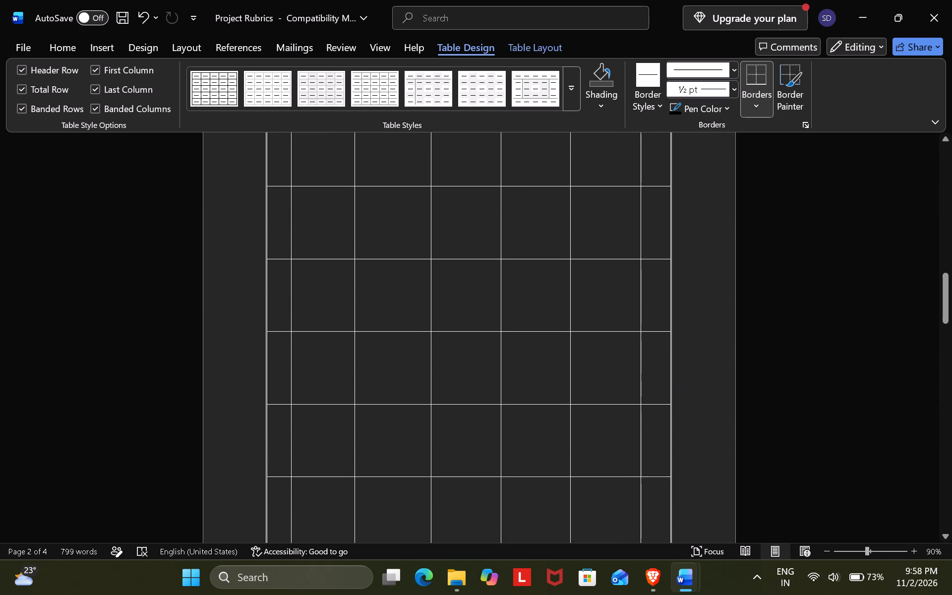
Move the contents of row 8, Completion of Micro-project vis-à-vis action plan, from the last page's table into the blank row below row 7.
{"action": "scroll", "coordinate": [420, 360], "scroll_direction": "down", "scroll_amount": 4}
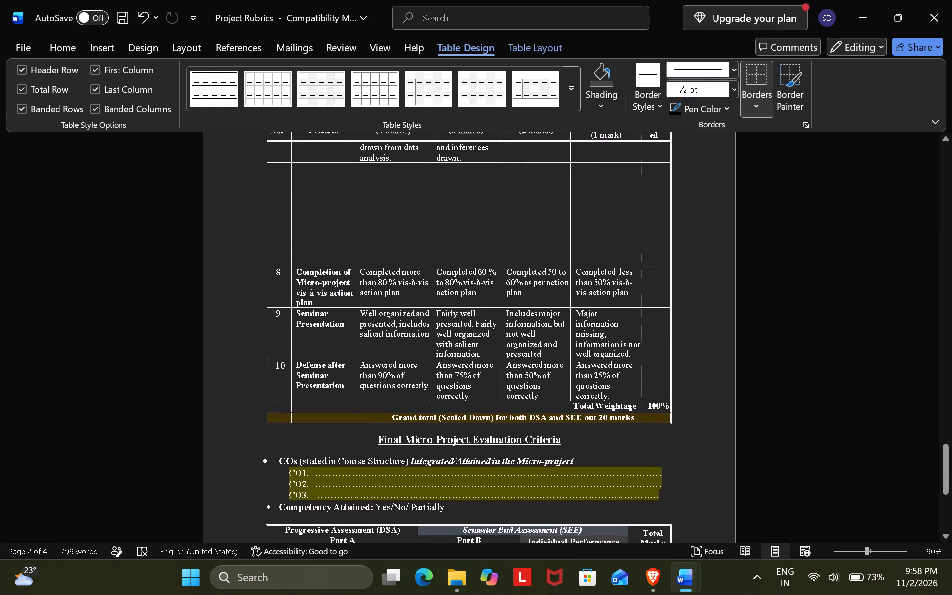
{"action": "left_click_drag", "start_coordinate": [659, 323], "coordinate": [582, 326]}
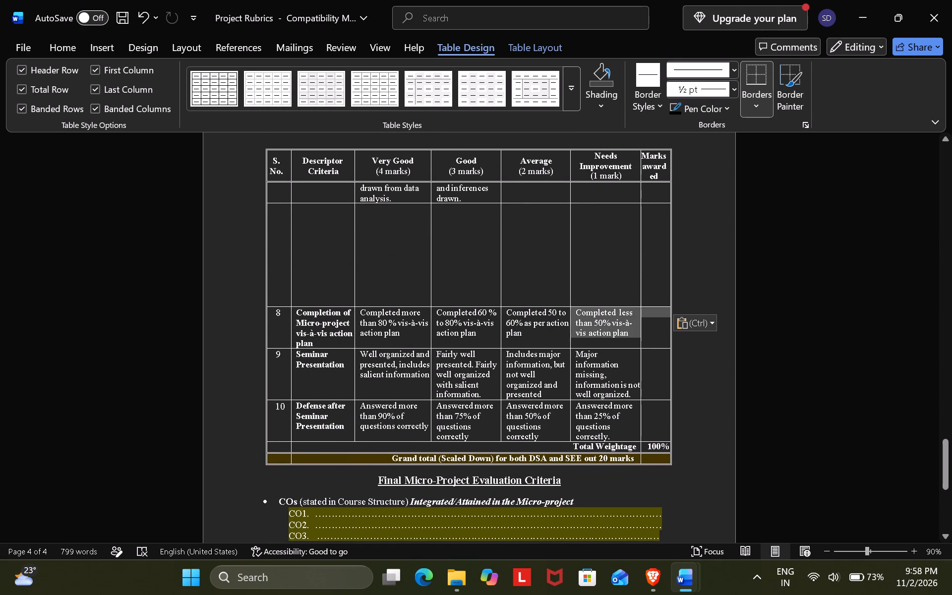
{"action": "left_click_drag", "start_coordinate": [582, 326], "coordinate": [275, 324]}
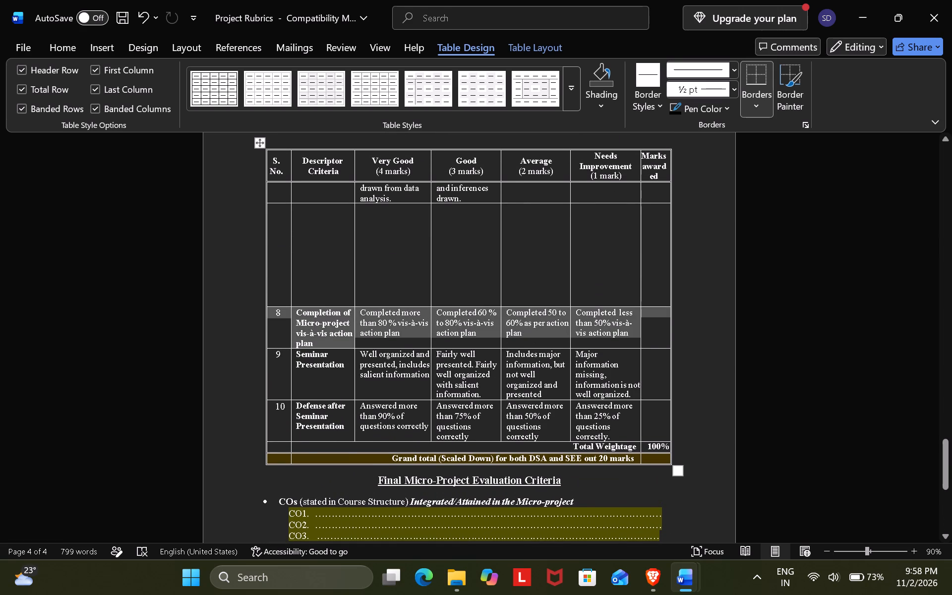
{"action": "key", "text": "ctrl+x"}
{"action": "scroll", "coordinate": [458, 290], "scroll_direction": "up", "scroll_amount": 8}
{"action": "scroll", "coordinate": [458, 290], "scroll_direction": "right", "scroll_amount": 1}
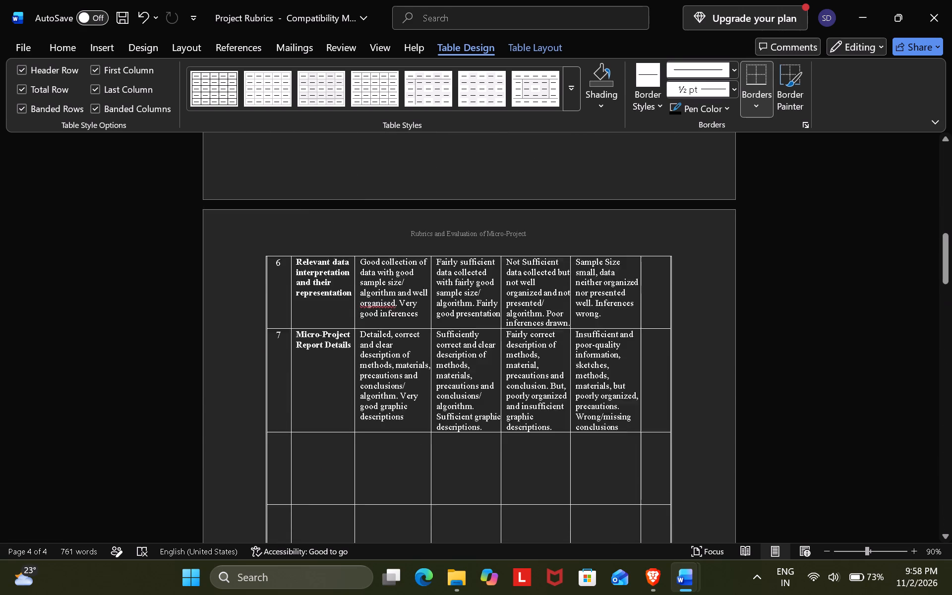
{"action": "scroll", "coordinate": [458, 290], "scroll_direction": "right", "scroll_amount": 1}
{"action": "left_click_drag", "start_coordinate": [658, 318], "coordinate": [623, 322]}
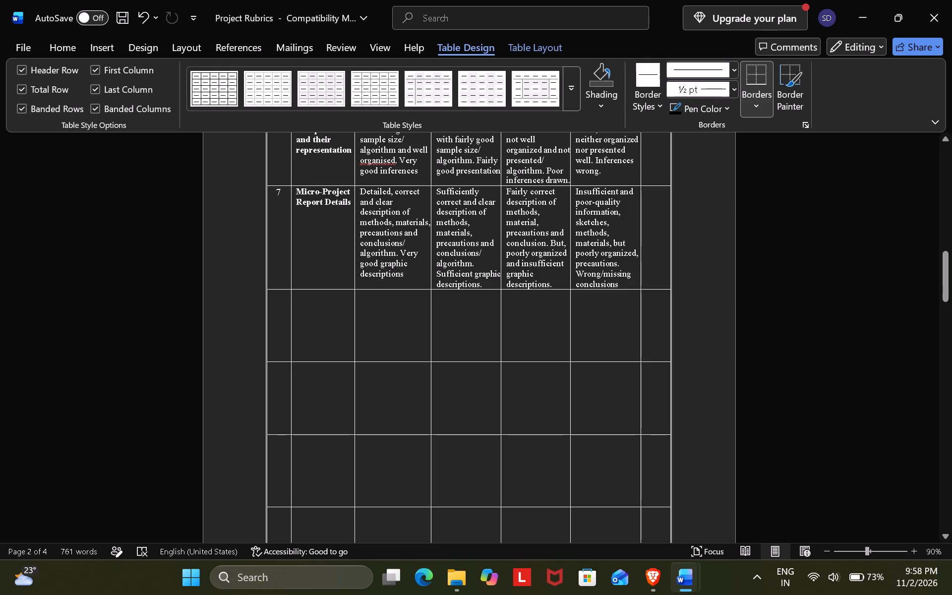
{"action": "left_click_drag", "start_coordinate": [623, 322], "coordinate": [277, 323]}
{"action": "key", "text": "ctrl+v"}
Move the contents of row 9, Seminar Presentation, from the last page's table into the blank row below row 8.
{"action": "scroll", "coordinate": [466, 368], "scroll_direction": "down", "scroll_amount": 9}
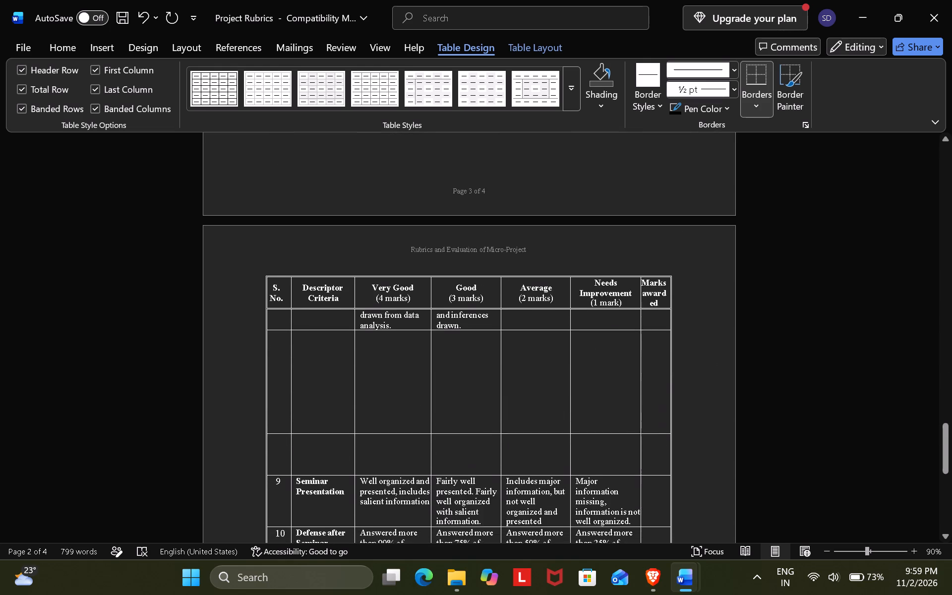
{"action": "scroll", "coordinate": [466, 368], "scroll_direction": "down", "scroll_amount": 2}
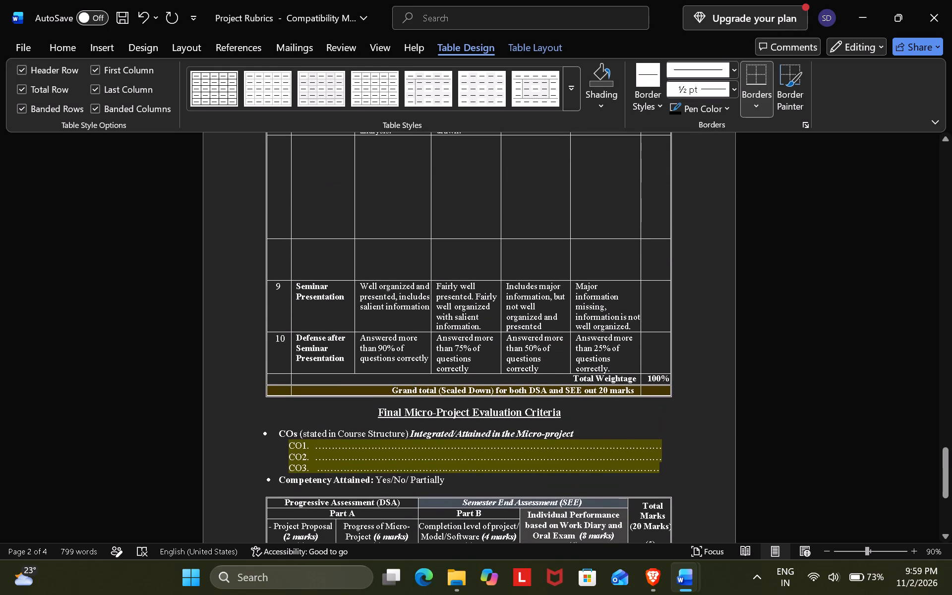
{"action": "left_click_drag", "start_coordinate": [654, 318], "coordinate": [271, 292]}
{"action": "key", "text": "ctrl+x"}
{"action": "scroll", "coordinate": [458, 284], "scroll_direction": "up", "scroll_amount": 2}
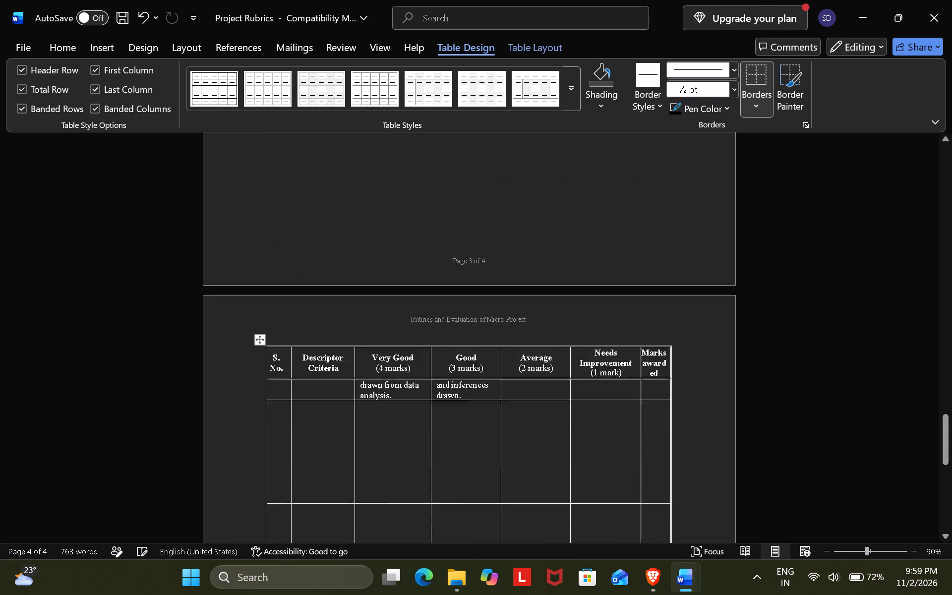
{"action": "scroll", "coordinate": [458, 284], "scroll_direction": "up", "scroll_amount": 9}
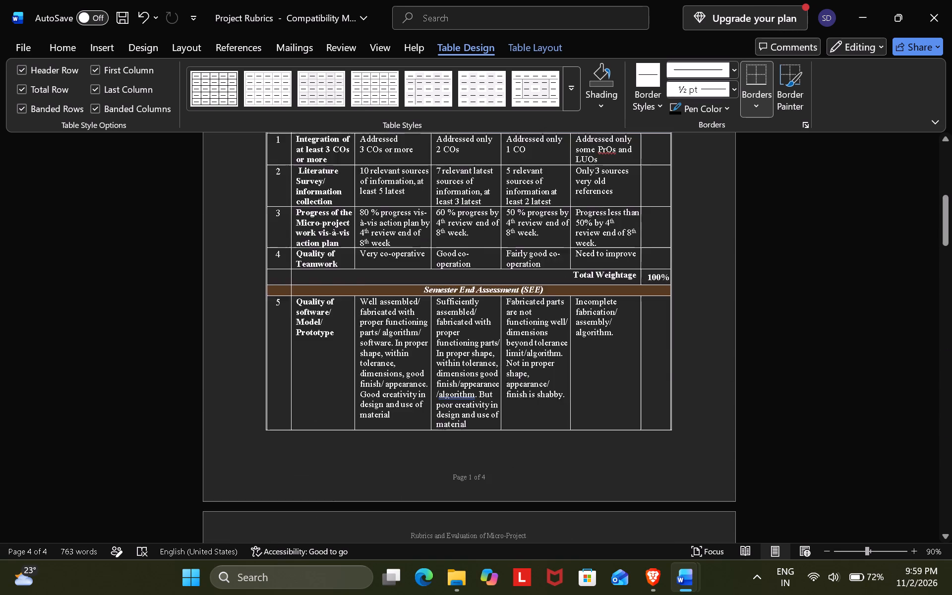
{"action": "scroll", "coordinate": [458, 284], "scroll_direction": "down", "scroll_amount": 4}
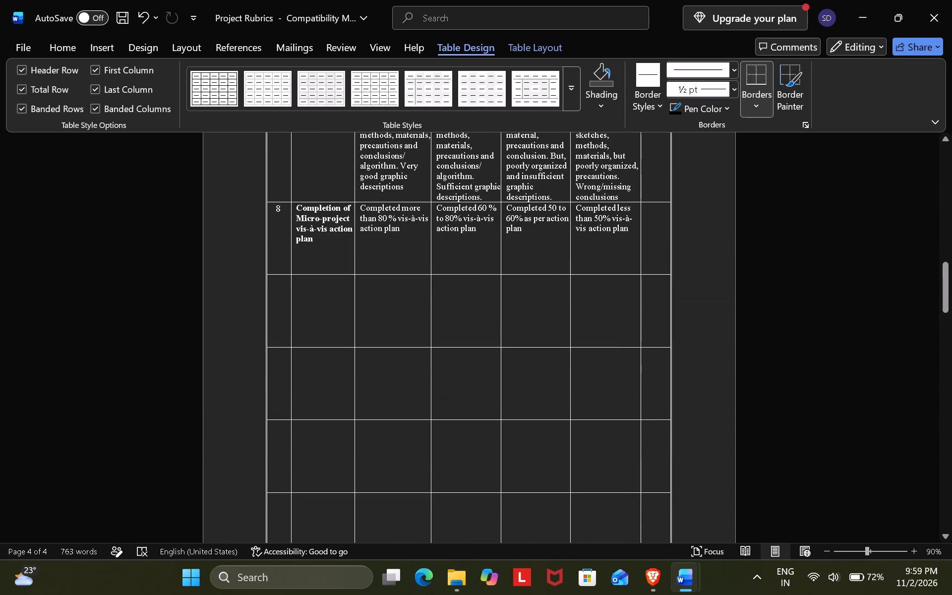
{"action": "left_click_drag", "start_coordinate": [663, 315], "coordinate": [273, 307]}
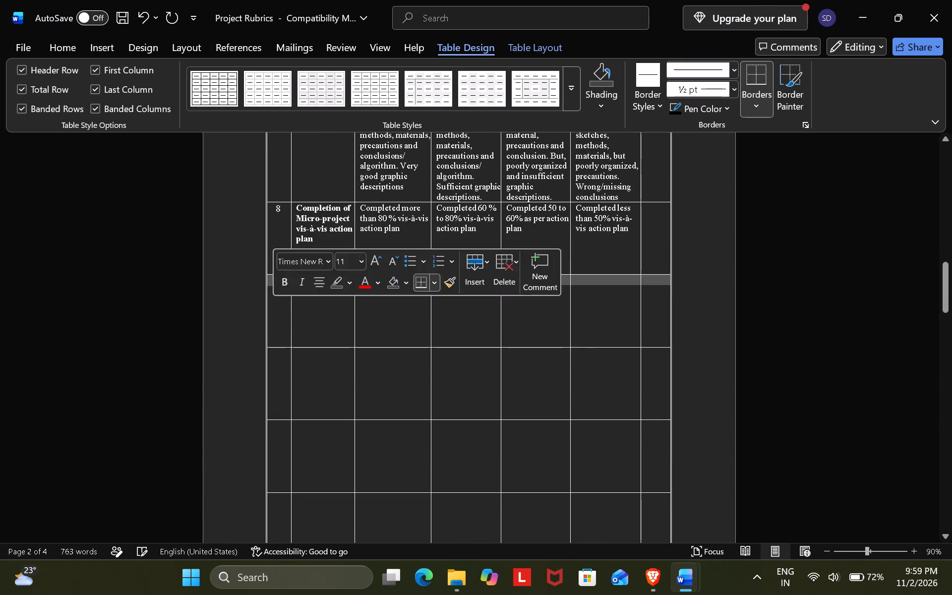
{"action": "key", "text": "ctrl+v"}
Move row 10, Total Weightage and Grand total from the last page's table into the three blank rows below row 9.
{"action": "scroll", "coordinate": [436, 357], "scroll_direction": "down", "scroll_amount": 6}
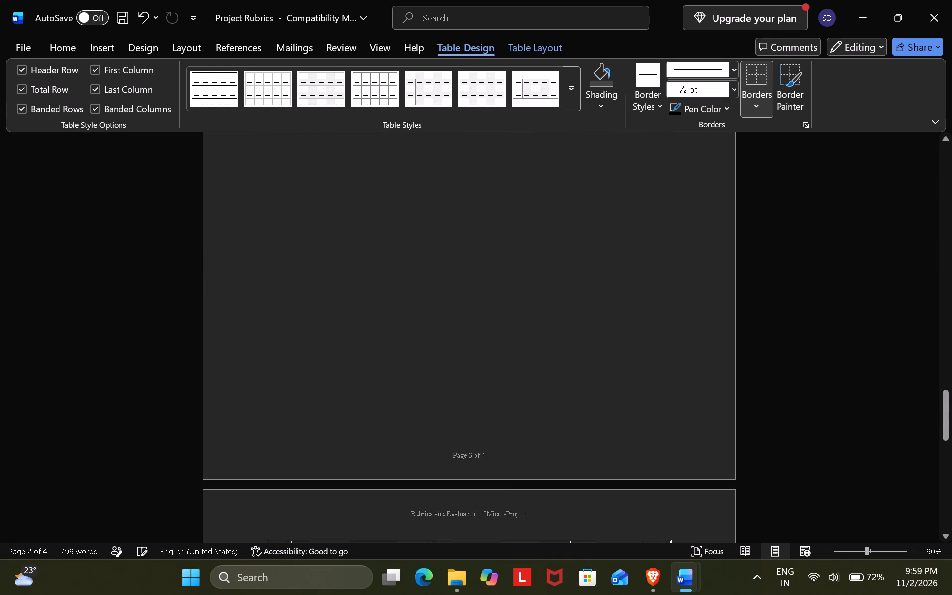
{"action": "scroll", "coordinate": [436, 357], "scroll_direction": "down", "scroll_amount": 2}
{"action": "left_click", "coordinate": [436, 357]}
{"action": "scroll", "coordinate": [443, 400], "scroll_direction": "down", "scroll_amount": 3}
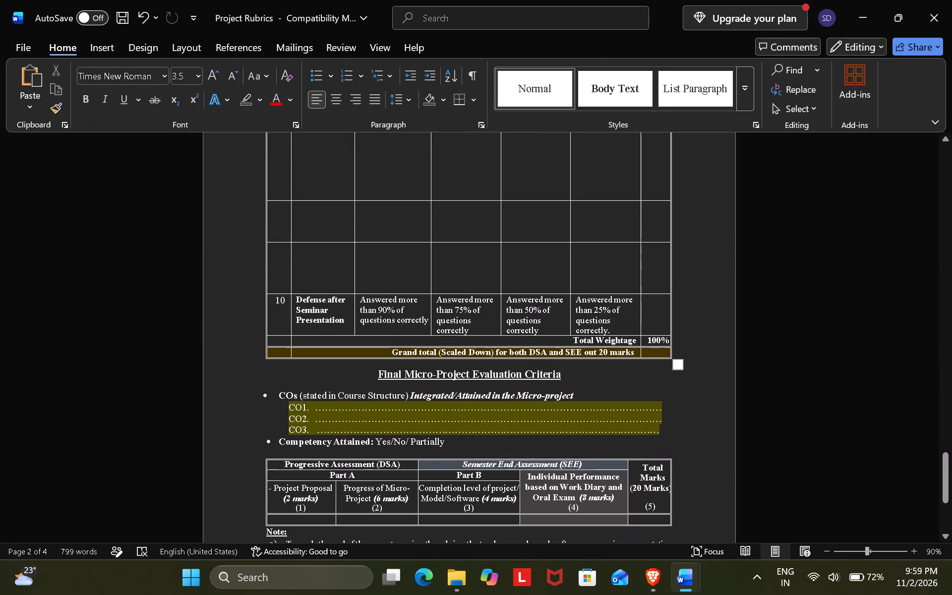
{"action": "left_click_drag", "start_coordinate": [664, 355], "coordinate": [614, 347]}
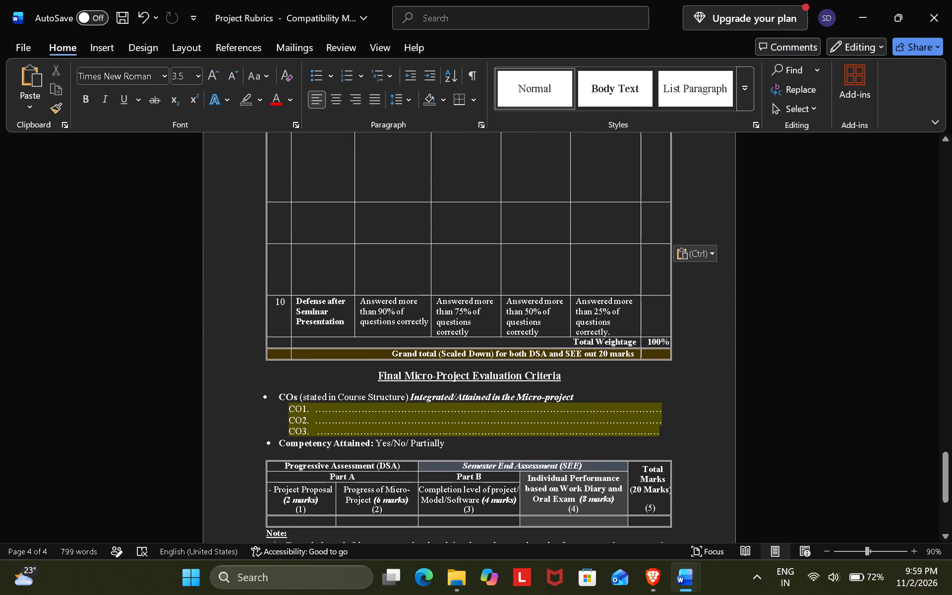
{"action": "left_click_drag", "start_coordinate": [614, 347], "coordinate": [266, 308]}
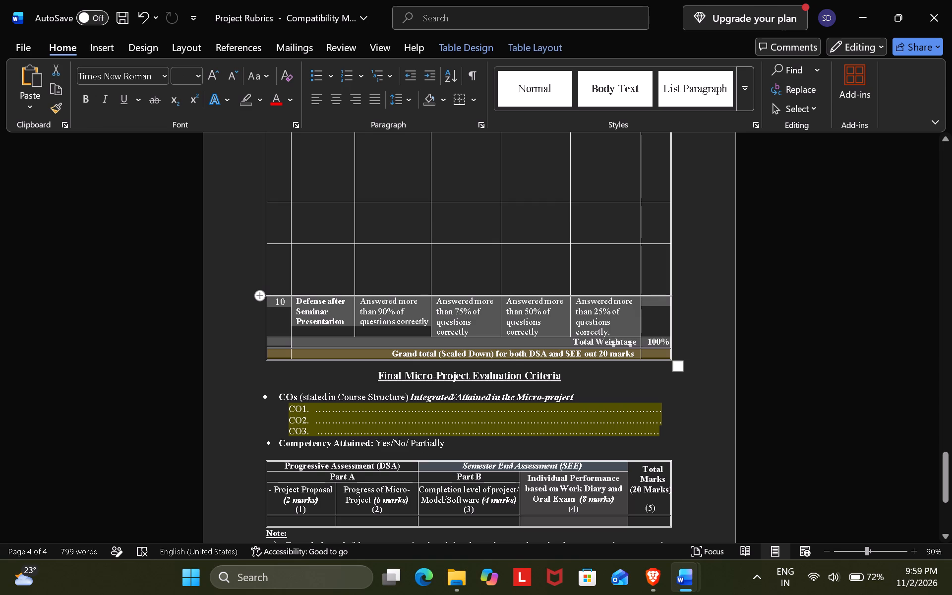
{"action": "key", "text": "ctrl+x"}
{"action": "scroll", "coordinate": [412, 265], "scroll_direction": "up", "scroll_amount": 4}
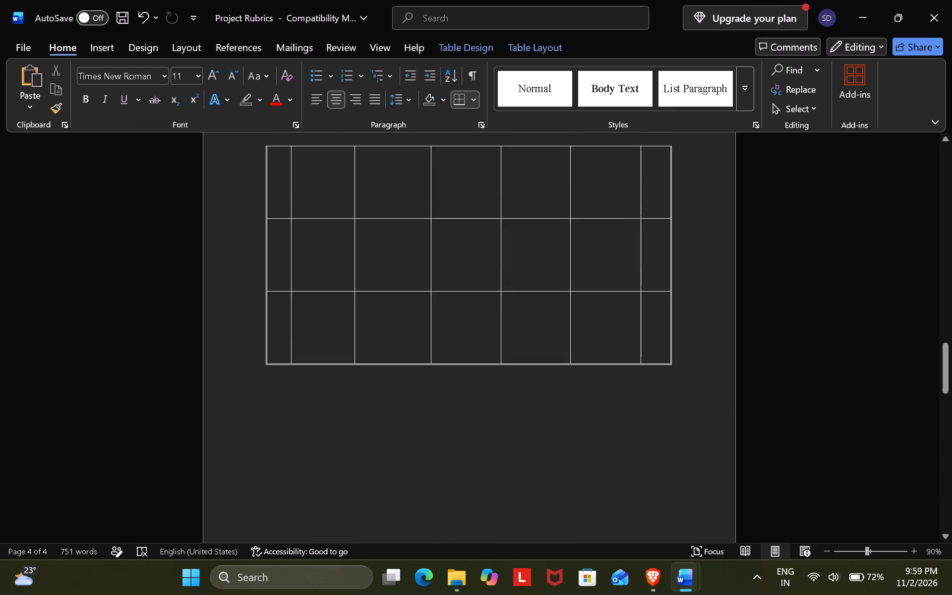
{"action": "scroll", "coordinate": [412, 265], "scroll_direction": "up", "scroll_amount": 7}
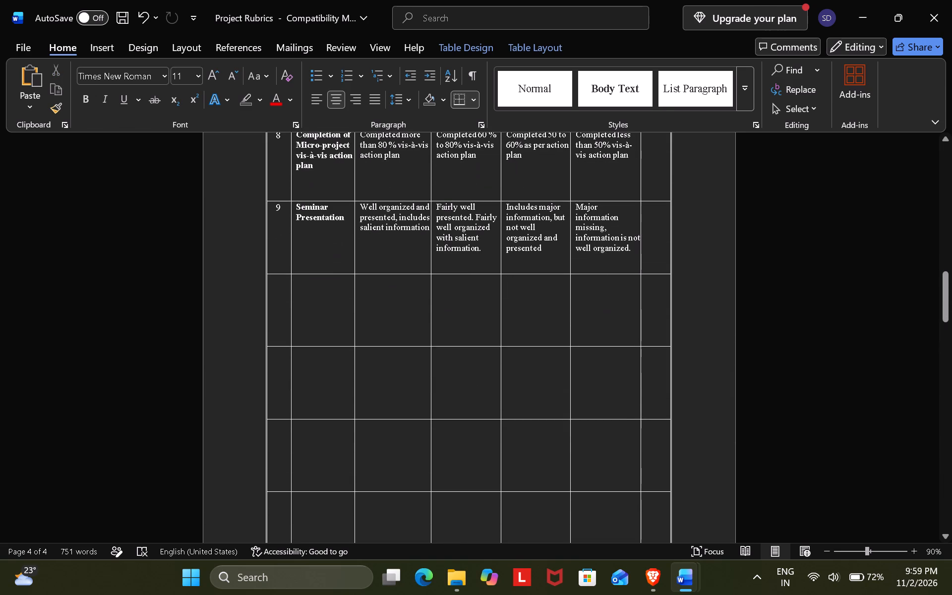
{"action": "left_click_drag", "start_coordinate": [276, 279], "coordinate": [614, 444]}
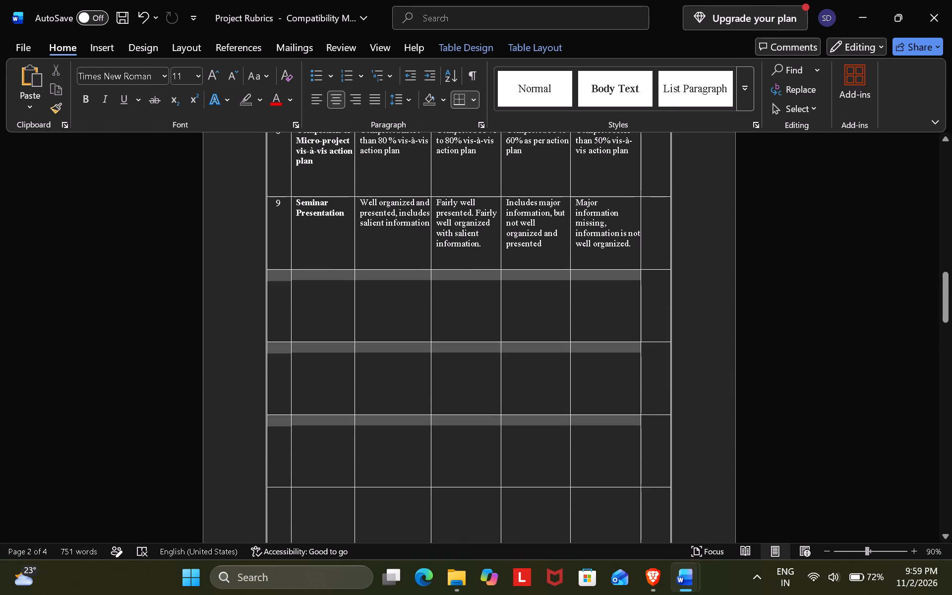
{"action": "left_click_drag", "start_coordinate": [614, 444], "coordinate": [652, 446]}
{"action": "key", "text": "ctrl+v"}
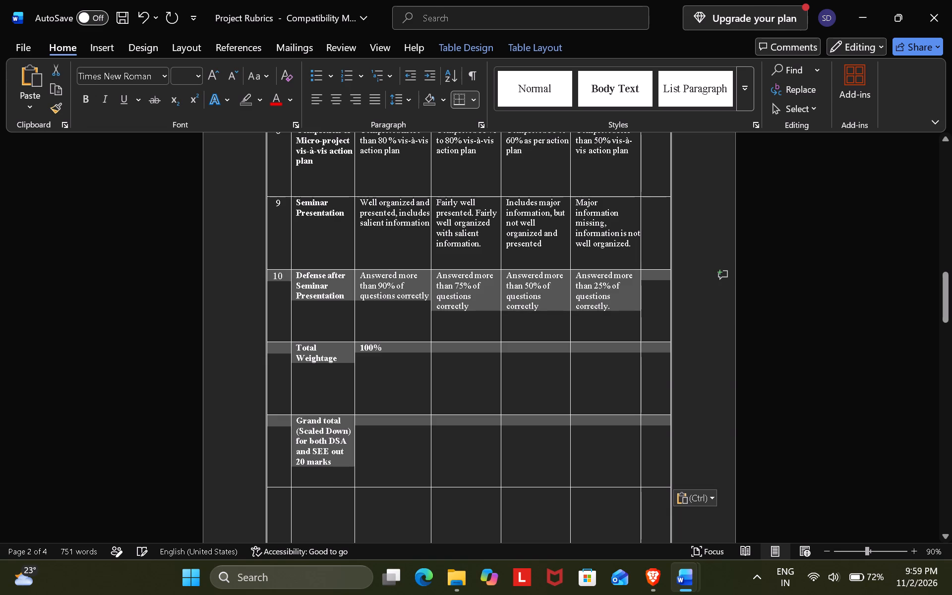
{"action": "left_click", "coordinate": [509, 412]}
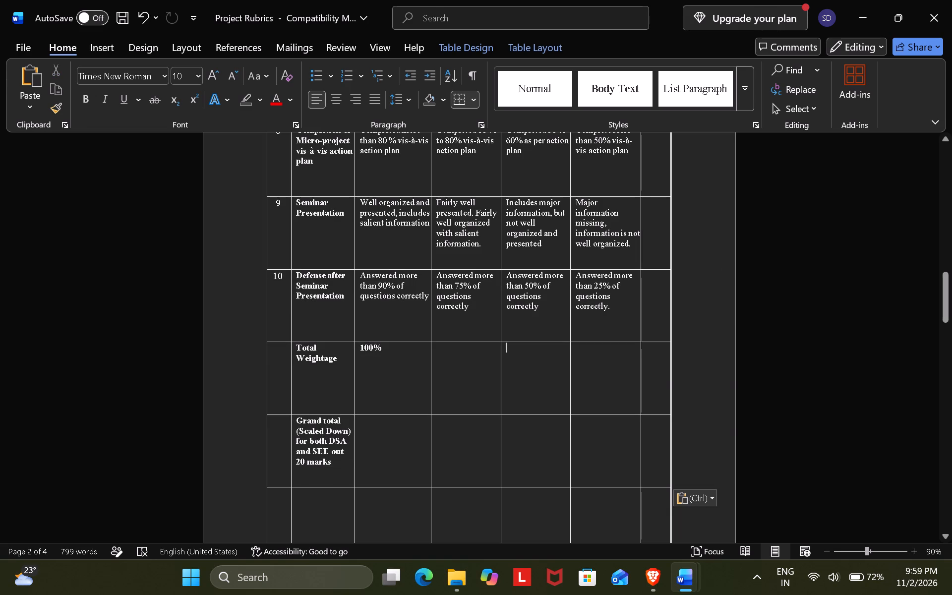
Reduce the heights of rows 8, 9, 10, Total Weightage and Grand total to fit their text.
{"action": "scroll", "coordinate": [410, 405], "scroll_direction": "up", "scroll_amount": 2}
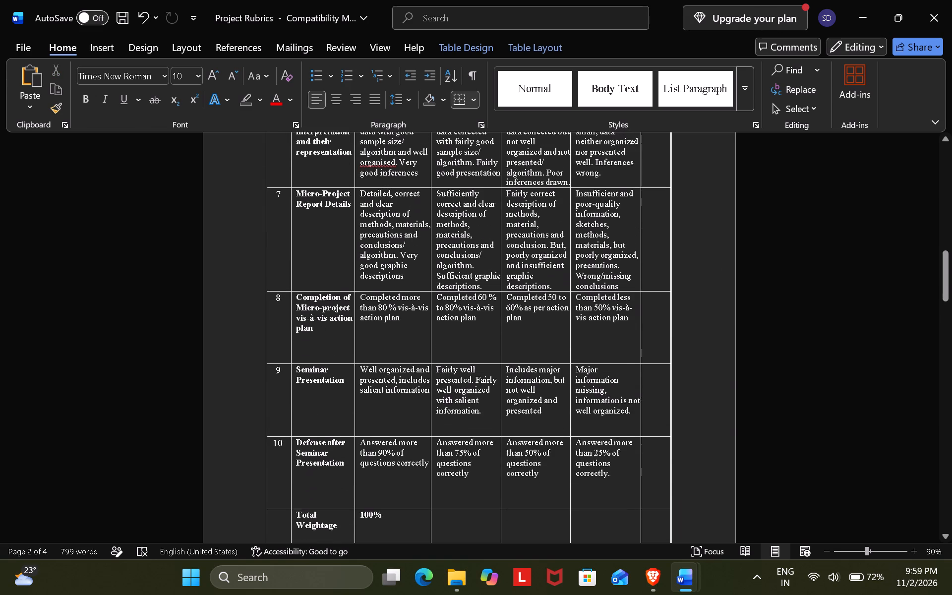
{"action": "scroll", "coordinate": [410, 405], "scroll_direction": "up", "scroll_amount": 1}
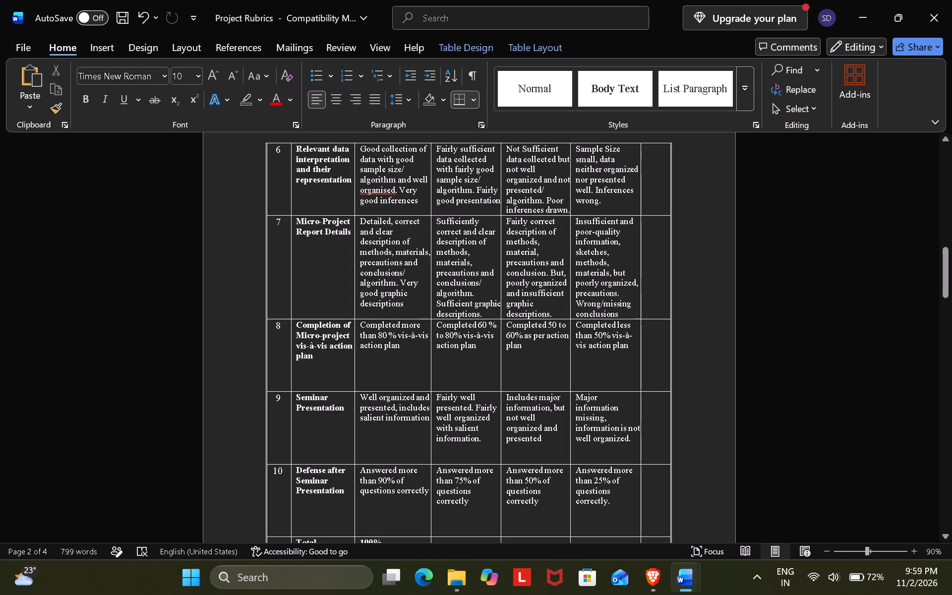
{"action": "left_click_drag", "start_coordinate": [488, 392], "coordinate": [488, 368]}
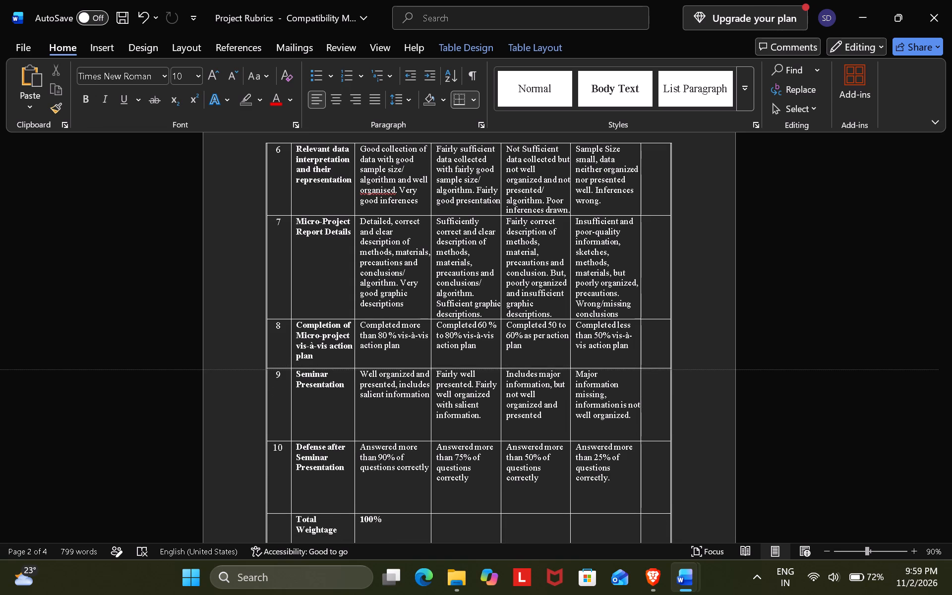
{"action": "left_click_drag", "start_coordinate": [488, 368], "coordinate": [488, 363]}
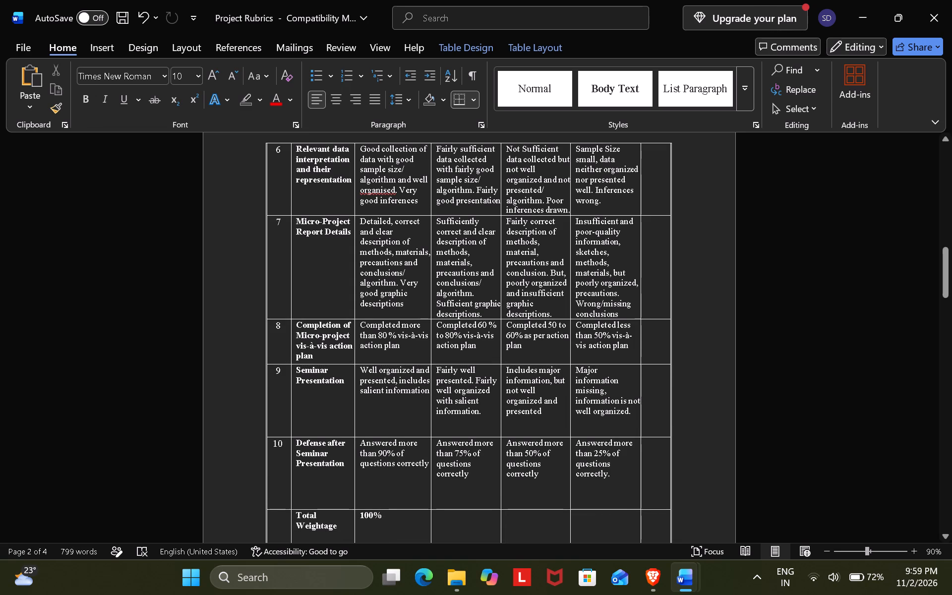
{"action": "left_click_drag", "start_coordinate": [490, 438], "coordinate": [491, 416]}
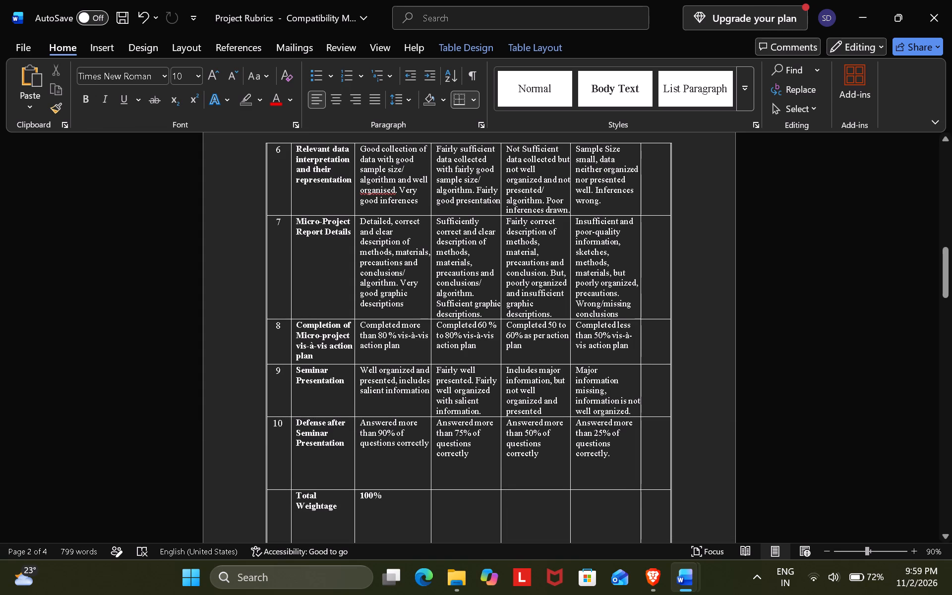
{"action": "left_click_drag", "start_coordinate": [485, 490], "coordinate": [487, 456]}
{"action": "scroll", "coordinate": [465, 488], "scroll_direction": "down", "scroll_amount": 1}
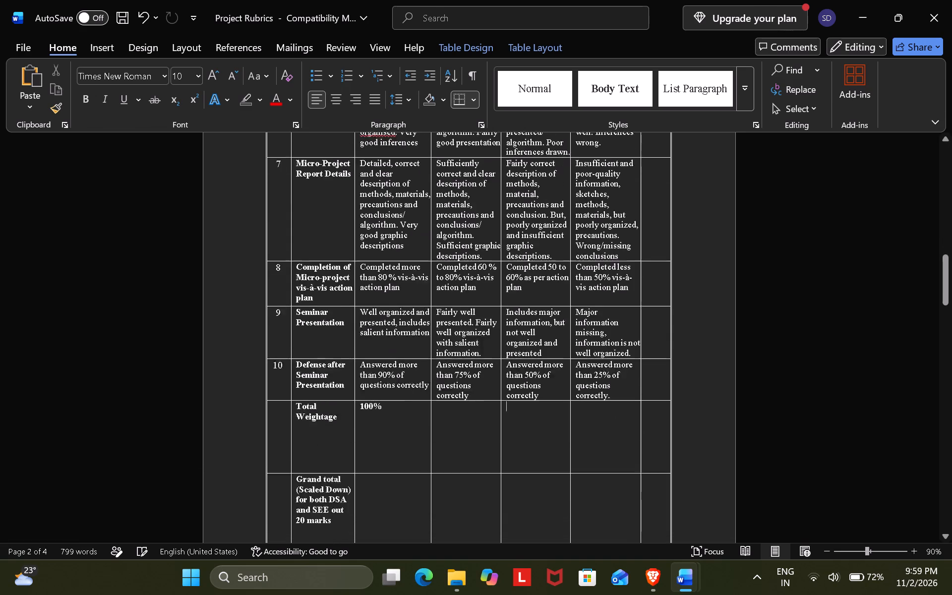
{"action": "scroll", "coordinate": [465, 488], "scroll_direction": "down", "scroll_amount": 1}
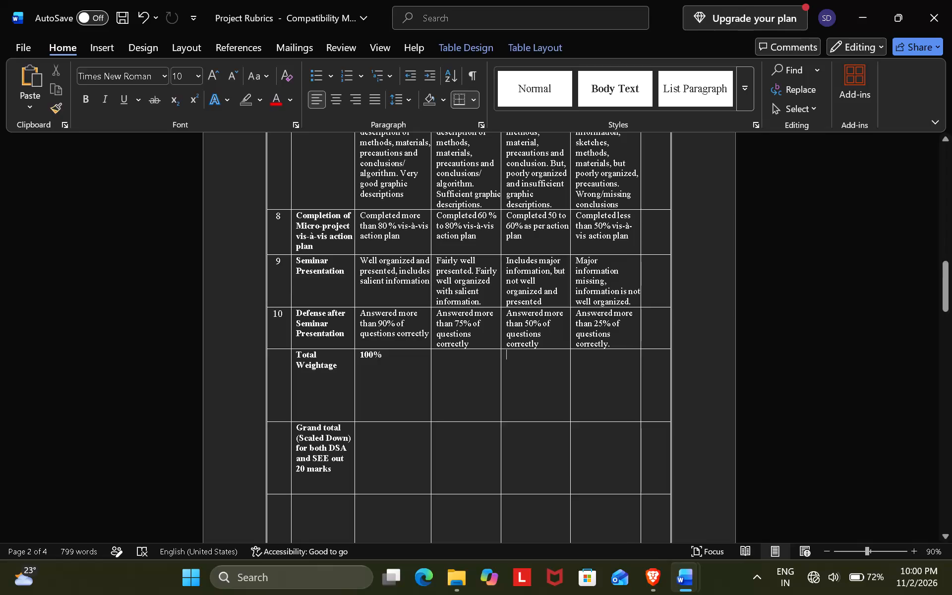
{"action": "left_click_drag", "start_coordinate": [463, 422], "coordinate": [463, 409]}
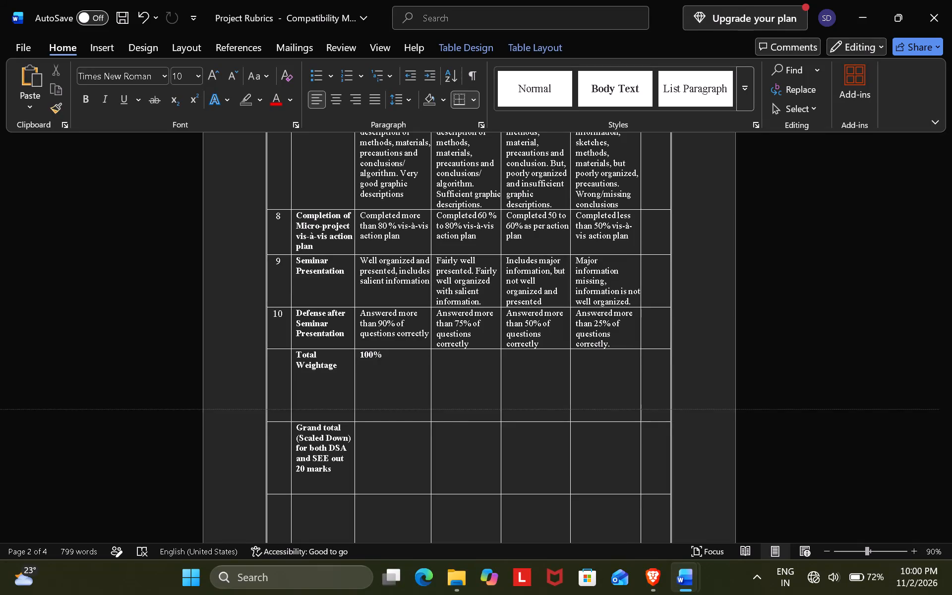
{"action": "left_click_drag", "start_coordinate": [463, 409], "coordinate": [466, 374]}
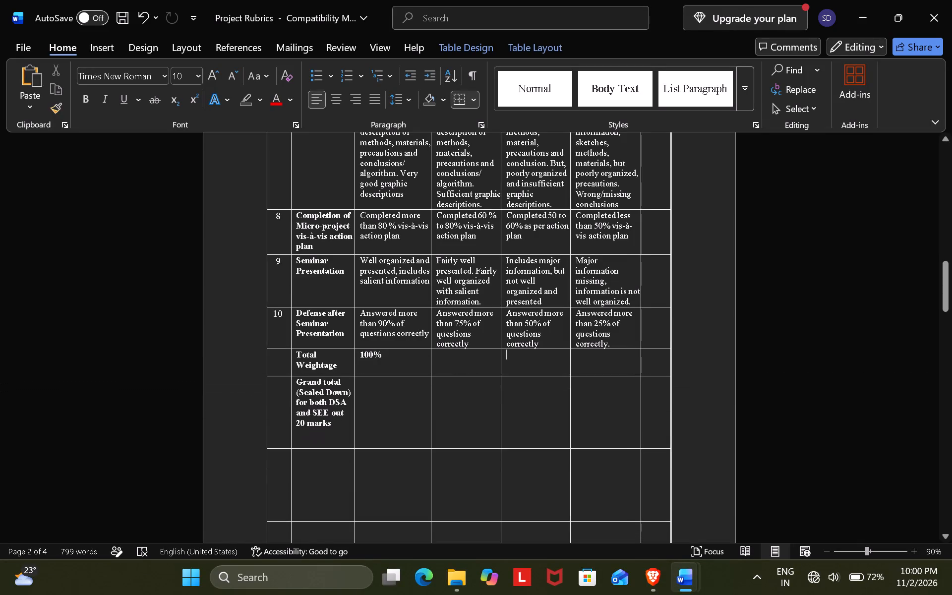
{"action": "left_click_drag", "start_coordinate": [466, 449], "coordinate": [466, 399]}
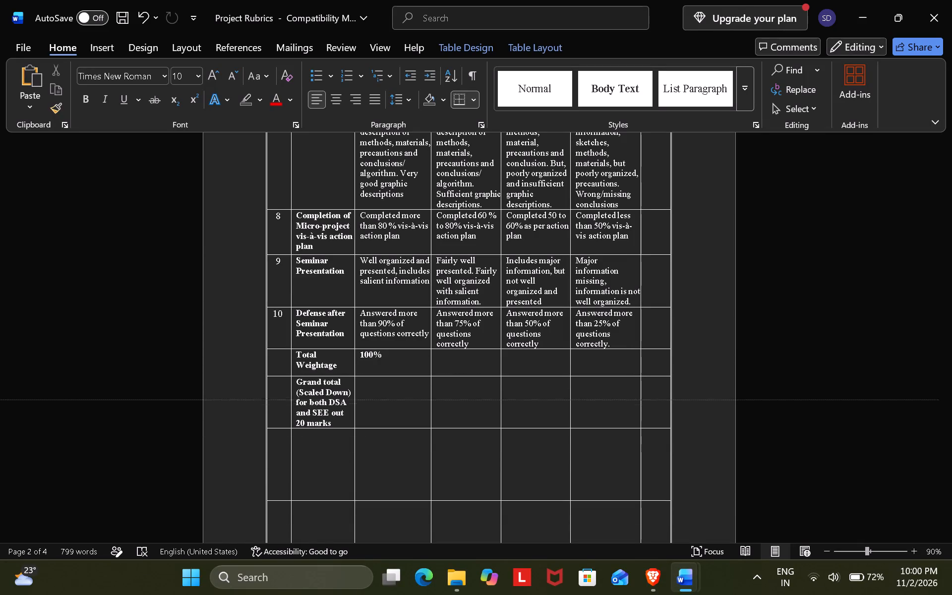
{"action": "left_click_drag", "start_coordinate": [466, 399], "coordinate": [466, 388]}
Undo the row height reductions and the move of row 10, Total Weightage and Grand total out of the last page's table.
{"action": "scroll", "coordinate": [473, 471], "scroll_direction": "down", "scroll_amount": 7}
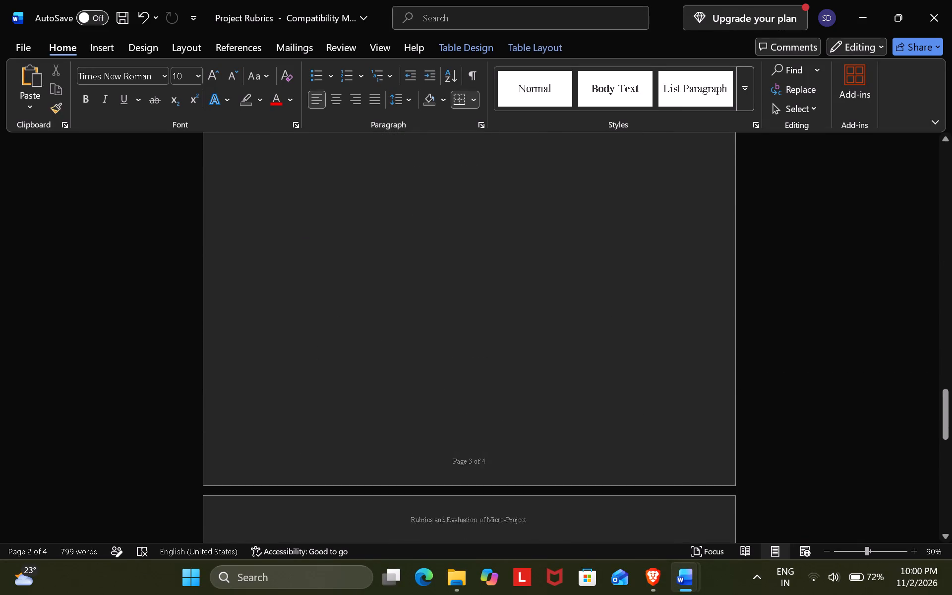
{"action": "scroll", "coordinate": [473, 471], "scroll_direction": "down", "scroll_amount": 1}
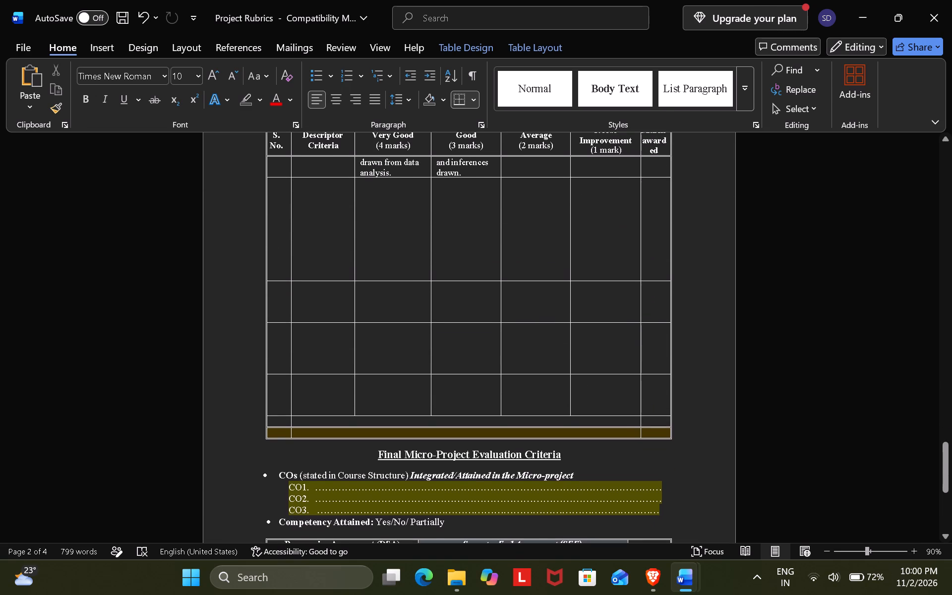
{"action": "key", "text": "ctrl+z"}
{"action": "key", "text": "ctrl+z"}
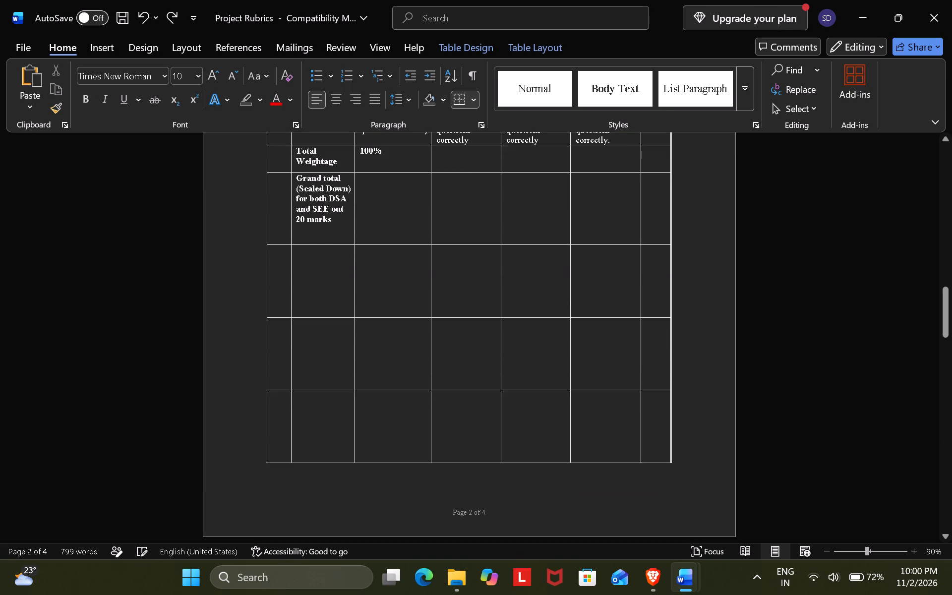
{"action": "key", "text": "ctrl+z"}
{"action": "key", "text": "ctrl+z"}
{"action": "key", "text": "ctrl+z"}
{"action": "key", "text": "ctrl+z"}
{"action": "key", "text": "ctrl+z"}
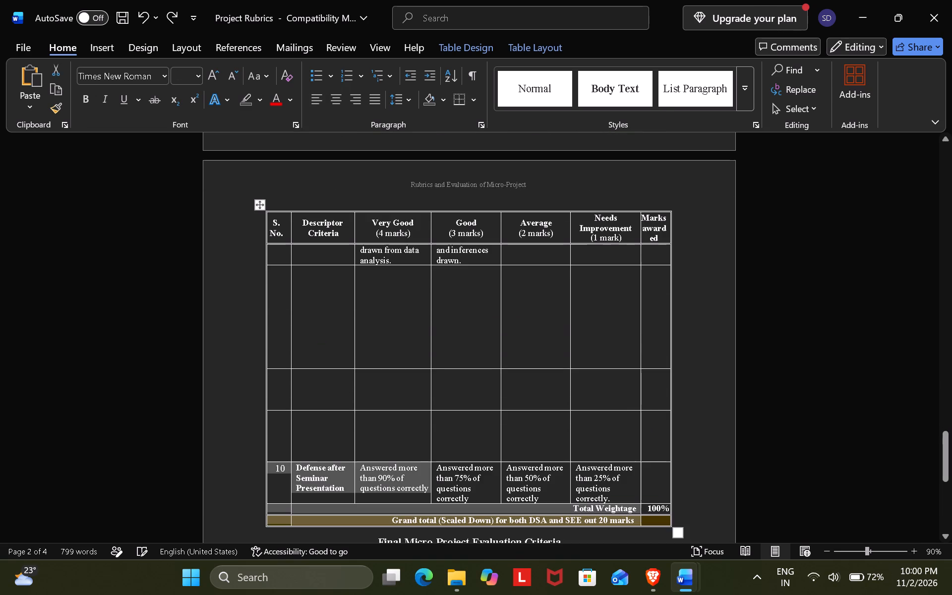
Move the contents of row 10, Defense after Seminar Presentation, from the last page's table into the blank row below row 9.
{"action": "scroll", "coordinate": [427, 499], "scroll_direction": "down", "scroll_amount": 1}
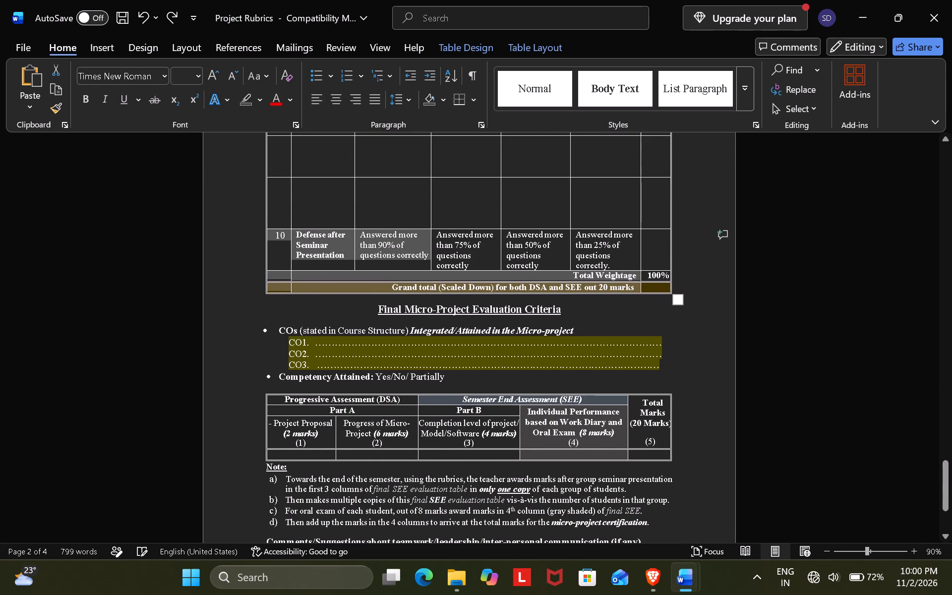
{"action": "left_click", "coordinate": [806, 349]}
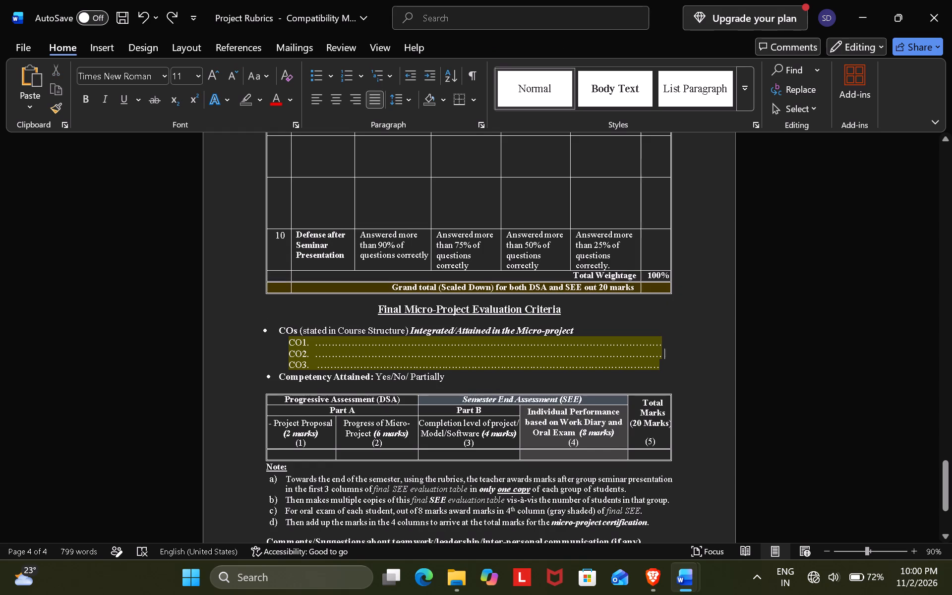
{"action": "left_click_drag", "start_coordinate": [649, 253], "coordinate": [407, 258]}
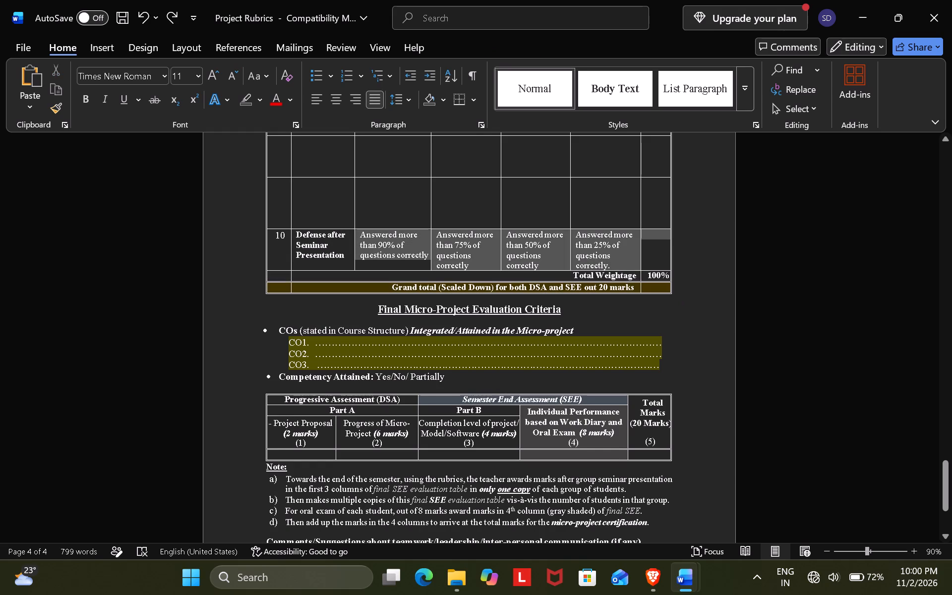
{"action": "left_click_drag", "start_coordinate": [407, 258], "coordinate": [275, 254]}
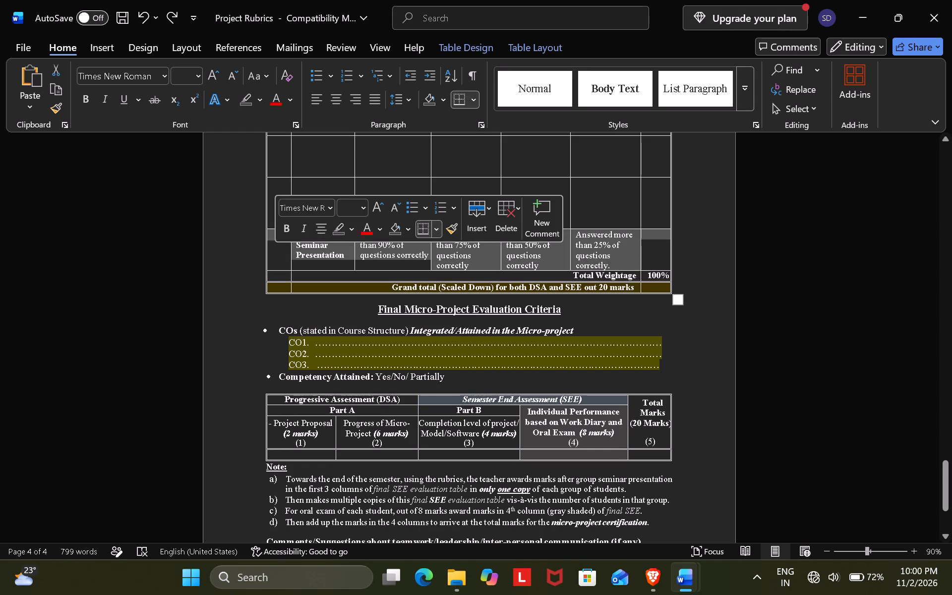
{"action": "key", "text": "ctrl+x"}
{"action": "scroll", "coordinate": [505, 257], "scroll_direction": "up", "scroll_amount": 6}
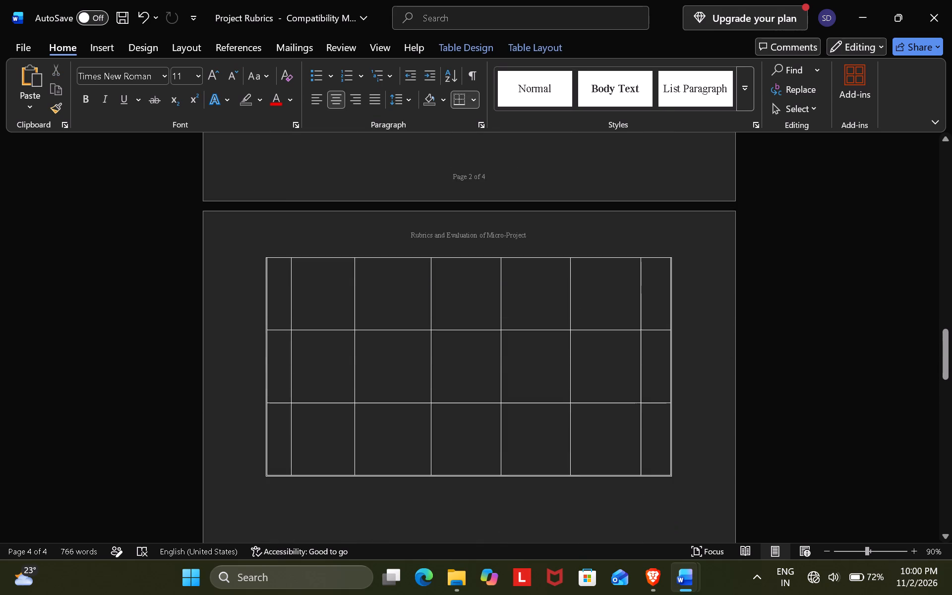
{"action": "scroll", "coordinate": [505, 257], "scroll_direction": "up", "scroll_amount": 5}
{"action": "scroll", "coordinate": [505, 257], "scroll_direction": "down", "scroll_amount": 1}
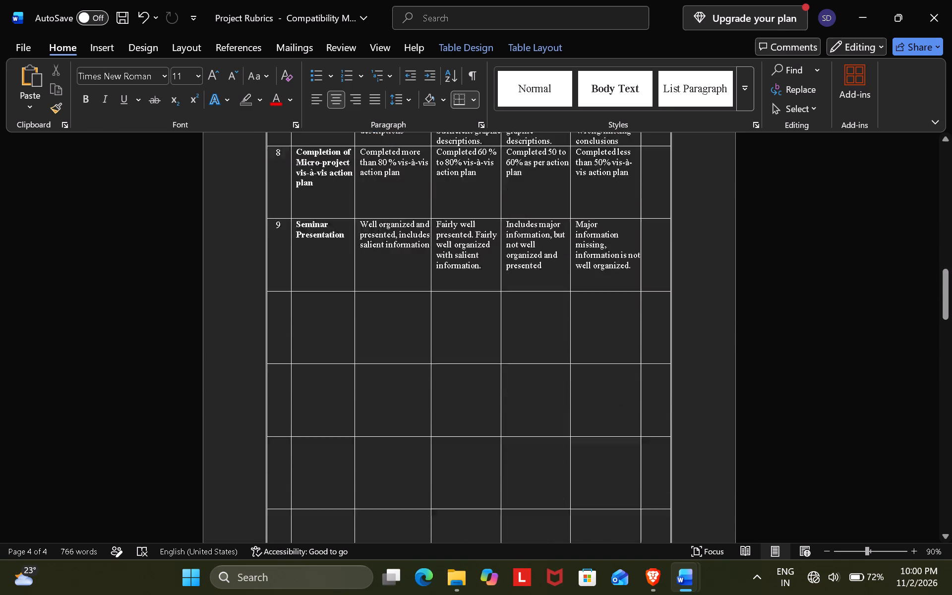
{"action": "scroll", "coordinate": [505, 257], "scroll_direction": "down", "scroll_amount": 2}
{"action": "left_click_drag", "start_coordinate": [655, 286], "coordinate": [252, 283]}
{"action": "key", "text": "ctrl+v"}
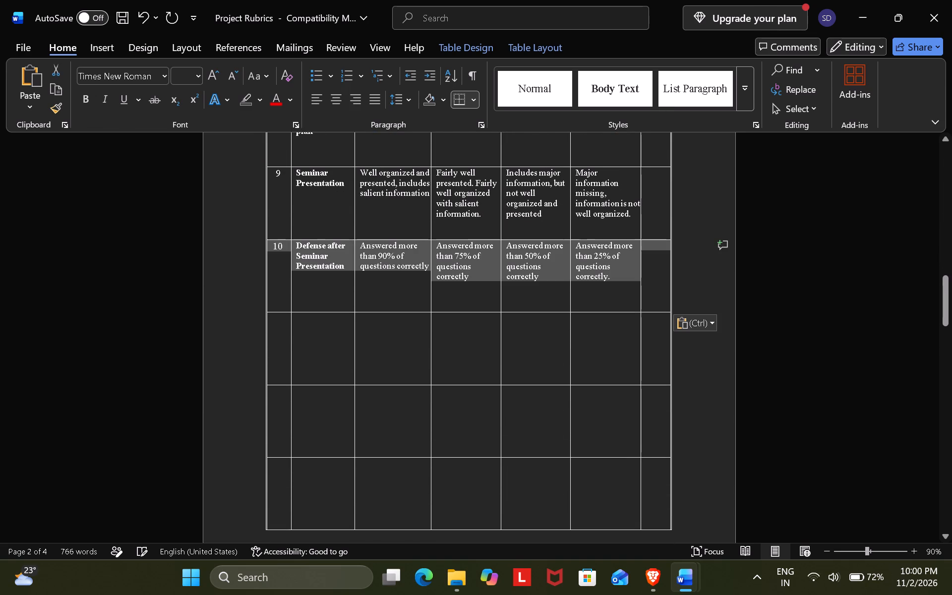
Delete all the blank rows below row 10, including those that run onto the following page.
{"action": "left_click", "coordinate": [393, 351]}
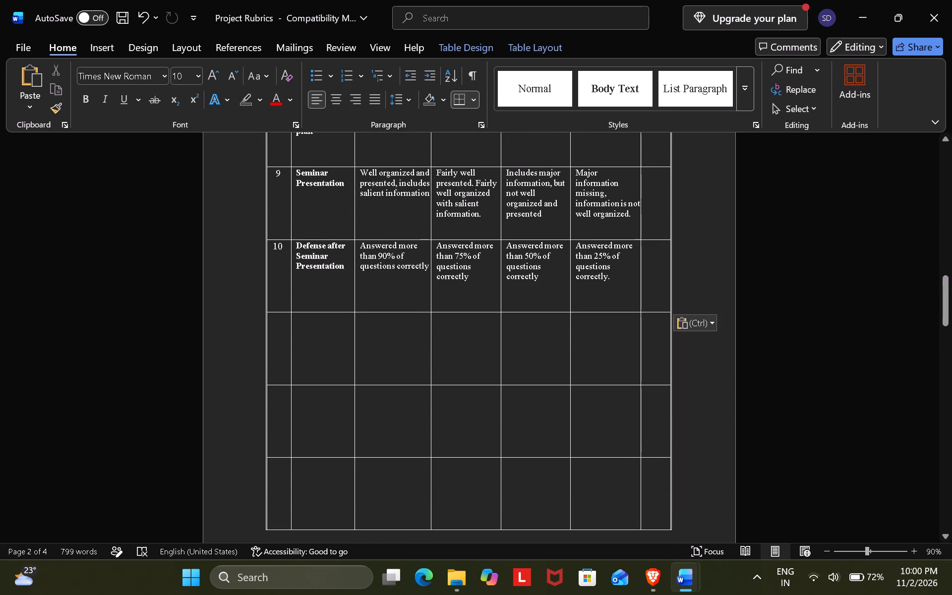
{"action": "key", "text": "BackSpace"}
{"action": "key", "text": "BackSpace"}
{"action": "key", "text": "BackSpace"}
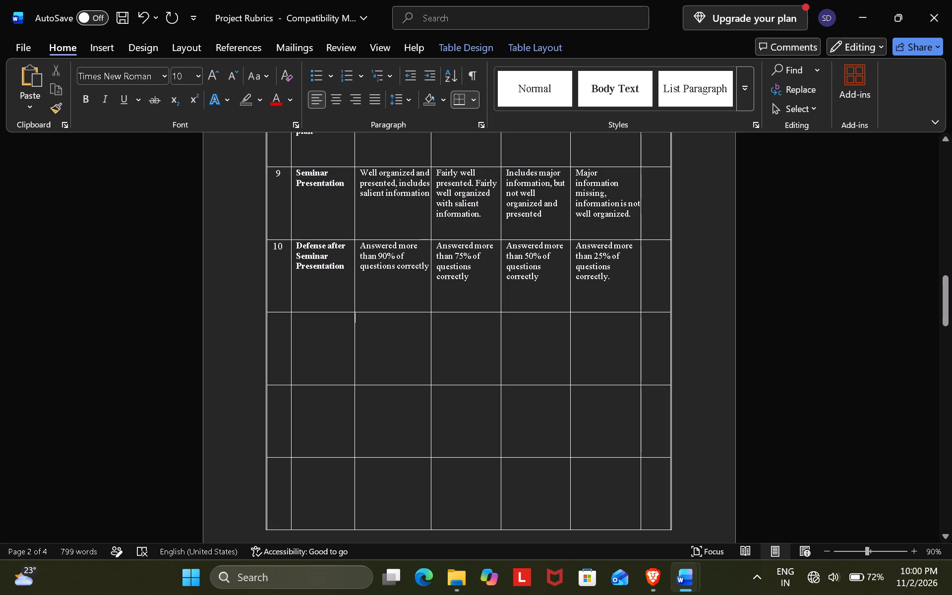
{"action": "left_click_drag", "start_coordinate": [689, 311], "coordinate": [689, 364]}
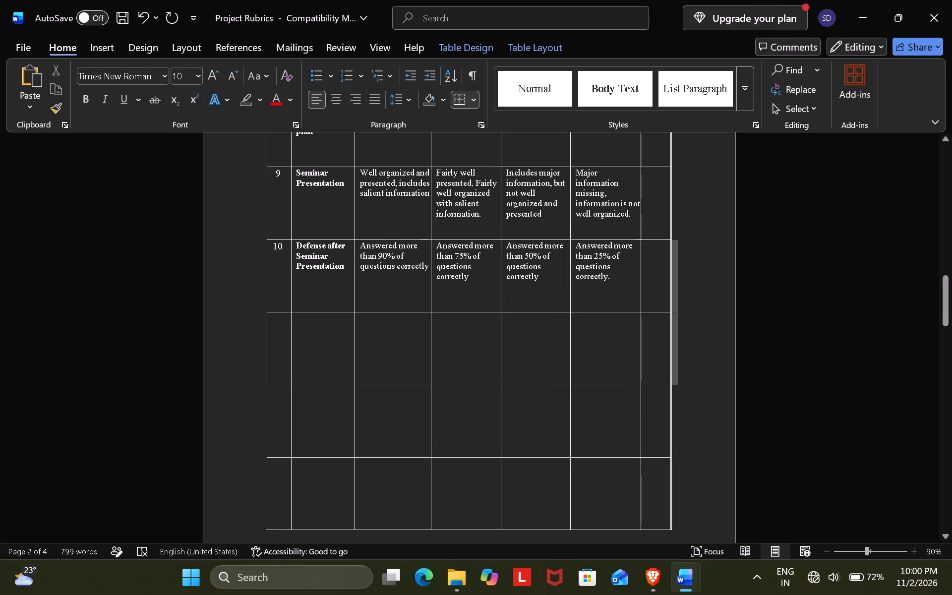
{"action": "left_click_drag", "start_coordinate": [689, 364], "coordinate": [689, 364]}
{"action": "left_click", "coordinate": [689, 364]}
{"action": "left_click_drag", "start_coordinate": [684, 330], "coordinate": [470, 454]}
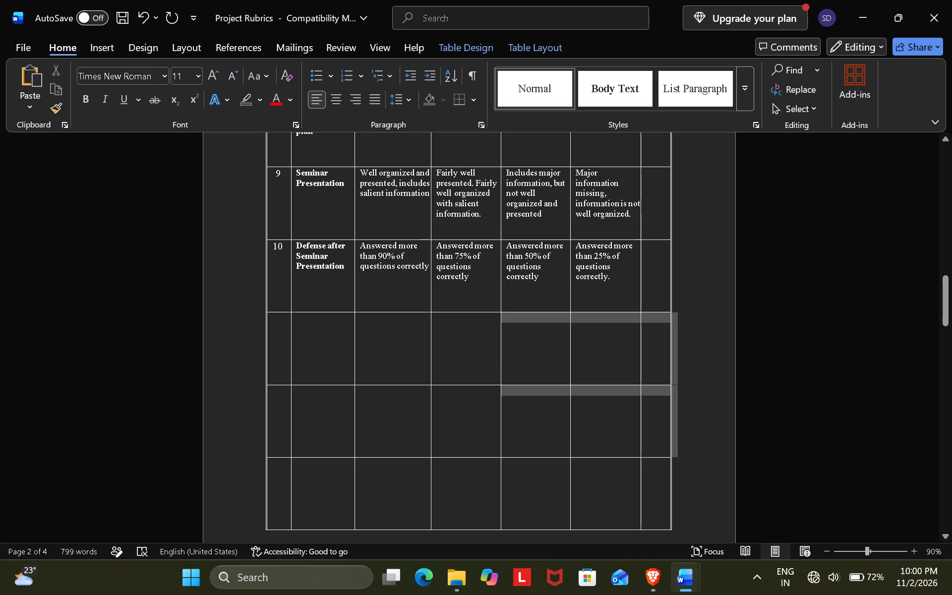
{"action": "left_click_drag", "start_coordinate": [470, 454], "coordinate": [274, 550]}
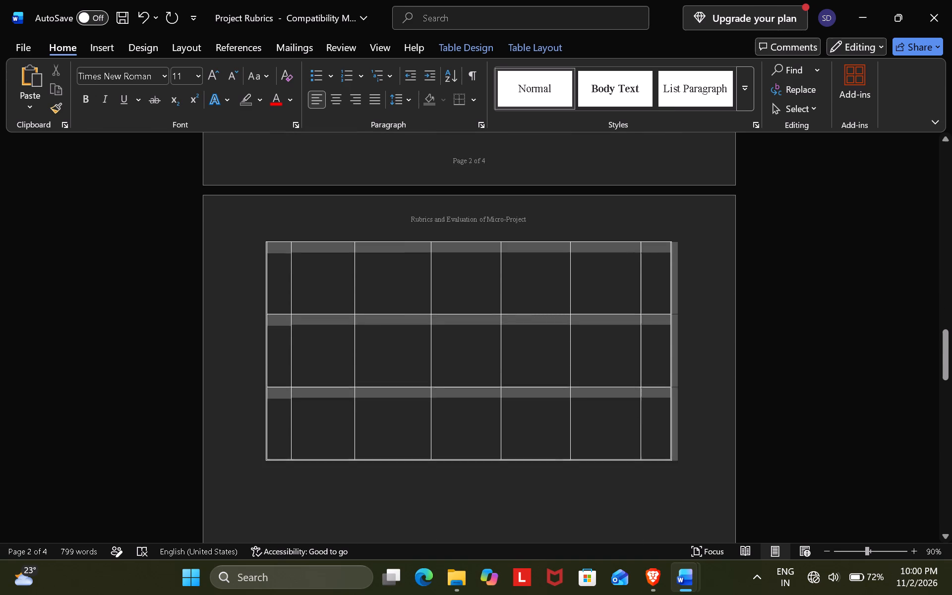
{"action": "left_click_drag", "start_coordinate": [274, 550], "coordinate": [275, 519]}
{"action": "key", "text": "Delete"}
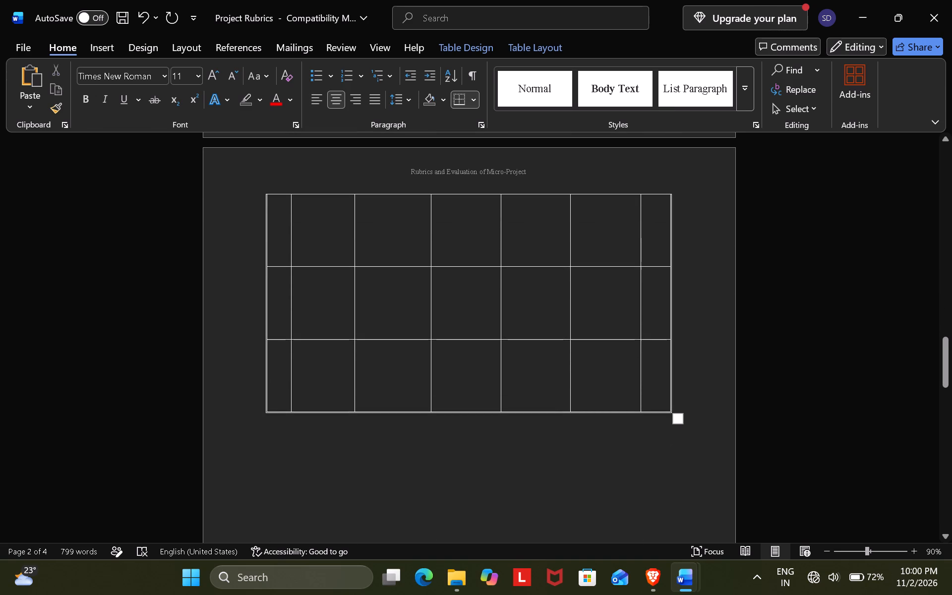
{"action": "left_click", "coordinate": [403, 490]}
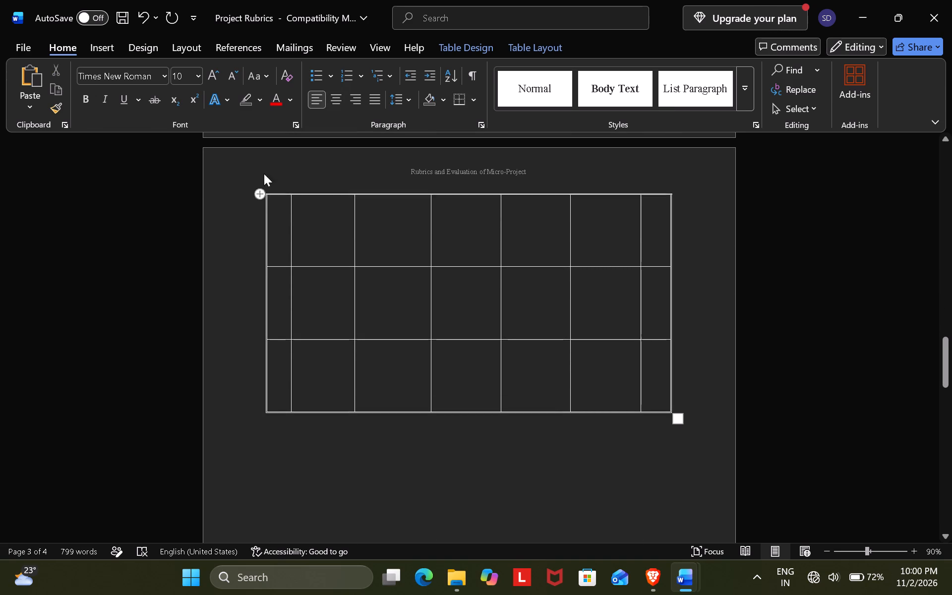
{"action": "left_click_drag", "start_coordinate": [686, 452], "coordinate": [301, 154]}
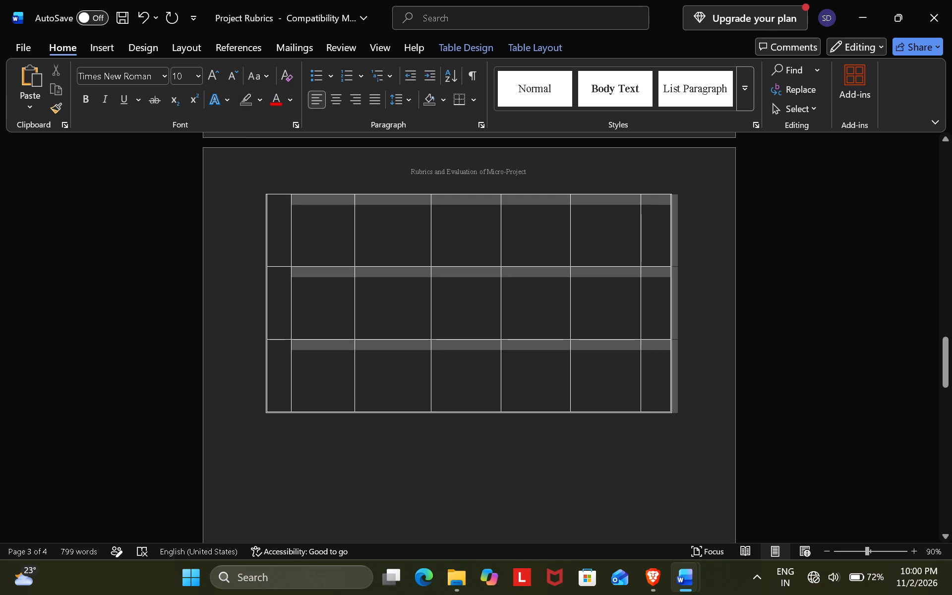
{"action": "left_click_drag", "start_coordinate": [301, 154], "coordinate": [265, 377]}
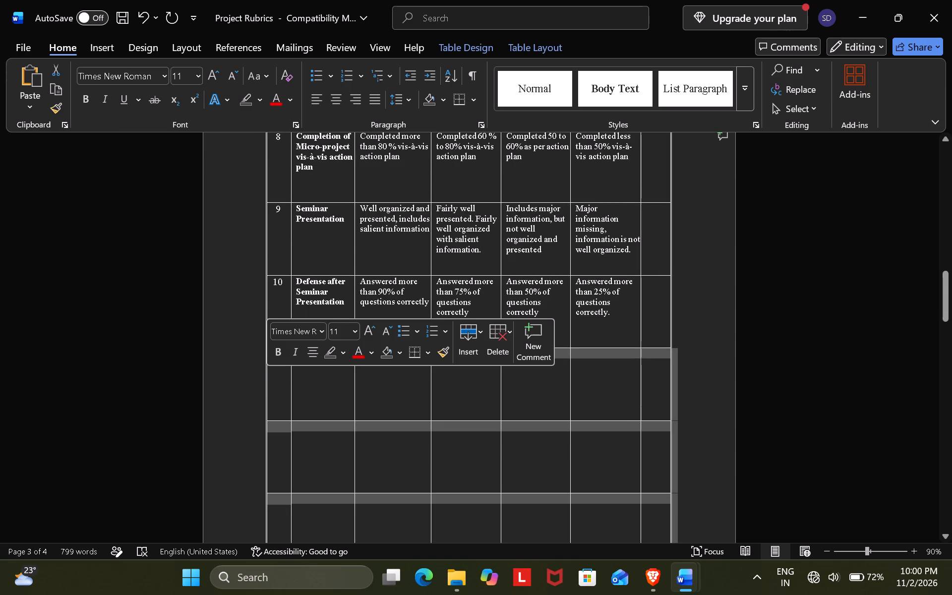
{"action": "key", "text": "BackSpace"}
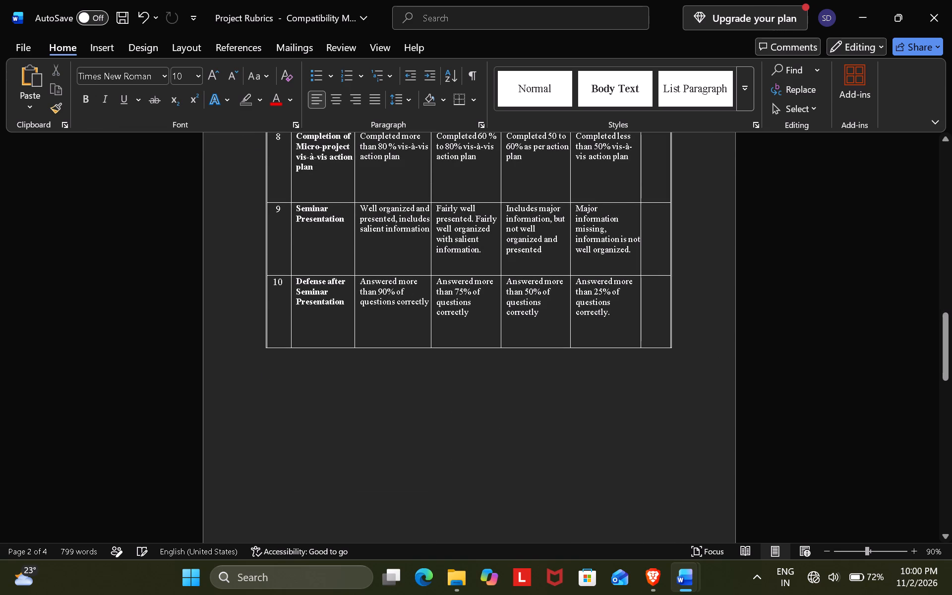
Reduce the height of row 10, Defense after Seminar Presentation, to fit its text.
{"action": "left_click_drag", "start_coordinate": [412, 347], "coordinate": [413, 319]}
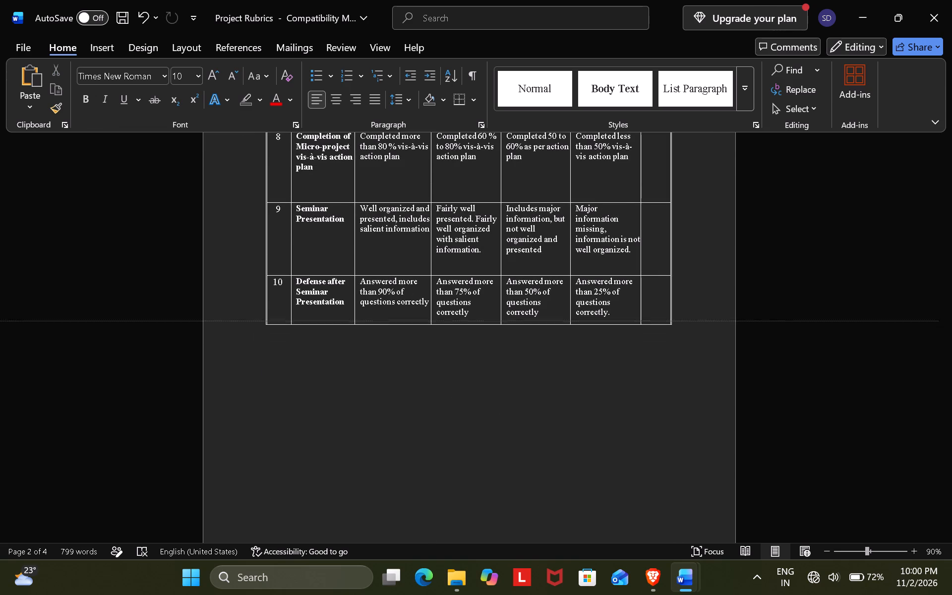
{"action": "left_click_drag", "start_coordinate": [413, 319], "coordinate": [413, 312]}
{"action": "left_click", "coordinate": [427, 362]}
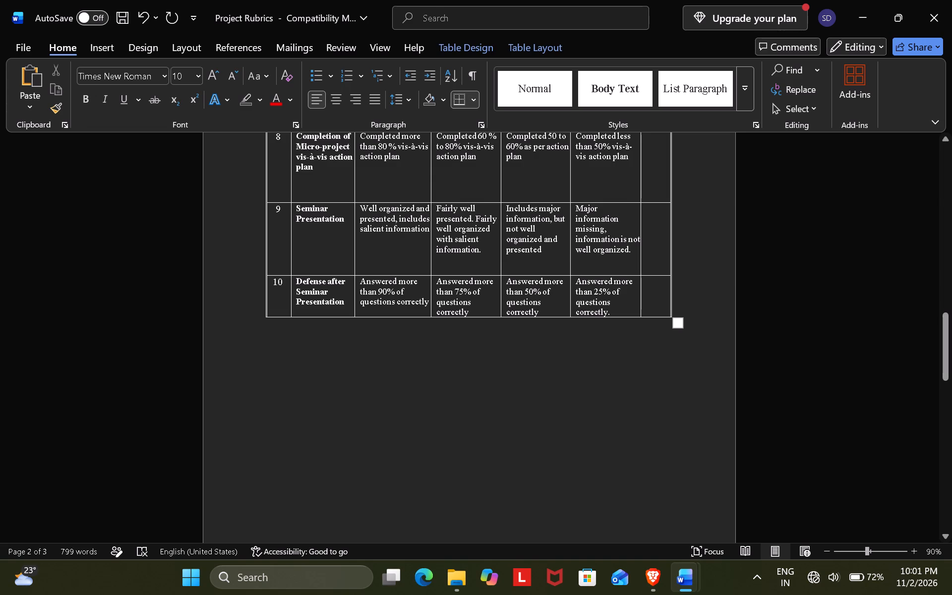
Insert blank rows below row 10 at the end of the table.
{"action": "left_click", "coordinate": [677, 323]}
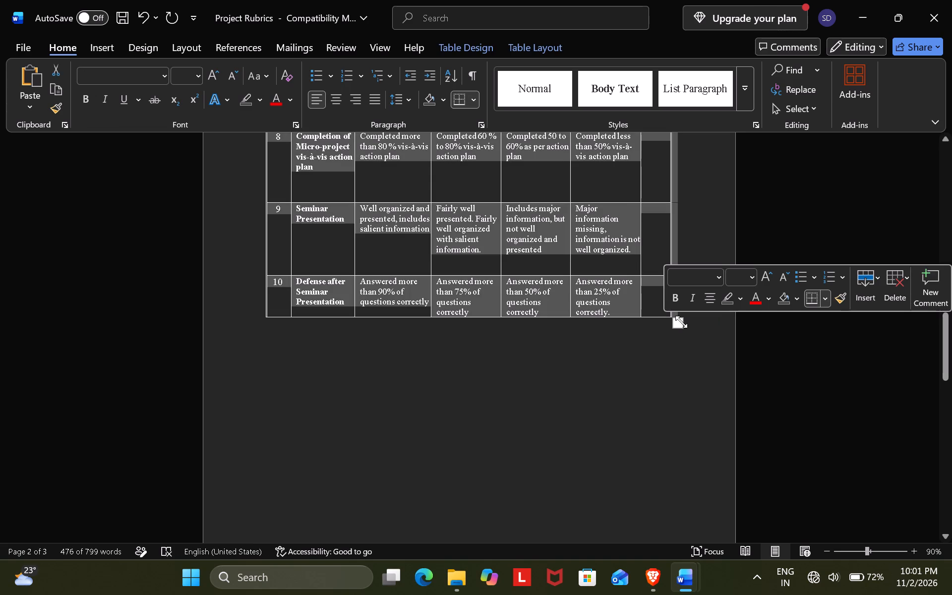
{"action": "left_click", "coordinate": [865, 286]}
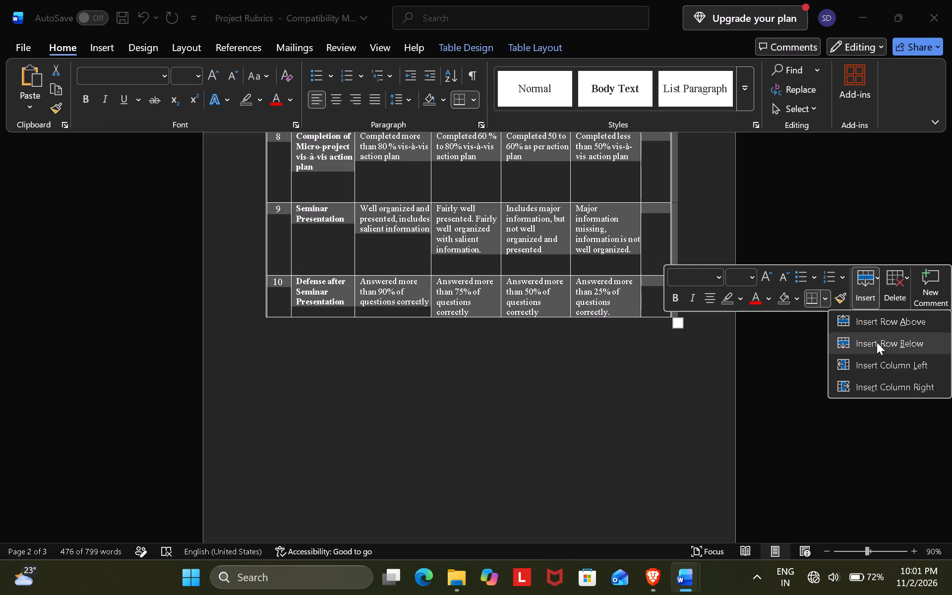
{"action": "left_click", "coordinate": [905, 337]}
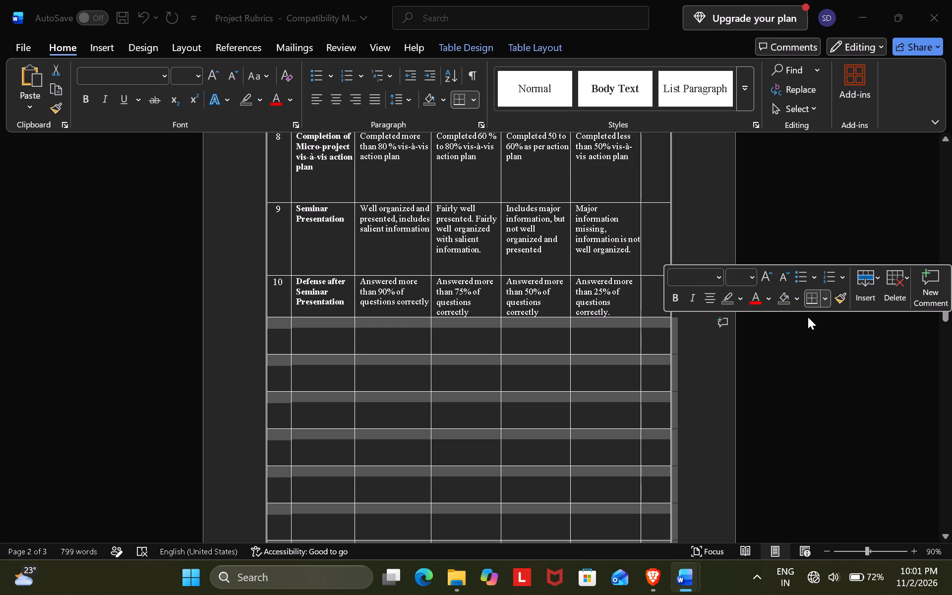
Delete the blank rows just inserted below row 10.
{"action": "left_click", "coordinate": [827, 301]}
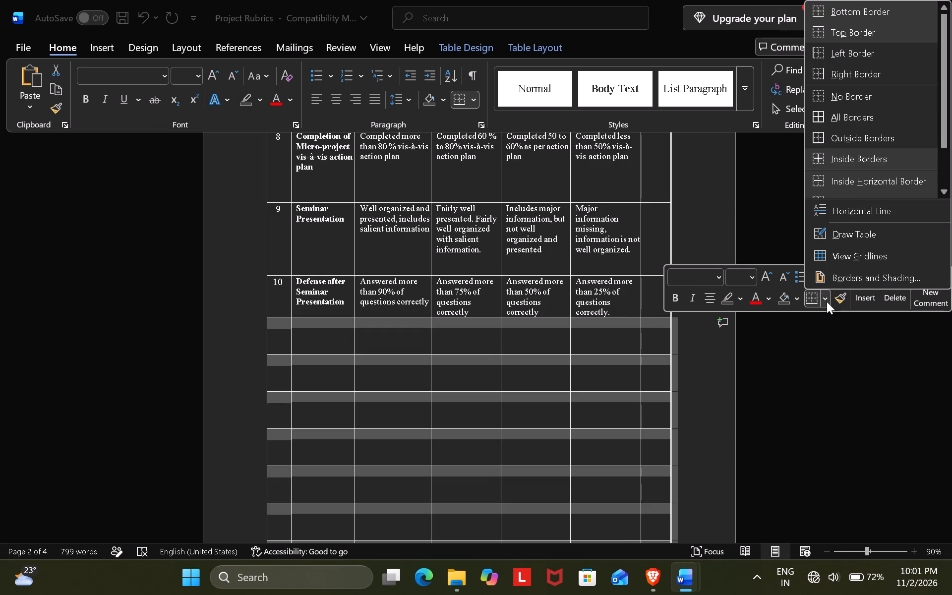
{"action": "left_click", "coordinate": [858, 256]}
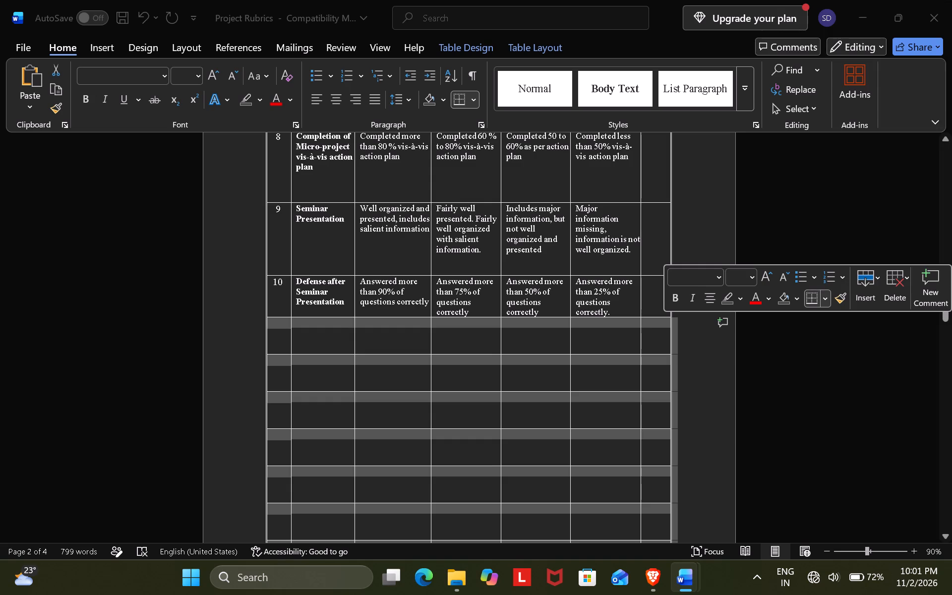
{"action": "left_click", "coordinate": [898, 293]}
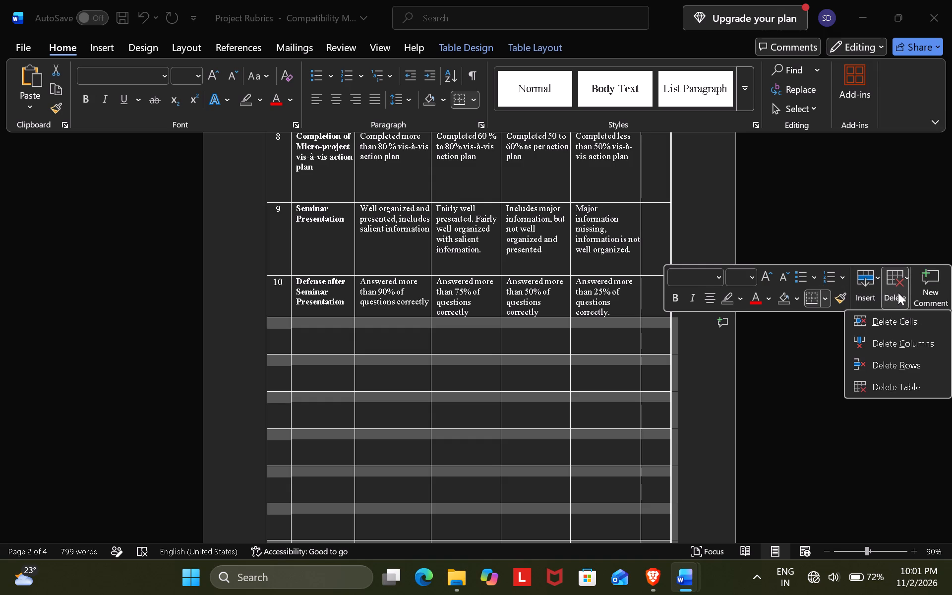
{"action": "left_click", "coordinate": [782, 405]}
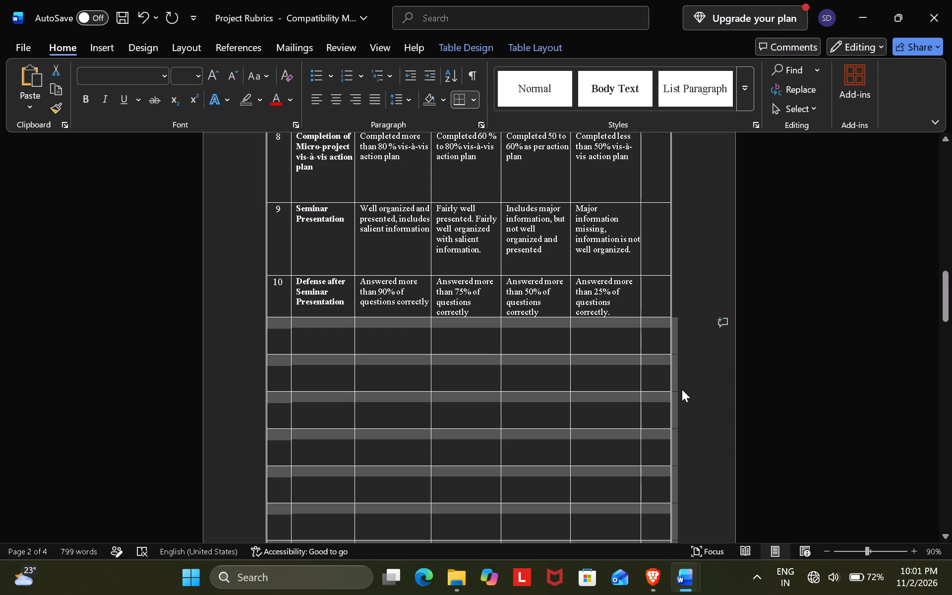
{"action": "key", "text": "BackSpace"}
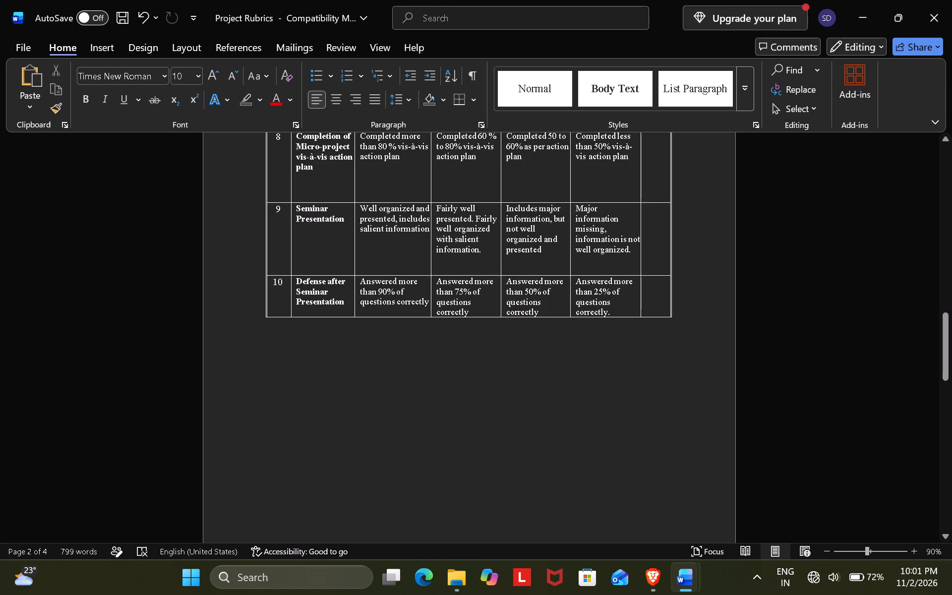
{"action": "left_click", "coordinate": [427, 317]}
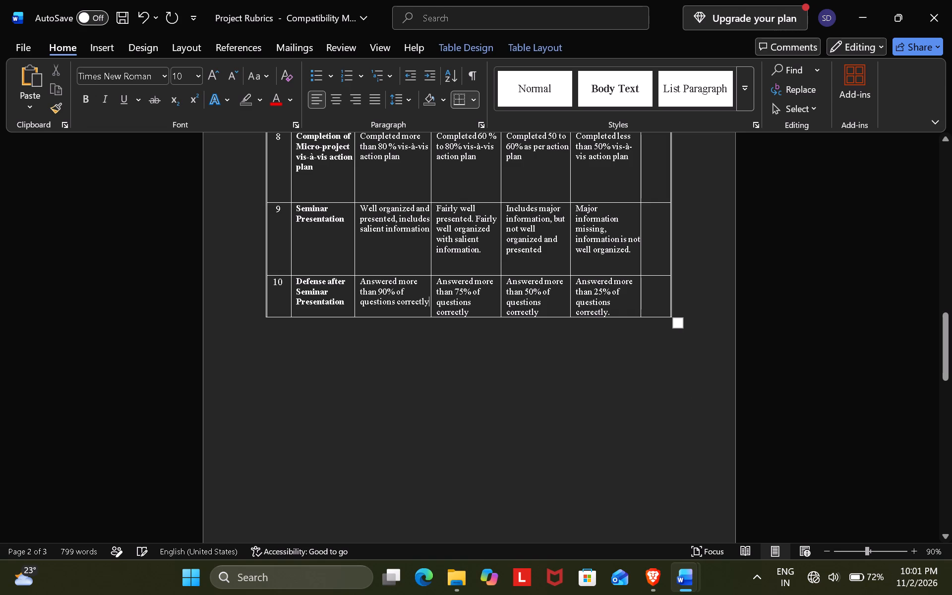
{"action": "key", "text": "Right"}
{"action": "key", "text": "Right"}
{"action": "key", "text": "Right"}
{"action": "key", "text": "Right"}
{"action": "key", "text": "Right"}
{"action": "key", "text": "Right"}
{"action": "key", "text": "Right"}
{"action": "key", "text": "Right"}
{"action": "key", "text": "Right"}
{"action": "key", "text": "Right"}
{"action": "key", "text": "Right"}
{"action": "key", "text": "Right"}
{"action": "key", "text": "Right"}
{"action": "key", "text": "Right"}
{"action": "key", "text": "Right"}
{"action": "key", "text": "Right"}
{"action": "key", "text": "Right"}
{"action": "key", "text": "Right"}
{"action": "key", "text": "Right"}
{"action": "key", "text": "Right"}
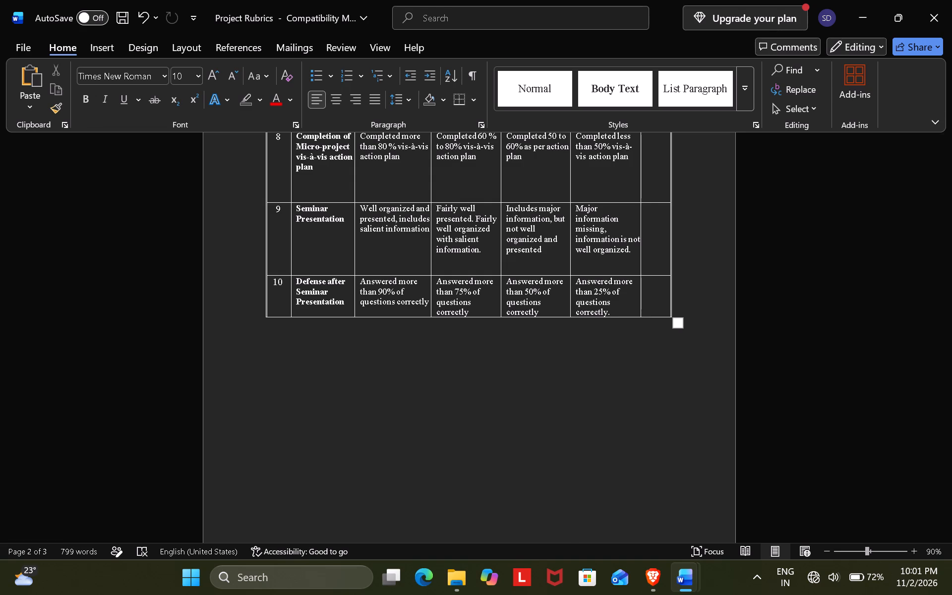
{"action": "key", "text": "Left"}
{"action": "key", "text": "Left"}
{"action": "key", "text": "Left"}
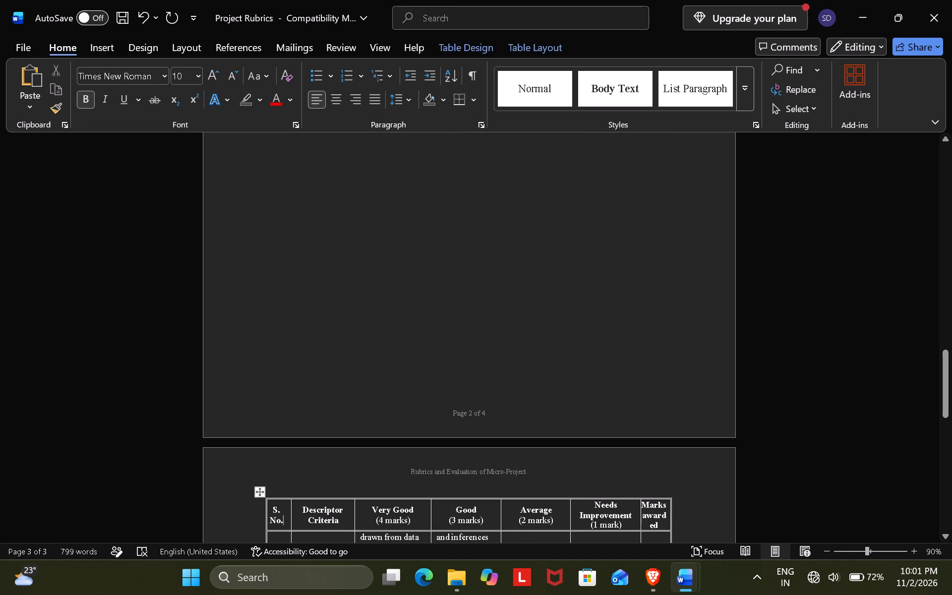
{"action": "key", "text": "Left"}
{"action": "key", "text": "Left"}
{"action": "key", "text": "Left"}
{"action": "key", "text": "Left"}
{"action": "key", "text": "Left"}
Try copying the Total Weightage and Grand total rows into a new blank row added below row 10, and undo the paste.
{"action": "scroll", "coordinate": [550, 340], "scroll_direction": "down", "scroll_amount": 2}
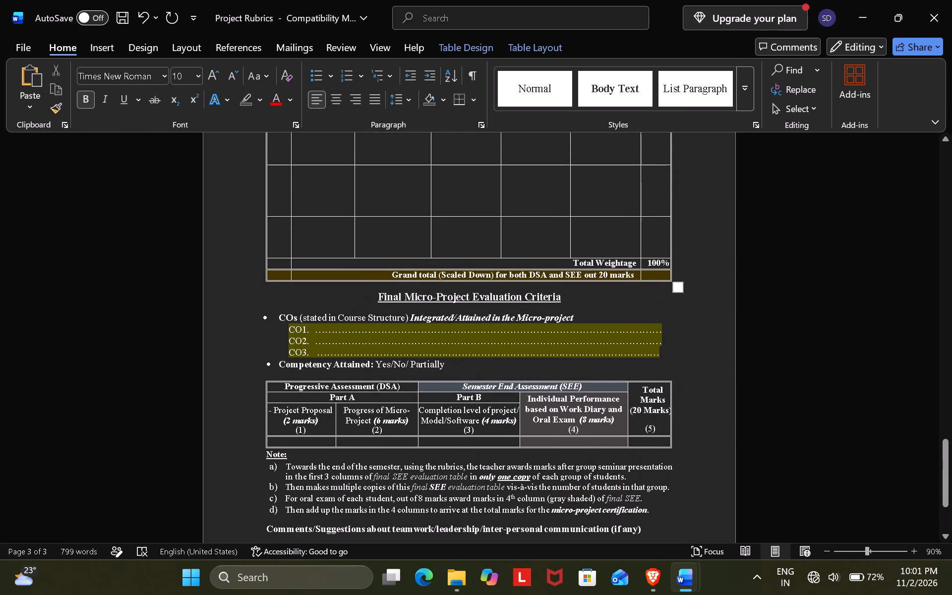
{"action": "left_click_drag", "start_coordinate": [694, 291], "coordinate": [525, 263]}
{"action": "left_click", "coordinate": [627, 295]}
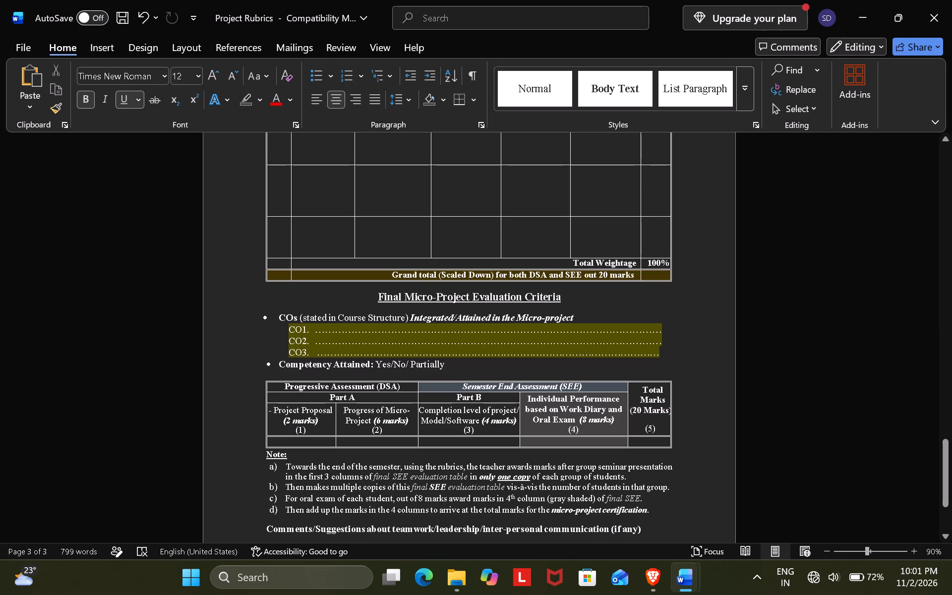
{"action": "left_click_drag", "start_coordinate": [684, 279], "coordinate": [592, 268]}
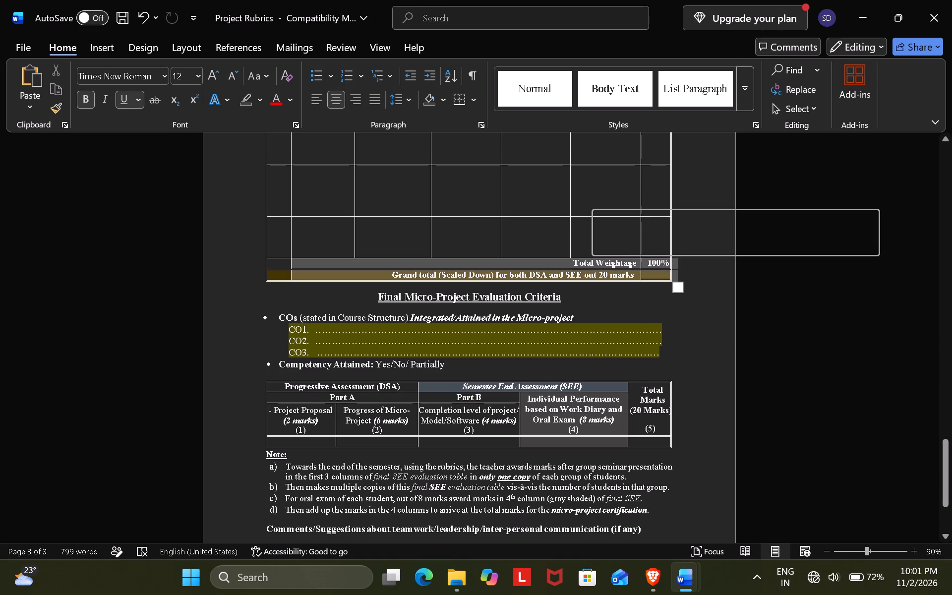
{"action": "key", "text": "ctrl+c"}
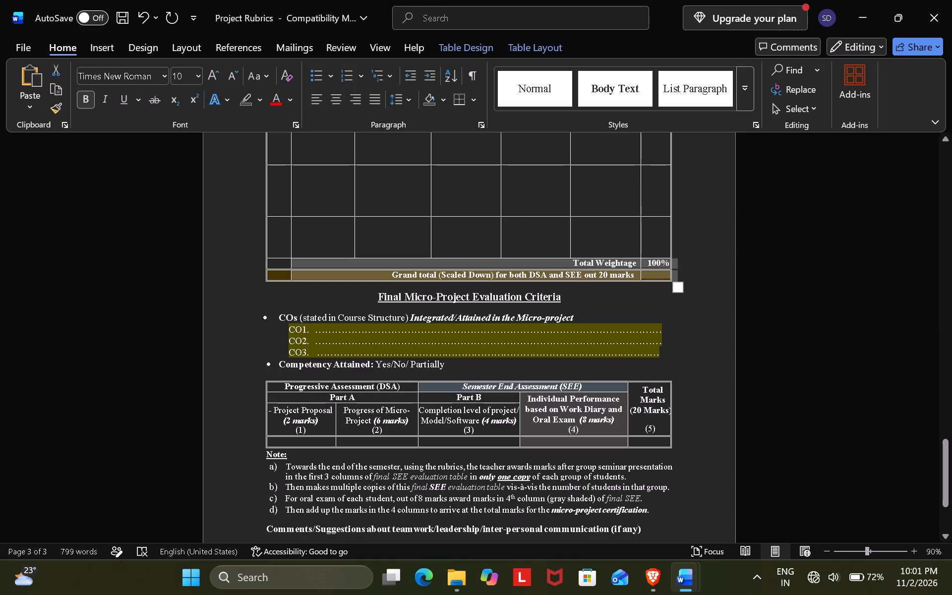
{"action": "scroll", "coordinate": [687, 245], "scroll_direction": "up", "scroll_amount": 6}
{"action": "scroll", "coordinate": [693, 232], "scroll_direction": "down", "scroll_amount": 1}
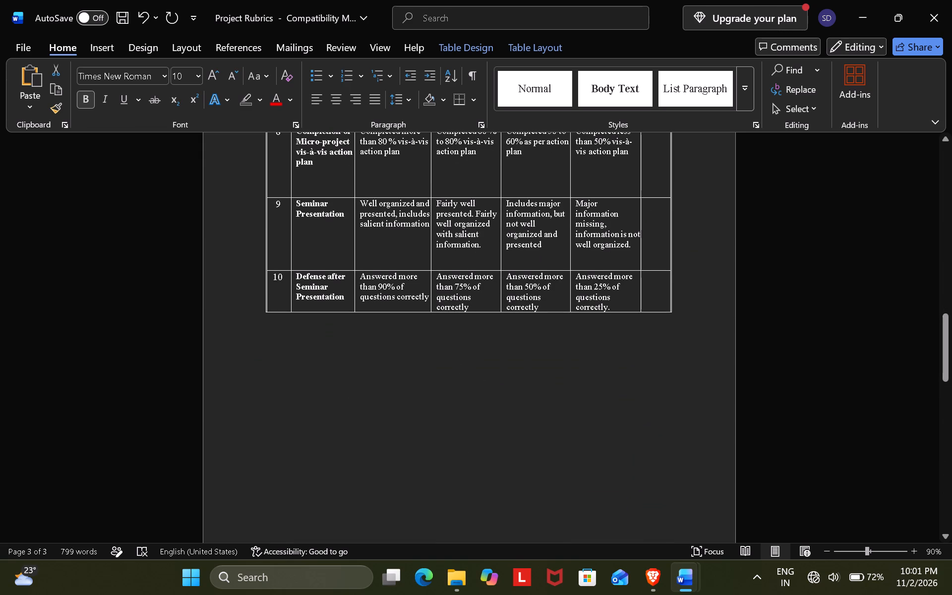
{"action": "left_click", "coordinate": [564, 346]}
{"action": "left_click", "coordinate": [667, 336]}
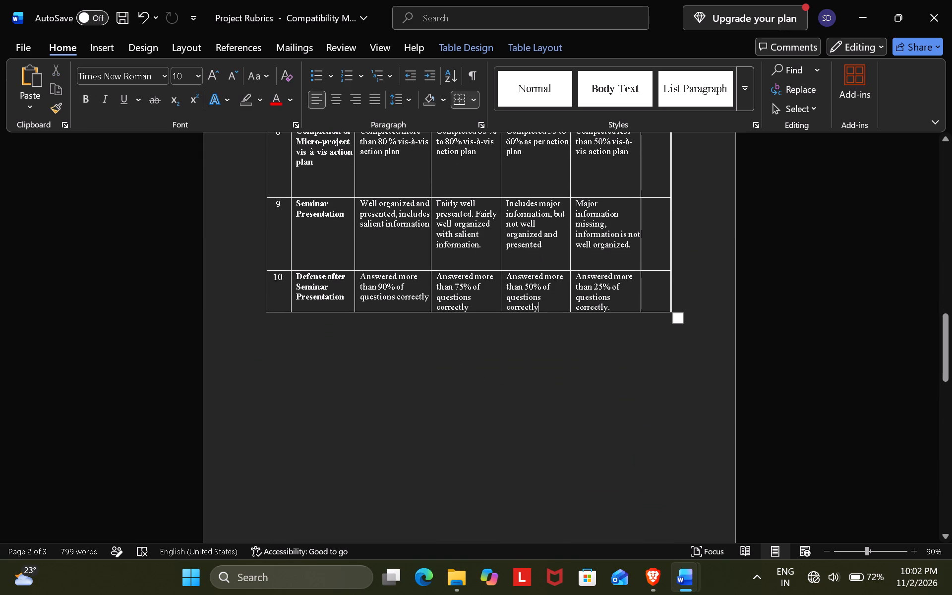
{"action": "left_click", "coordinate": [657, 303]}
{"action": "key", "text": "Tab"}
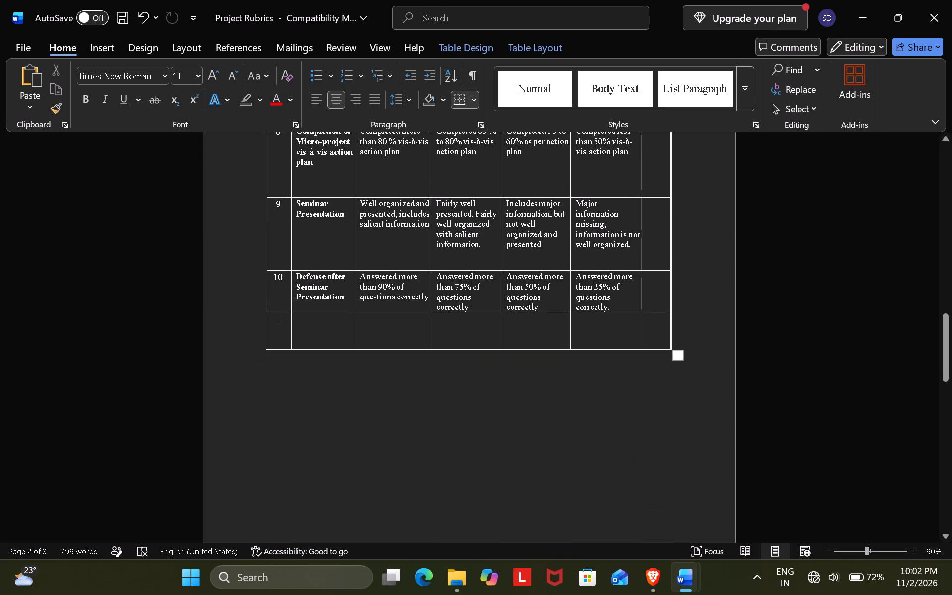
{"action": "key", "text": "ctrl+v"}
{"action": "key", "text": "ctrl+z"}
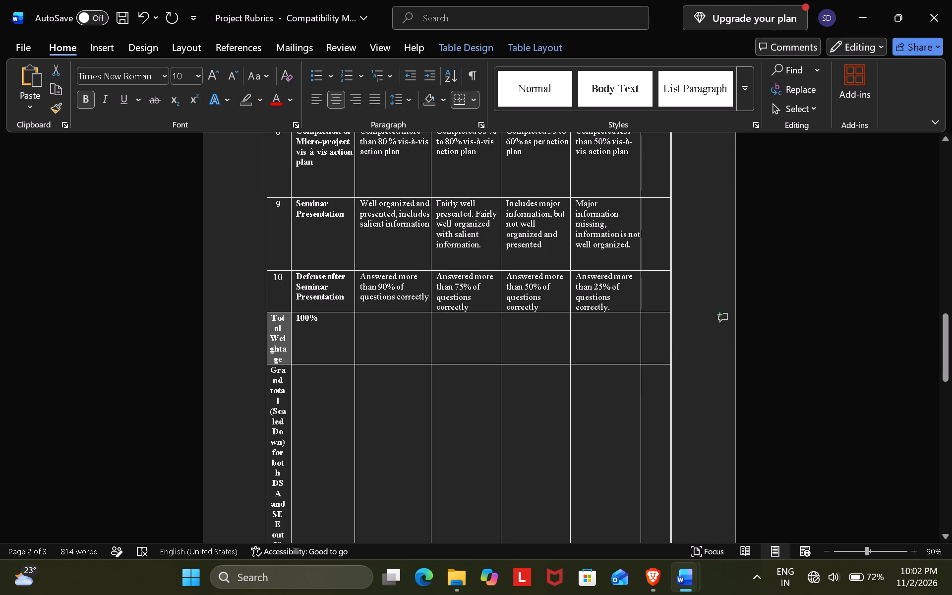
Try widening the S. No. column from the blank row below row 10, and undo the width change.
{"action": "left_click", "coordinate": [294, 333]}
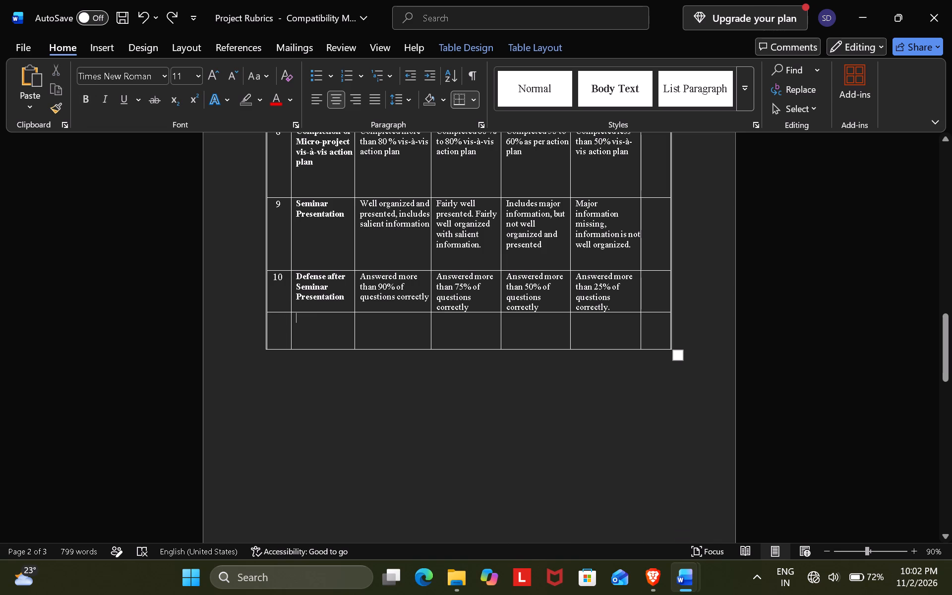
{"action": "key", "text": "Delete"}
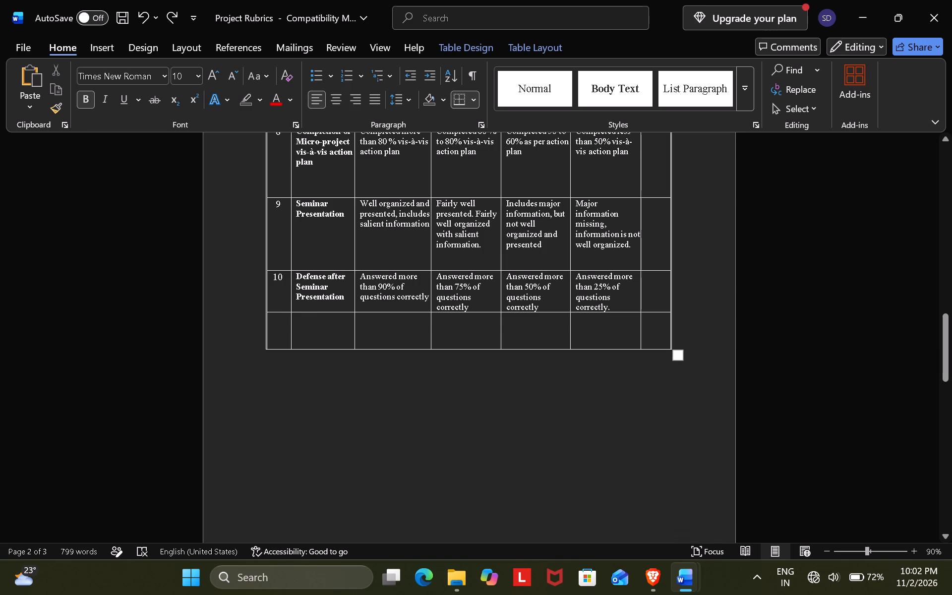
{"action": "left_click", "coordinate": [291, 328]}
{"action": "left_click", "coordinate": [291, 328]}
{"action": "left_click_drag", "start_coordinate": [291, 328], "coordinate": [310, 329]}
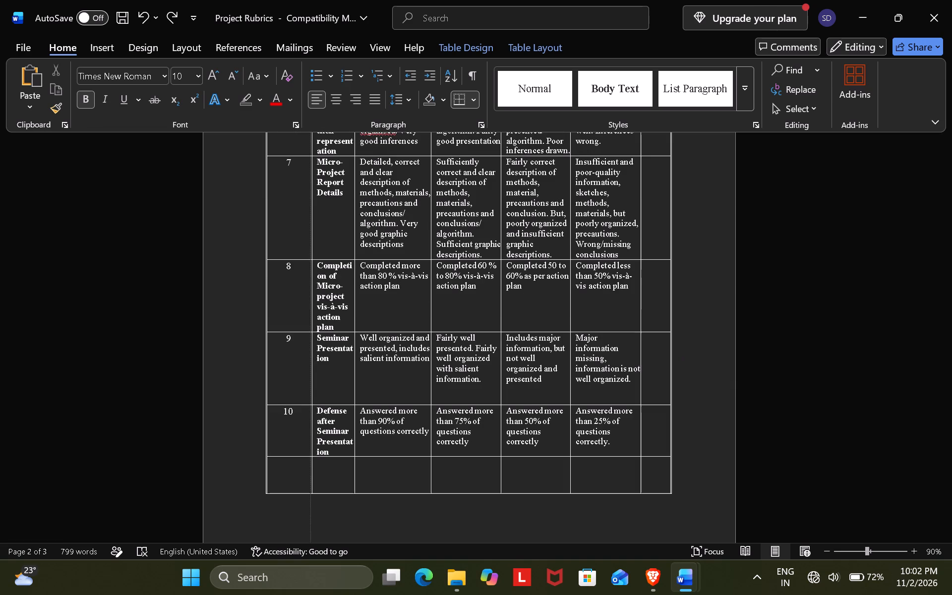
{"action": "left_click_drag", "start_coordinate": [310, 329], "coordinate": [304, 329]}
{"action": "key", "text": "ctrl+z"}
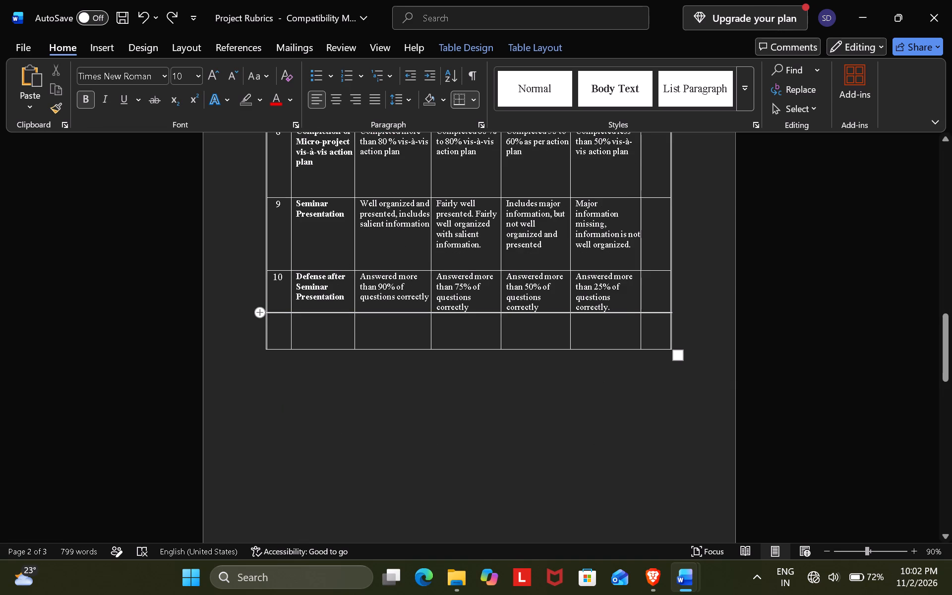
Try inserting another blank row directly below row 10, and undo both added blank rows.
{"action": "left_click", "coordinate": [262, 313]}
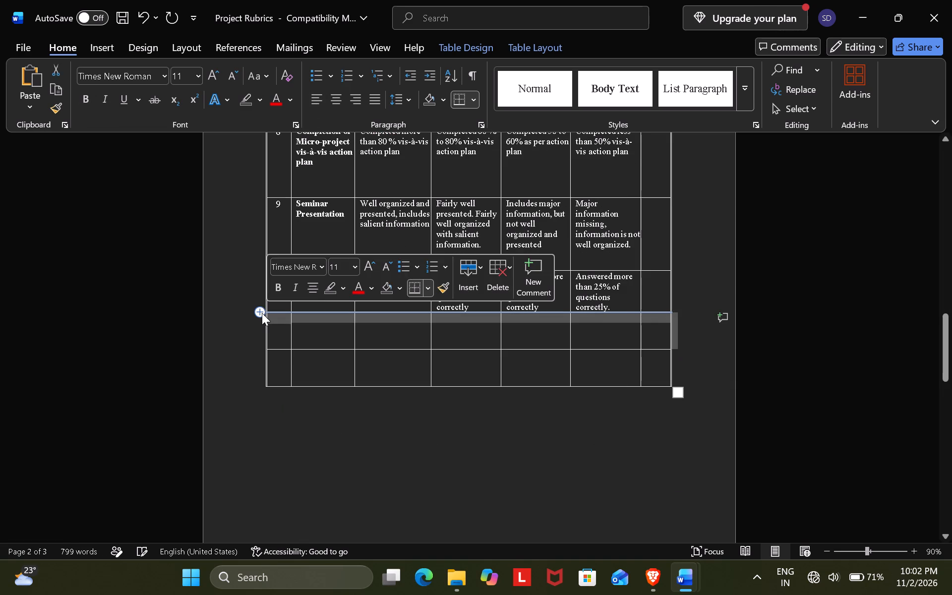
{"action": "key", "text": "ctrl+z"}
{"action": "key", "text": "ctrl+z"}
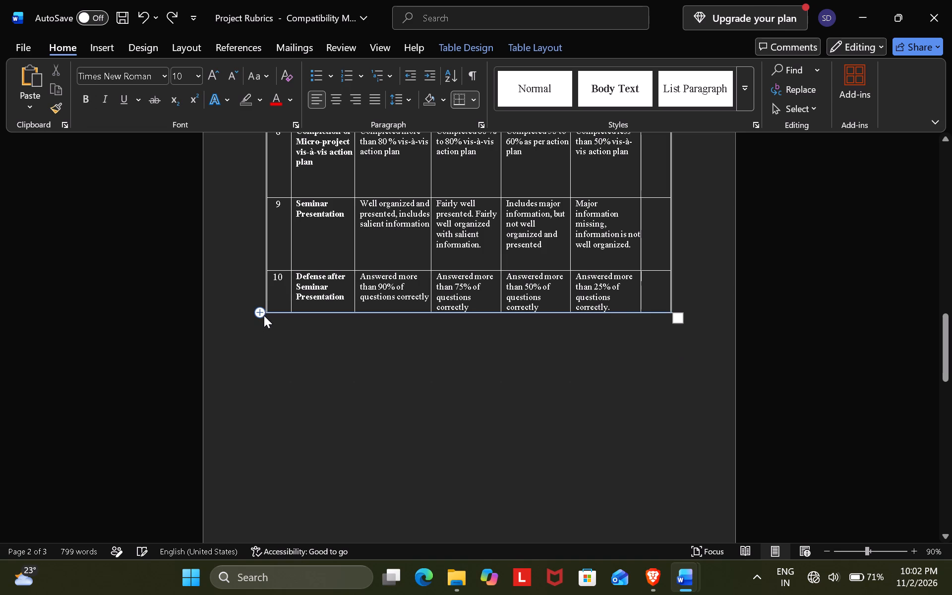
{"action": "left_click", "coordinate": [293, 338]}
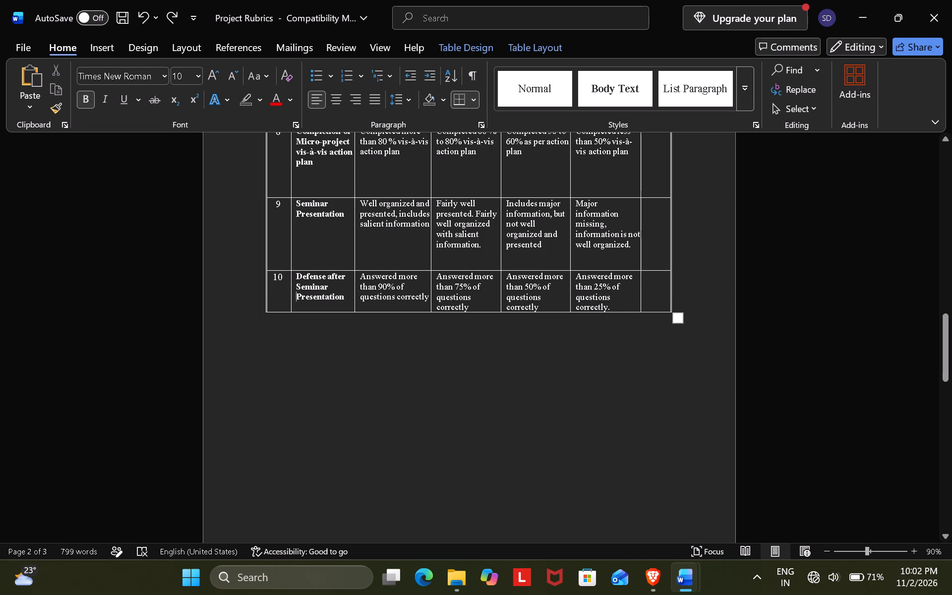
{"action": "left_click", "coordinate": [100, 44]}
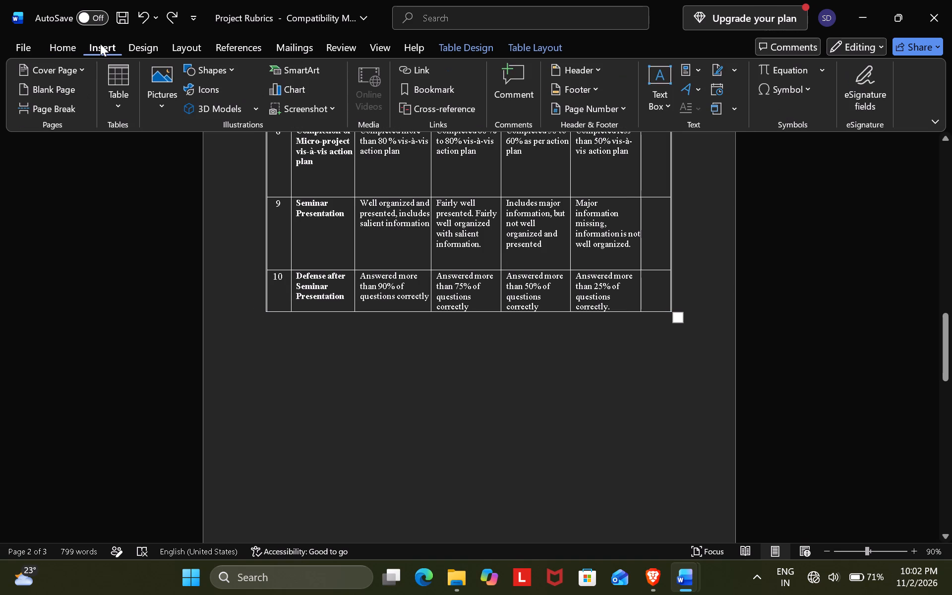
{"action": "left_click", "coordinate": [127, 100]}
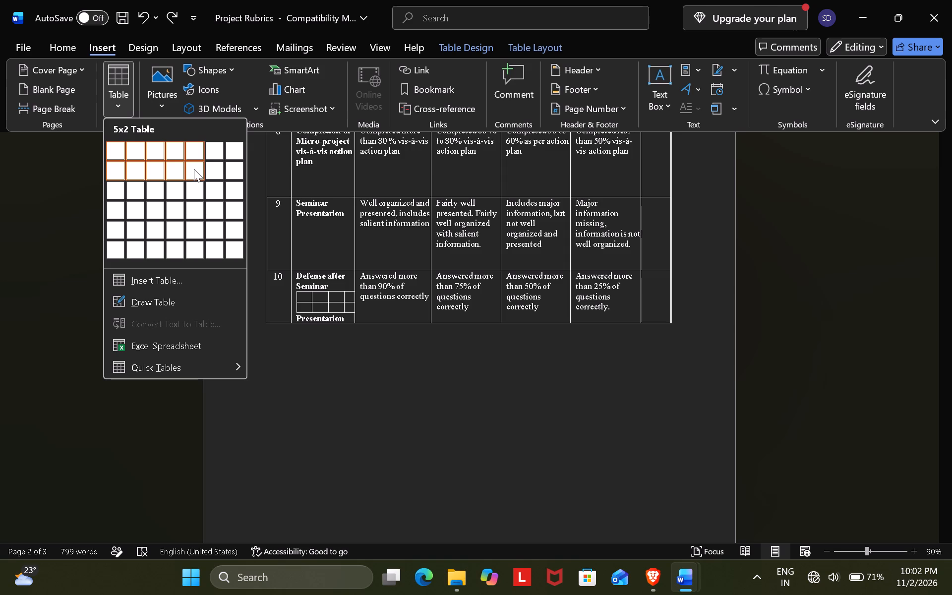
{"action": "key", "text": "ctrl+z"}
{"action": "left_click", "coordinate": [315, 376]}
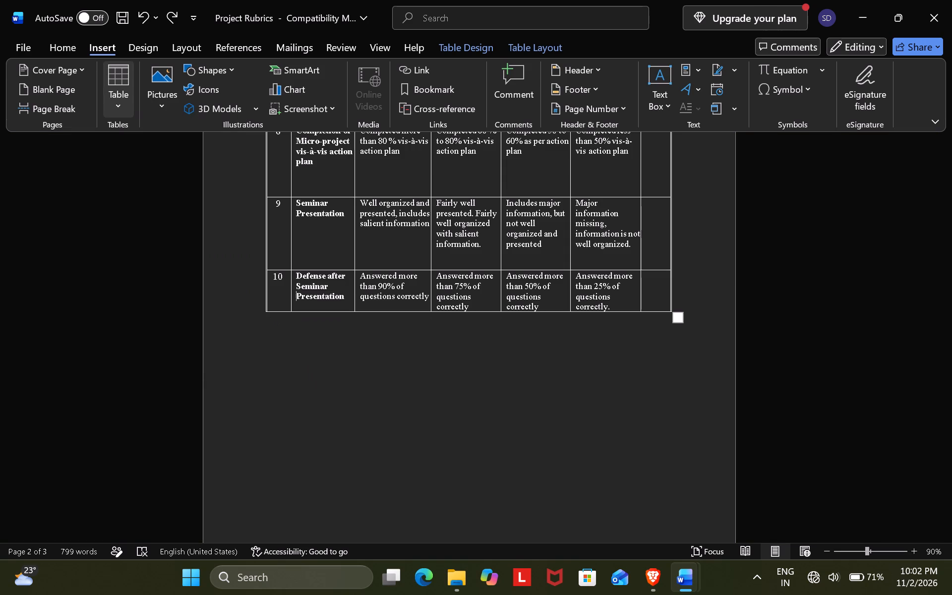
Examine the space below row 10 and the blank rows, total rows and Final Micro-Project Evaluation Criteria section on the following page.
{"action": "scroll", "coordinate": [324, 374], "scroll_direction": "up", "scroll_amount": 1}
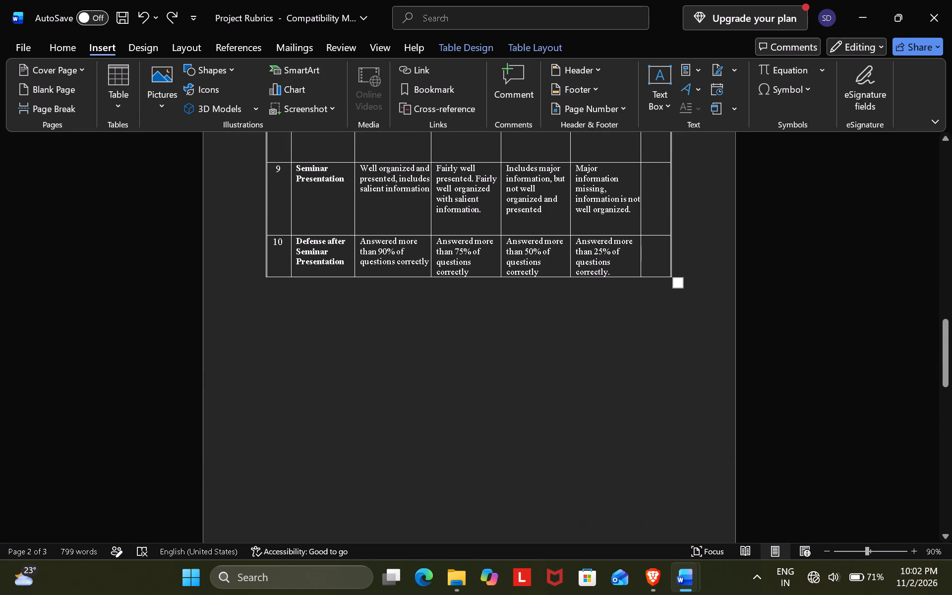
{"action": "scroll", "coordinate": [324, 374], "scroll_direction": "up", "scroll_amount": 1}
{"action": "left_click", "coordinate": [381, 379]}
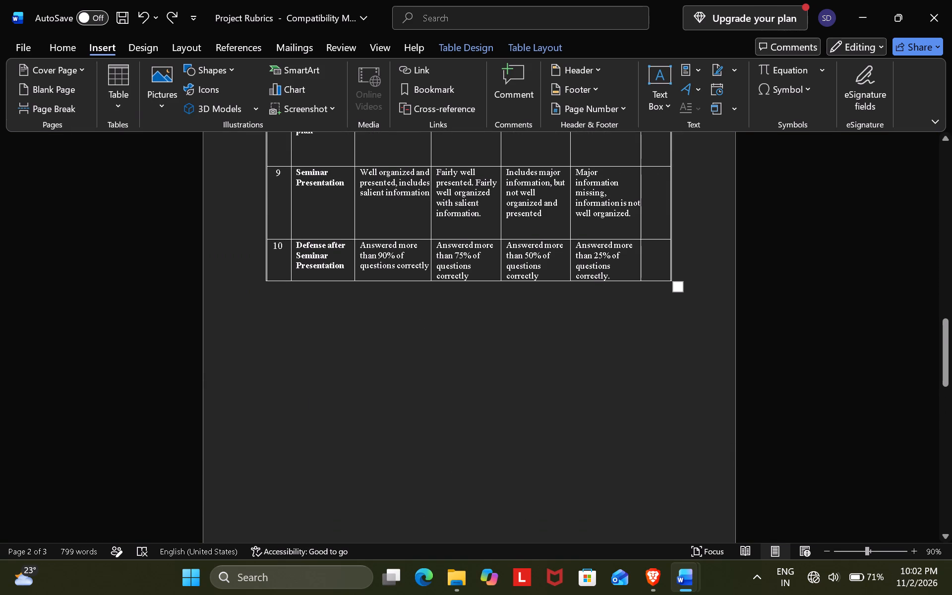
{"action": "scroll", "coordinate": [547, 347], "scroll_direction": "down", "scroll_amount": 4}
{"action": "scroll", "coordinate": [547, 347], "scroll_direction": "up", "scroll_amount": 1}
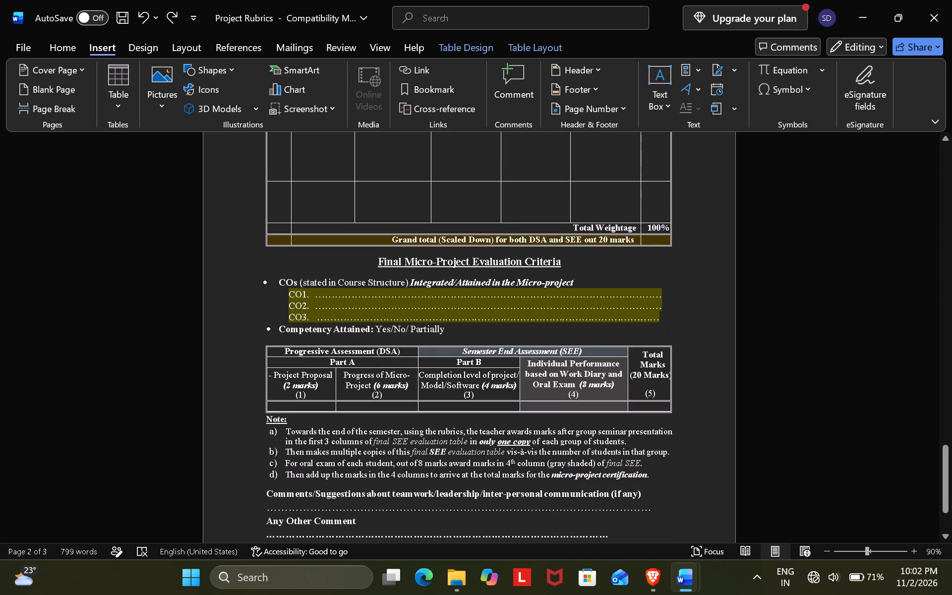
{"action": "scroll", "coordinate": [547, 347], "scroll_direction": "up", "scroll_amount": 1}
{"action": "scroll", "coordinate": [547, 347], "scroll_direction": "down", "scroll_amount": 3}
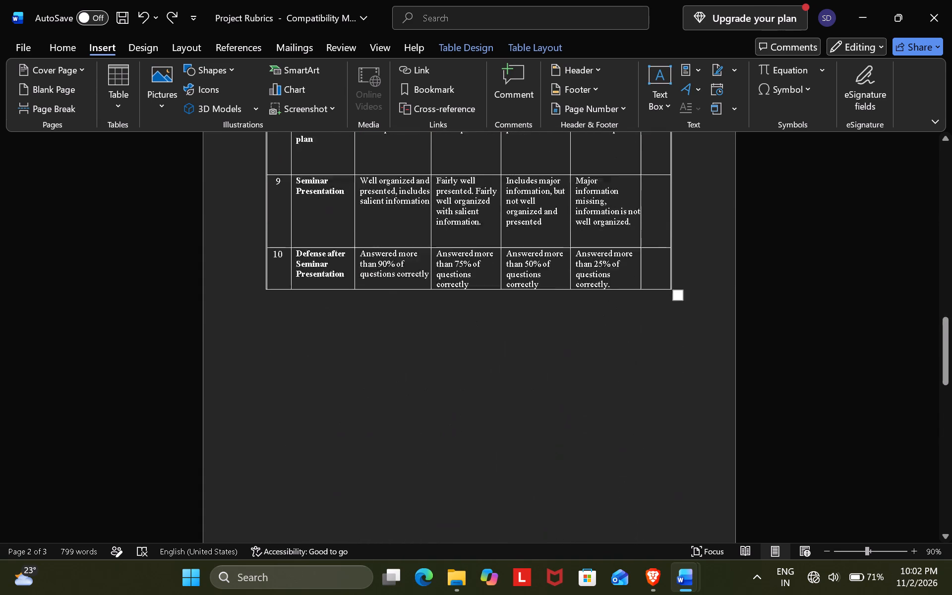
{"action": "scroll", "coordinate": [547, 347], "scroll_direction": "down", "scroll_amount": 4}
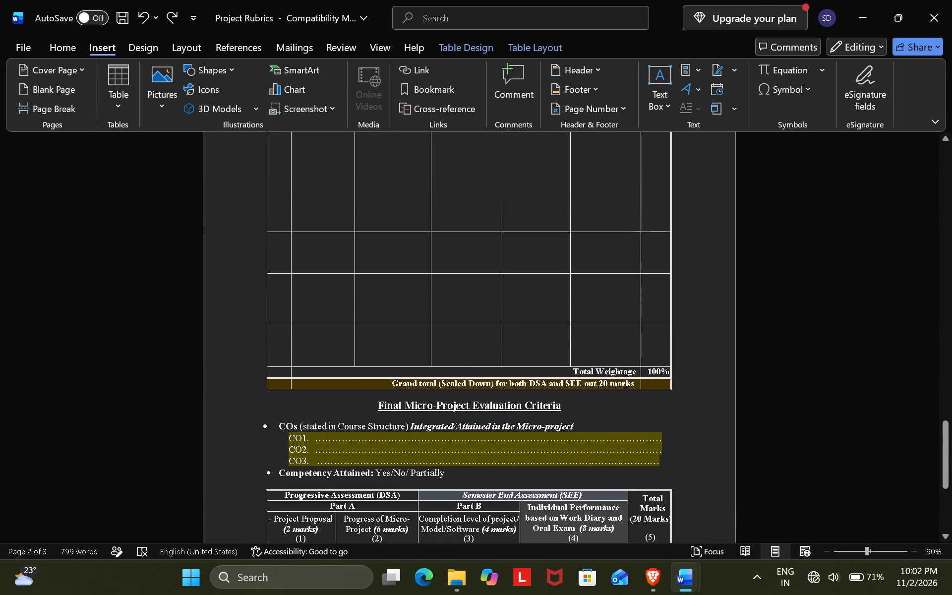
{"action": "scroll", "coordinate": [547, 347], "scroll_direction": "down", "scroll_amount": 4}
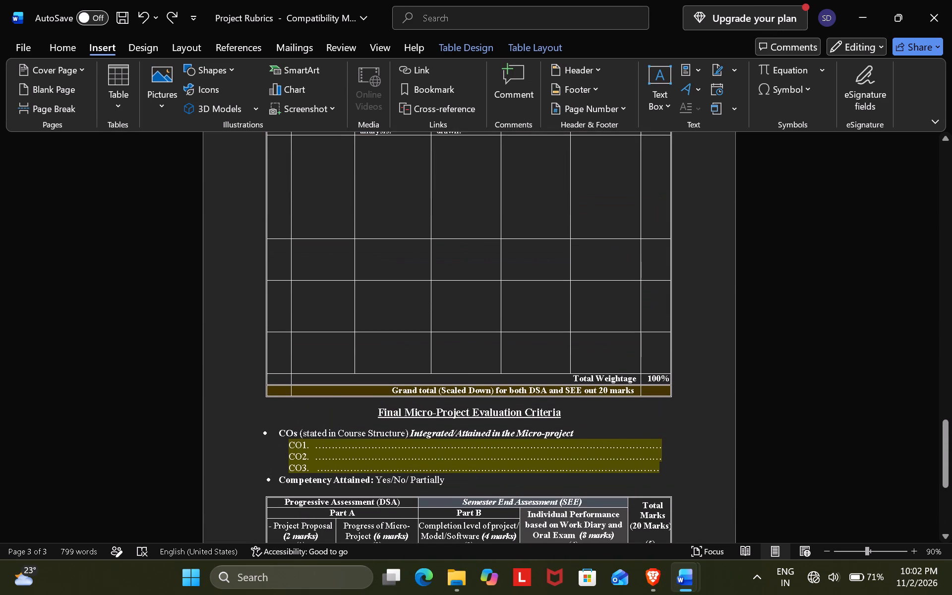
{"action": "scroll", "coordinate": [547, 347], "scroll_direction": "down", "scroll_amount": 1}
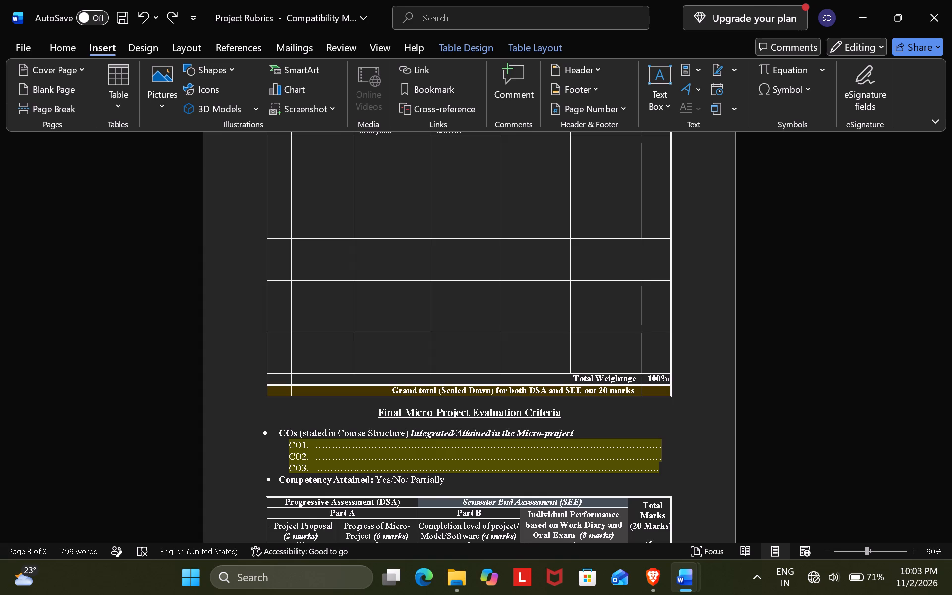
{"action": "scroll", "coordinate": [523, 379], "scroll_direction": "up", "scroll_amount": 4}
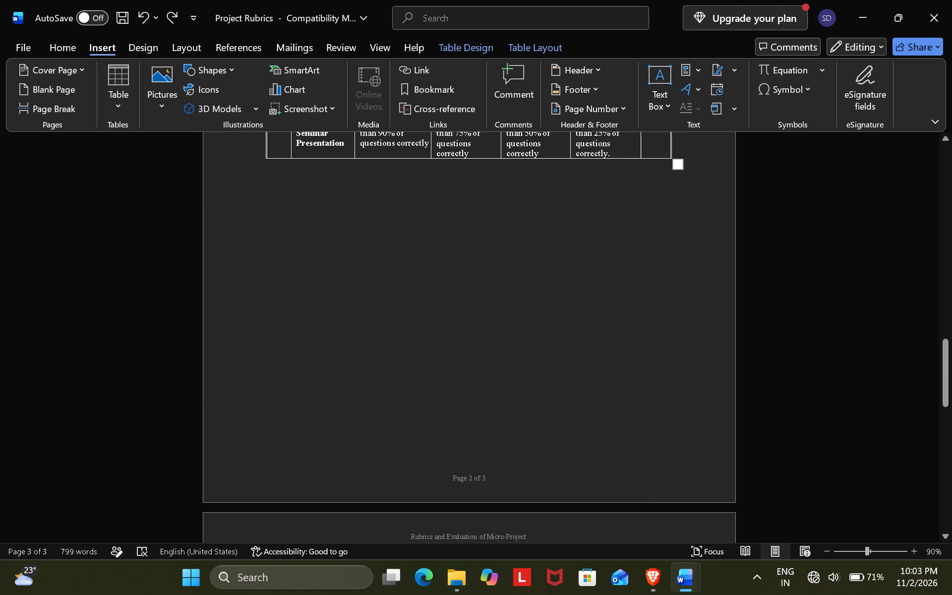
{"action": "scroll", "coordinate": [523, 379], "scroll_direction": "up", "scroll_amount": 4}
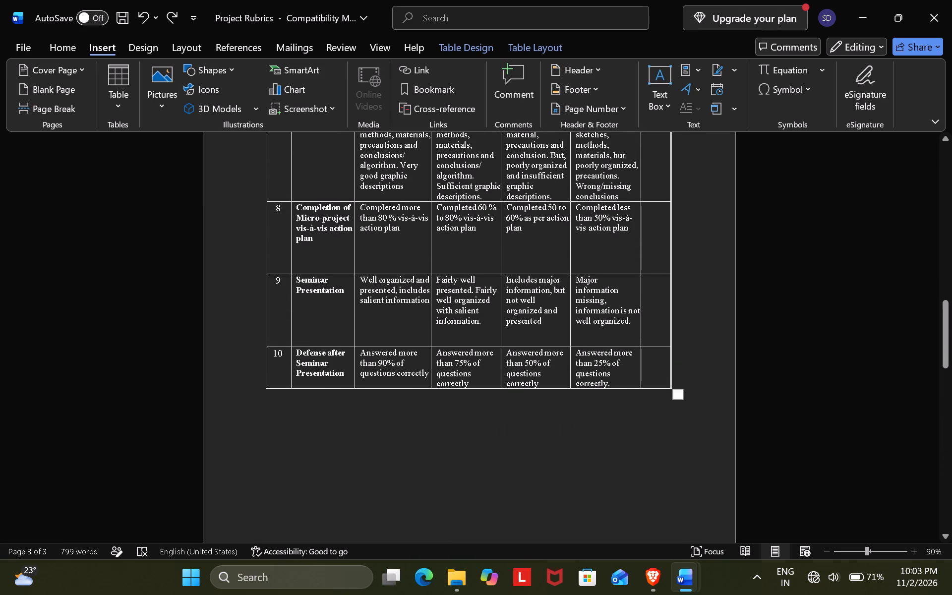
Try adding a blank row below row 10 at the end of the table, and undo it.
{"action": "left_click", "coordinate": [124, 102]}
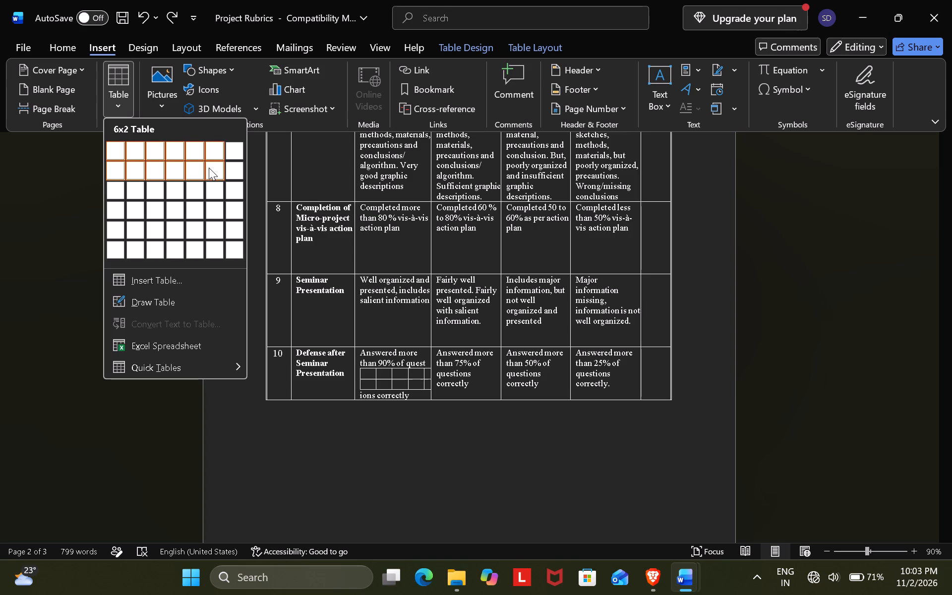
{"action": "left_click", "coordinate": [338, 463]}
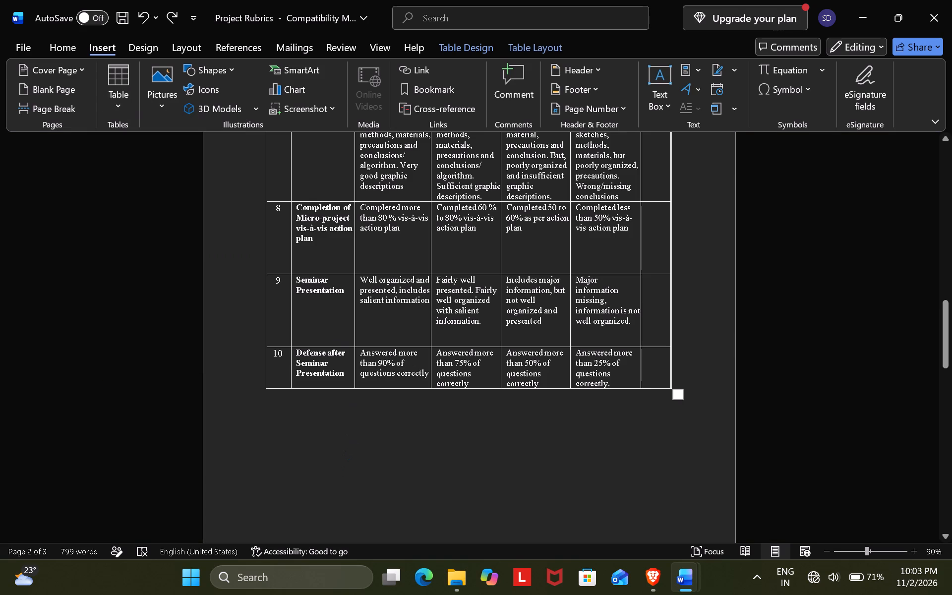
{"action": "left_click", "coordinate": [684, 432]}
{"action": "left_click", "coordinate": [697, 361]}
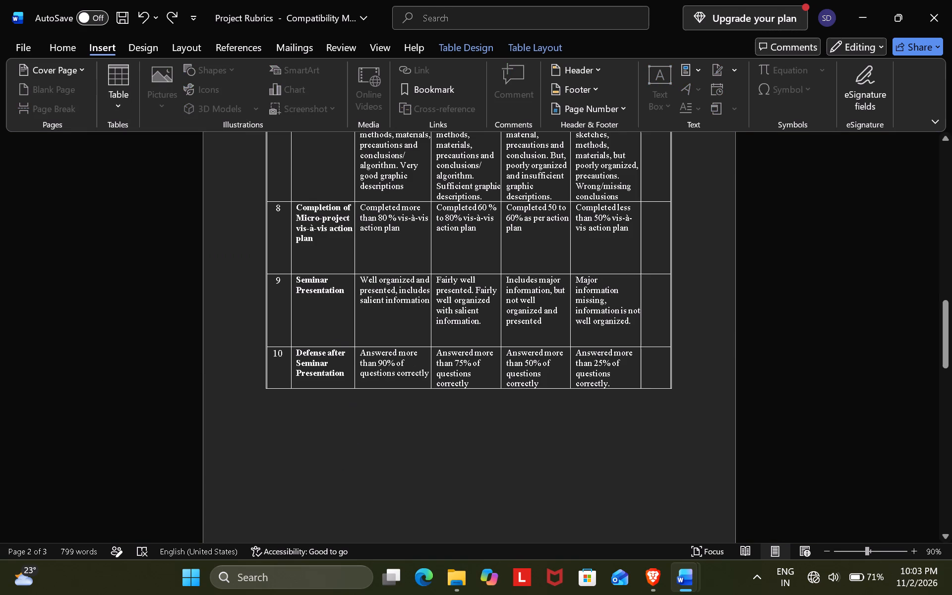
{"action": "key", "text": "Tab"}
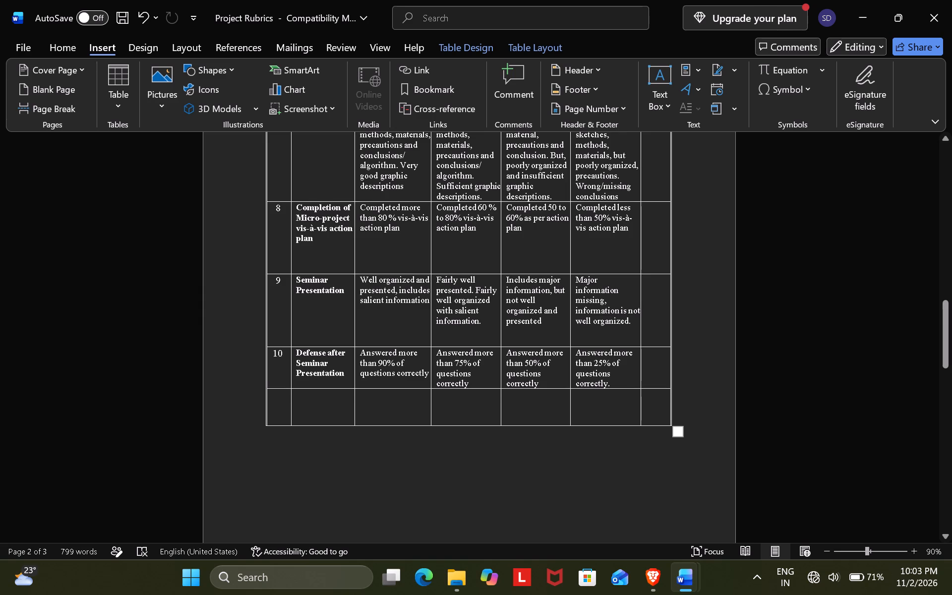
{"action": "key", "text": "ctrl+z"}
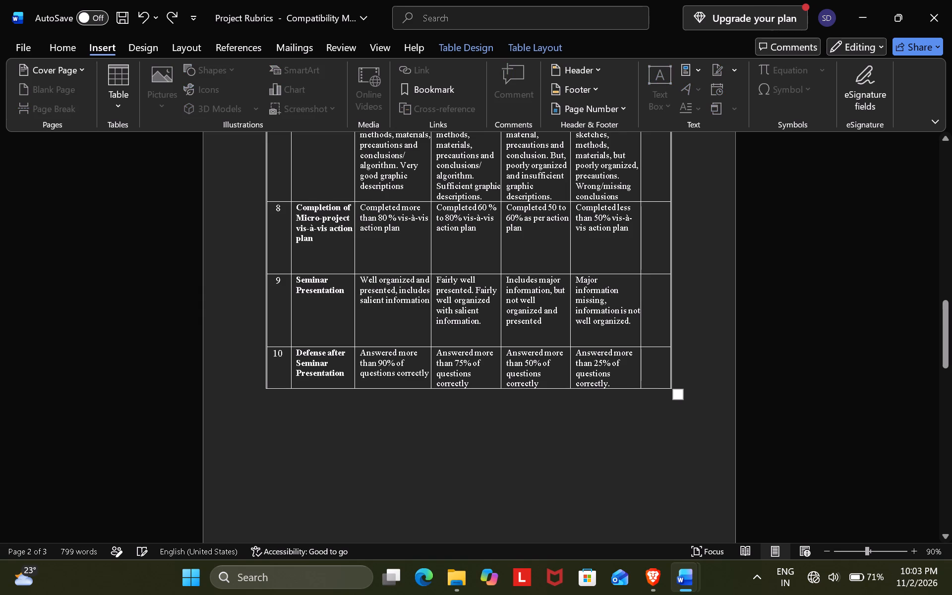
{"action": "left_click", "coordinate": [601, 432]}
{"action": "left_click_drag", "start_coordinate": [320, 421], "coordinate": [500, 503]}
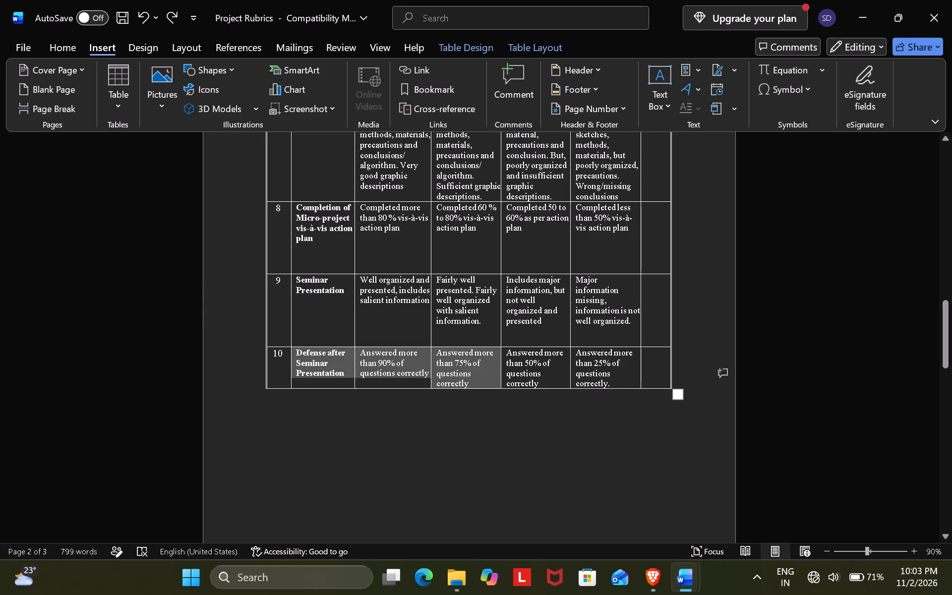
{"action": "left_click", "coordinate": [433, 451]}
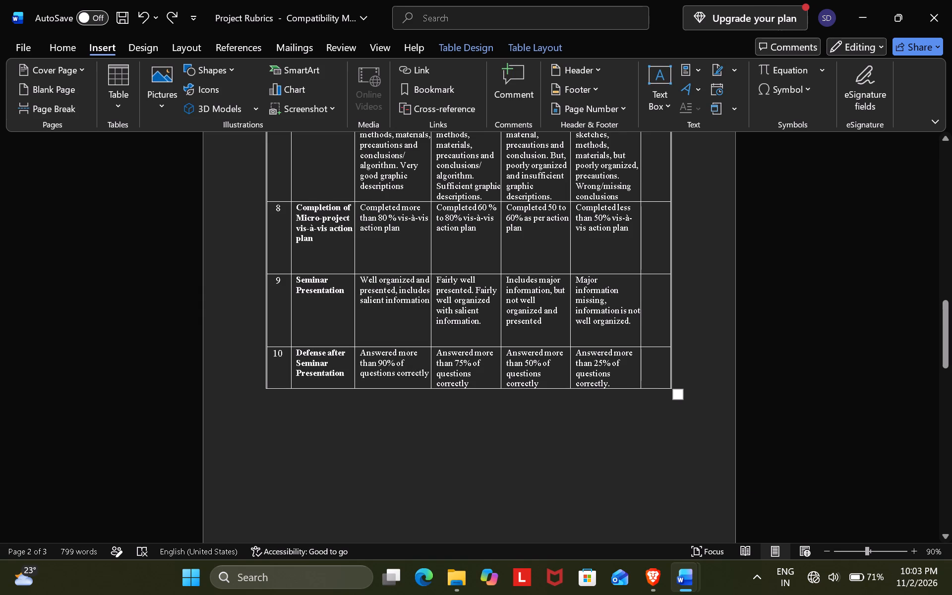
Delete the blank rows and leftover text fragments between row 10 and the Total Weightage row.
{"action": "key", "text": "Right"}
{"action": "key", "text": "Right"}
{"action": "key", "text": "Right"}
{"action": "scroll", "coordinate": [541, 435], "scroll_direction": "down", "scroll_amount": 1}
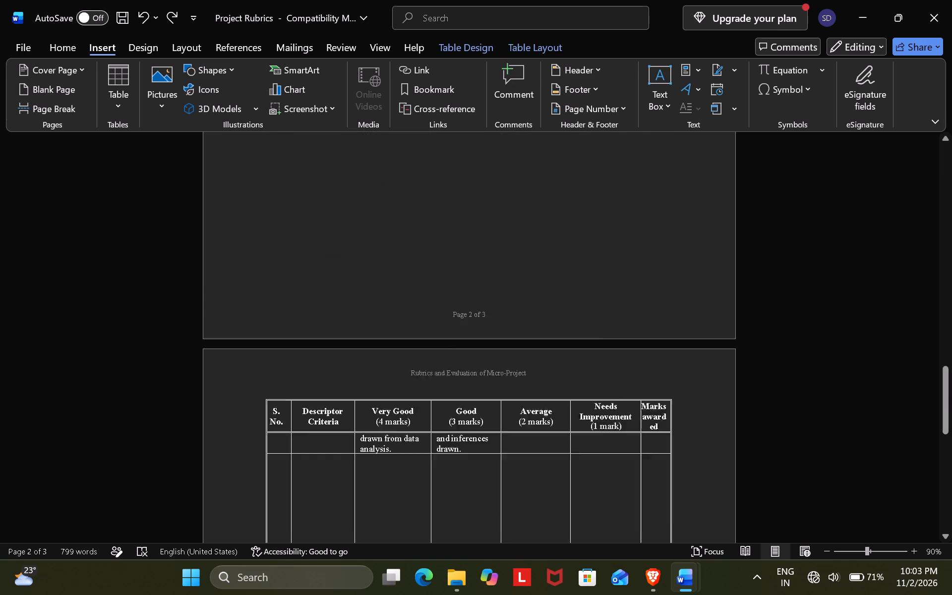
{"action": "scroll", "coordinate": [541, 435], "scroll_direction": "down", "scroll_amount": 3}
{"action": "left_click_drag", "start_coordinate": [686, 331], "coordinate": [628, 310]}
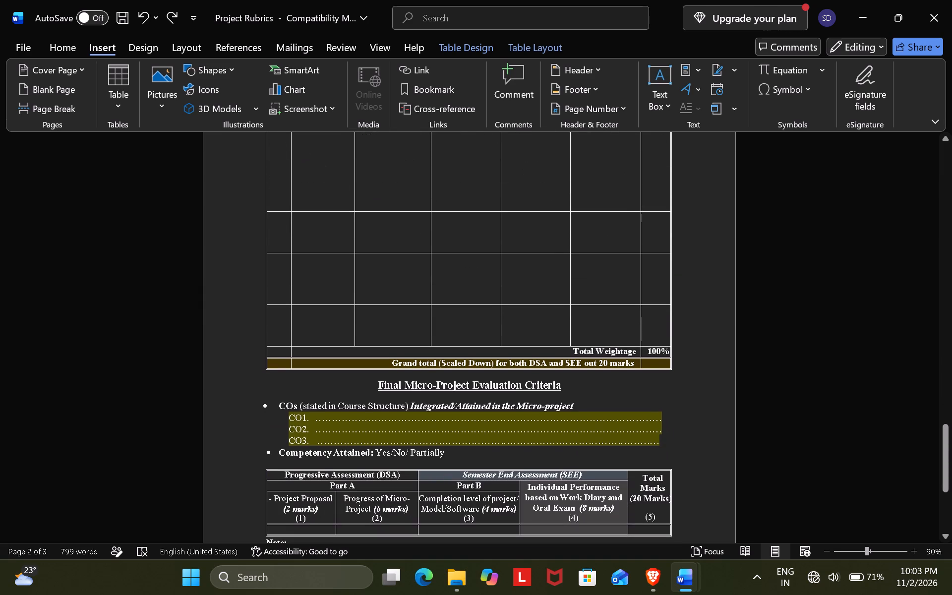
{"action": "left_click_drag", "start_coordinate": [628, 310], "coordinate": [267, 132]}
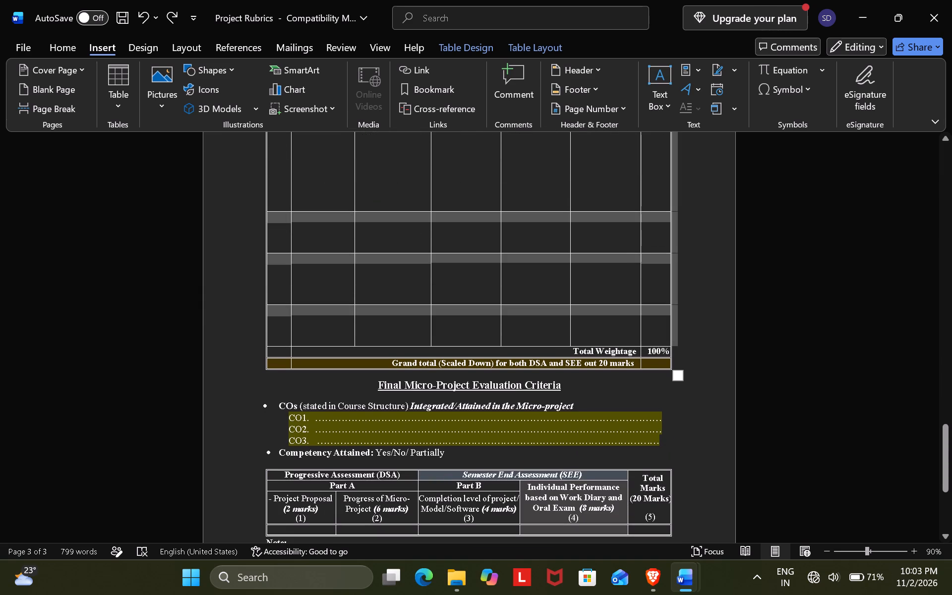
{"action": "key", "text": "Delete"}
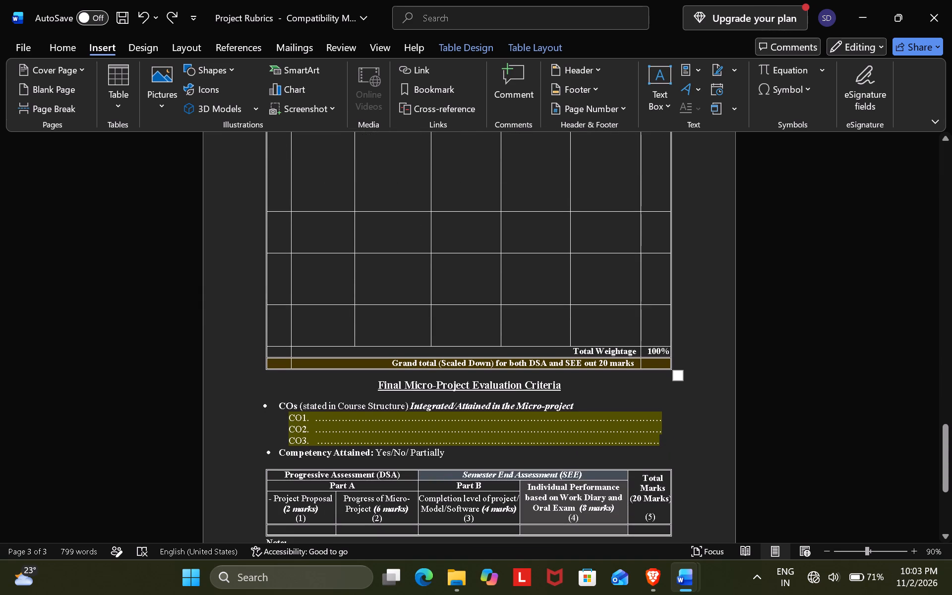
{"action": "left_click_drag", "start_coordinate": [701, 329], "coordinate": [262, 411]}
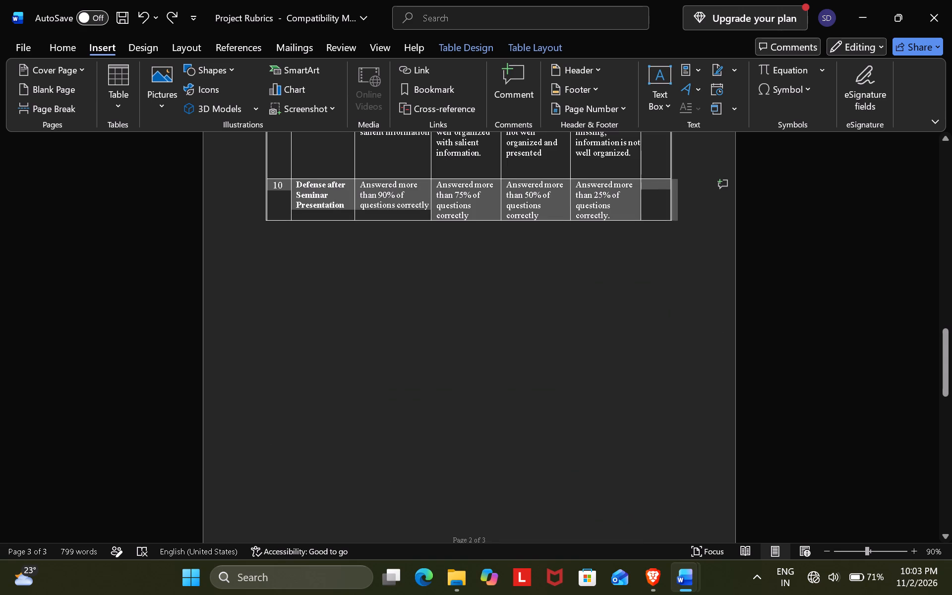
{"action": "left_click_drag", "start_coordinate": [262, 411], "coordinate": [276, 279]}
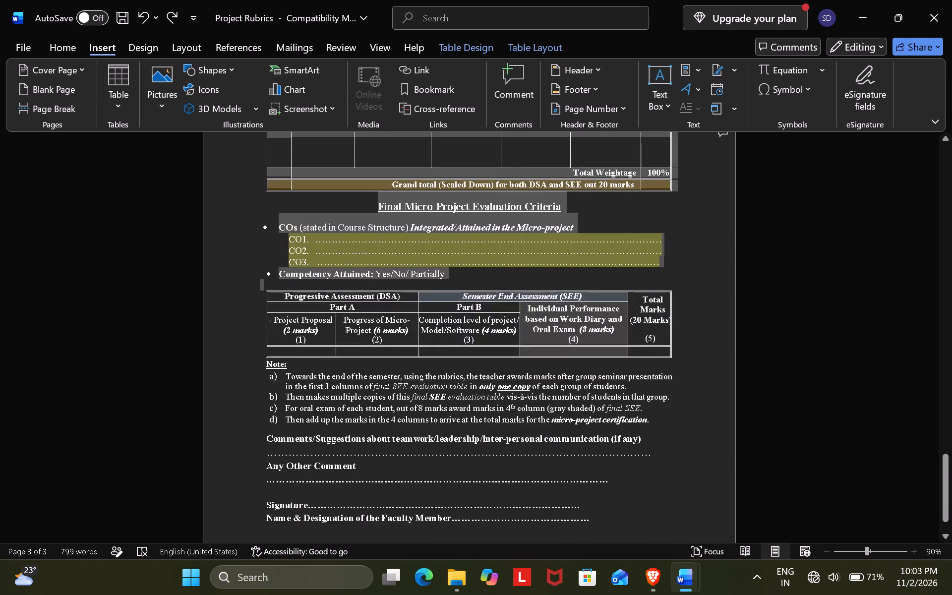
{"action": "left_click_drag", "start_coordinate": [276, 279], "coordinate": [246, 162]}
{"action": "key", "text": "BackSpace"}
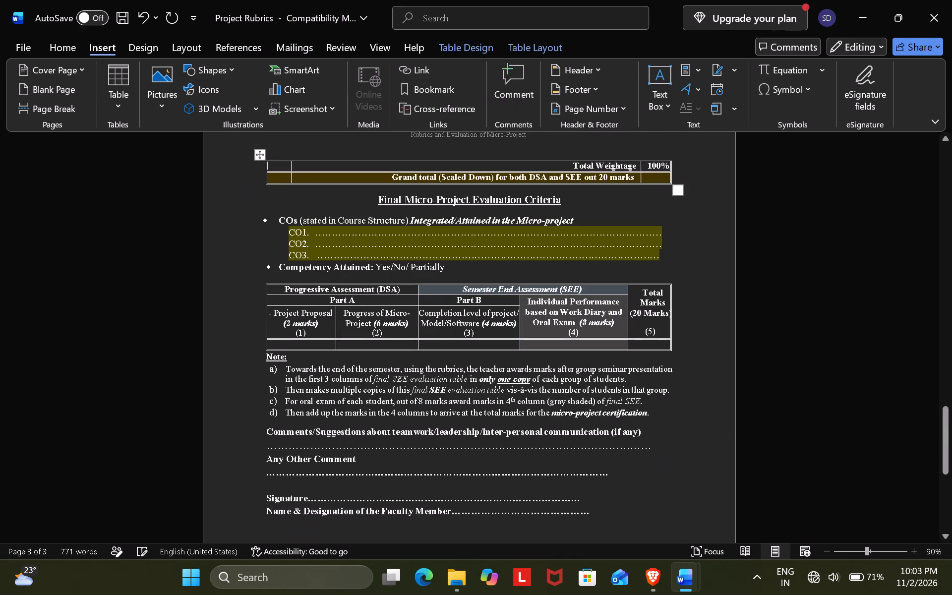
Move the Total Weightage and Grand total table from page 3 to directly below row 10 on page 2.
{"action": "scroll", "coordinate": [410, 270], "scroll_direction": "up", "scroll_amount": 2}
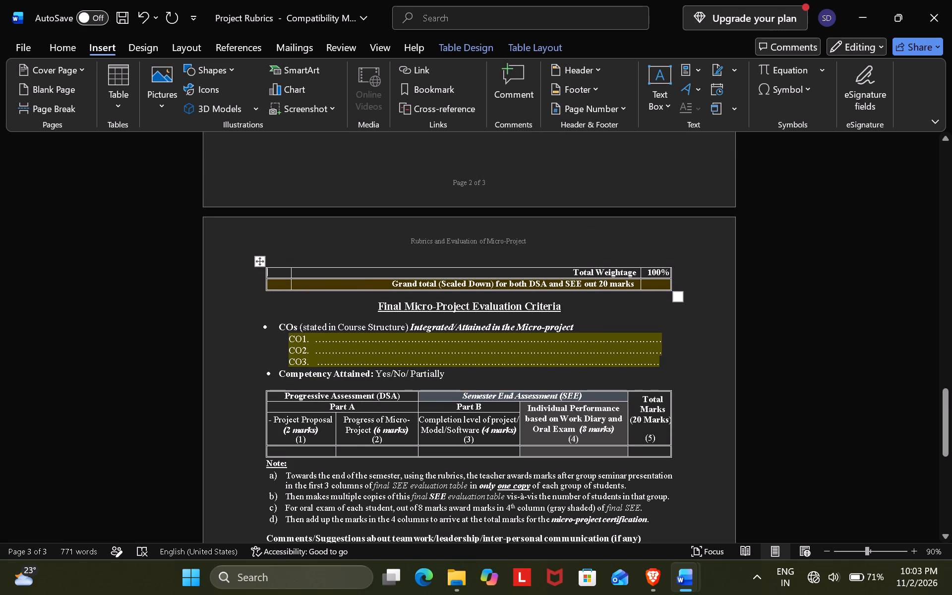
{"action": "left_click_drag", "start_coordinate": [261, 262], "coordinate": [278, 112]}
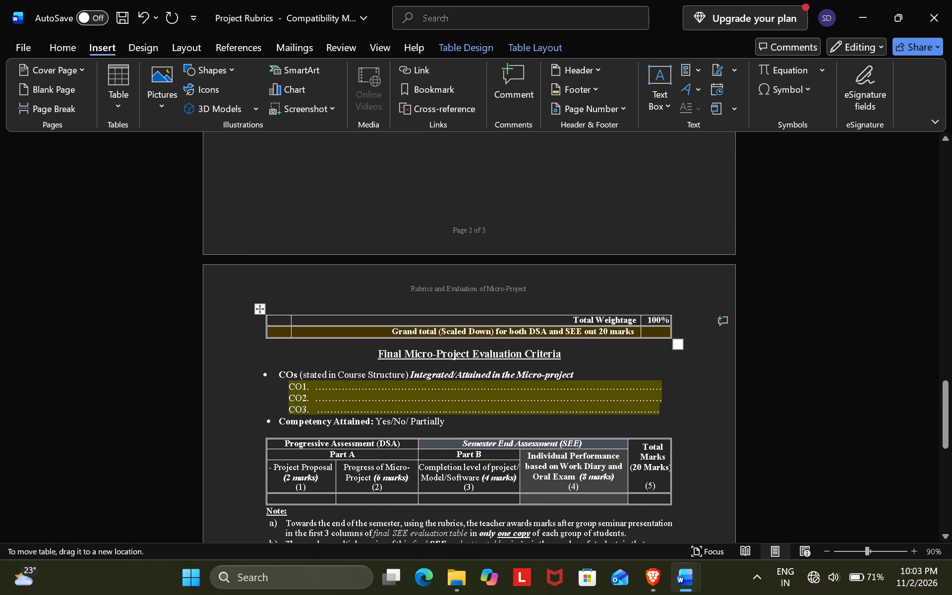
{"action": "left_click_drag", "start_coordinate": [278, 112], "coordinate": [266, 220]}
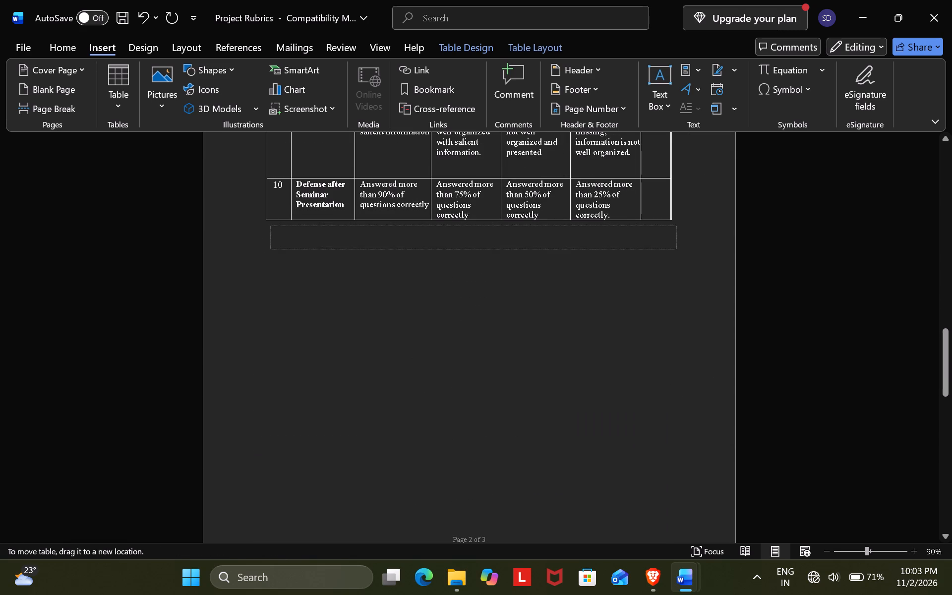
{"action": "left_click_drag", "start_coordinate": [266, 220], "coordinate": [262, 219]}
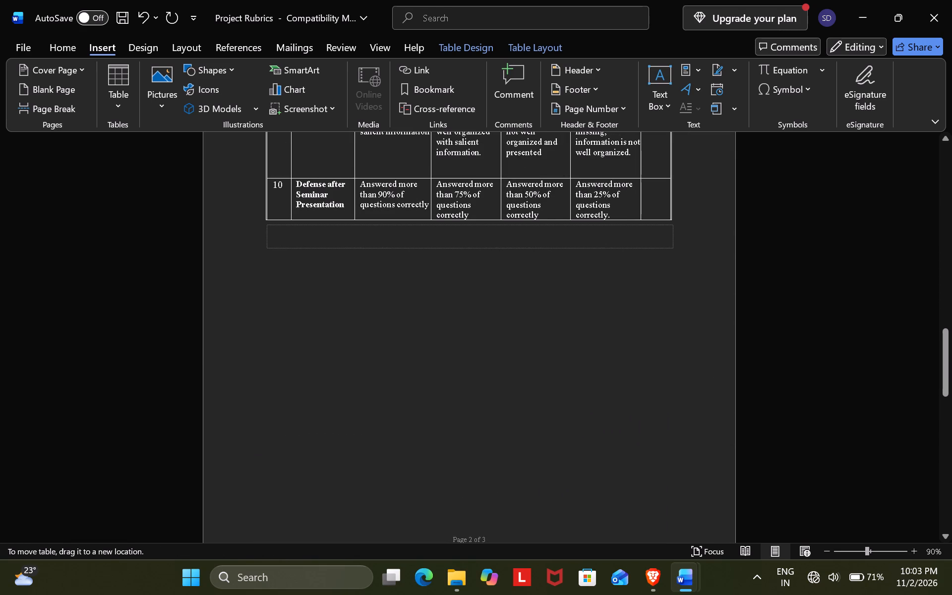
{"action": "left_click_drag", "start_coordinate": [262, 219], "coordinate": [261, 216]}
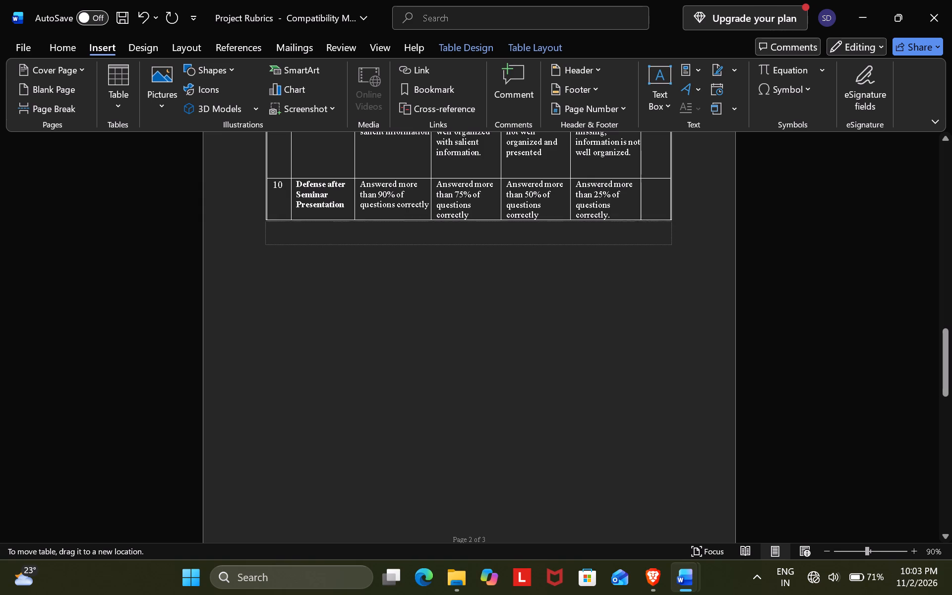
{"action": "left_click_drag", "start_coordinate": [261, 216], "coordinate": [260, 215]}
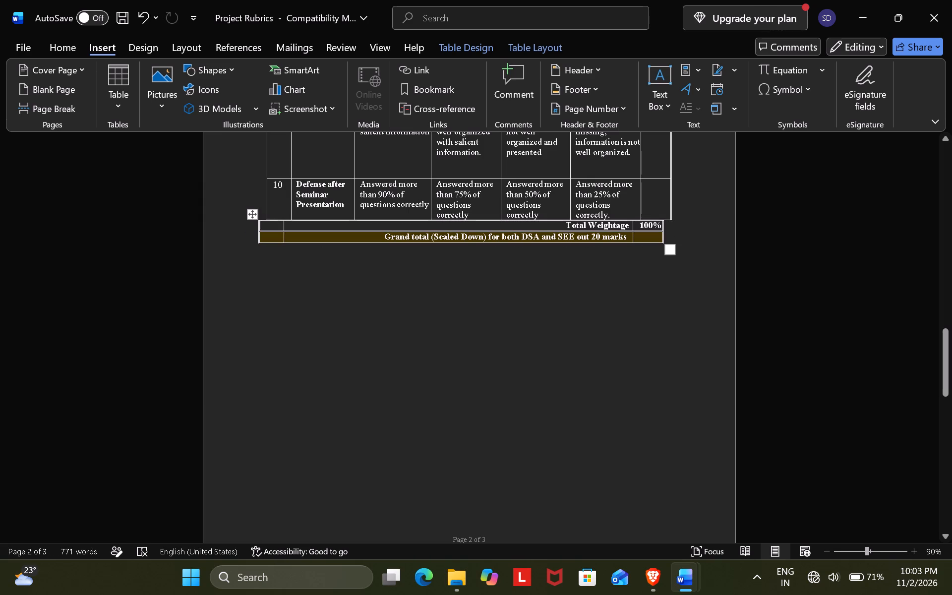
Nudge the totals table to try lining up its edges with the rubric table above.
{"action": "left_click_drag", "start_coordinate": [254, 215], "coordinate": [263, 218]}
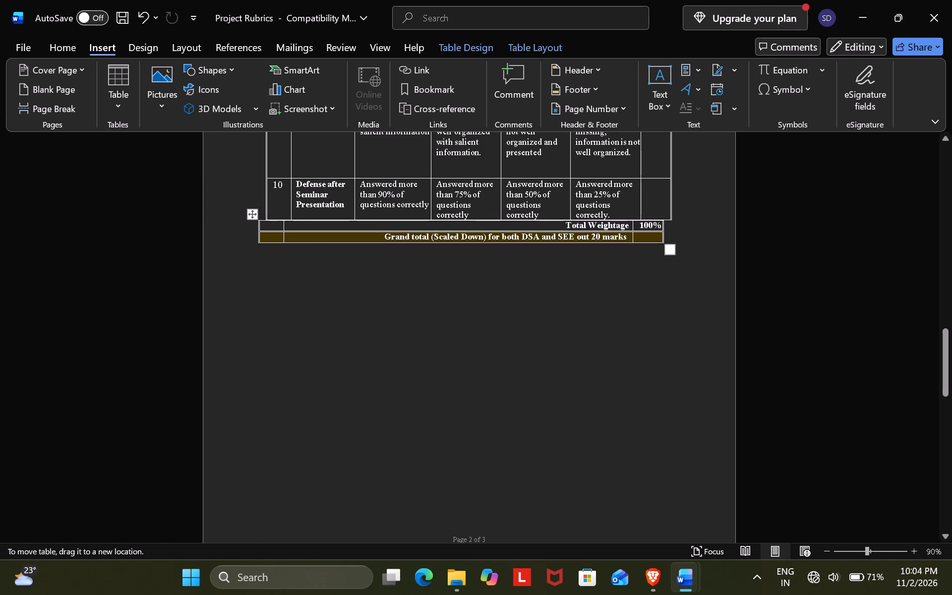
{"action": "left_click_drag", "start_coordinate": [263, 218], "coordinate": [263, 218]}
{"action": "left_click", "coordinate": [275, 270]}
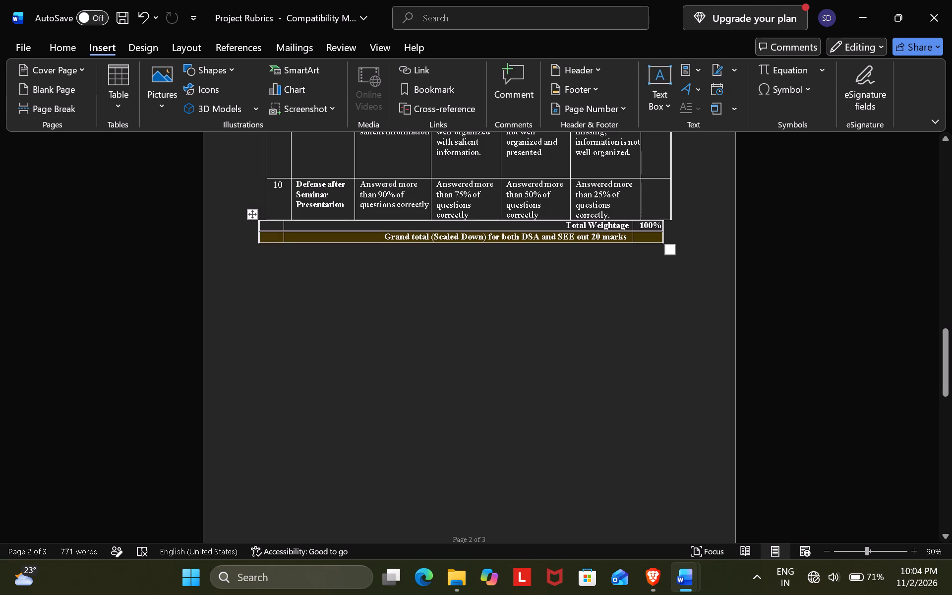
{"action": "left_click_drag", "start_coordinate": [253, 212], "coordinate": [267, 226]}
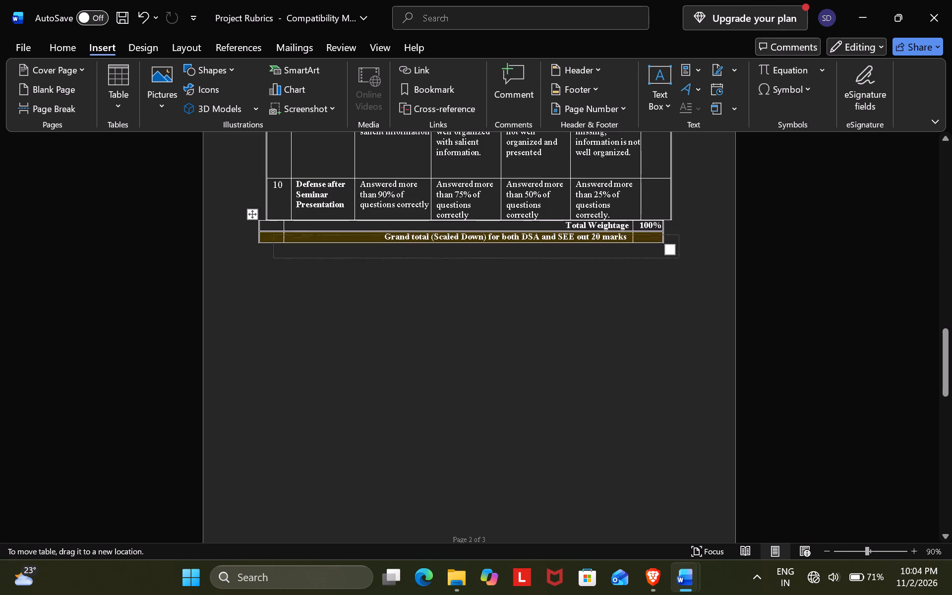
{"action": "left_click_drag", "start_coordinate": [267, 226], "coordinate": [260, 219]}
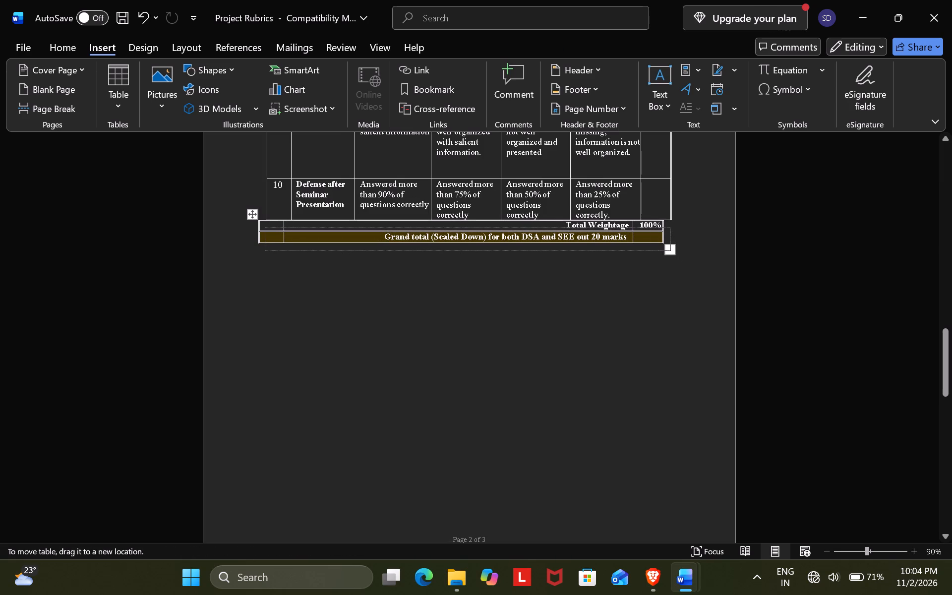
{"action": "left_click_drag", "start_coordinate": [260, 219], "coordinate": [260, 216]}
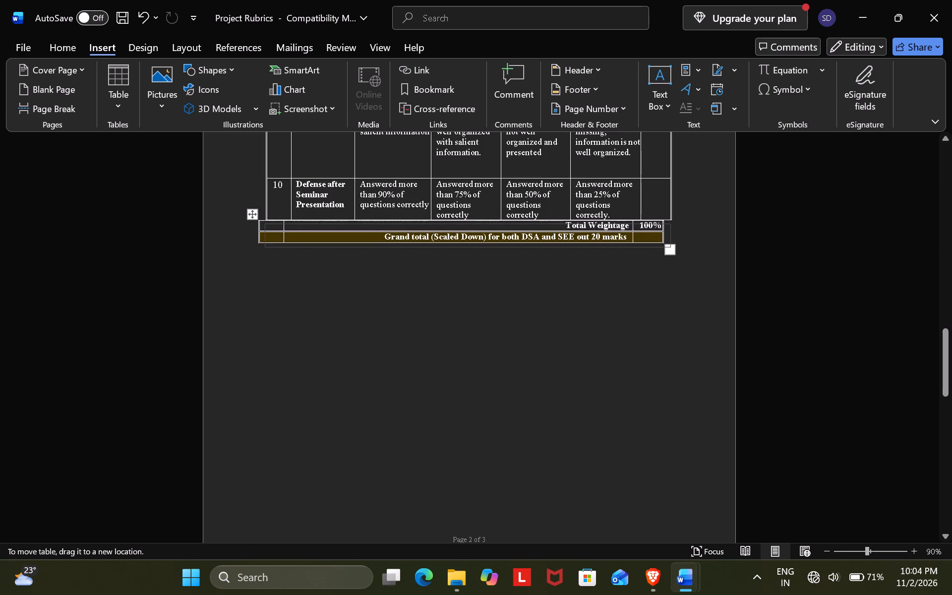
{"action": "left_click_drag", "start_coordinate": [260, 216], "coordinate": [262, 216]}
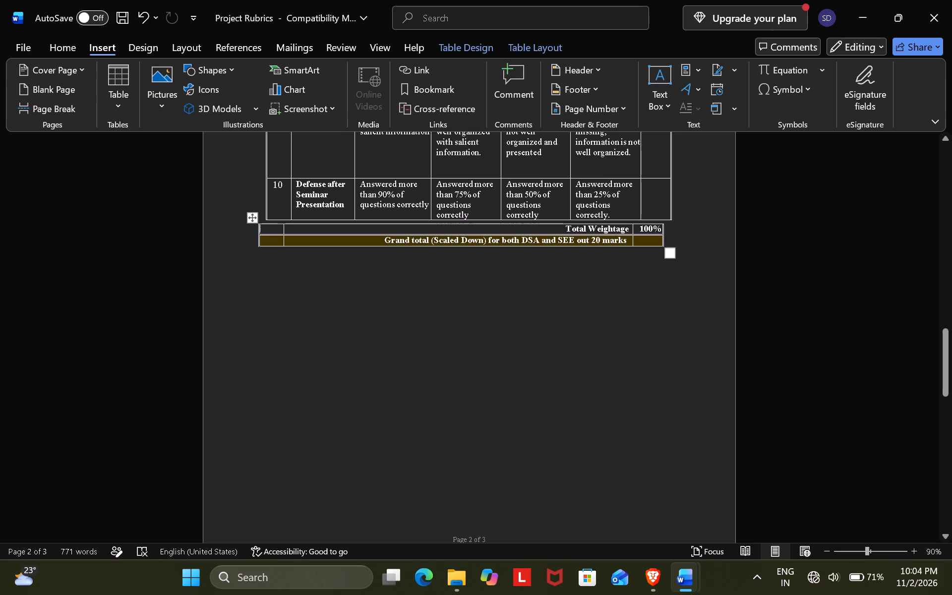
{"action": "left_click_drag", "start_coordinate": [258, 216], "coordinate": [269, 226]}
{"action": "left_click", "coordinate": [295, 318]}
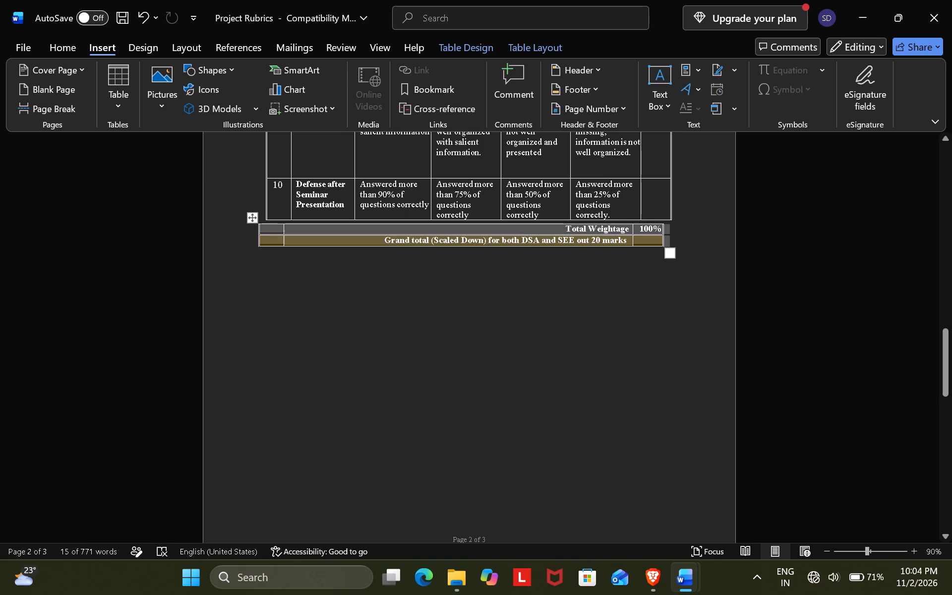
Adjust the totals table's outer left and right borders to line up with the rubric table's edges above.
{"action": "left_click", "coordinate": [269, 234]}
{"action": "left_click_drag", "start_coordinate": [268, 234], "coordinate": [282, 237]}
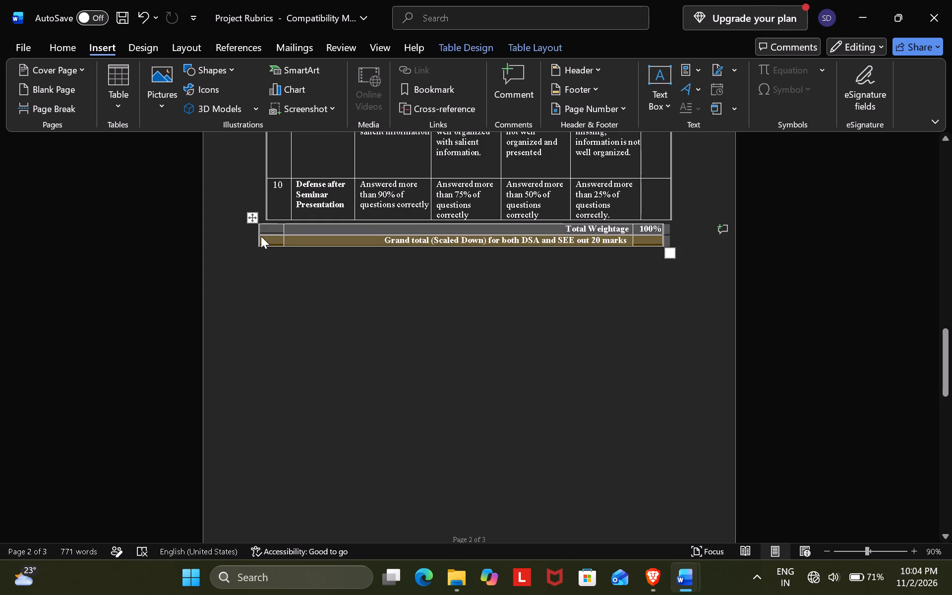
{"action": "left_click", "coordinate": [260, 237]}
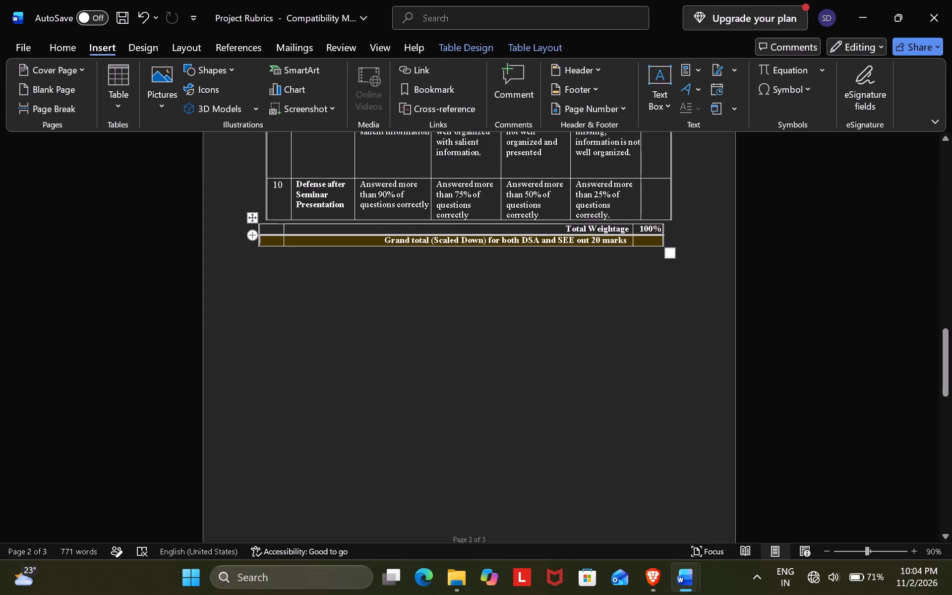
{"action": "left_click", "coordinate": [270, 286]}
{"action": "scroll", "coordinate": [269, 258], "scroll_direction": "up", "scroll_amount": 7, "text": "ctrl"}
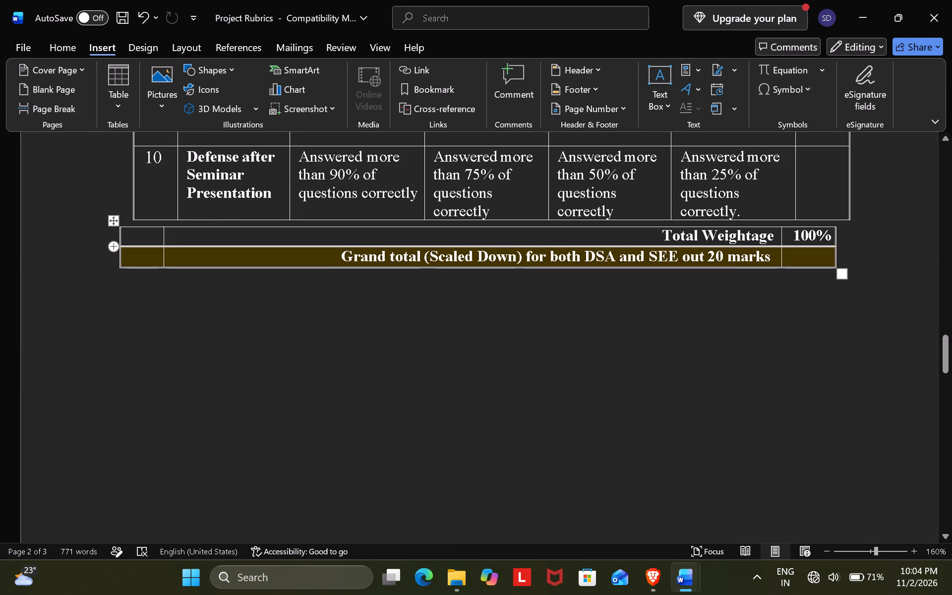
{"action": "left_click_drag", "start_coordinate": [120, 237], "coordinate": [135, 237]}
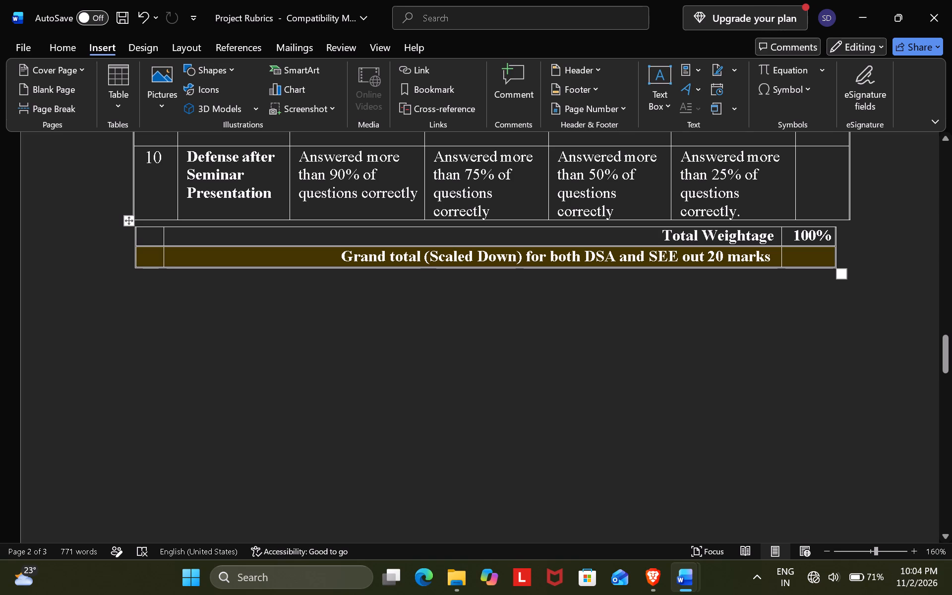
{"action": "left_click_drag", "start_coordinate": [834, 256], "coordinate": [849, 255]}
{"action": "left_click", "coordinate": [775, 354]}
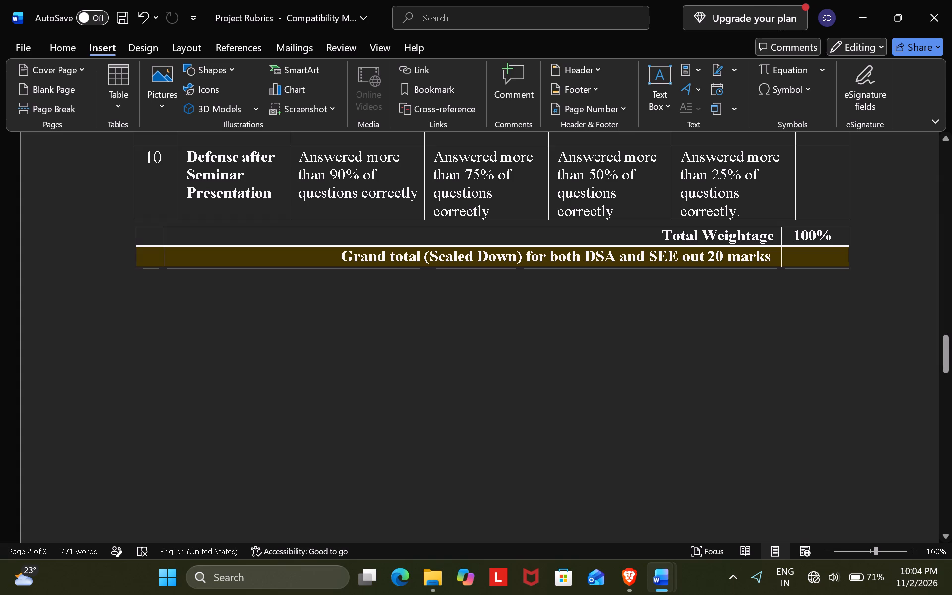
Examine the totals rows' alignment below row 10 and the overall layout of all three pages.
{"action": "left_click", "coordinate": [136, 236]}
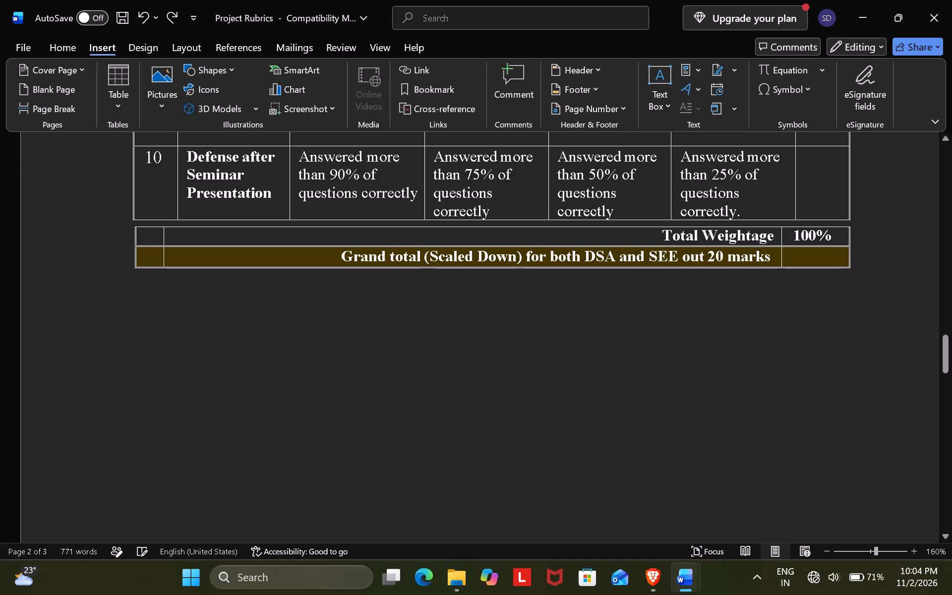
{"action": "left_click", "coordinate": [142, 258]}
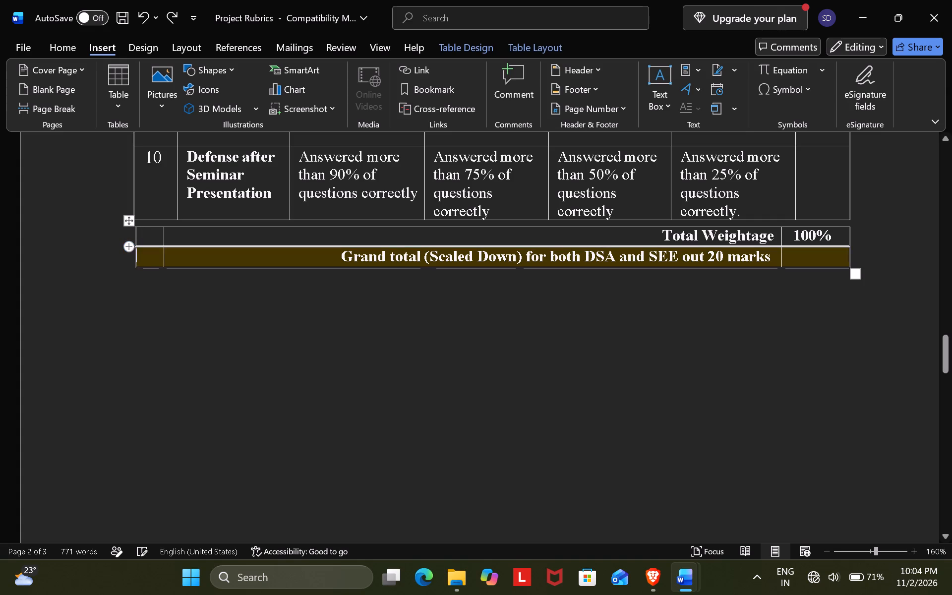
{"action": "left_click", "coordinate": [130, 221]}
{"action": "left_click", "coordinate": [153, 307]}
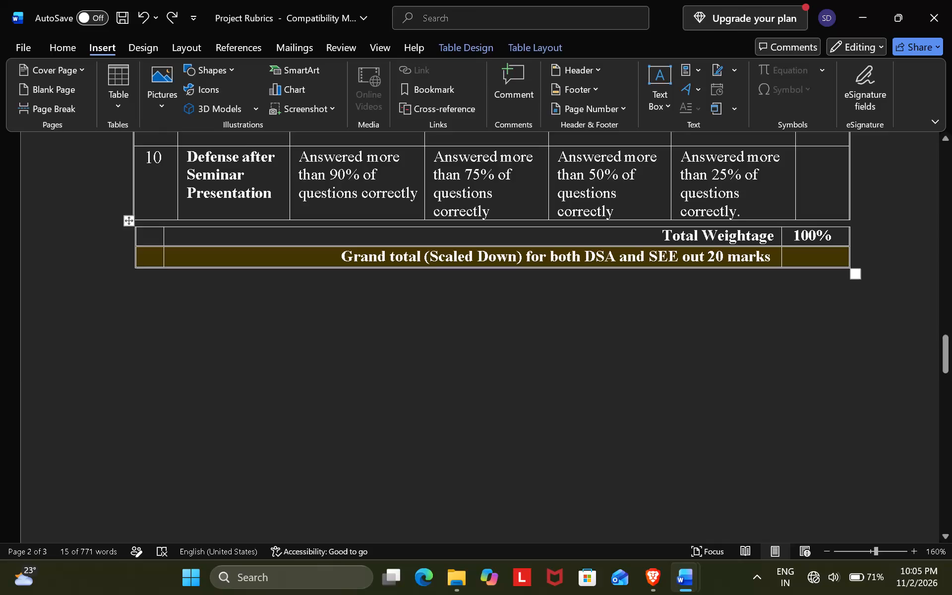
{"action": "scroll", "coordinate": [238, 347], "scroll_direction": "down", "scroll_amount": 4}
{"action": "scroll", "coordinate": [238, 347], "scroll_direction": "up", "scroll_amount": 2}
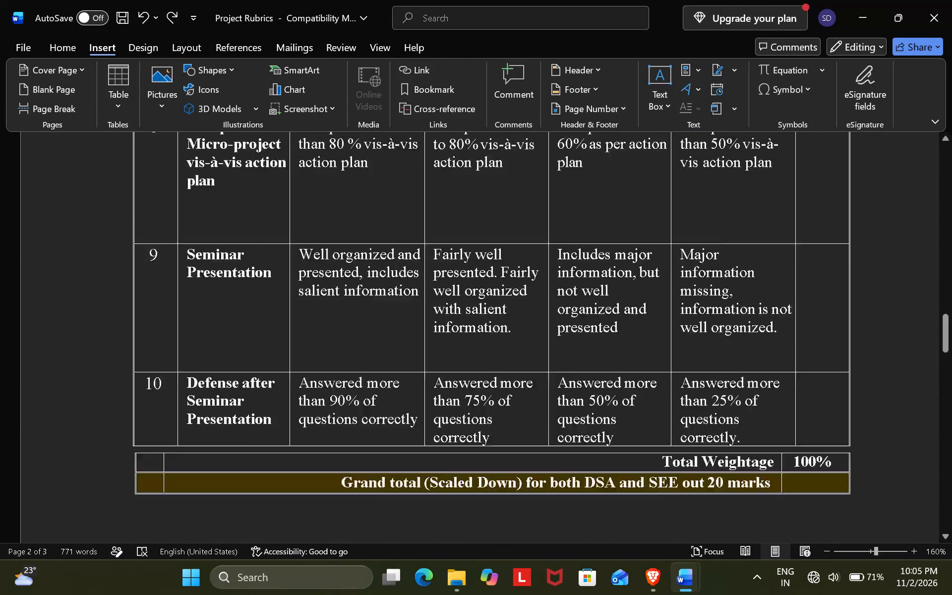
{"action": "scroll", "coordinate": [238, 347], "scroll_direction": "up", "scroll_amount": 1}
{"action": "scroll", "coordinate": [238, 347], "scroll_direction": "down", "scroll_amount": 6, "text": "ctrl"}
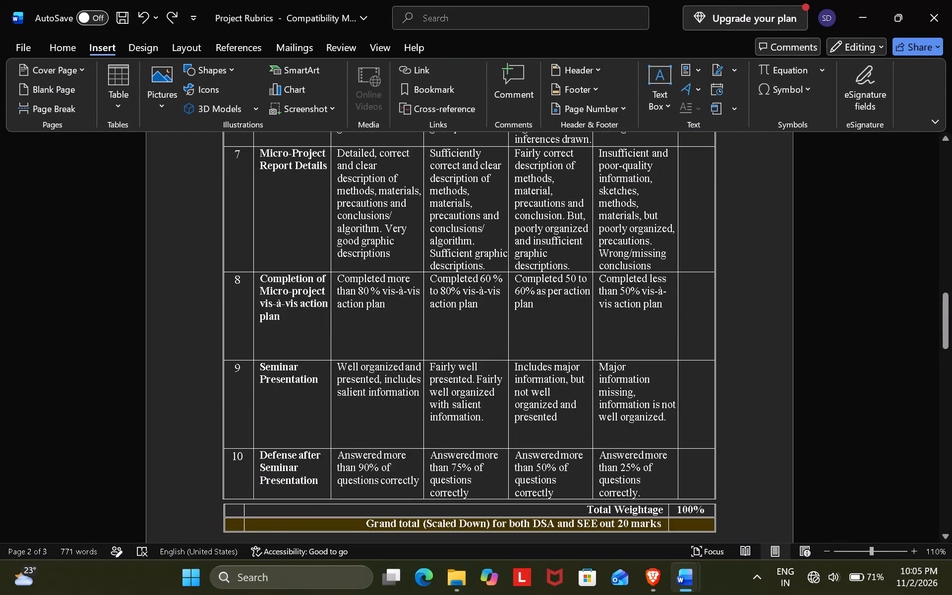
{"action": "scroll", "coordinate": [238, 347], "scroll_direction": "down", "scroll_amount": 6, "text": "ctrl"}
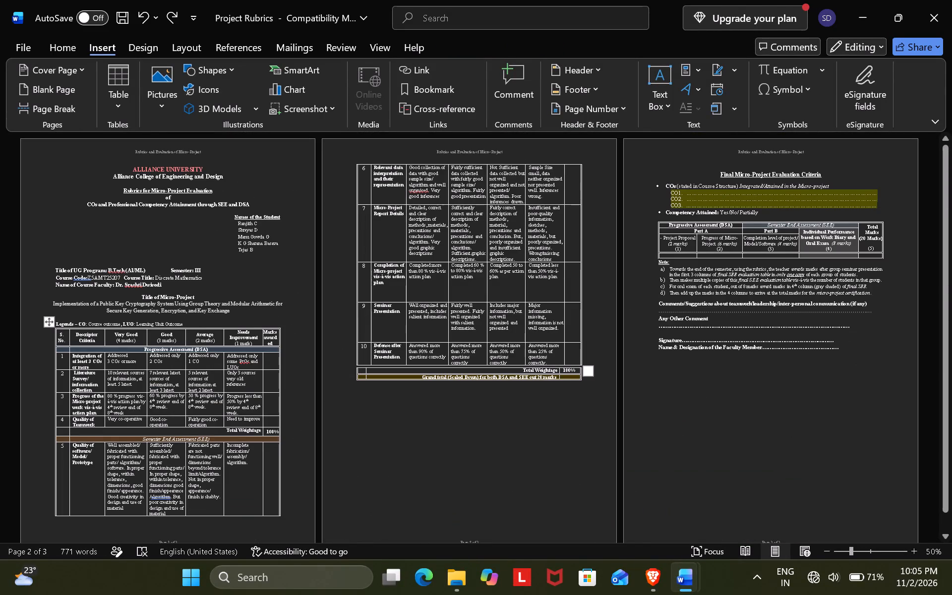
{"action": "scroll", "coordinate": [556, 416], "scroll_direction": "up", "scroll_amount": 1}
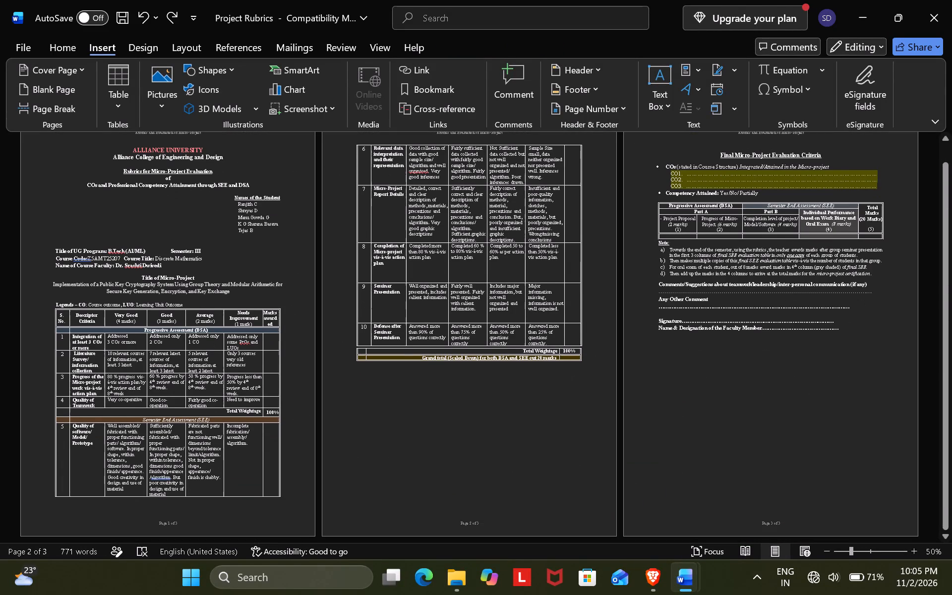
{"action": "scroll", "coordinate": [556, 416], "scroll_direction": "up", "scroll_amount": 1}
Move the entire Final Micro-Project Evaluation Criteria section from page 3 to directly below the Grand total row on page 2.
{"action": "left_click_drag", "start_coordinate": [845, 352], "coordinate": [702, 164]}
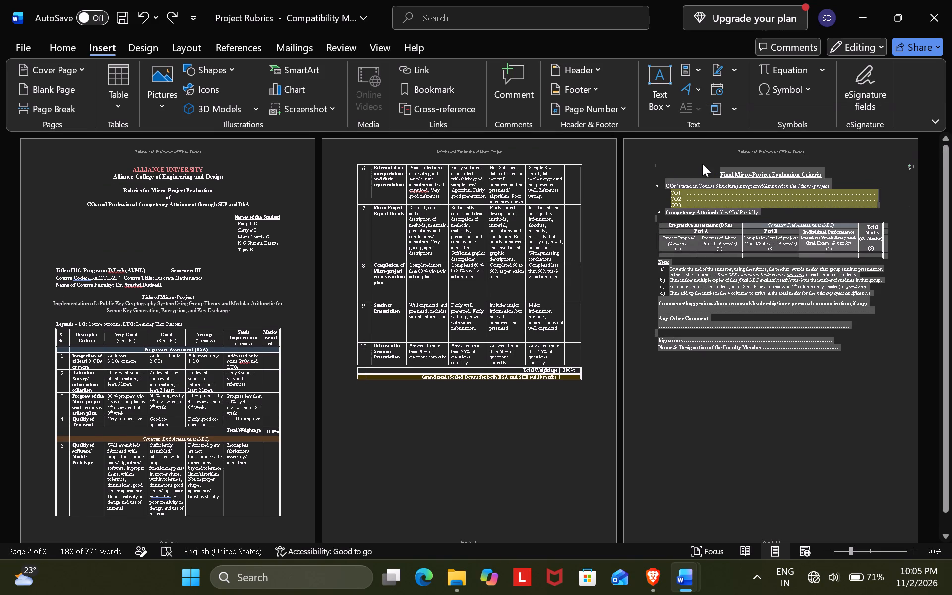
{"action": "key", "text": "ctrl+c"}
{"action": "key", "text": "ctrl+x"}
{"action": "key", "text": "BackSpace"}
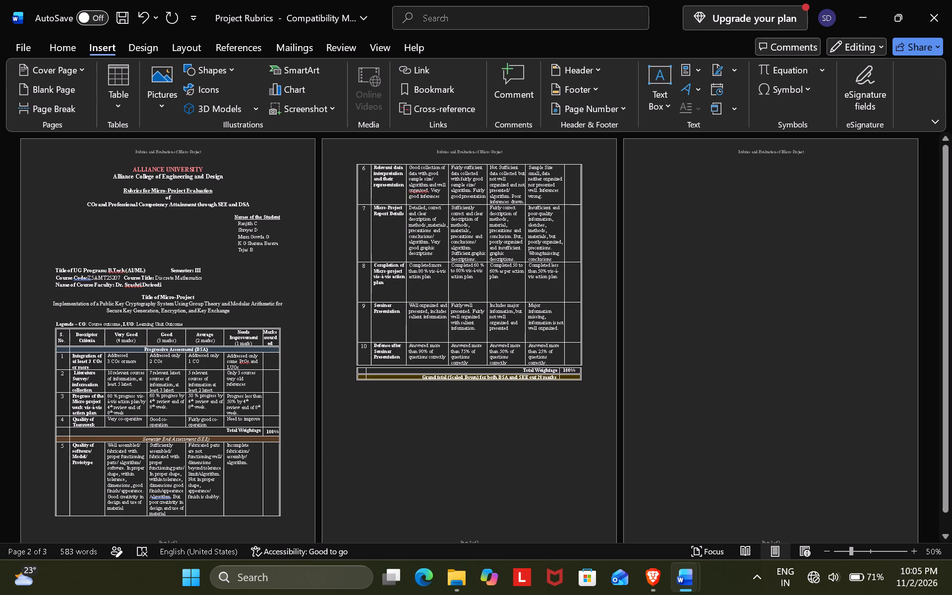
{"action": "key", "text": "ctrl+v"}
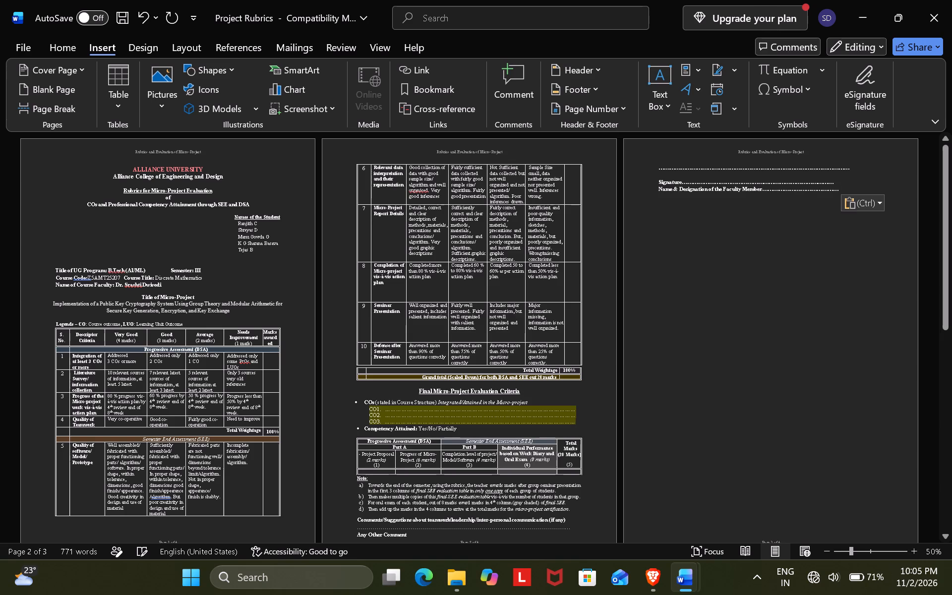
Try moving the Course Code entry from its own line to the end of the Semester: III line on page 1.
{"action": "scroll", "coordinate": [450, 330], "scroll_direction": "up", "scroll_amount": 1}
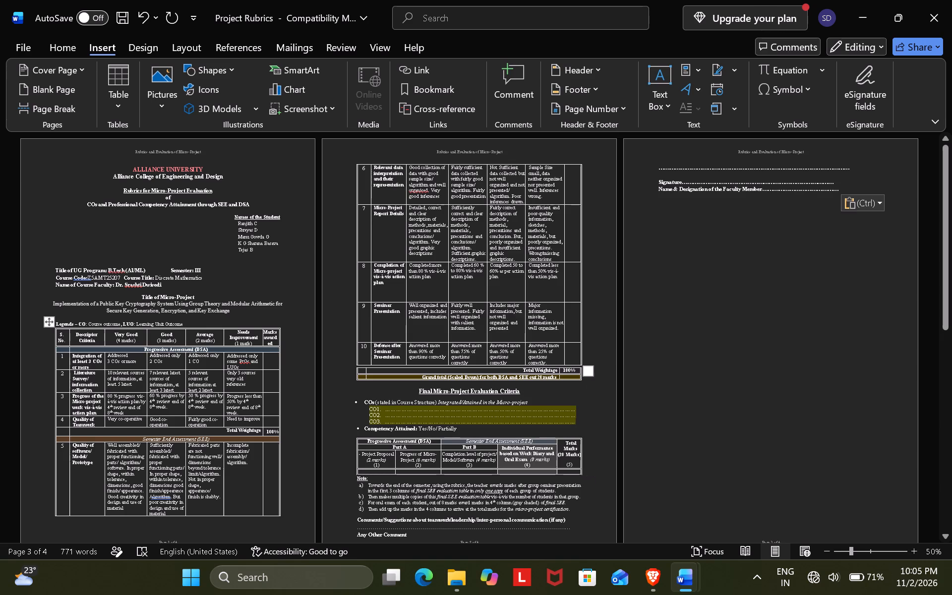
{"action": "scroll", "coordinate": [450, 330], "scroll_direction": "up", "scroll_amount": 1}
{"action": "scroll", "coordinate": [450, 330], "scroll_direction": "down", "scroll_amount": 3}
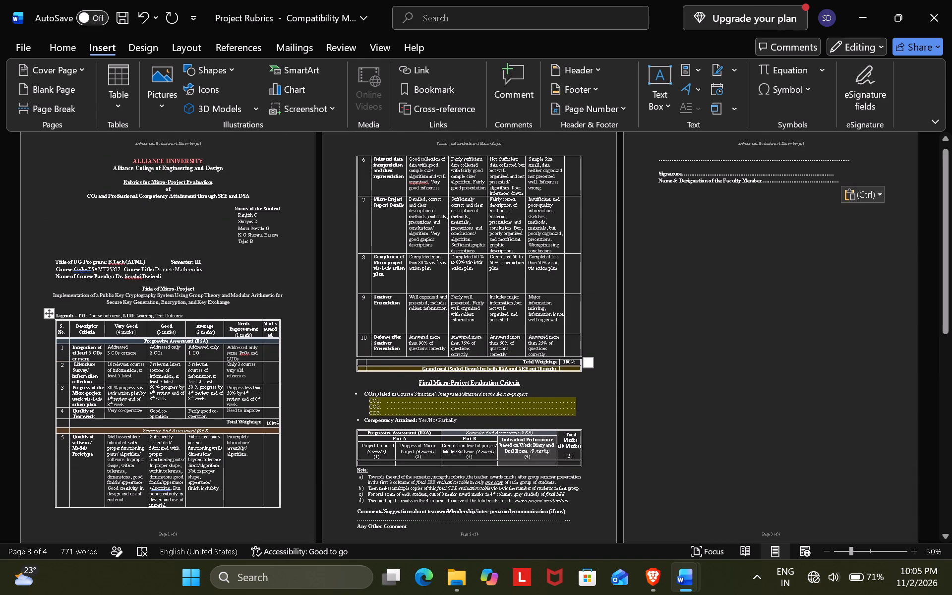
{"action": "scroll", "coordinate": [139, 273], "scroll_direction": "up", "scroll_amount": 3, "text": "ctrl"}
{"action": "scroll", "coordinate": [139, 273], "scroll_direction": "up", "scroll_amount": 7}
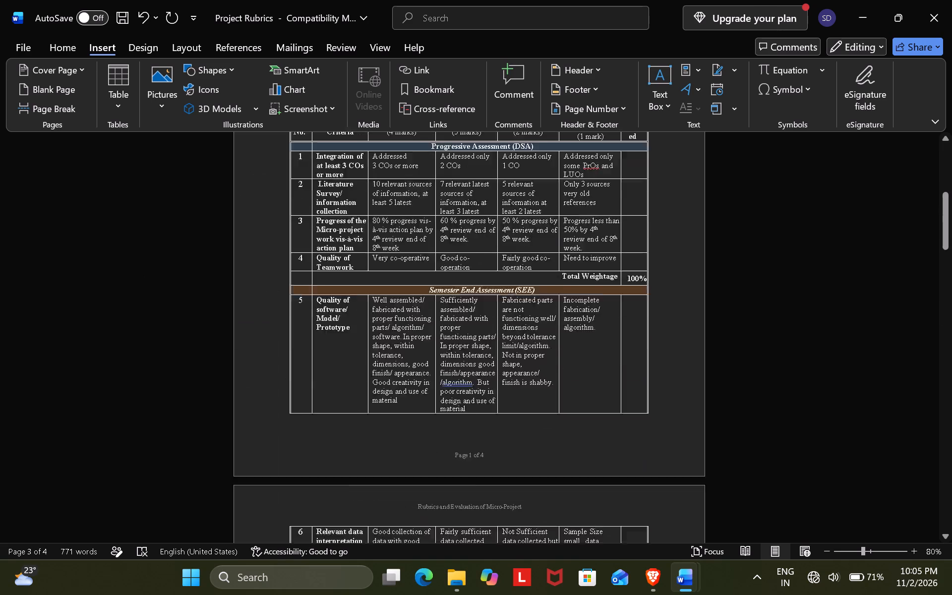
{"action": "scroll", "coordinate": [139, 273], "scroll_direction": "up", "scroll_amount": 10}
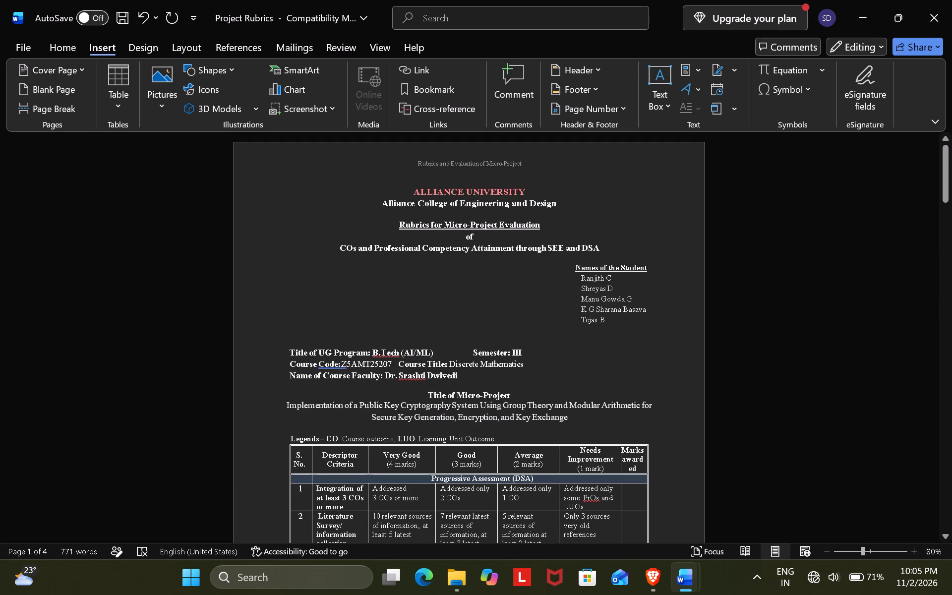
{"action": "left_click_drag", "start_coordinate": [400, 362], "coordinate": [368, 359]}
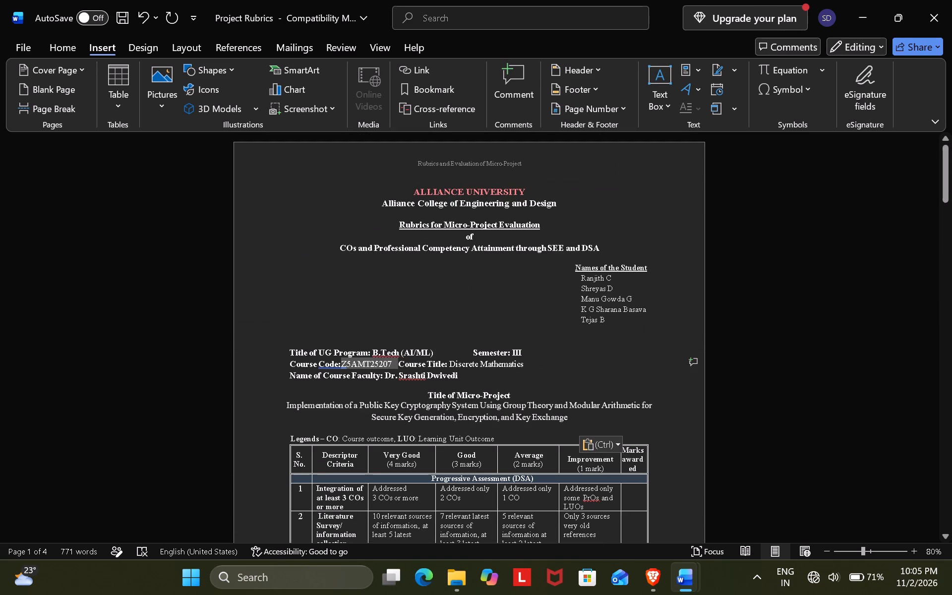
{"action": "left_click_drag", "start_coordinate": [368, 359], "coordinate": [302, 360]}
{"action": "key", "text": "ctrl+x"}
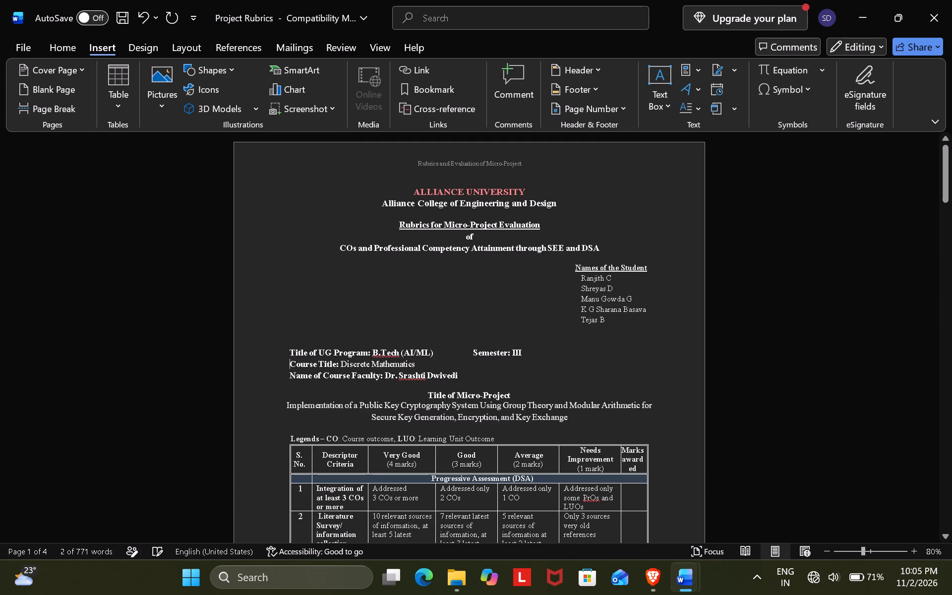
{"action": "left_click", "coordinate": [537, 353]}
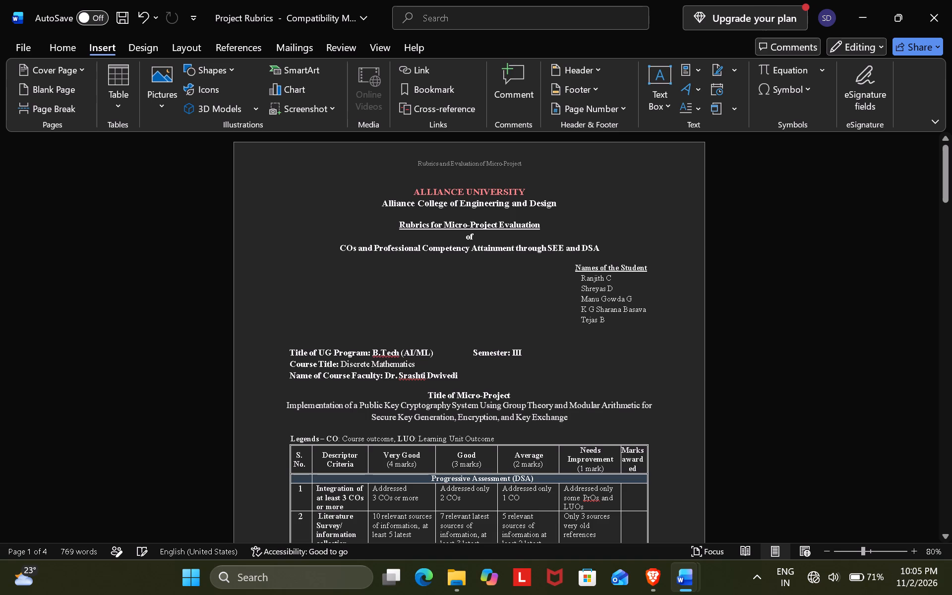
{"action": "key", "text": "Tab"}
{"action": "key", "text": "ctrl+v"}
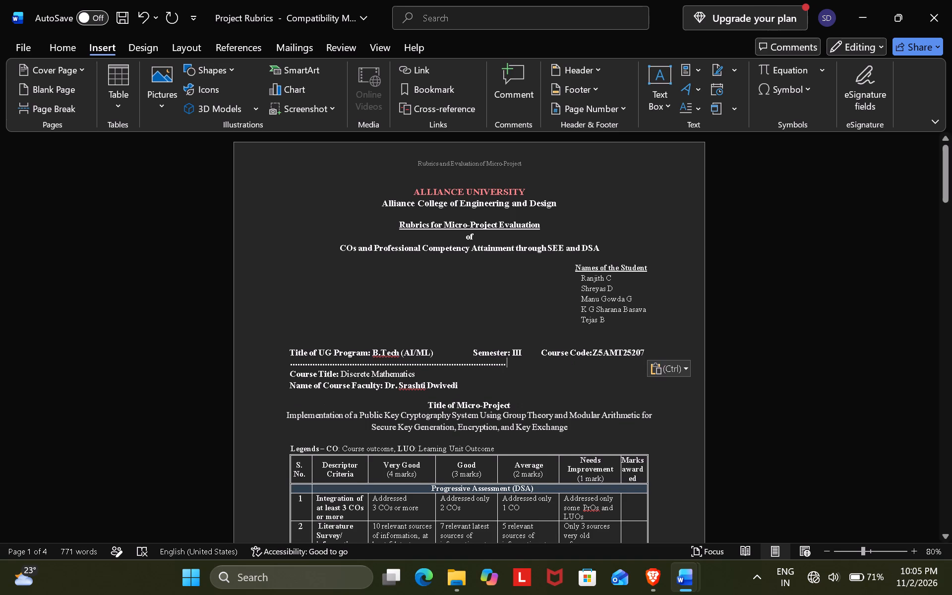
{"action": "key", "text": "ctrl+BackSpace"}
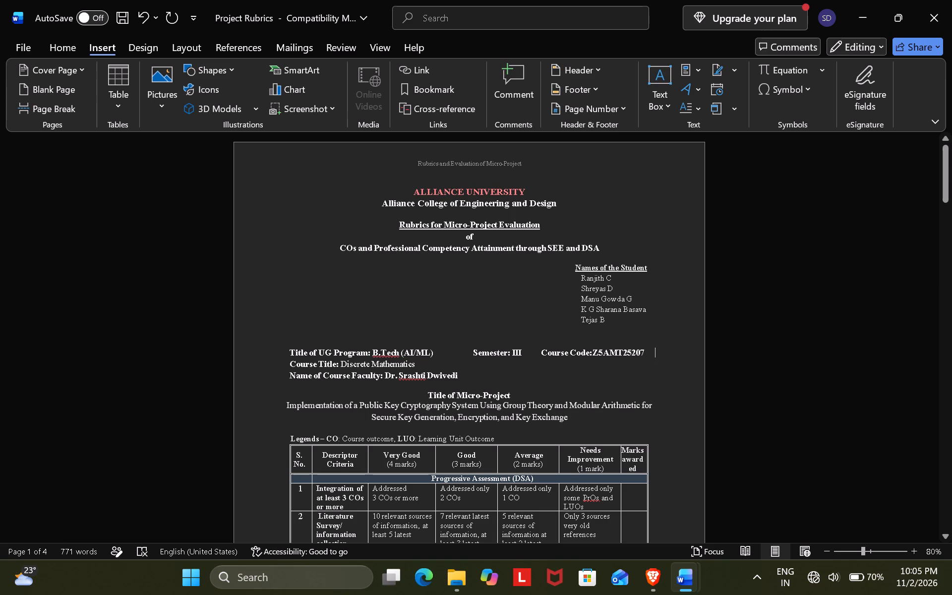
Examine how the rubric table, totals rows and relocated evaluation criteria section fit across the pages.
{"action": "scroll", "coordinate": [415, 412], "scroll_direction": "down", "scroll_amount": 4}
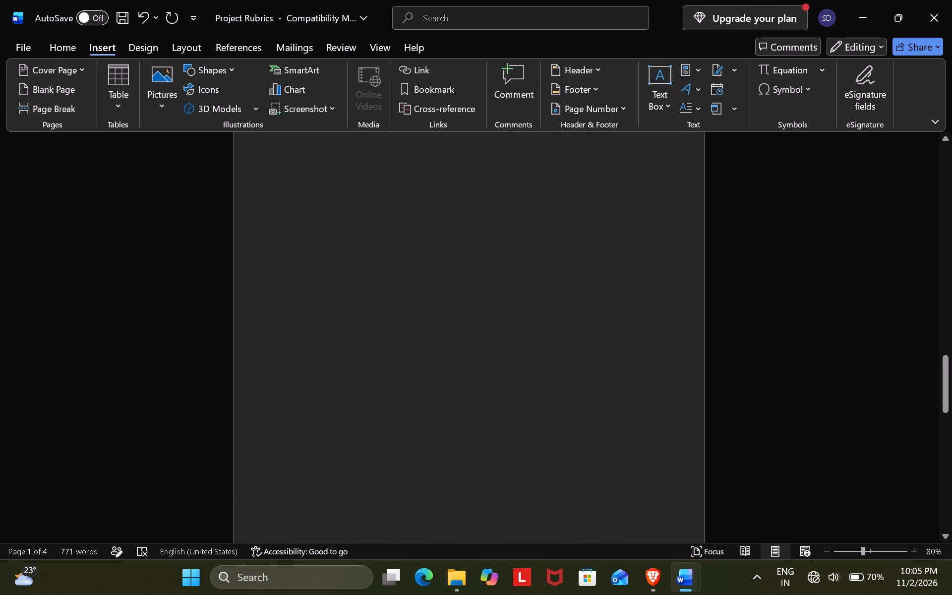
{"action": "scroll", "coordinate": [415, 412], "scroll_direction": "up", "scroll_amount": 3}
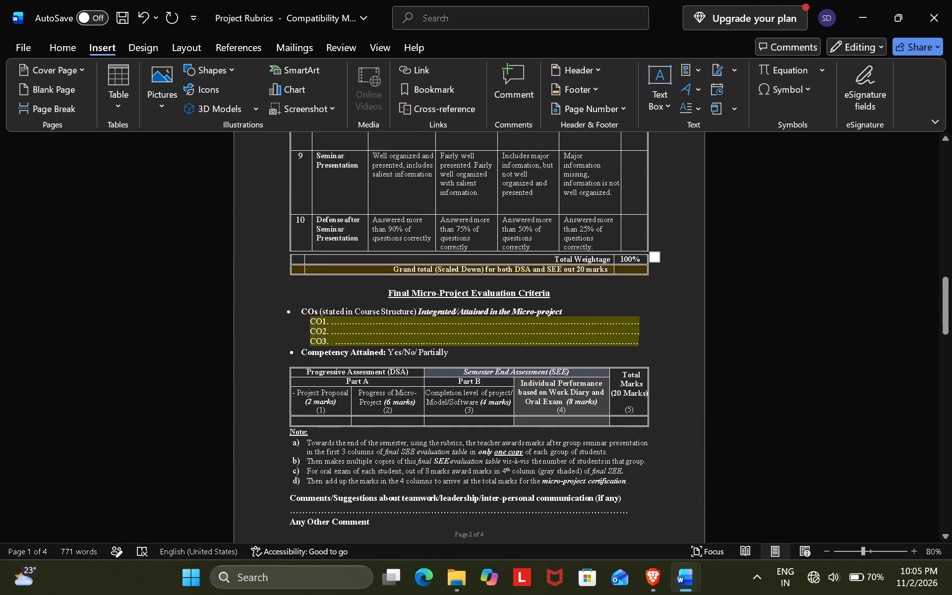
{"action": "scroll", "coordinate": [415, 412], "scroll_direction": "up", "scroll_amount": 2}
{"action": "scroll", "coordinate": [415, 412], "scroll_direction": "down", "scroll_amount": 2}
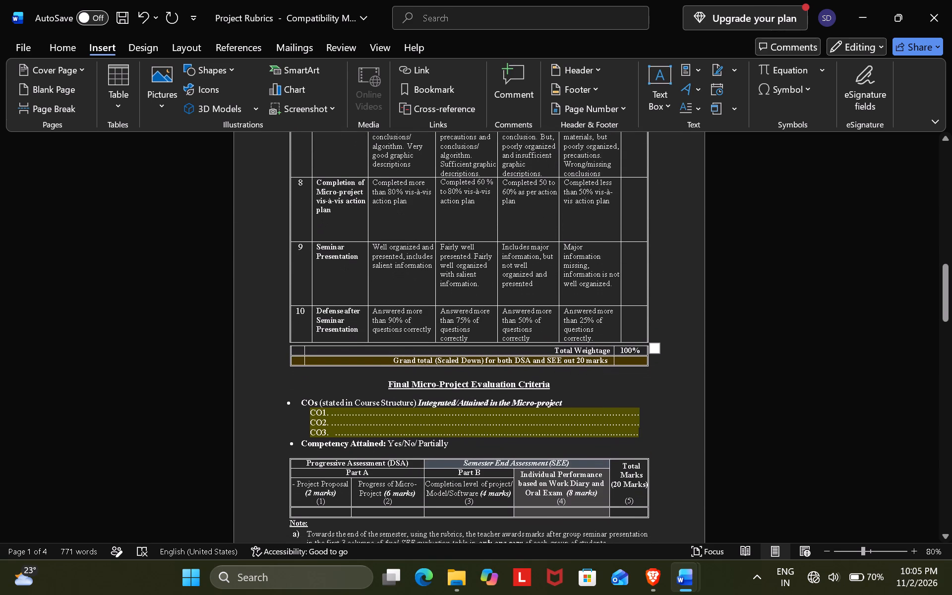
{"action": "scroll", "coordinate": [415, 412], "scroll_direction": "down", "scroll_amount": 1}
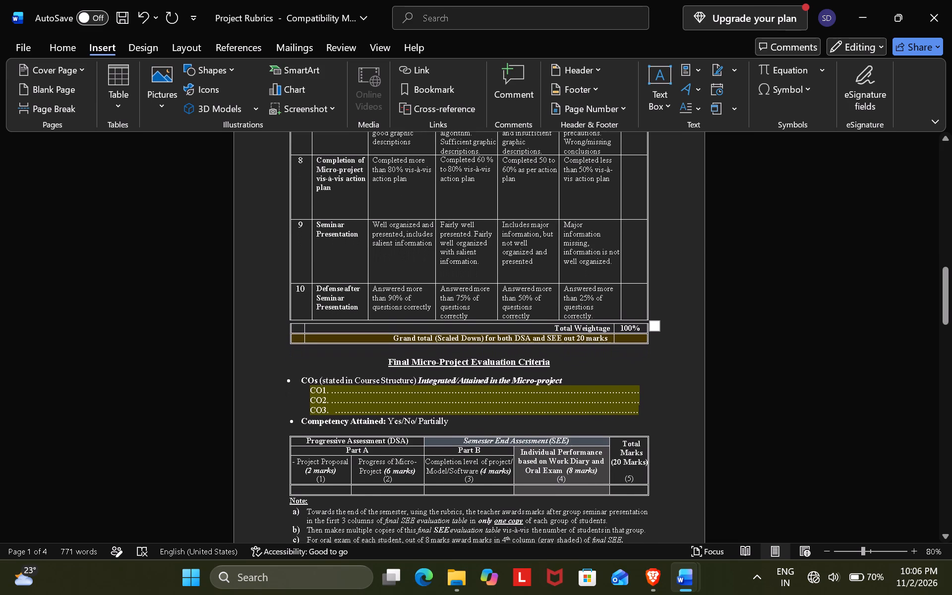
{"action": "scroll", "coordinate": [415, 412], "scroll_direction": "down", "scroll_amount": 1}
{"action": "scroll", "coordinate": [415, 412], "scroll_direction": "up", "scroll_amount": 3}
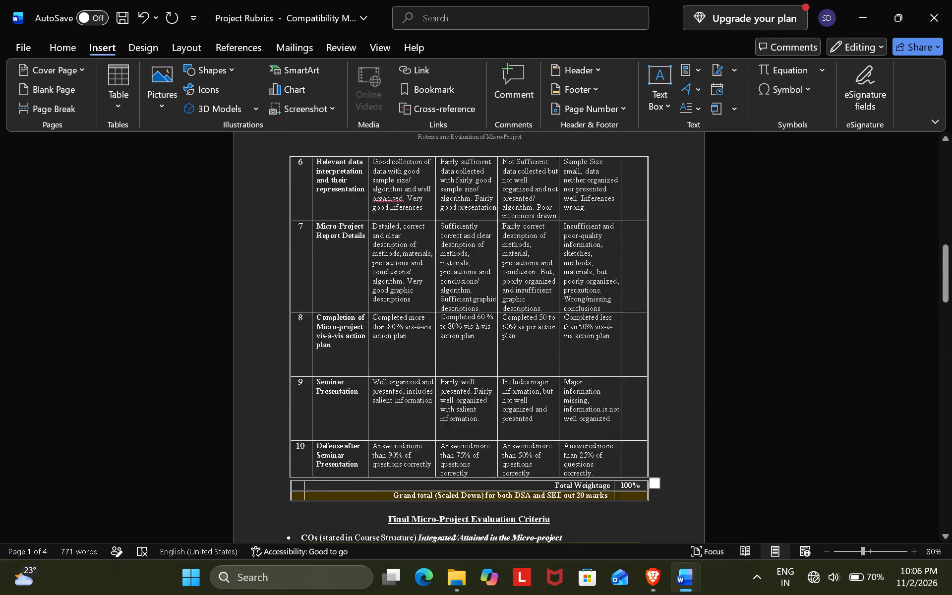
{"action": "scroll", "coordinate": [415, 412], "scroll_direction": "up", "scroll_amount": 4}
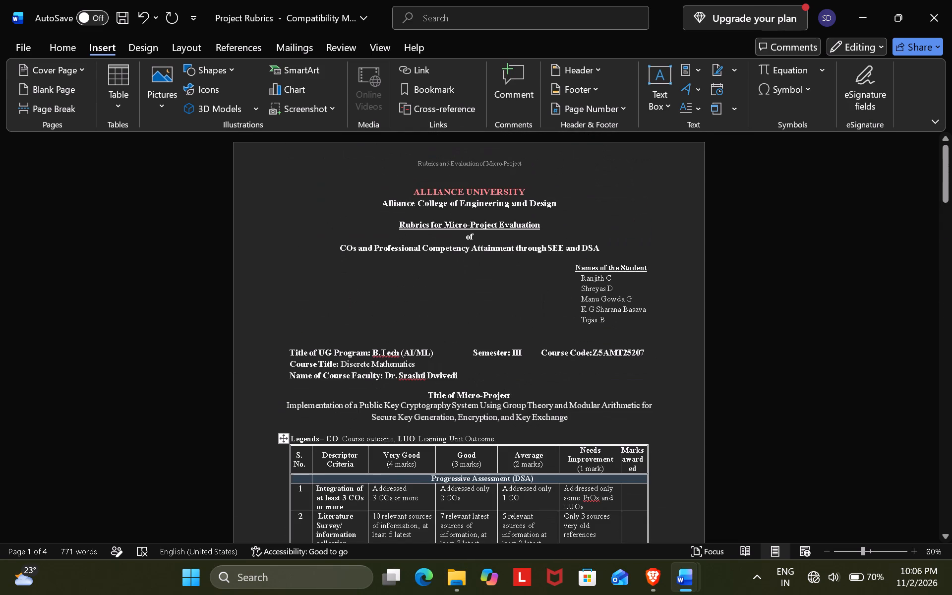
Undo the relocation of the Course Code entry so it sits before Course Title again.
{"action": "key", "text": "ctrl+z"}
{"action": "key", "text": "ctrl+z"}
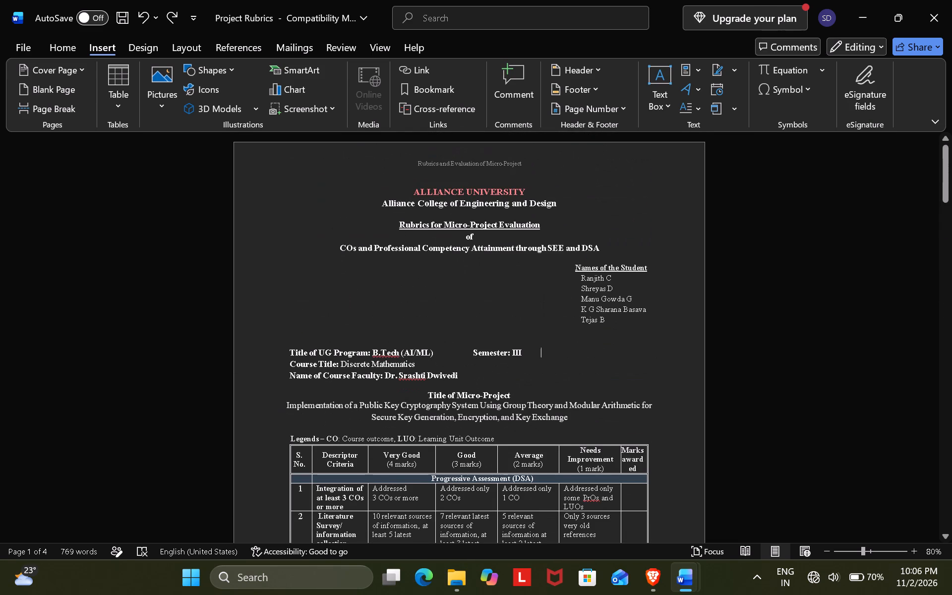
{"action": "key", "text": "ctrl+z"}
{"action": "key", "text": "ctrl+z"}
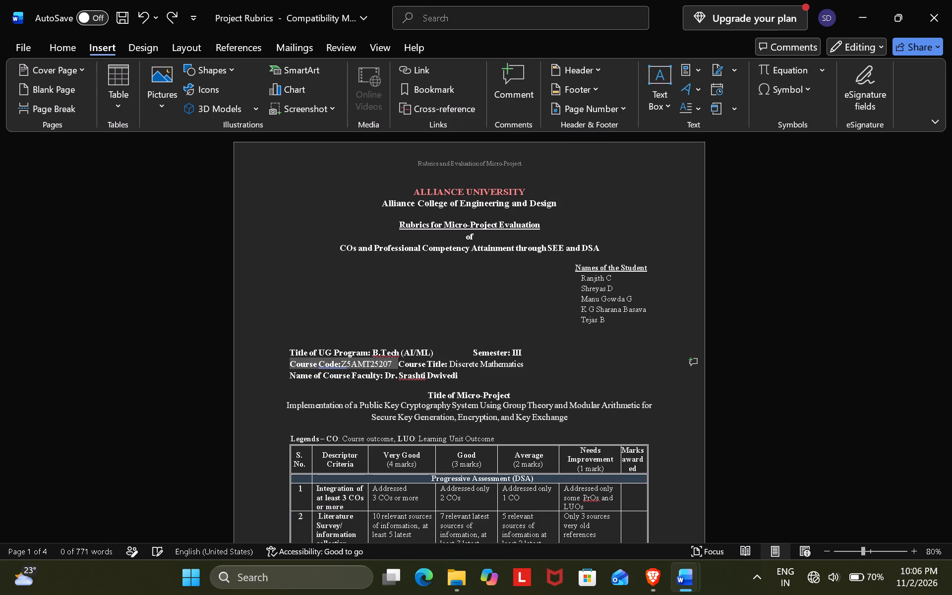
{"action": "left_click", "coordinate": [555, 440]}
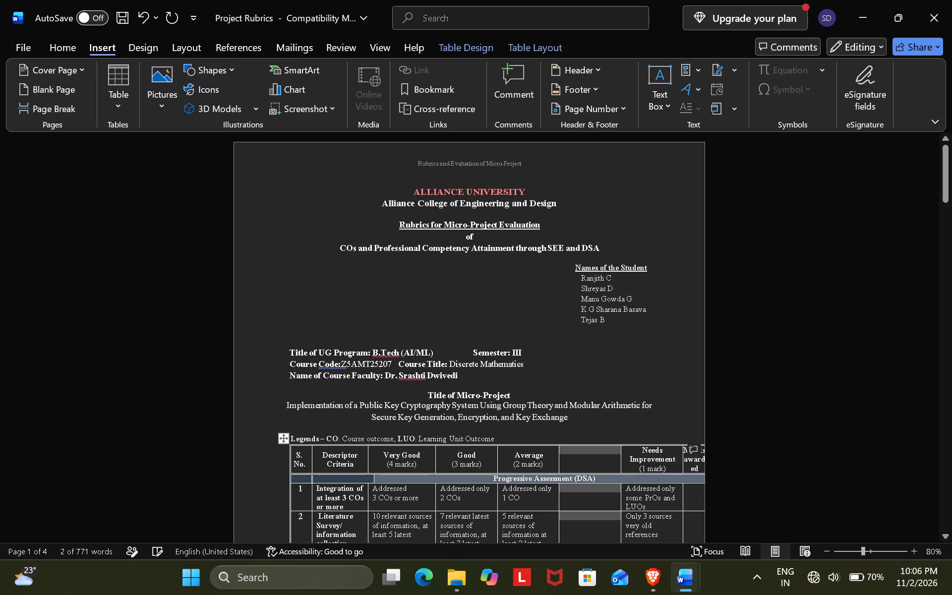
Widen the gap after the course code so that Course Title lines up beneath Semester: III.
{"action": "left_click", "coordinate": [393, 365]}
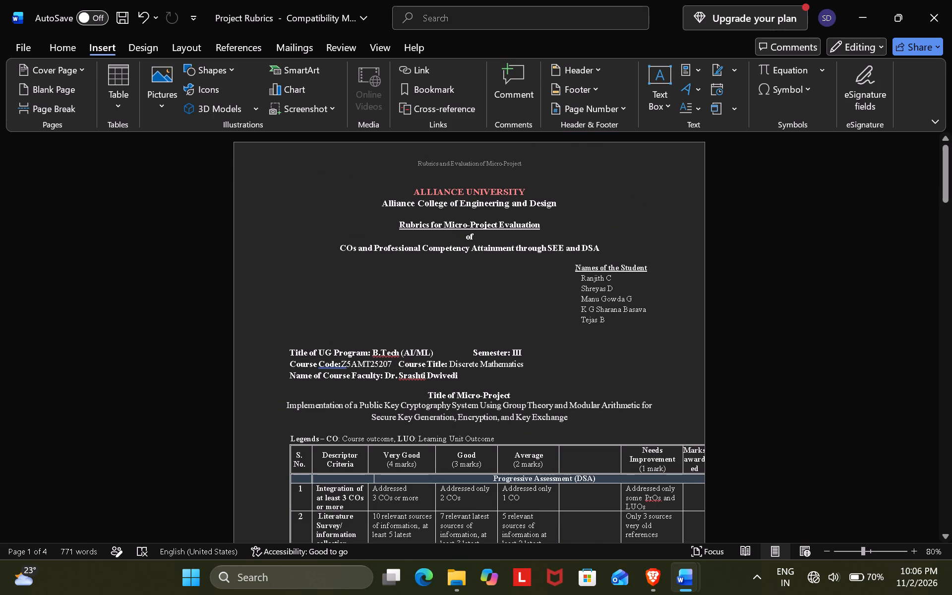
{"action": "key", "text": "Tab"}
{"action": "key", "text": "Tab"}
{"action": "key", "text": "Tab"}
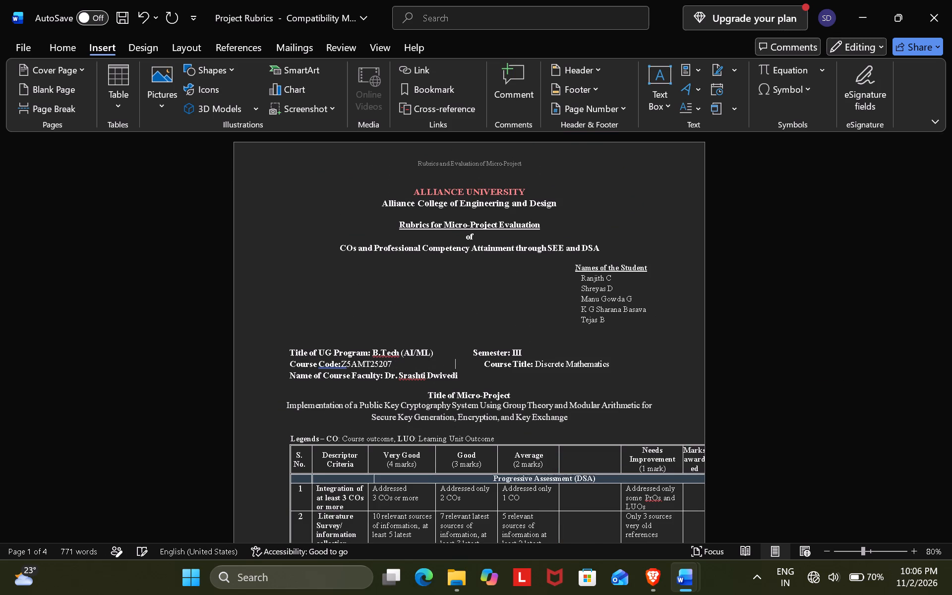
{"action": "key", "text": "Delete"}
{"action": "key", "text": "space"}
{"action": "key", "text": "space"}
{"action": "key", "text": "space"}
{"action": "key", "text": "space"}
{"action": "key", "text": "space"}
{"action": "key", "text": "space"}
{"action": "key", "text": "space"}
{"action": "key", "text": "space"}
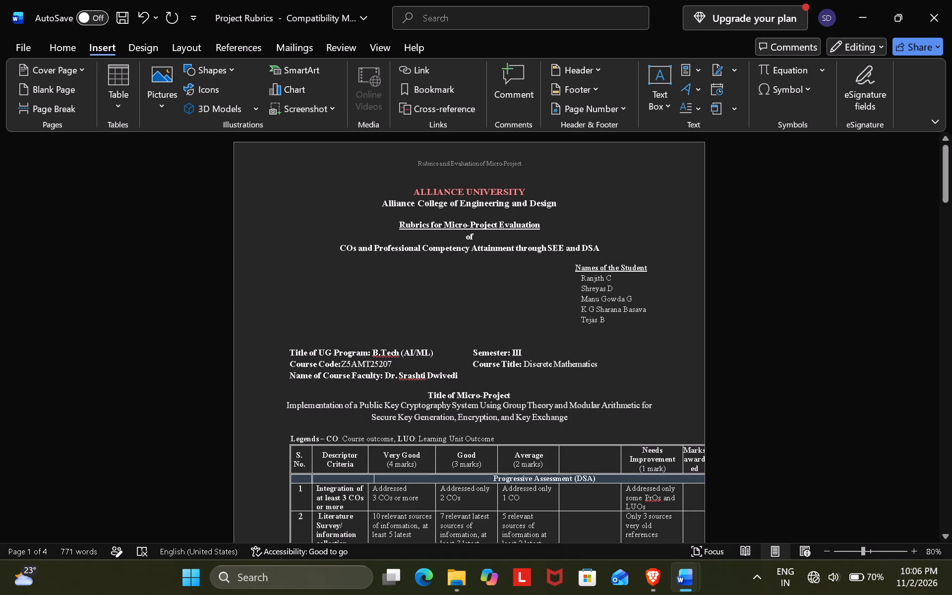
Switch to the DM_PROPSAL document and examine its section 2.0 on the course outcomes addressed in the micro-project.
{"action": "scroll", "coordinate": [494, 391], "scroll_direction": "down", "scroll_amount": 10}
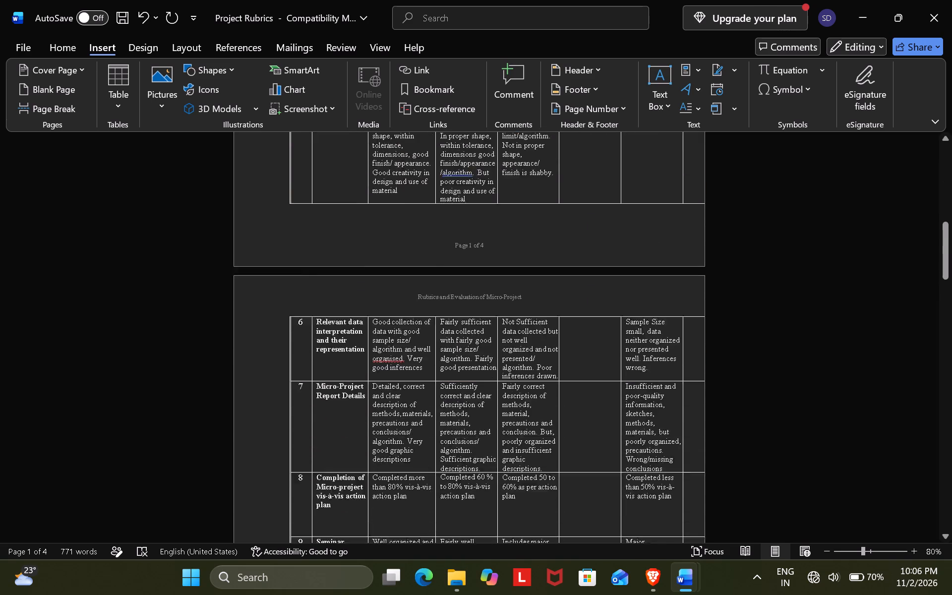
{"action": "scroll", "coordinate": [494, 391], "scroll_direction": "down", "scroll_amount": 3}
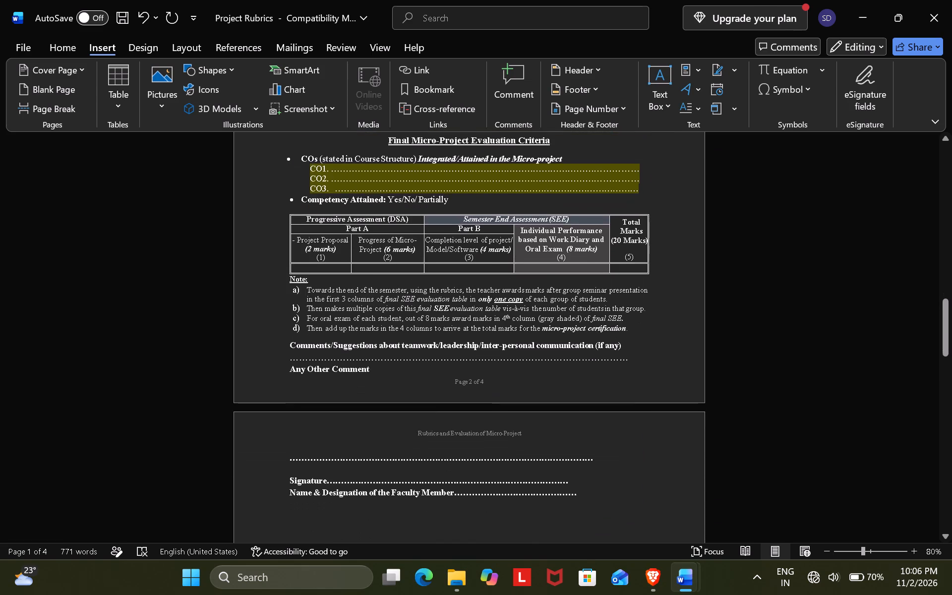
{"action": "key", "text": "alt+Tab"}
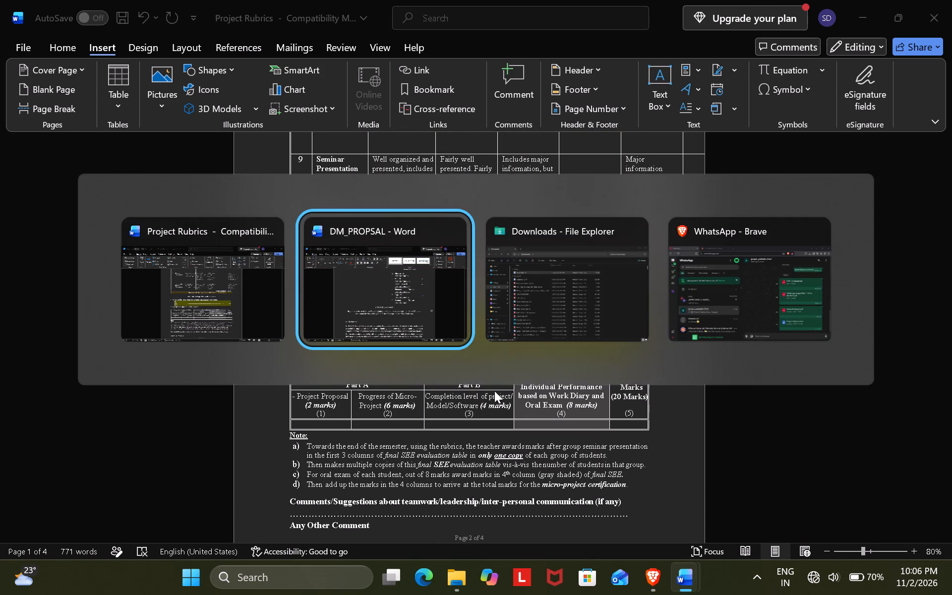
{"action": "scroll", "coordinate": [443, 386], "scroll_direction": "down", "scroll_amount": 2}
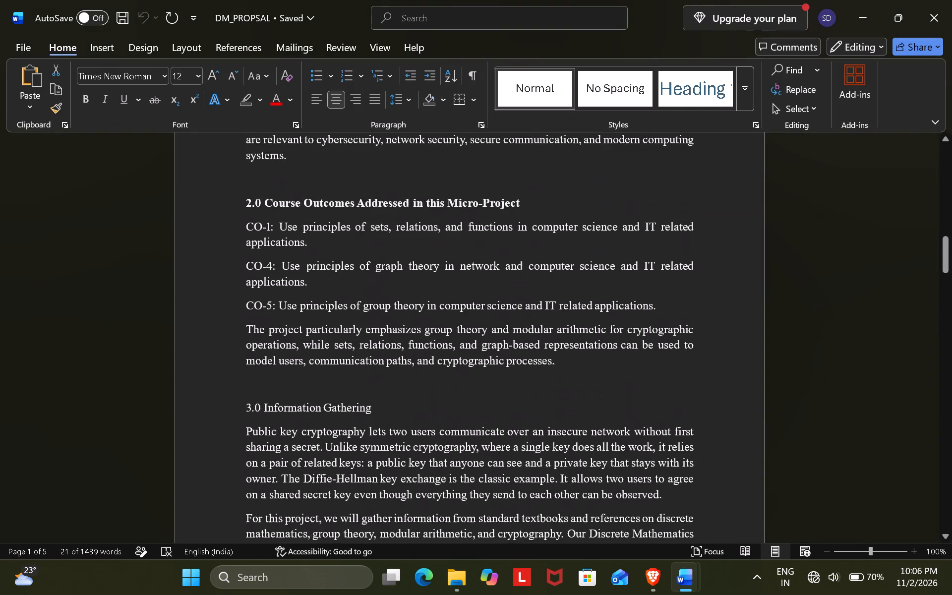
{"action": "scroll", "coordinate": [443, 386], "scroll_direction": "down", "scroll_amount": 2}
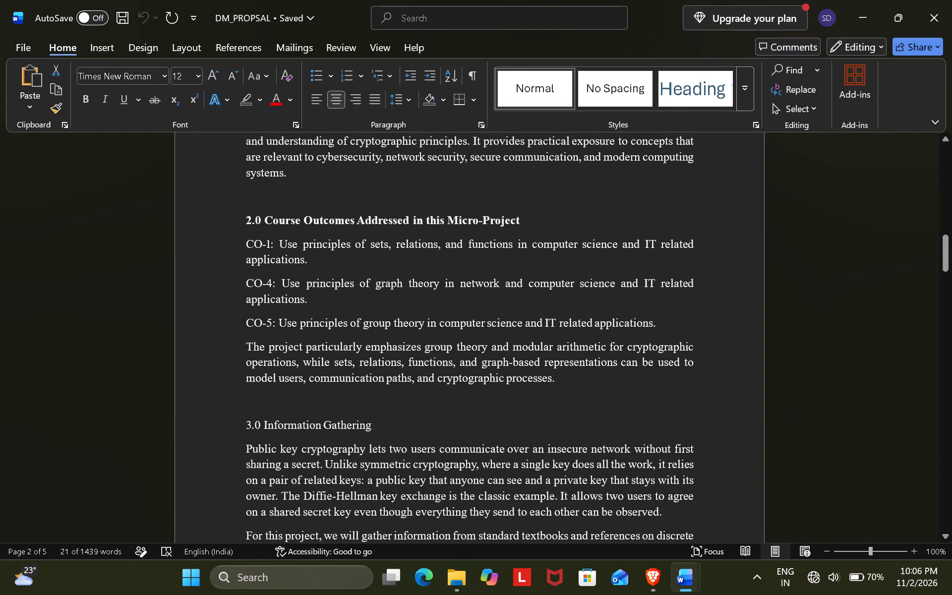
{"action": "left_click_drag", "start_coordinate": [660, 323], "coordinate": [256, 239]}
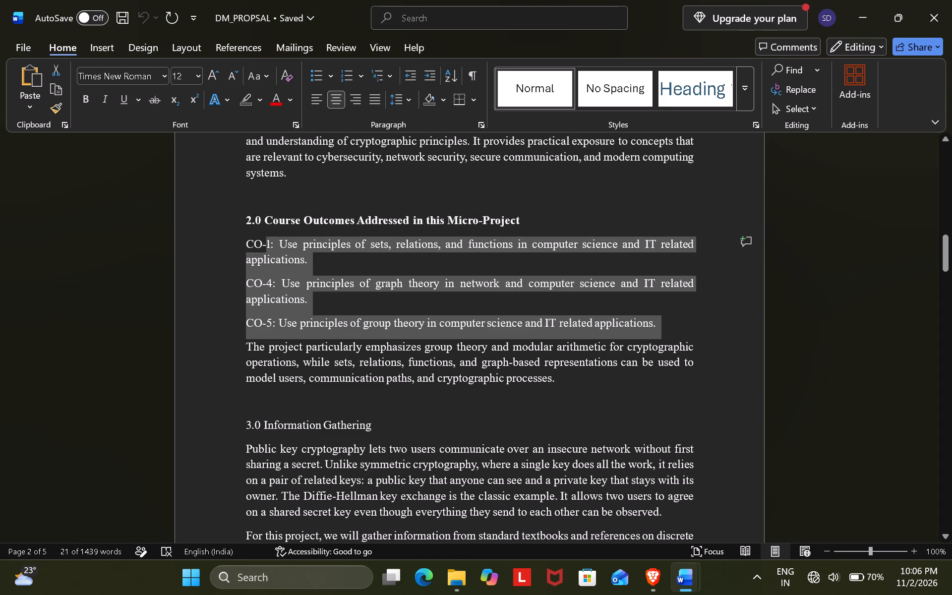
{"action": "left_click_drag", "start_coordinate": [256, 239], "coordinate": [240, 239]}
{"action": "left_click", "coordinate": [331, 255]}
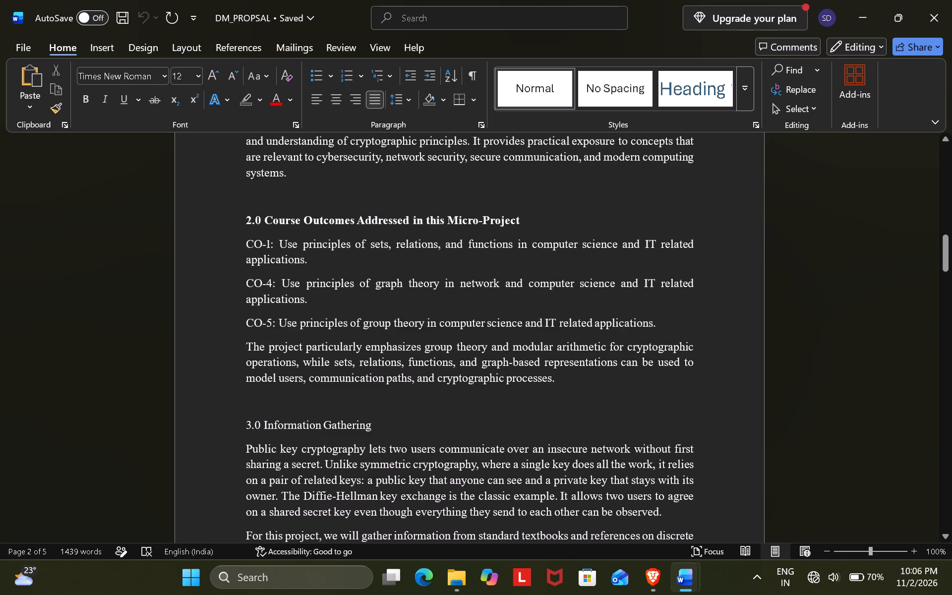
Return to the Project Rubrics document and change the CO2 label in the highlighted course outcomes list to CO4.
{"action": "key", "text": "alt+Tab"}
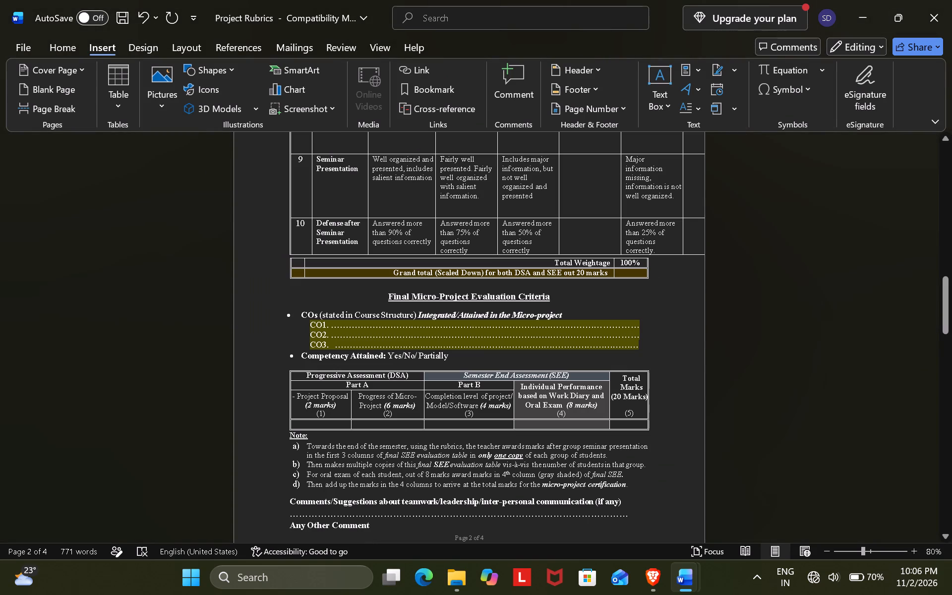
{"action": "left_click", "coordinate": [327, 326]}
{"action": "key", "text": "Down"}
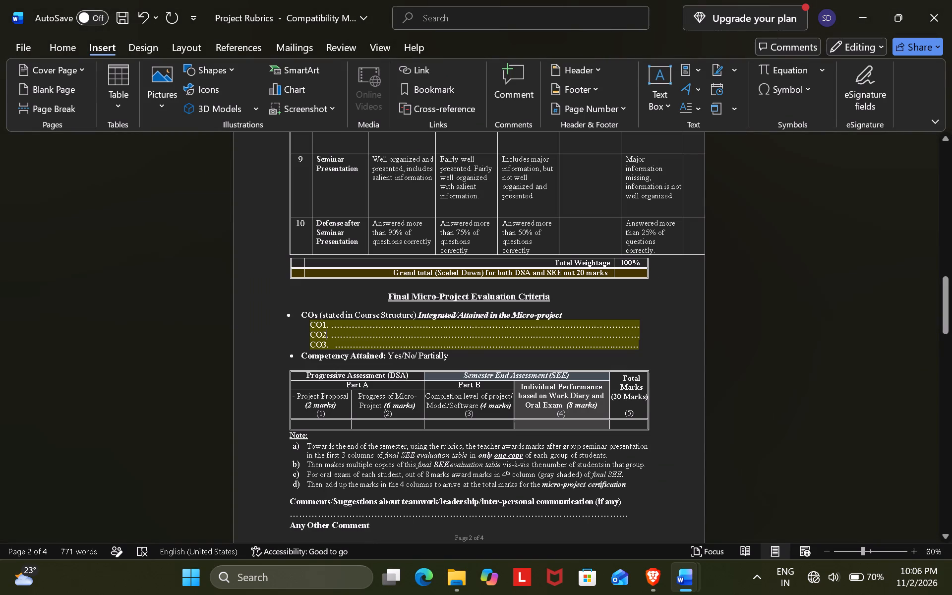
{"action": "key", "text": "BackSpace"}
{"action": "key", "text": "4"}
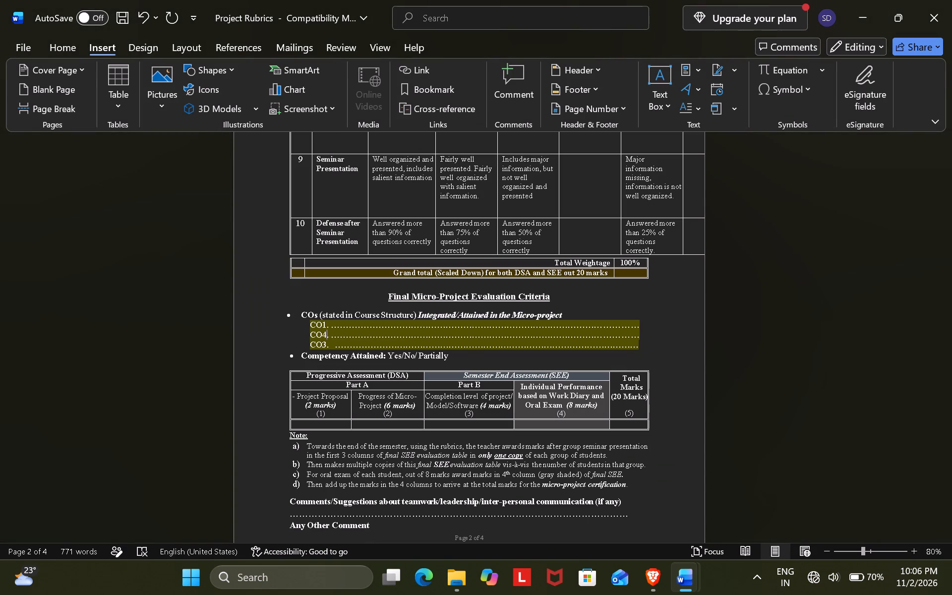
Change the CO3 label in the highlighted course outcomes list to CO5.
{"action": "key", "text": "Down"}
{"action": "key", "text": "Left"}
{"action": "key", "text": "Delete"}
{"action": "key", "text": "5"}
Replace the dotted line after CO1 with the opening of the proposal's outcome statement, "Use principles of".
{"action": "key", "text": "Up"}
{"action": "key", "text": "Up"}
{"action": "key", "text": "Right"}
{"action": "key", "text": "ctrl+Delete"}
{"action": "key", "text": "alt+Tab"}
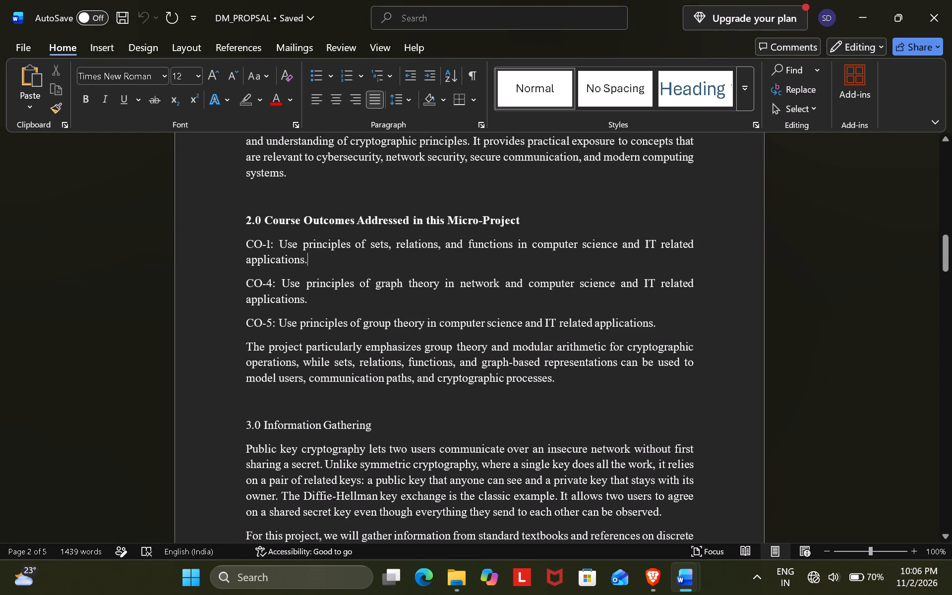
{"action": "key", "text": "alt+Tab"}
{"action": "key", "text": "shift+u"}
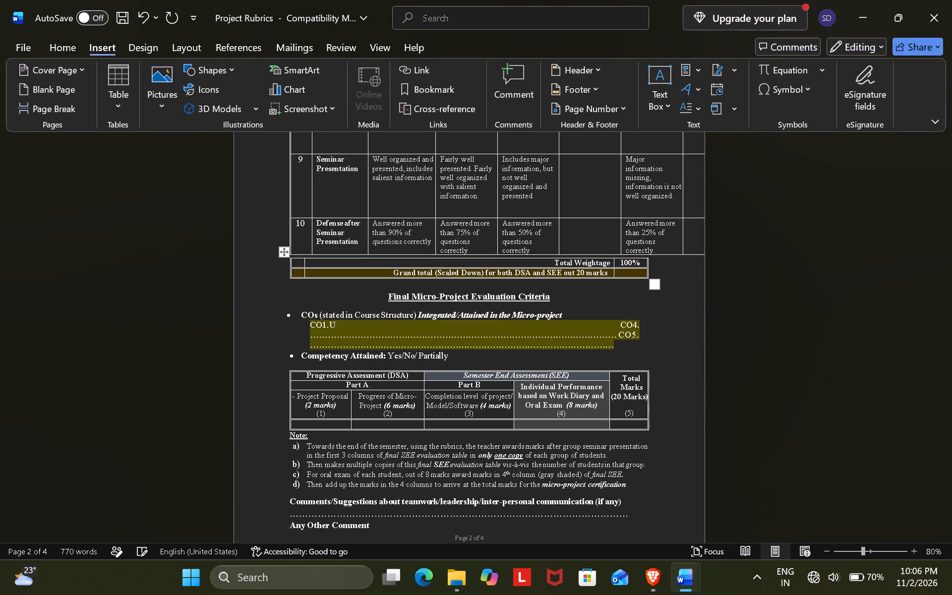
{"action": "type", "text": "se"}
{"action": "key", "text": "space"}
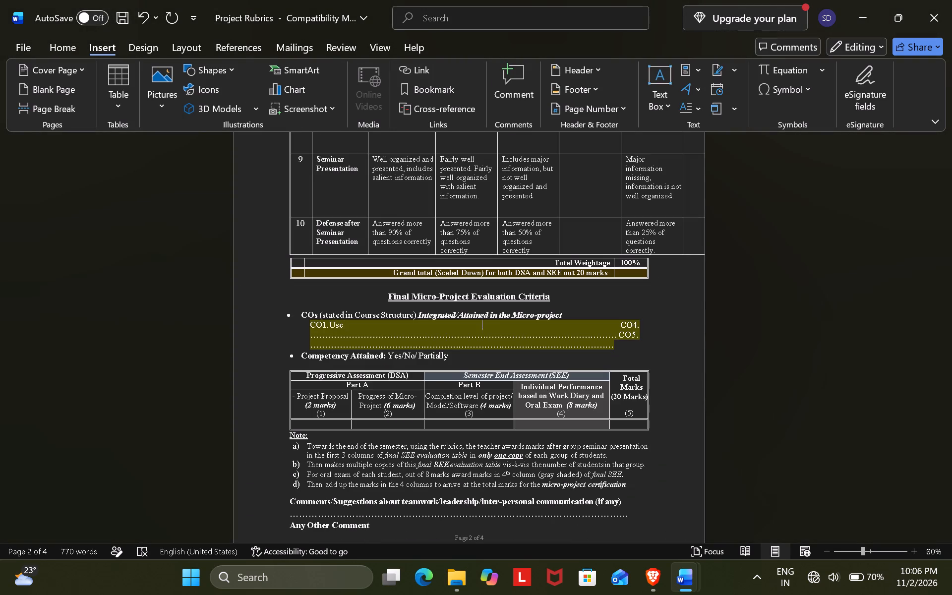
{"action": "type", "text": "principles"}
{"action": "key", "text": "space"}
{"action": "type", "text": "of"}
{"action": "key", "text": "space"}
Continue the CO1 statement with "sets, relations", spaced after the comma and with no trailing comma.
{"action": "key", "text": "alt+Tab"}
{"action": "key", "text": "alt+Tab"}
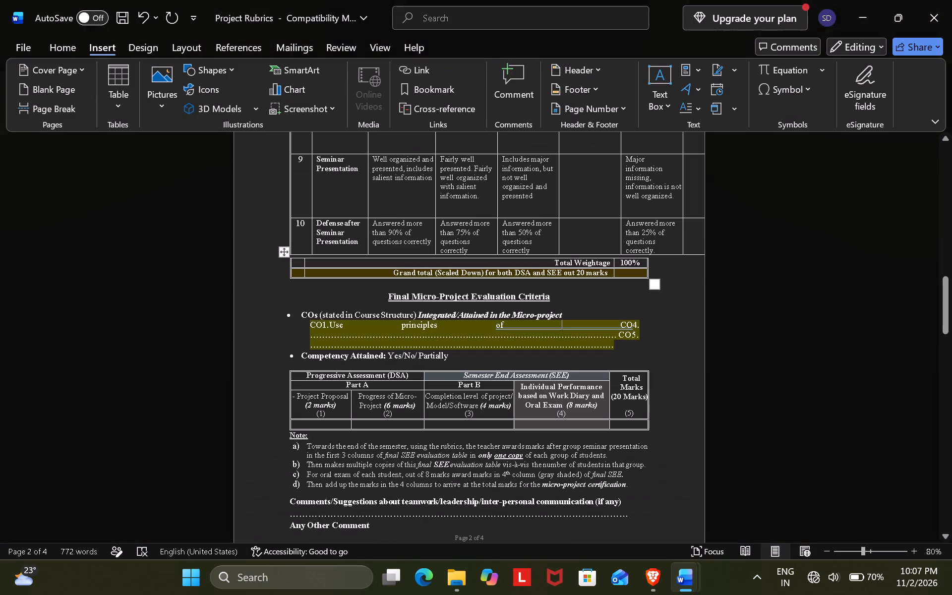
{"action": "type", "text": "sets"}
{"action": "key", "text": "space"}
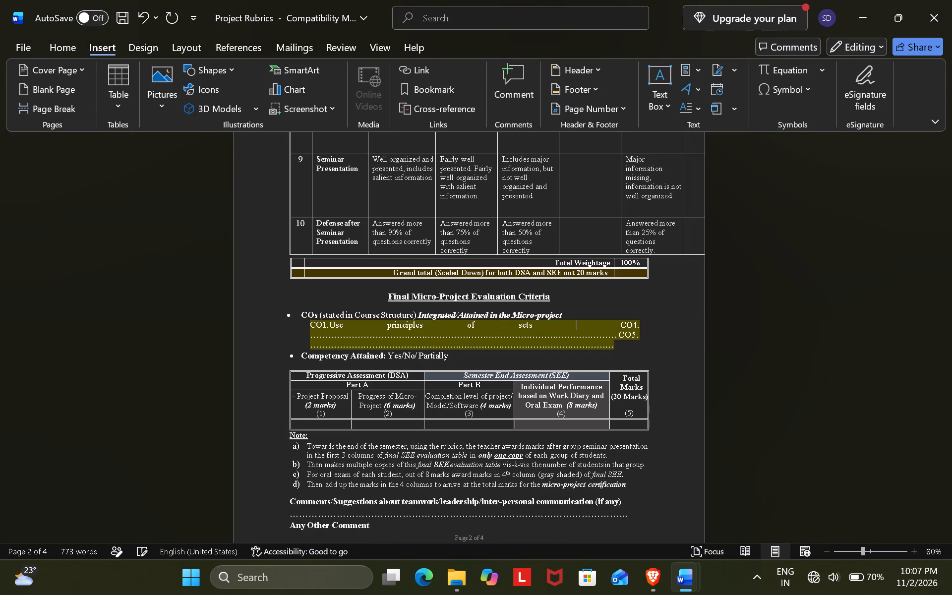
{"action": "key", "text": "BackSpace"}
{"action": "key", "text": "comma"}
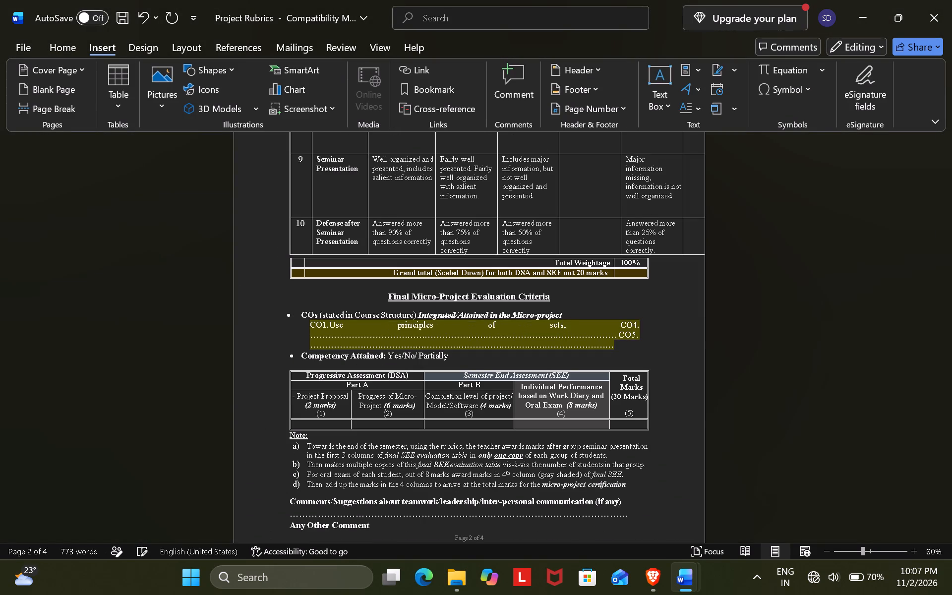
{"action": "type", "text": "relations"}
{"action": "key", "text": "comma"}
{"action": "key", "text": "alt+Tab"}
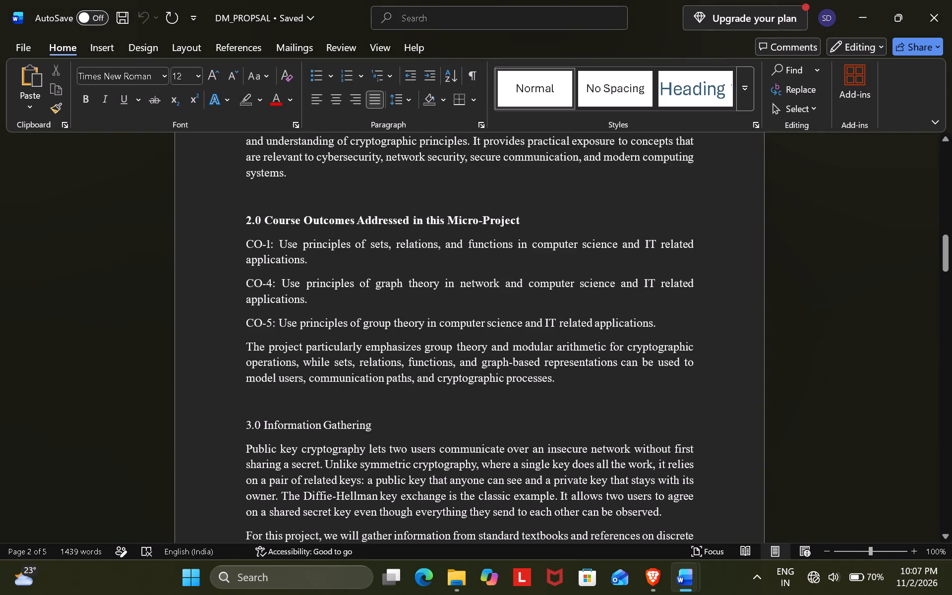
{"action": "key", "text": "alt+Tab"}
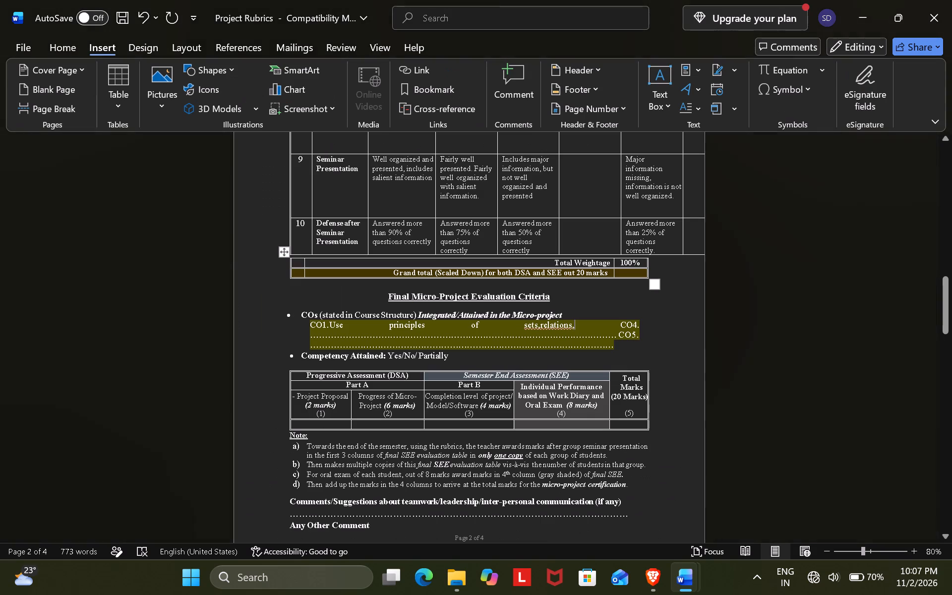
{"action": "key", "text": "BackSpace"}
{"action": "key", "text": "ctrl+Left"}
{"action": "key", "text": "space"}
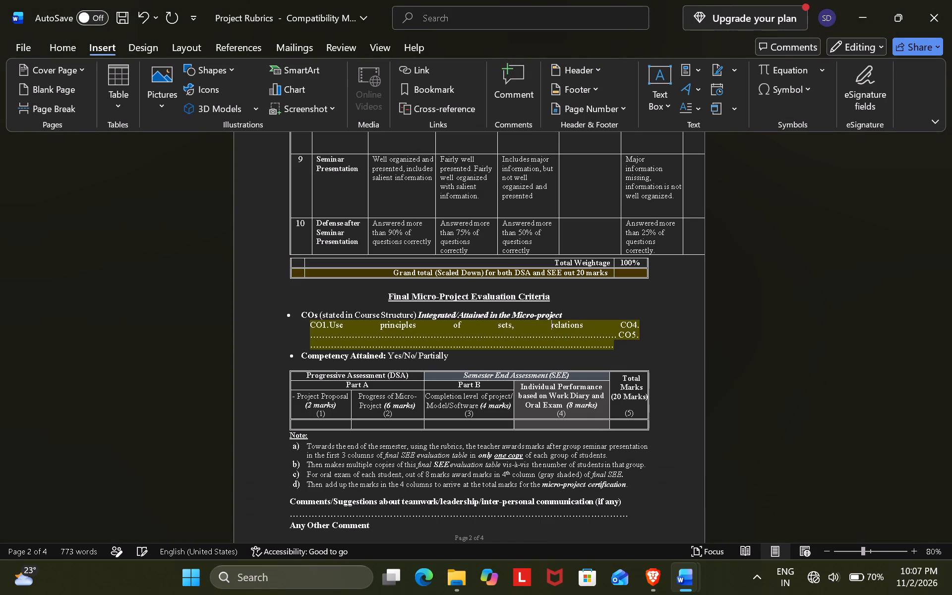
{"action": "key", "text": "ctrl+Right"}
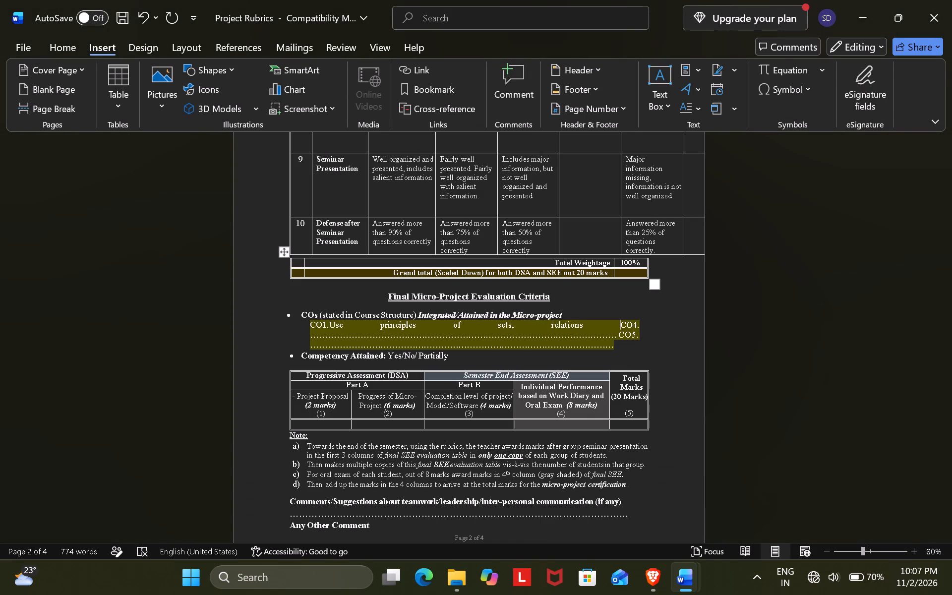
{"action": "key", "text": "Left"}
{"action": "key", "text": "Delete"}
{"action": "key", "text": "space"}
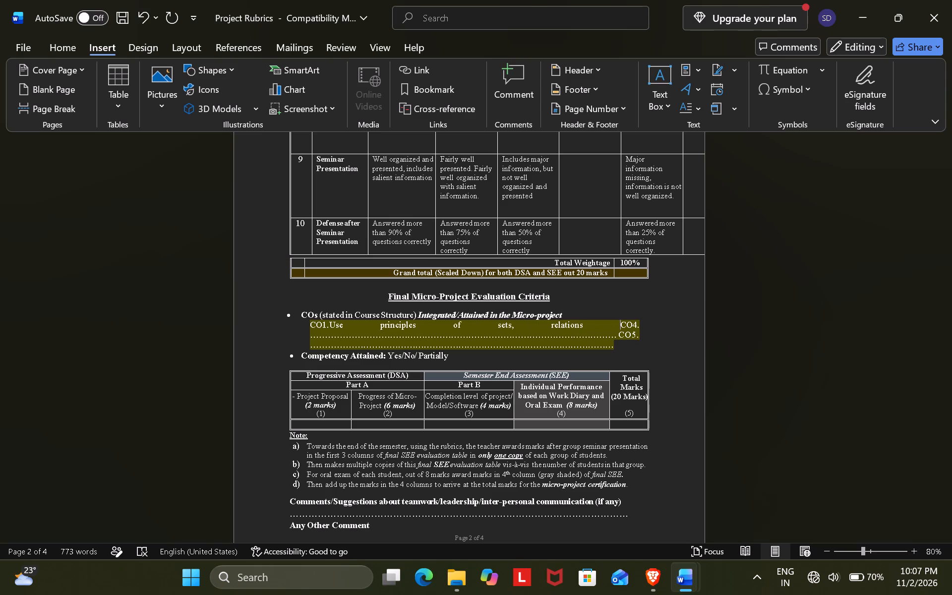
Extend the CO1 statement with "and functions in", checking the wording against the DM_PROPSAL document.
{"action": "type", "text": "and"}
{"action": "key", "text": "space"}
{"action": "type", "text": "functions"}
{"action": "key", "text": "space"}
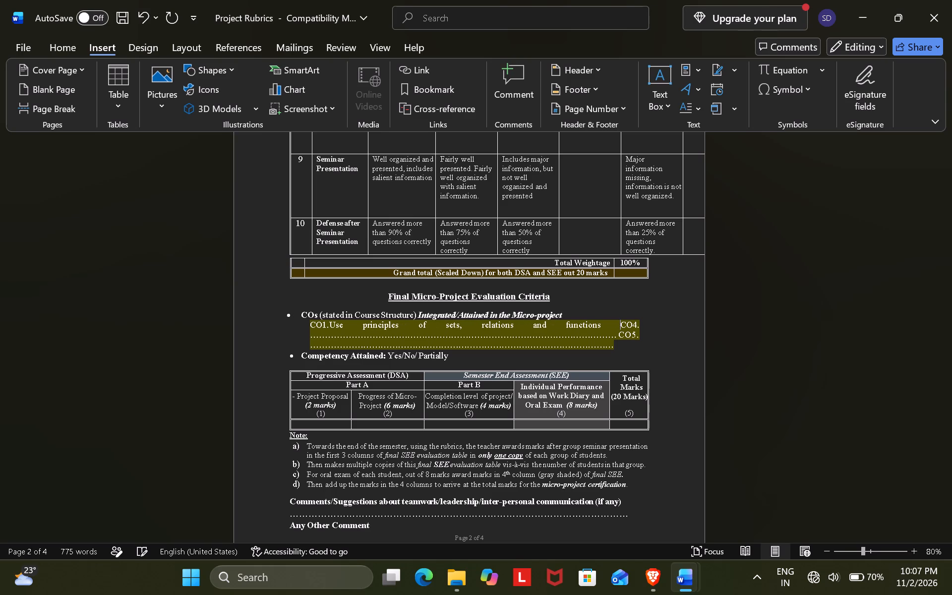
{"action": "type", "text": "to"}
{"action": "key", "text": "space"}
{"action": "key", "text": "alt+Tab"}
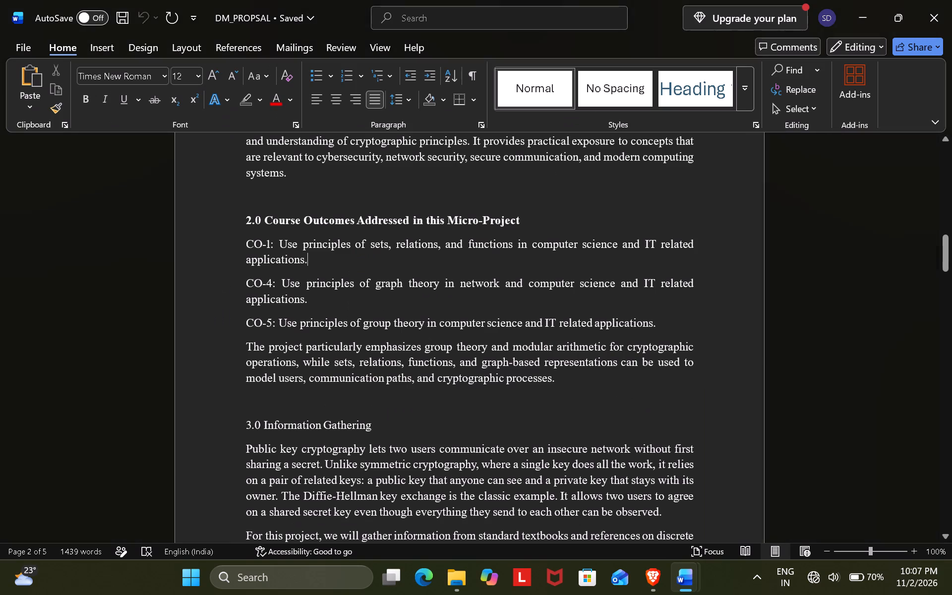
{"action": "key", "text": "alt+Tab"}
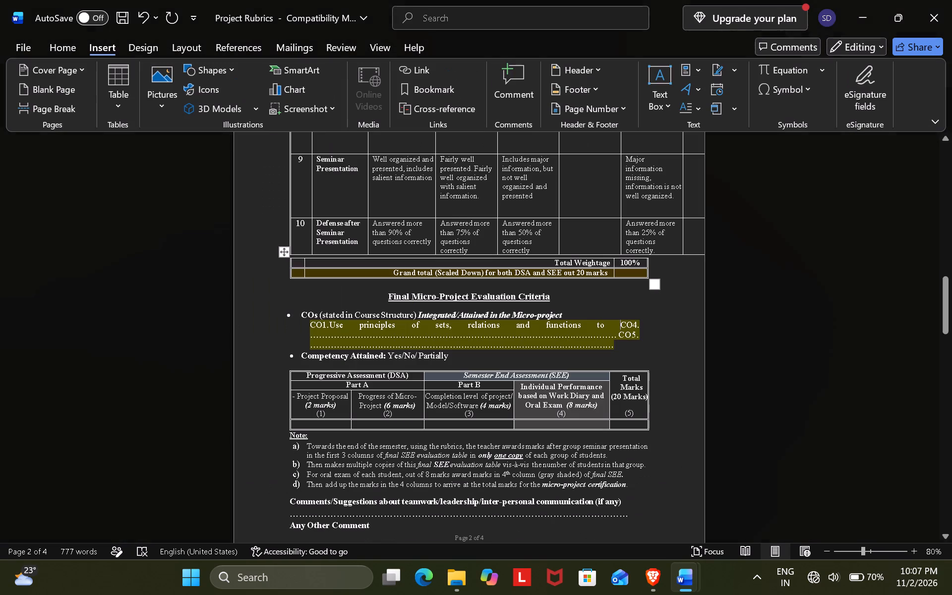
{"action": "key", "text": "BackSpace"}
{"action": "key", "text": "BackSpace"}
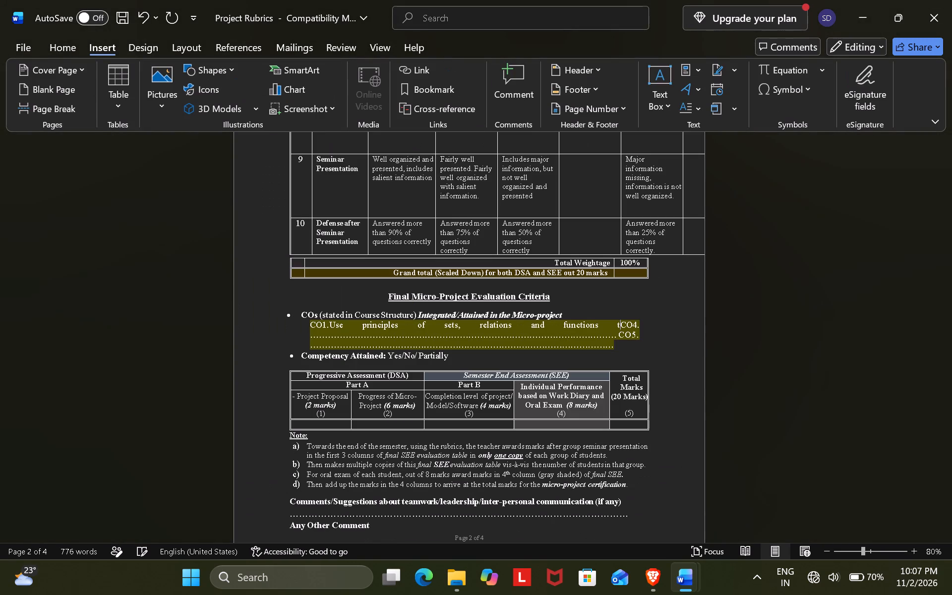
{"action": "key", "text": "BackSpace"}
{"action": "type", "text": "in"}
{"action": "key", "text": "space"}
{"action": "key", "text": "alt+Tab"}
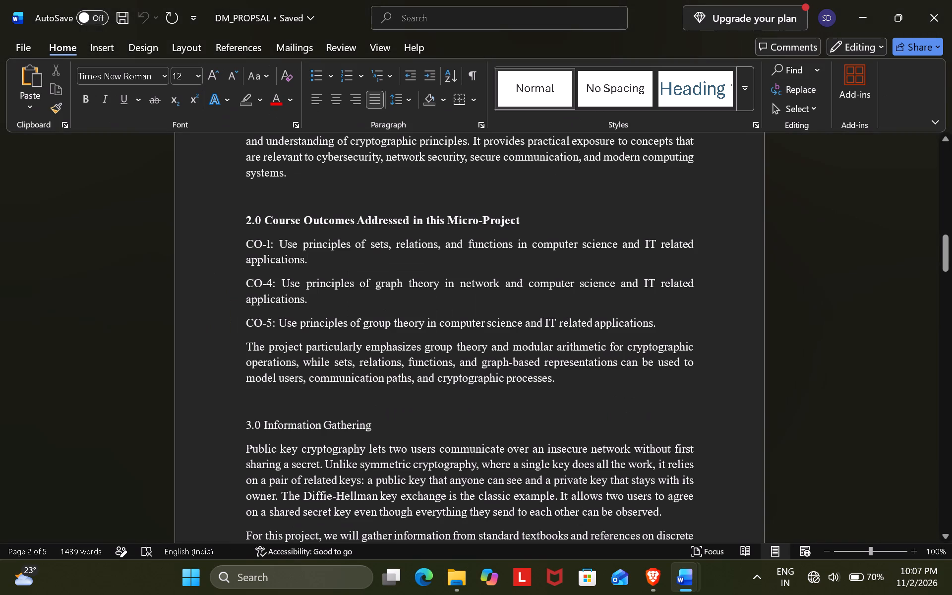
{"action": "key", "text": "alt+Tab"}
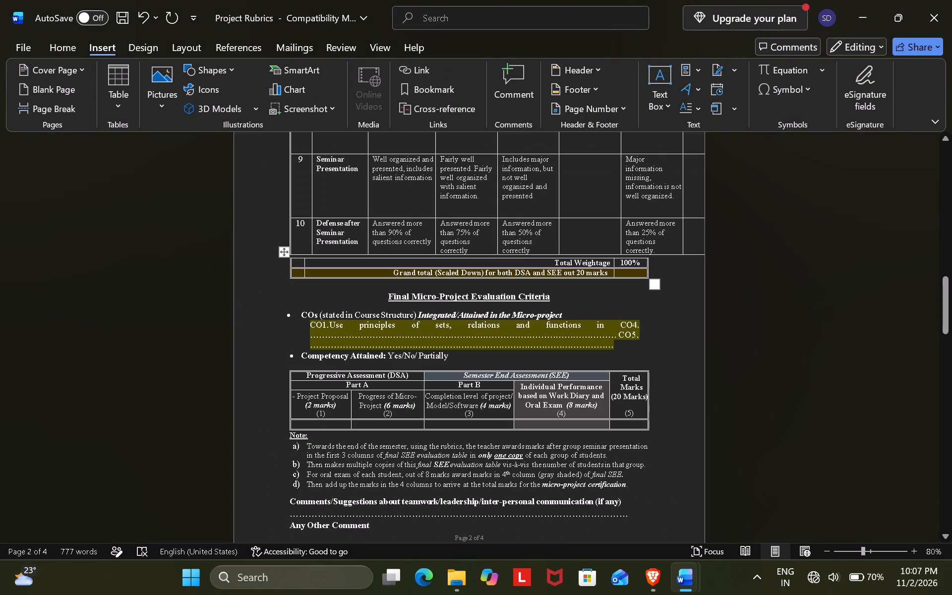
Add "Computer science and IT related" to the CO1 statement.
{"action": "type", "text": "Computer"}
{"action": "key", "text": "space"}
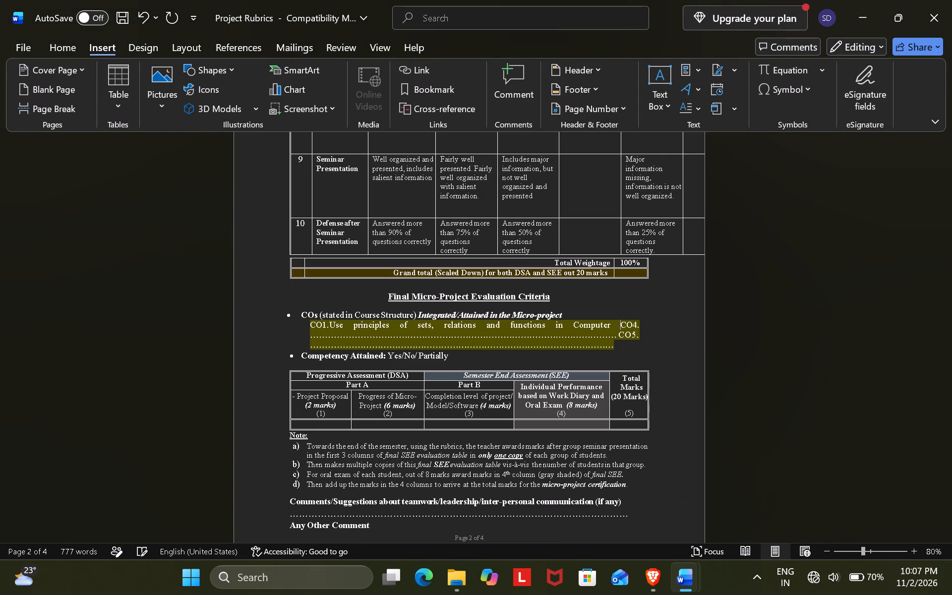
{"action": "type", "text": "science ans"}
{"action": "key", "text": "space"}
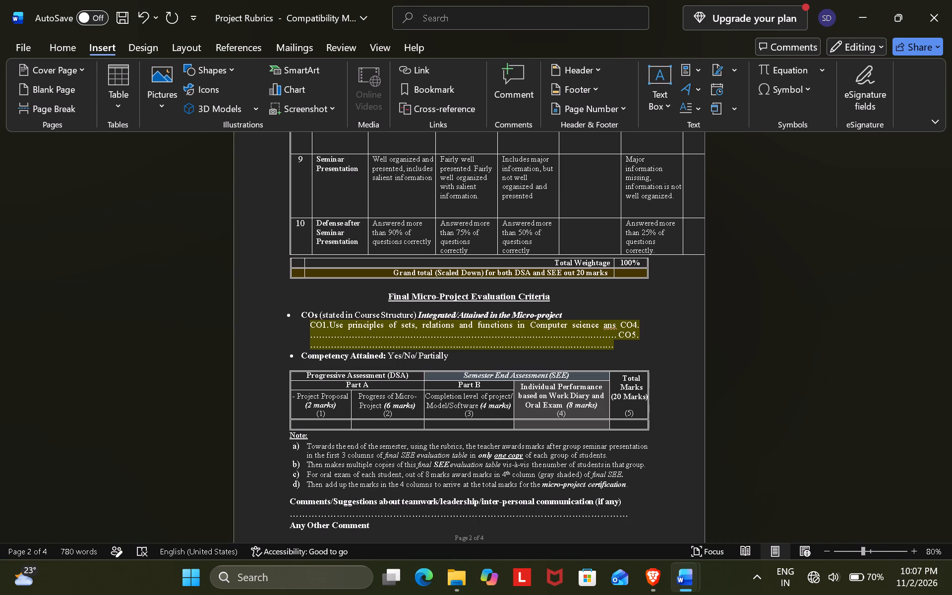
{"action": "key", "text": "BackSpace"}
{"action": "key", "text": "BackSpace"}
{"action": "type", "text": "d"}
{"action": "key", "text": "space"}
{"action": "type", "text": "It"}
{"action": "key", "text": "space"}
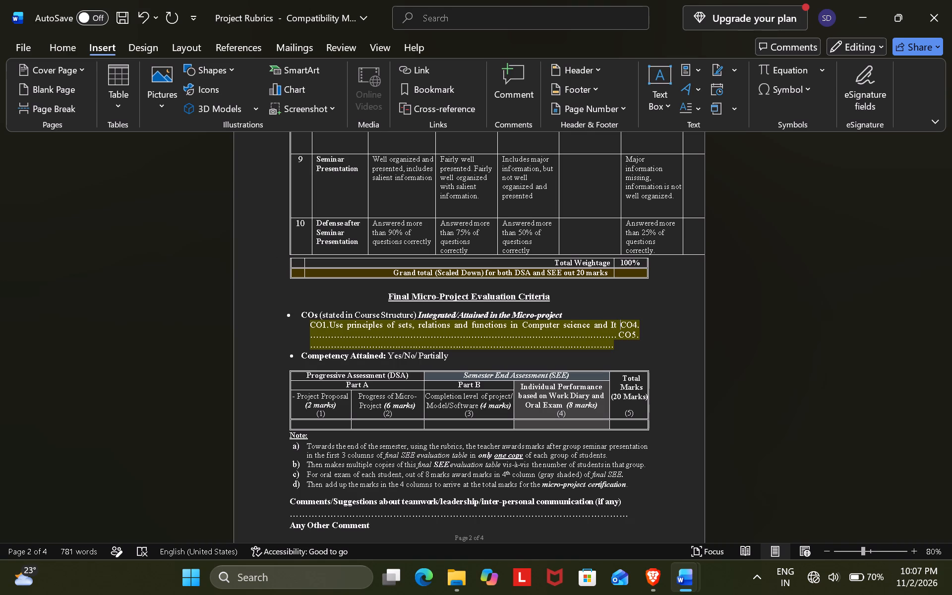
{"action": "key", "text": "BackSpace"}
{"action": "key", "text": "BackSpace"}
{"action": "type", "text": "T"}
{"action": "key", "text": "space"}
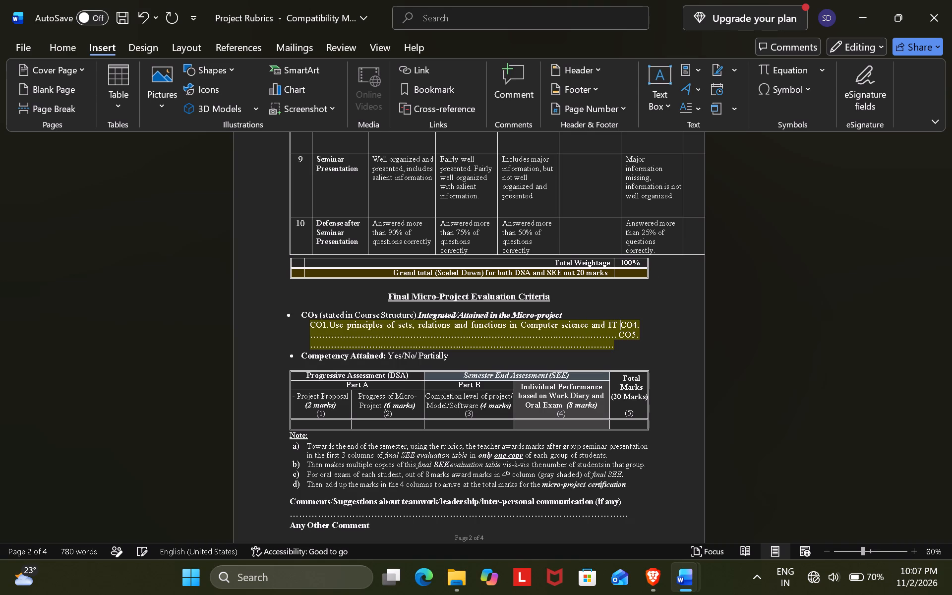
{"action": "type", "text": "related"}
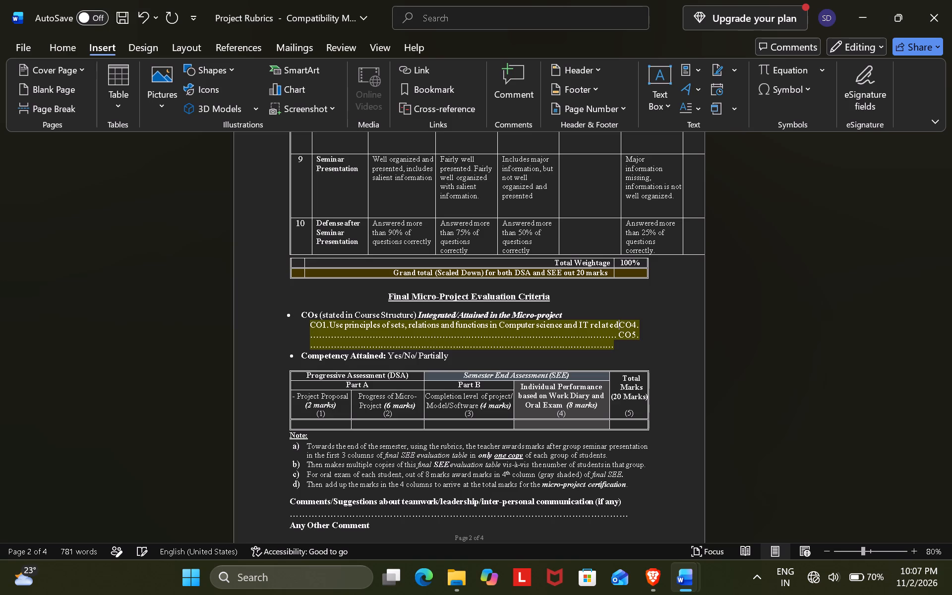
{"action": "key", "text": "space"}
Finish the CO1 statement with "applications" and move CO4 onto its own line.
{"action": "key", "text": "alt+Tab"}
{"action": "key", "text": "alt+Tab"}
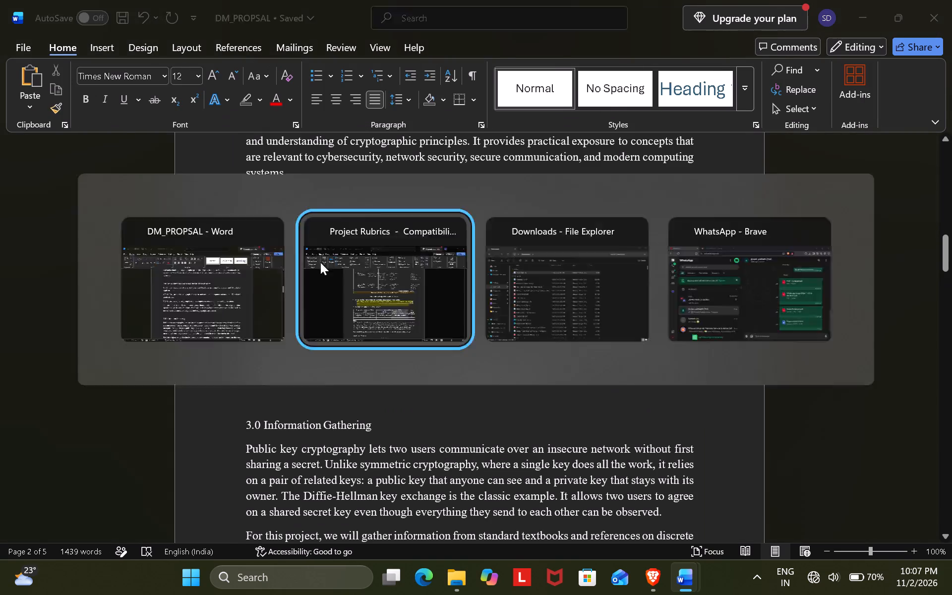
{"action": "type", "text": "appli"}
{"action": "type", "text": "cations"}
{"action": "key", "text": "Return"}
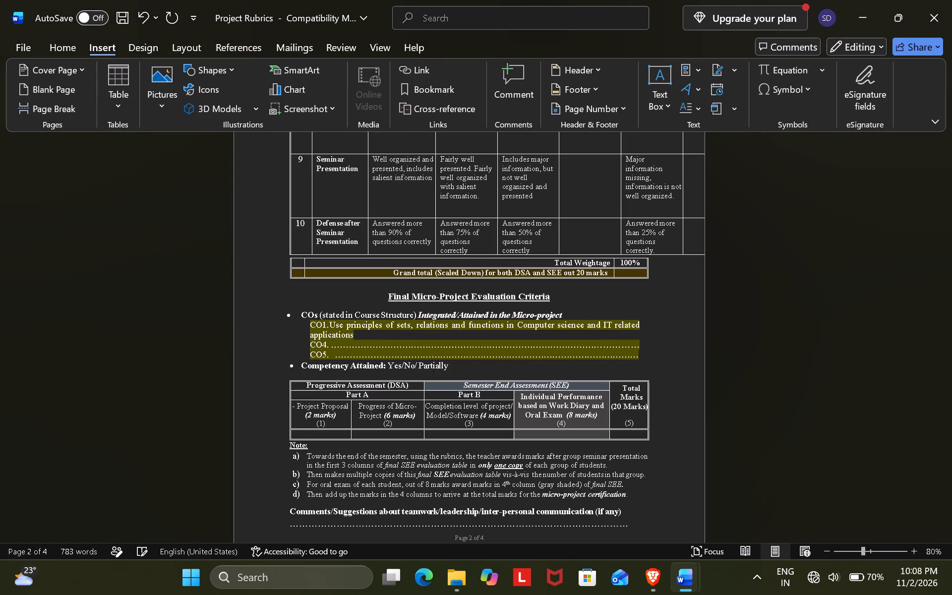
Replace CO4's dotted placeholder with "Use princlrple of graph", checking the wording against the DM_PROPSAL document.
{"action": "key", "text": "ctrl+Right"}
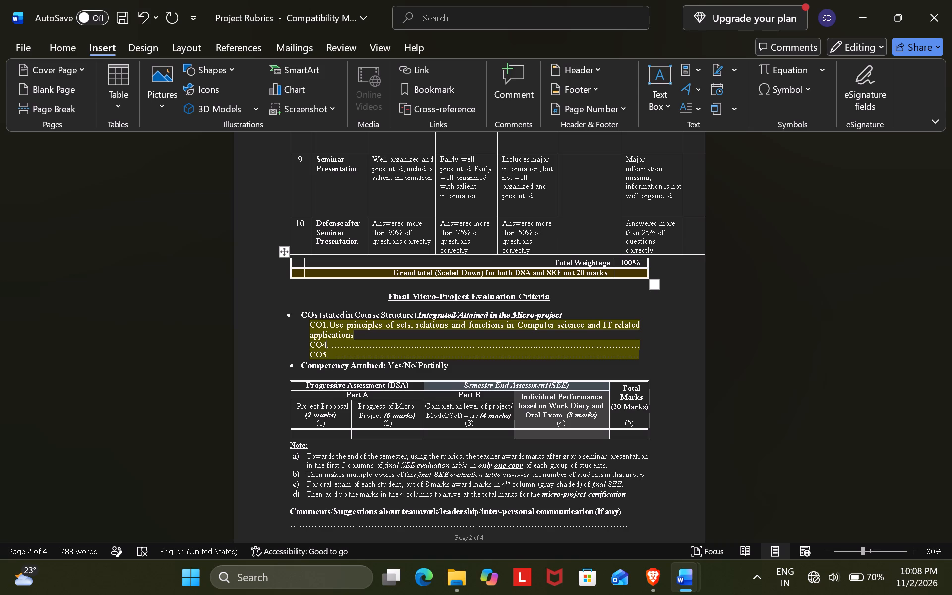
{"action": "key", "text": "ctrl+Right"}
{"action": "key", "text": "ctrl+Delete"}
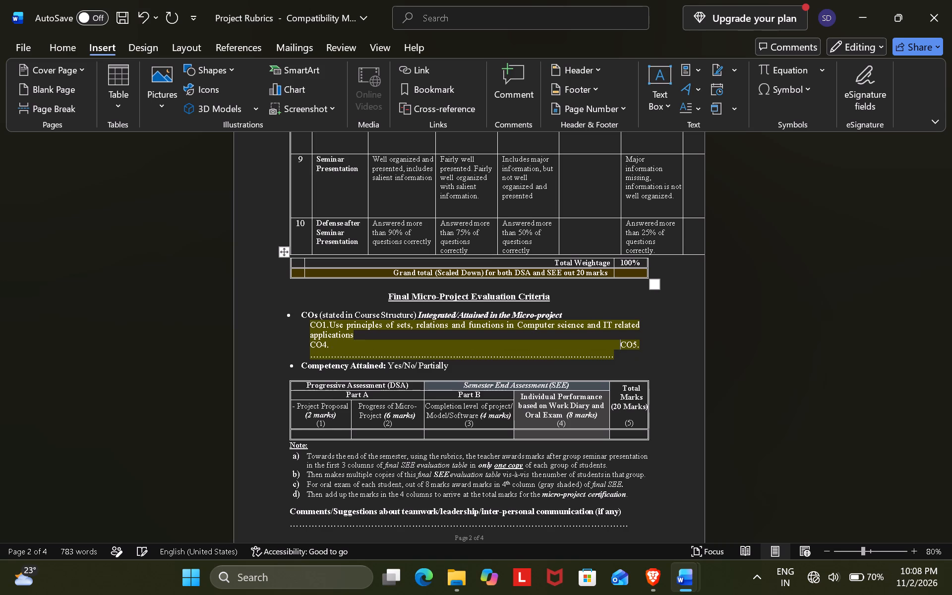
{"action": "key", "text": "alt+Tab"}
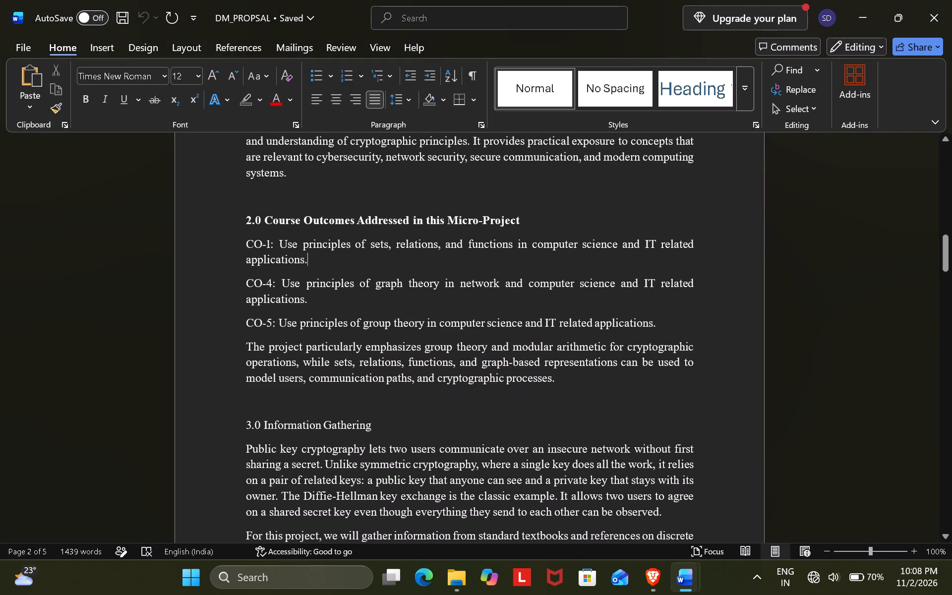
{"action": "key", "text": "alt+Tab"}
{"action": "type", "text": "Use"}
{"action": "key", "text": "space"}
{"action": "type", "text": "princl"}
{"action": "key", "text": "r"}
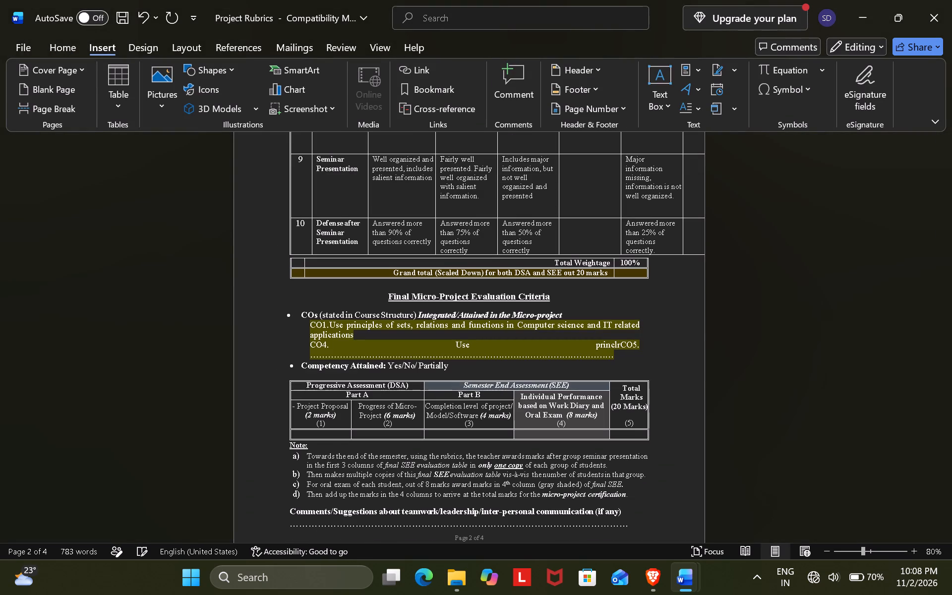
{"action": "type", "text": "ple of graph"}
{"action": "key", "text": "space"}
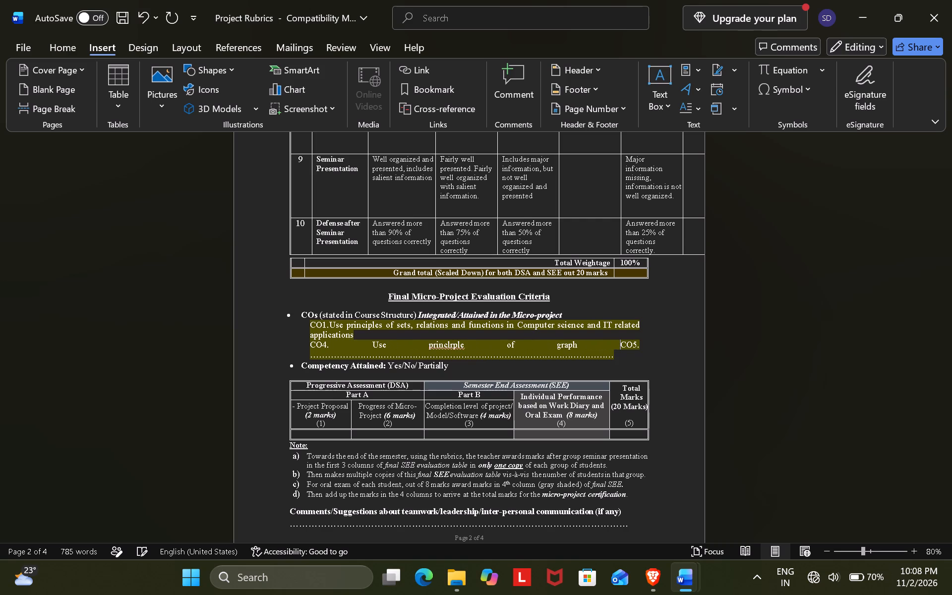
Continue the CO4 statement with "theory" in lowercase, as worded in the DM_PROPSAL document.
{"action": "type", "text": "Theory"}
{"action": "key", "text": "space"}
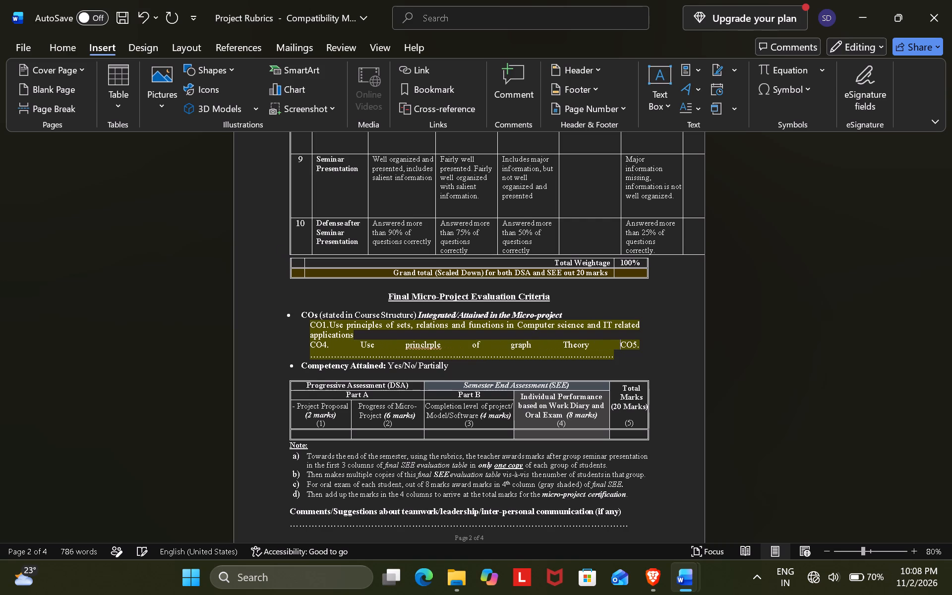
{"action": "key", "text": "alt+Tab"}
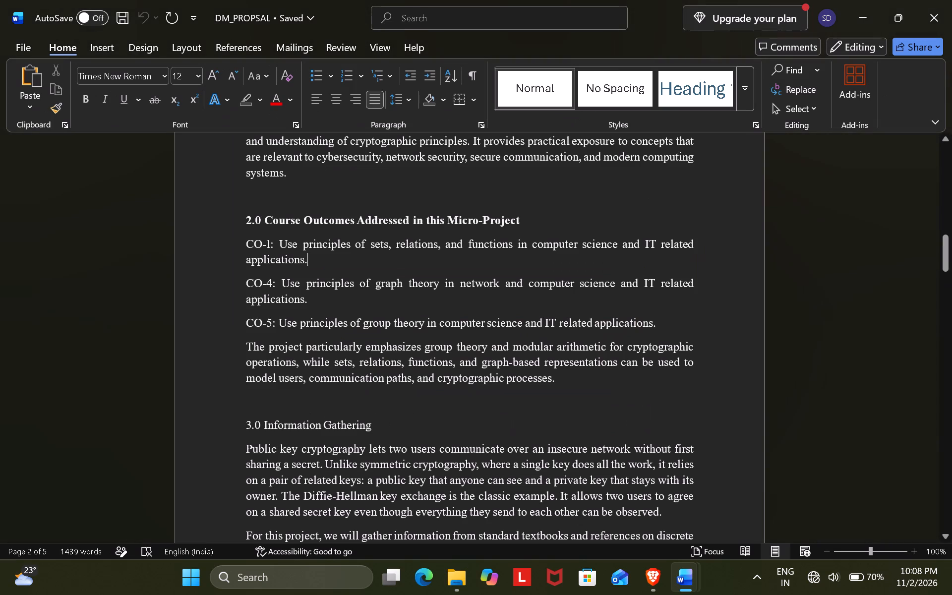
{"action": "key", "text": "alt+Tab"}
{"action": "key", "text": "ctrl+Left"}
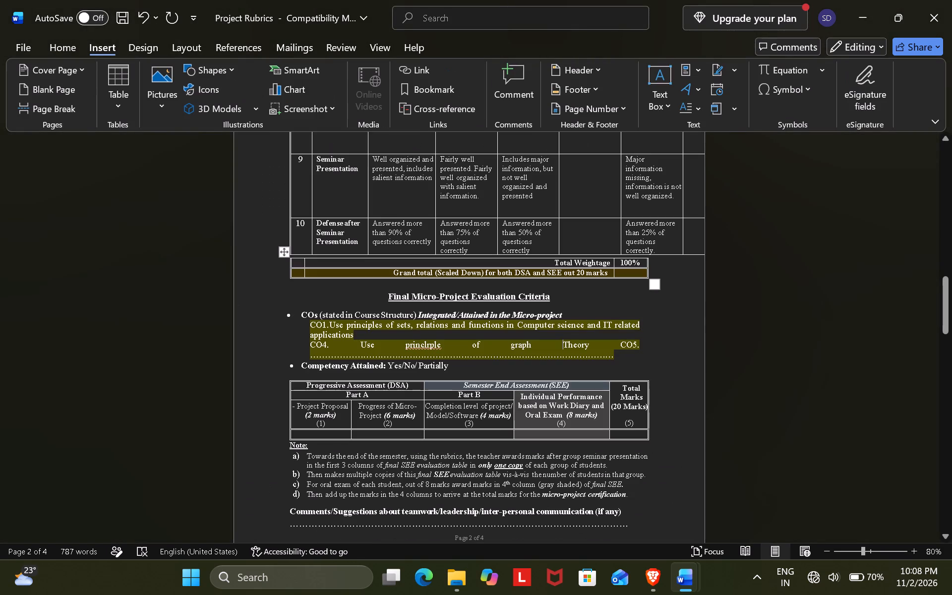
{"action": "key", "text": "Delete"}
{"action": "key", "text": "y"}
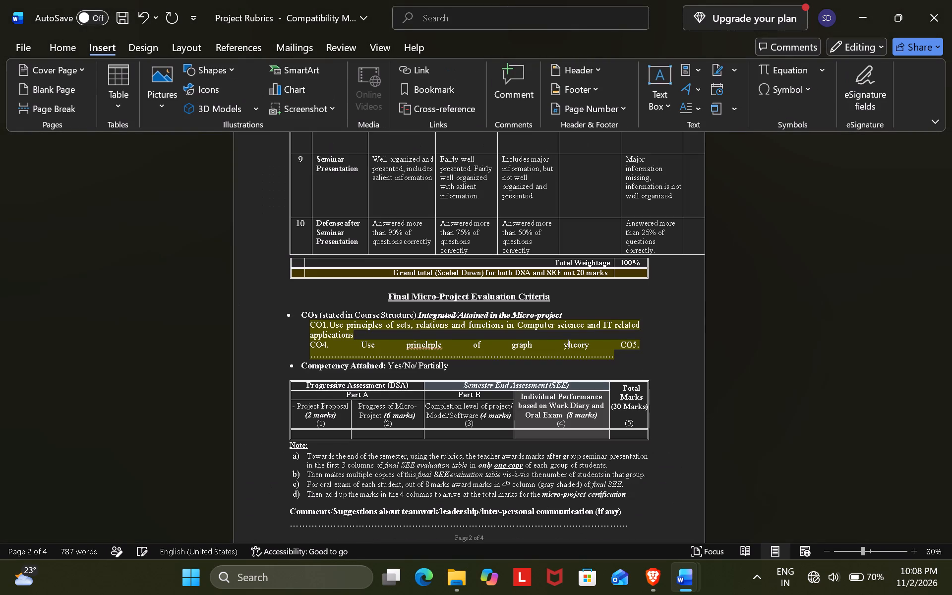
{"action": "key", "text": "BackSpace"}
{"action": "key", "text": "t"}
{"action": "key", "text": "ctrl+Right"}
Extend the CO4 statement with "in network and", checking the wording against the DM_PROPSAL document.
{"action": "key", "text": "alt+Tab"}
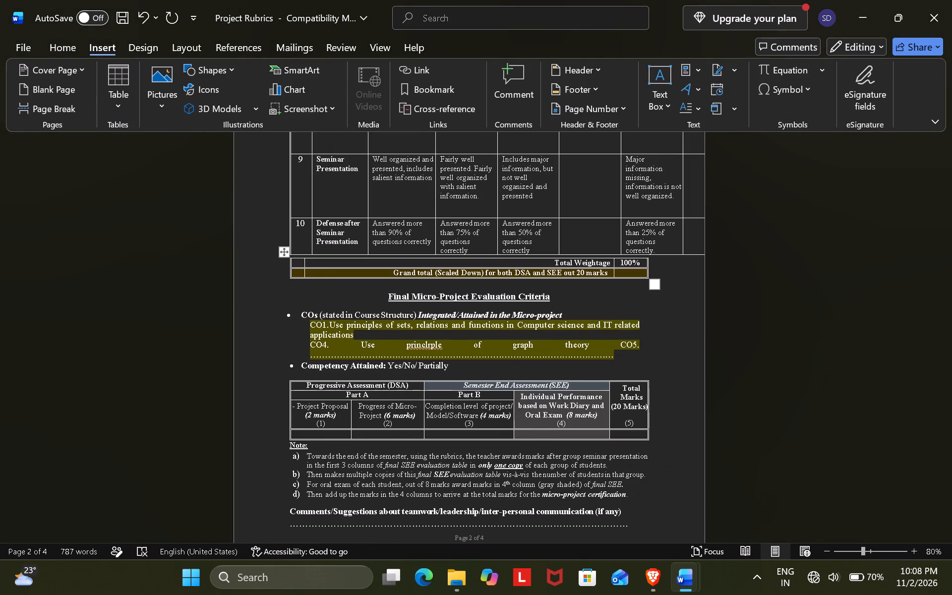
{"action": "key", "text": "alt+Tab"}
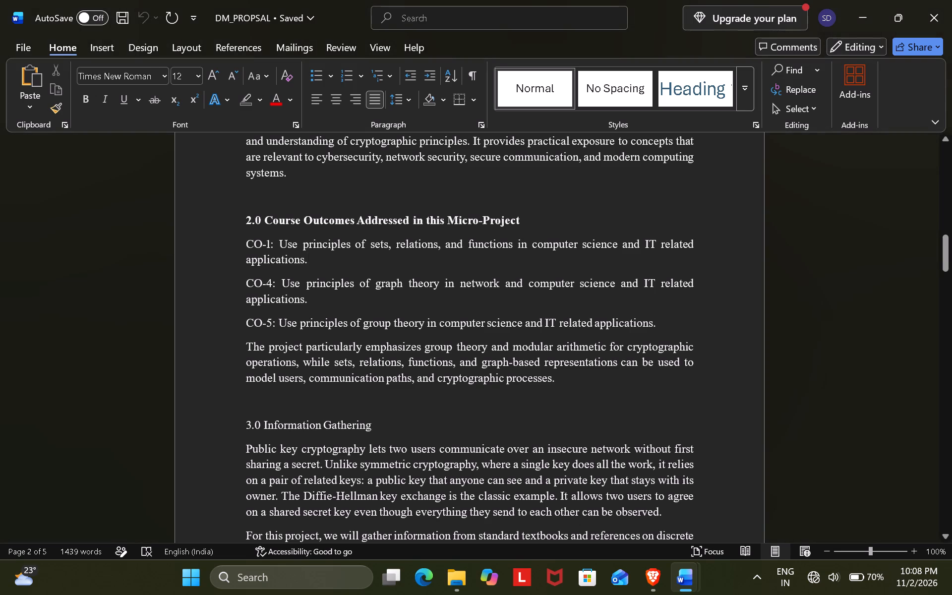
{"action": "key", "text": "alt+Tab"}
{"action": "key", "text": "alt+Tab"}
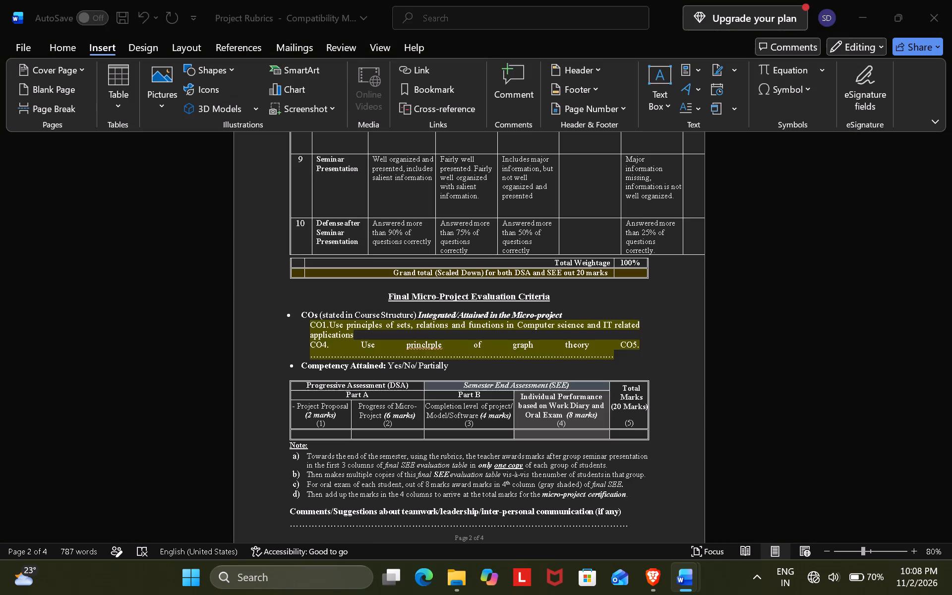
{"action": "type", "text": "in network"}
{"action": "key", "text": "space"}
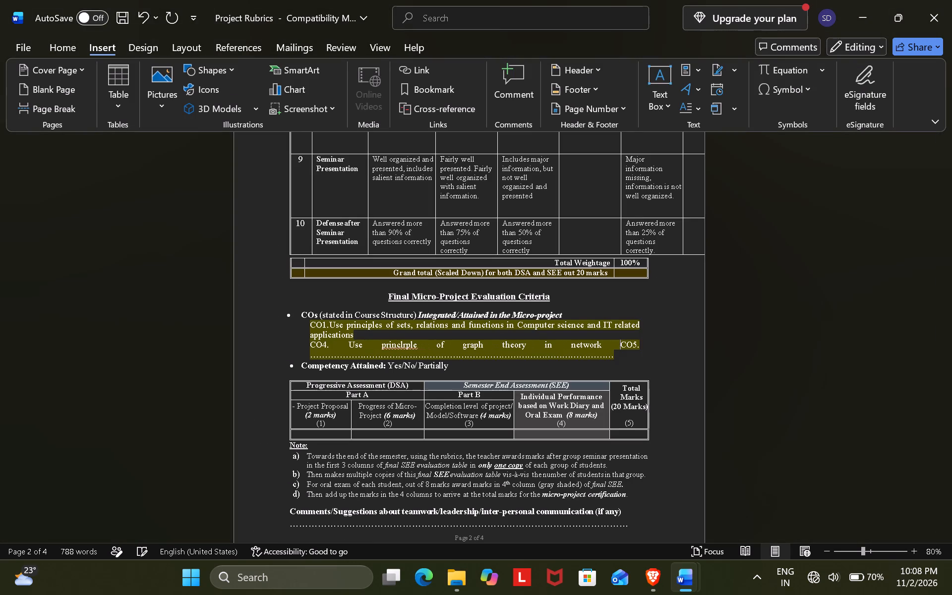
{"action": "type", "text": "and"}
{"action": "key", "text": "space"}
Add "computer science" to the CO4 statement, following the wording in the DM_PROPSAL document.
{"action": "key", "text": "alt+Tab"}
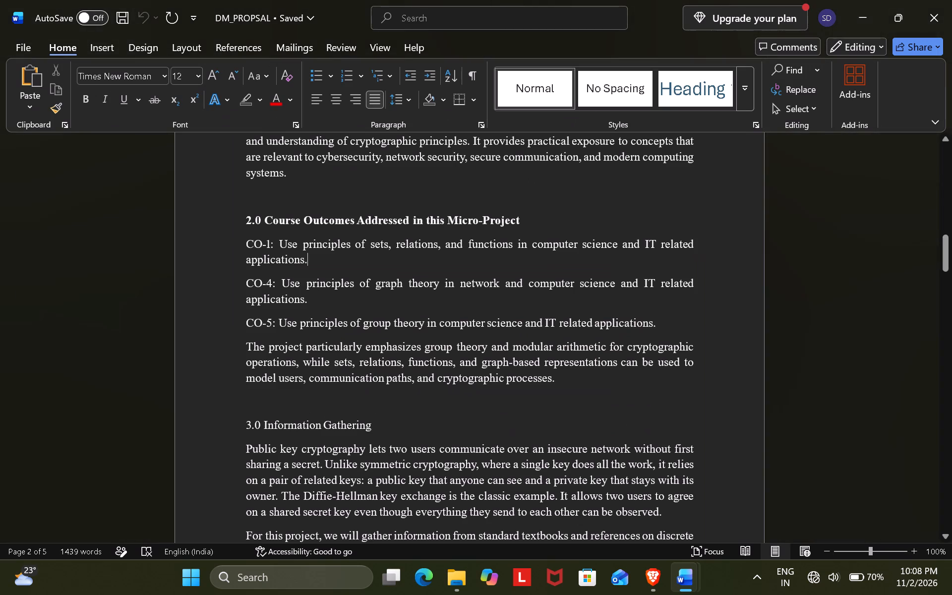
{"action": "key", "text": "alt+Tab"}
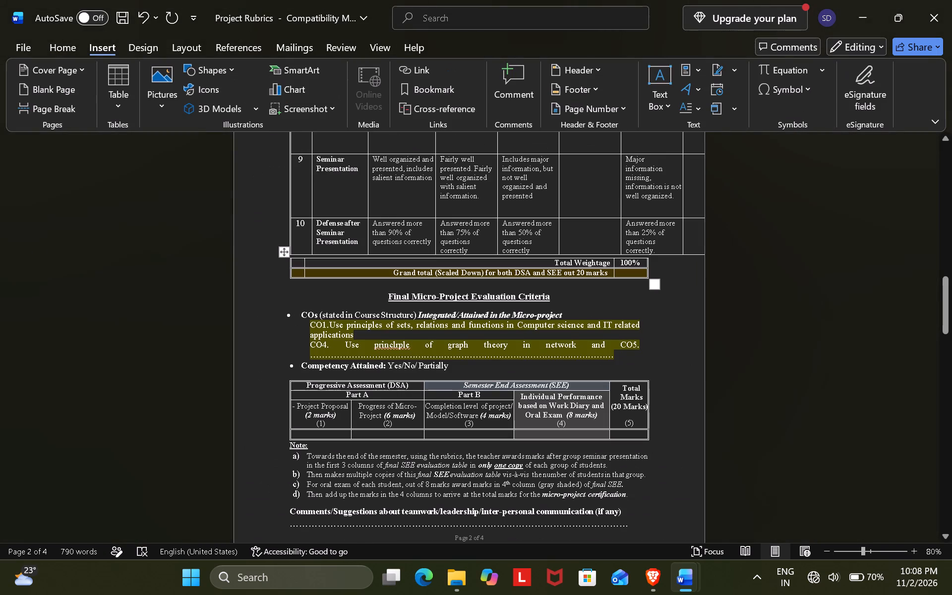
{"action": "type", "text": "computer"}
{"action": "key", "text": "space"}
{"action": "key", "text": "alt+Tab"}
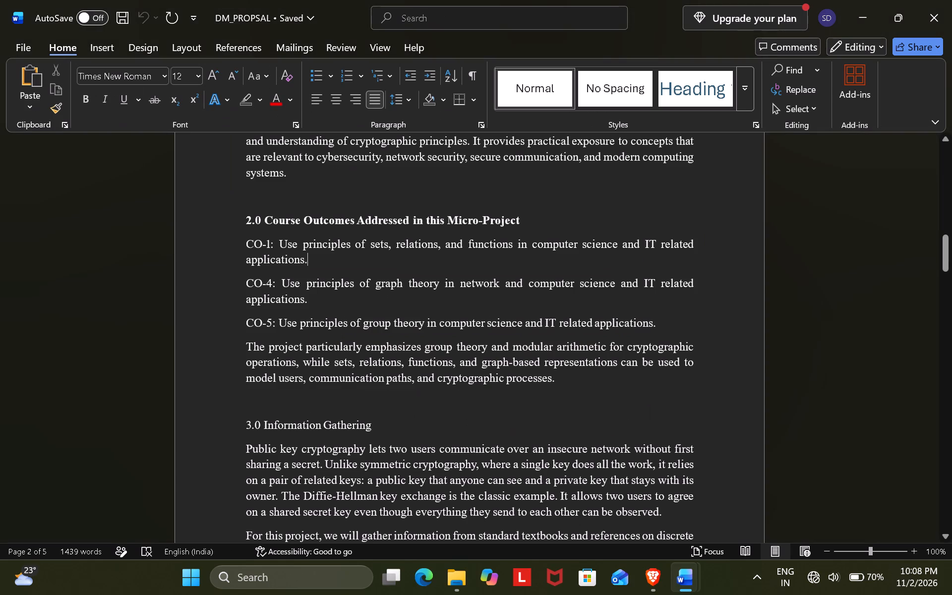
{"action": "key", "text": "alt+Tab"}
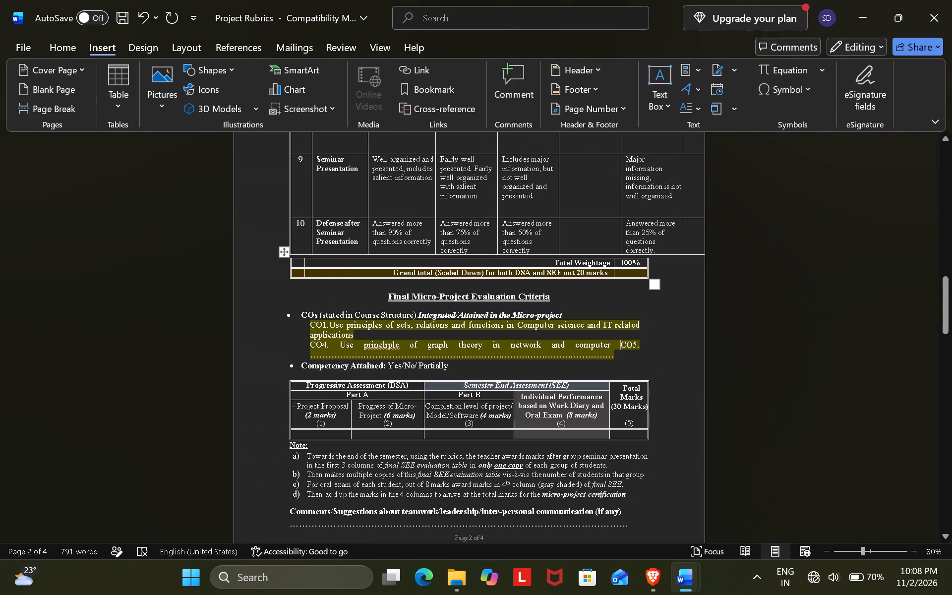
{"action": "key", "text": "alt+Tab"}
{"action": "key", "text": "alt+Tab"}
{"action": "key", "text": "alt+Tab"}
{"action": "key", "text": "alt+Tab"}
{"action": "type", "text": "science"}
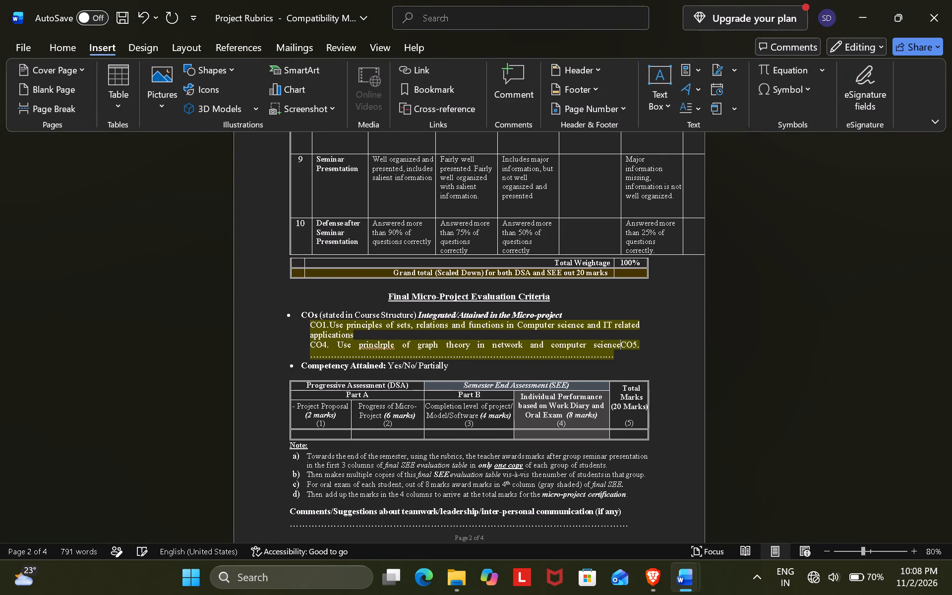
Finish the CO4 statement with "and IT related applications." from the DM_PROPSAL document and move CO5 onto its own line.
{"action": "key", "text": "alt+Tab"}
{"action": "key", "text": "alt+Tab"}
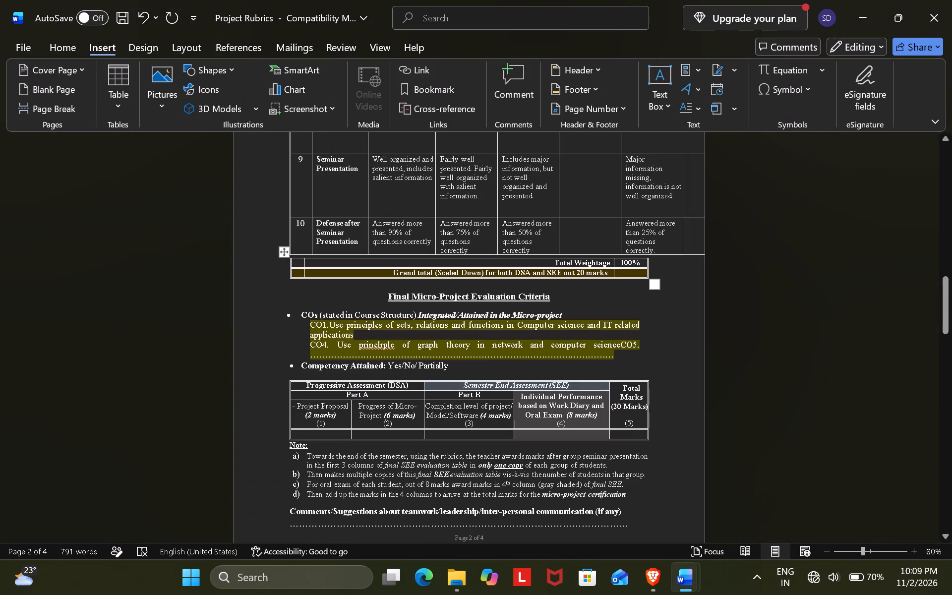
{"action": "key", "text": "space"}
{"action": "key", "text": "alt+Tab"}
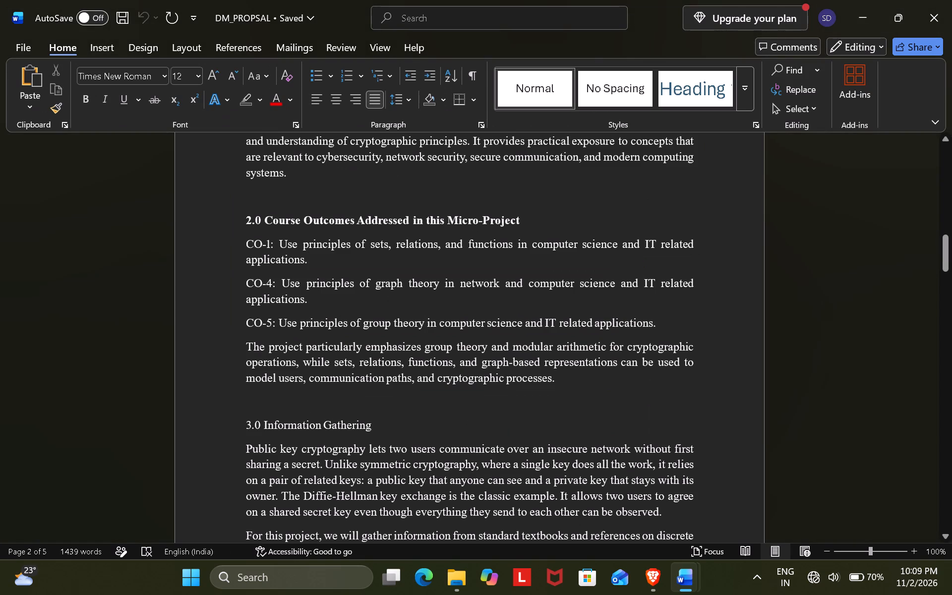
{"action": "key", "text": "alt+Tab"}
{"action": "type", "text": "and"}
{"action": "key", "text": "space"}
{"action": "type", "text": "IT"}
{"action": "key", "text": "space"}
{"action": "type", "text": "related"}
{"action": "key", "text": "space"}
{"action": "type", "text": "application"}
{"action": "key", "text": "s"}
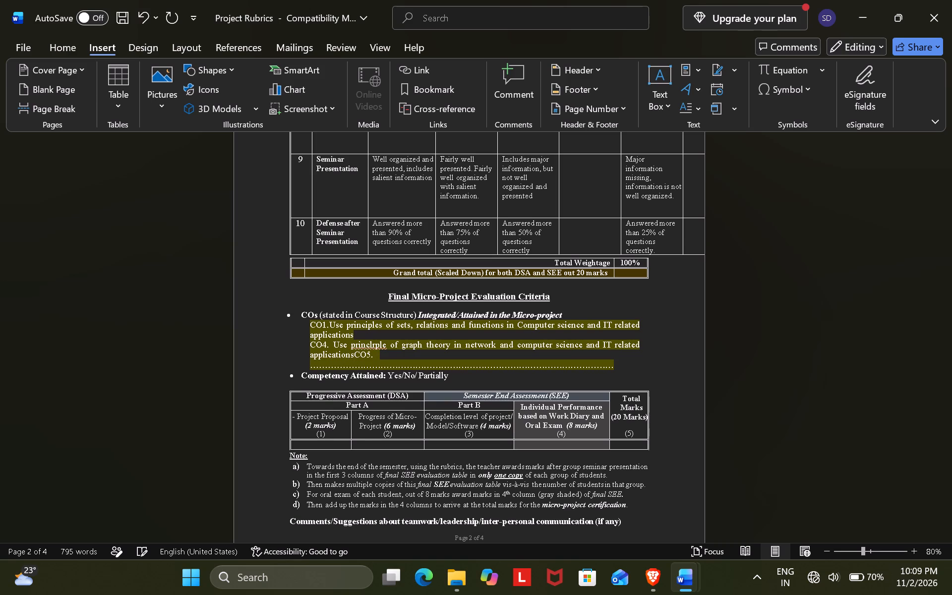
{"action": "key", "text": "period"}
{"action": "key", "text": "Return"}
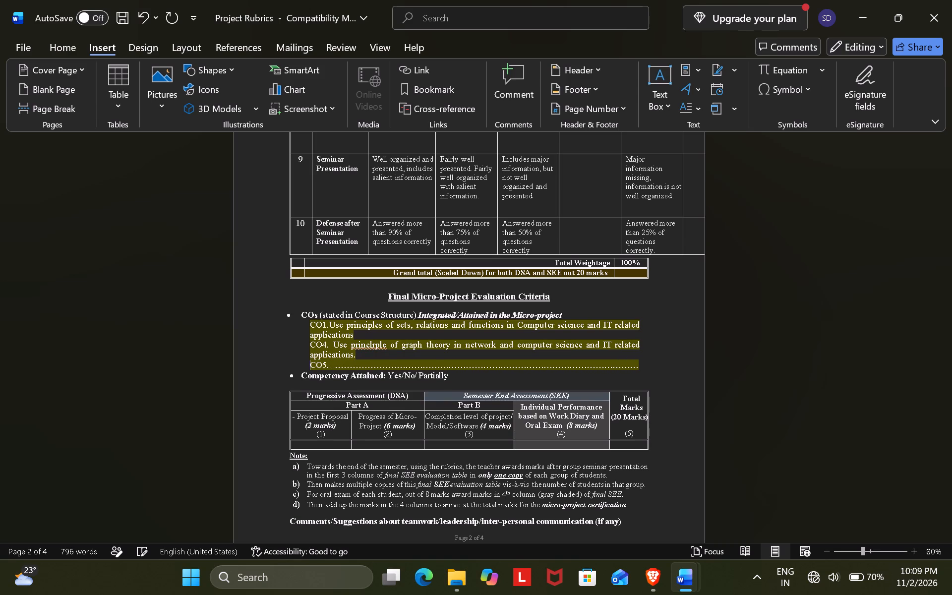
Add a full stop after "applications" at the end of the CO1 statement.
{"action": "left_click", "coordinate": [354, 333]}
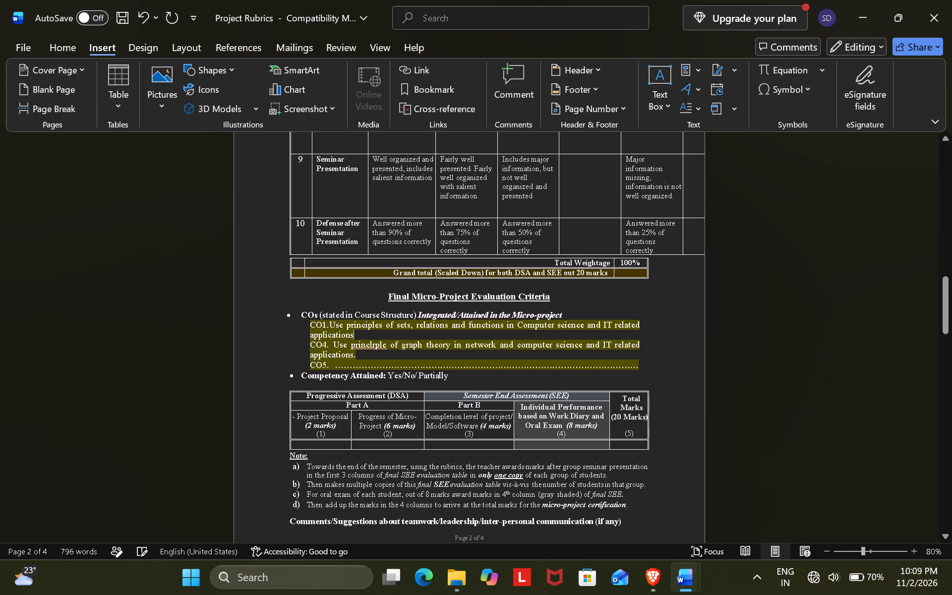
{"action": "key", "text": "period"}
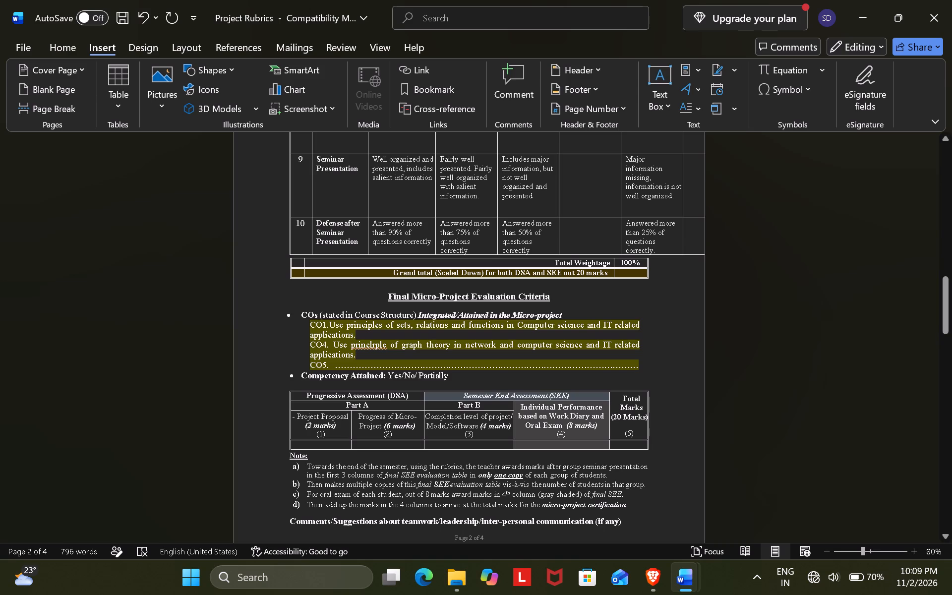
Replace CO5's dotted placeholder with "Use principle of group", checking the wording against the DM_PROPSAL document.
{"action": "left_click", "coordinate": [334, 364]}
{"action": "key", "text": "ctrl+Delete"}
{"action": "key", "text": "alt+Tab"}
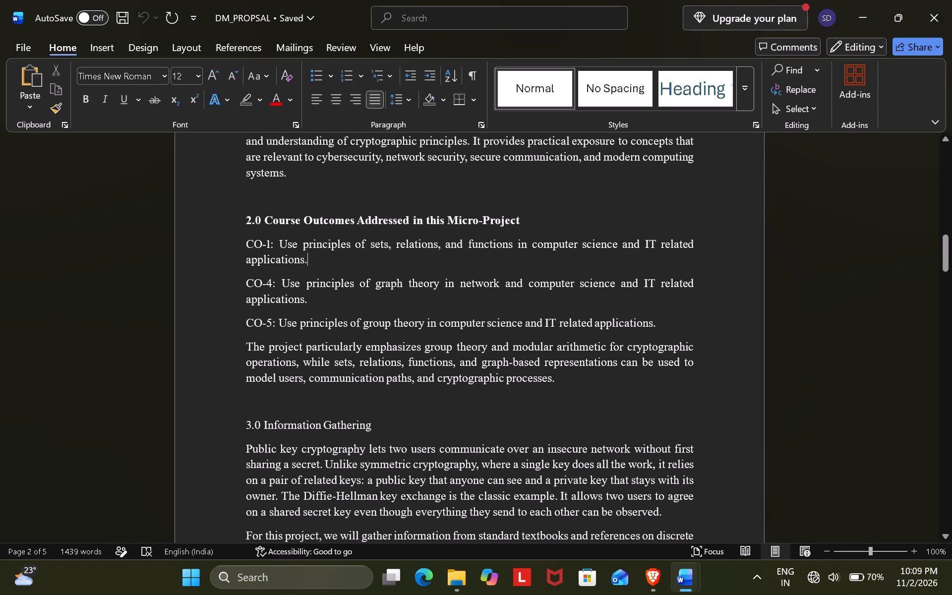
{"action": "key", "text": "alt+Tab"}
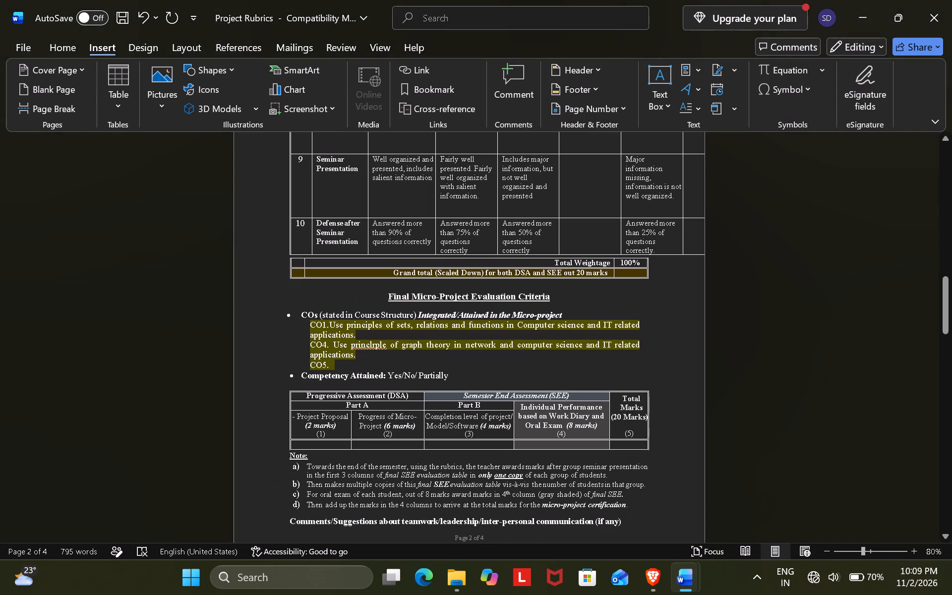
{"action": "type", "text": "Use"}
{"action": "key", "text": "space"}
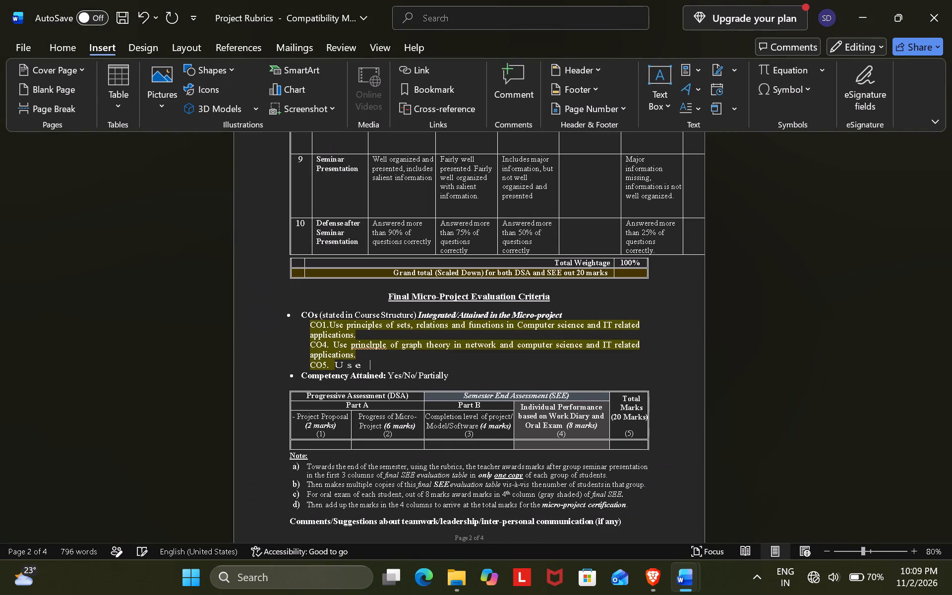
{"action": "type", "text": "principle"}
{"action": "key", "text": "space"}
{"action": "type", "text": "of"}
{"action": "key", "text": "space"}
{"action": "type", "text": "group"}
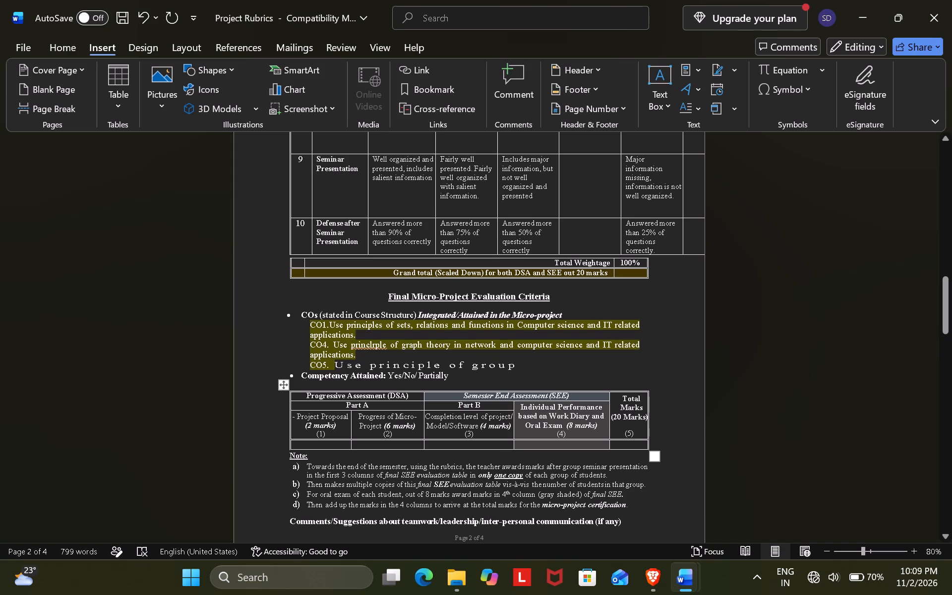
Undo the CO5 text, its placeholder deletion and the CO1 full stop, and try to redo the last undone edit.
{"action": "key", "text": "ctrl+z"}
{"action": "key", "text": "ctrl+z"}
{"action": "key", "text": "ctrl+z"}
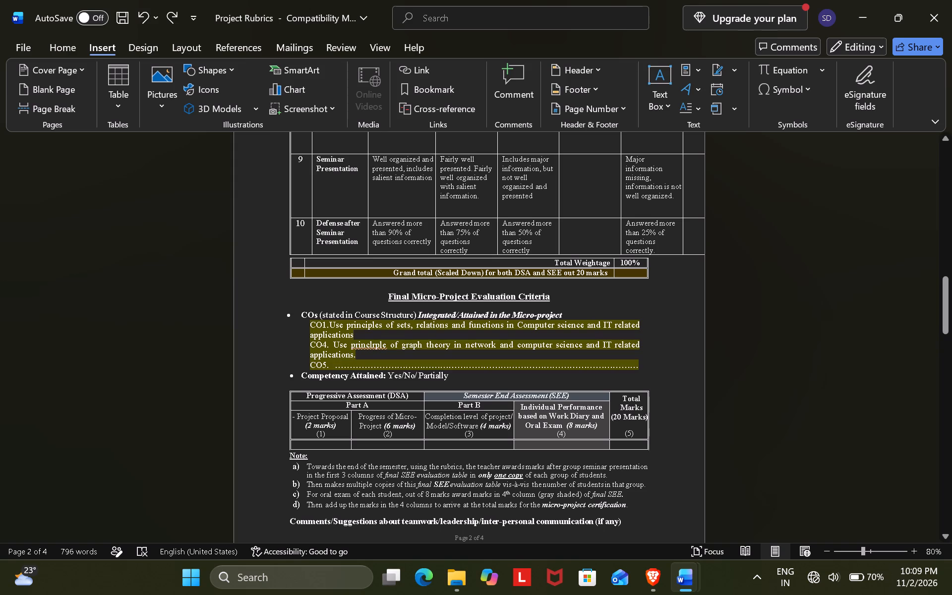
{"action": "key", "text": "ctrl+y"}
Redo the CO1 full stop while keeping CO5's dotted placeholder in place.
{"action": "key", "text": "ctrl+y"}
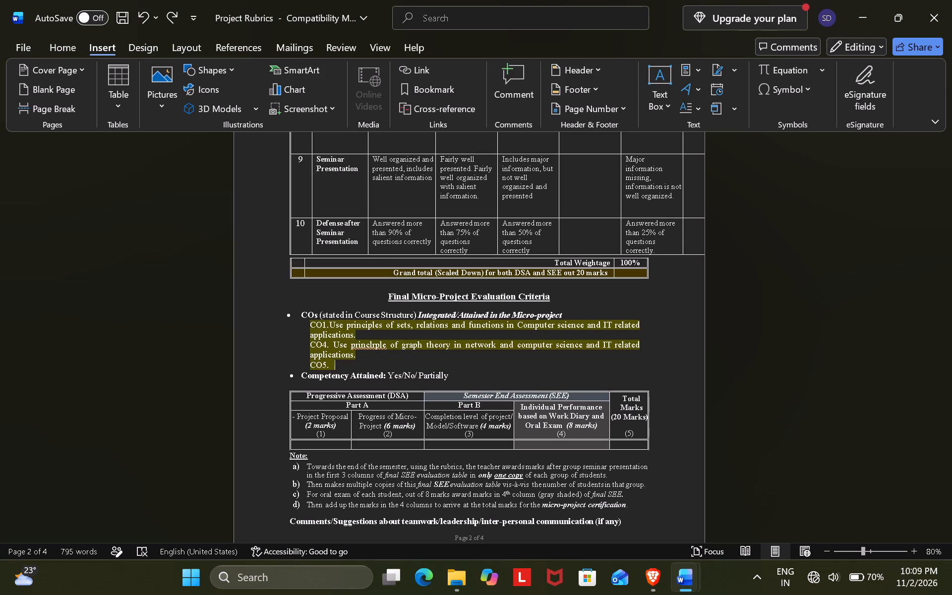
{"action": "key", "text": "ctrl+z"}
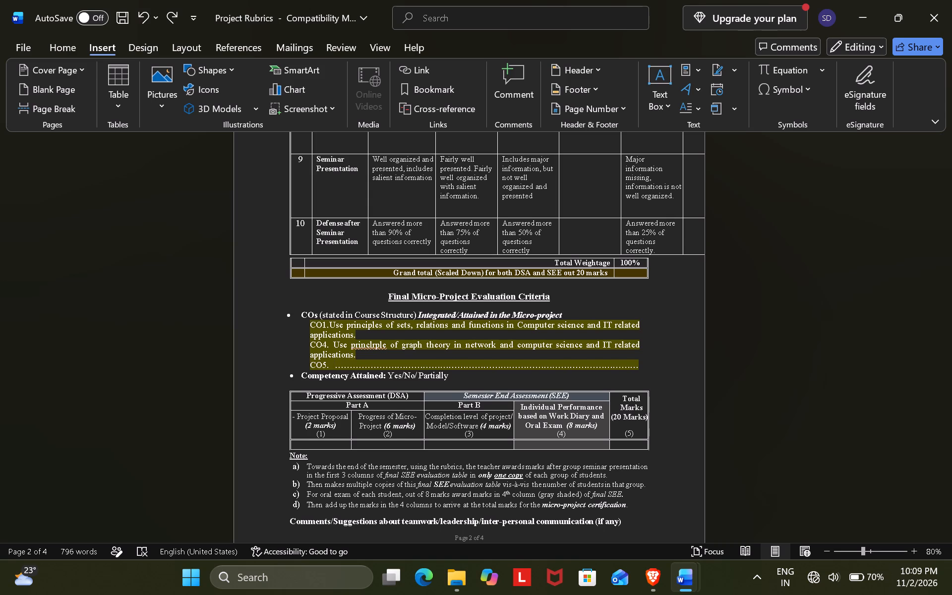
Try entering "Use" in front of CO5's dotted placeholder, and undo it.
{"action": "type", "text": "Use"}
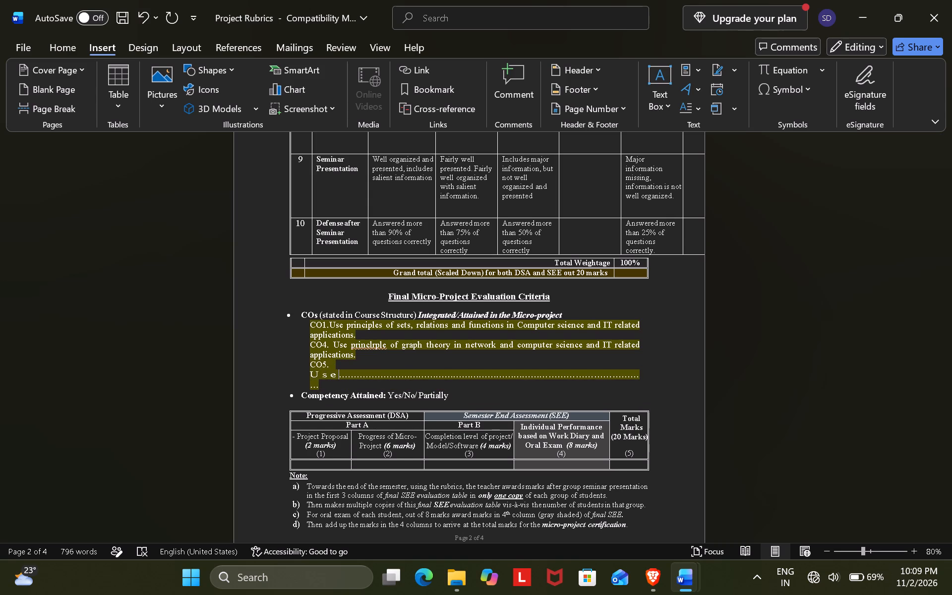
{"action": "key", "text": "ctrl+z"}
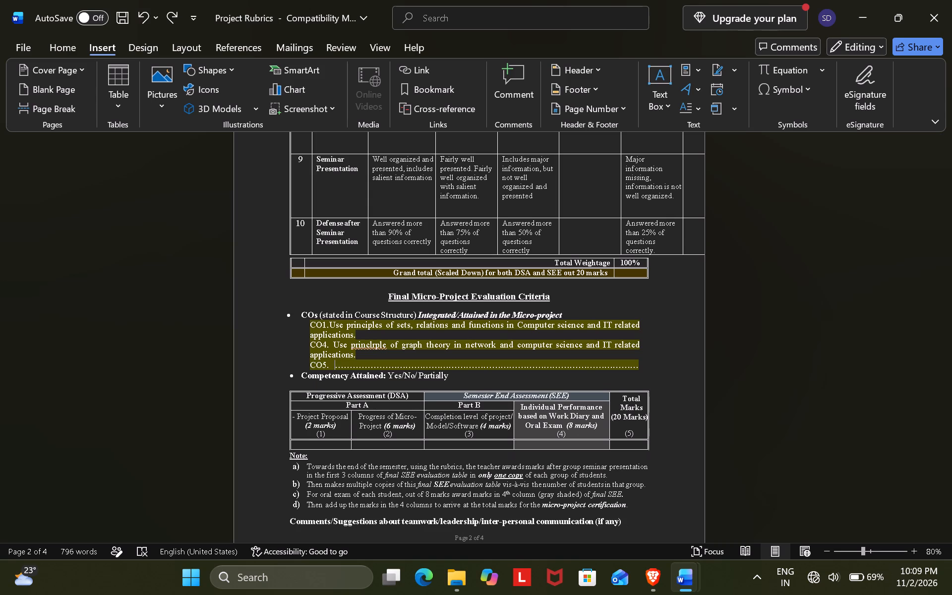
Copy the CO1 statement text into CO5 in place of its dotted placeholder.
{"action": "left_click_drag", "start_coordinate": [329, 324], "coordinate": [330, 326]}
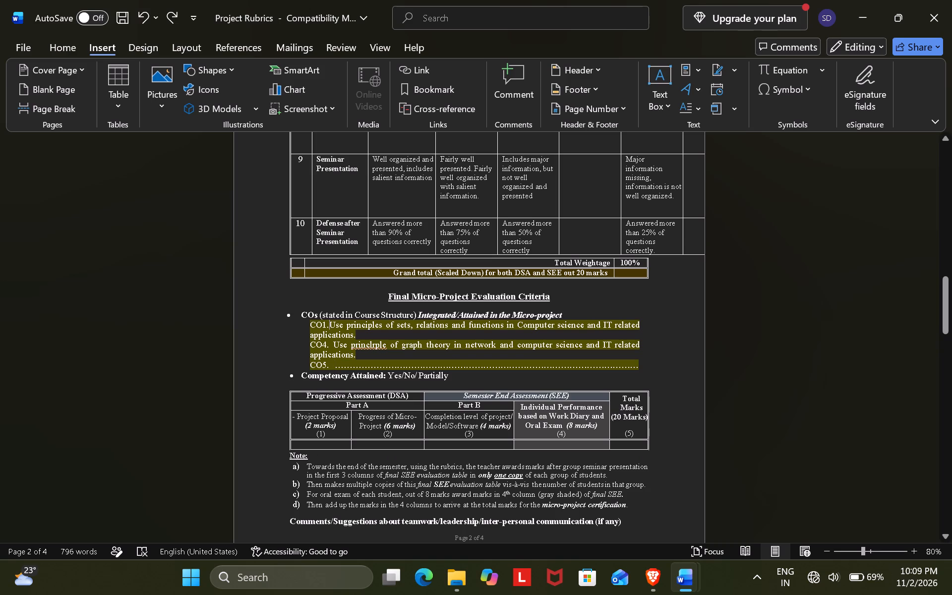
{"action": "left_click_drag", "start_coordinate": [330, 326], "coordinate": [348, 336]}
{"action": "key", "text": "ctrl+c"}
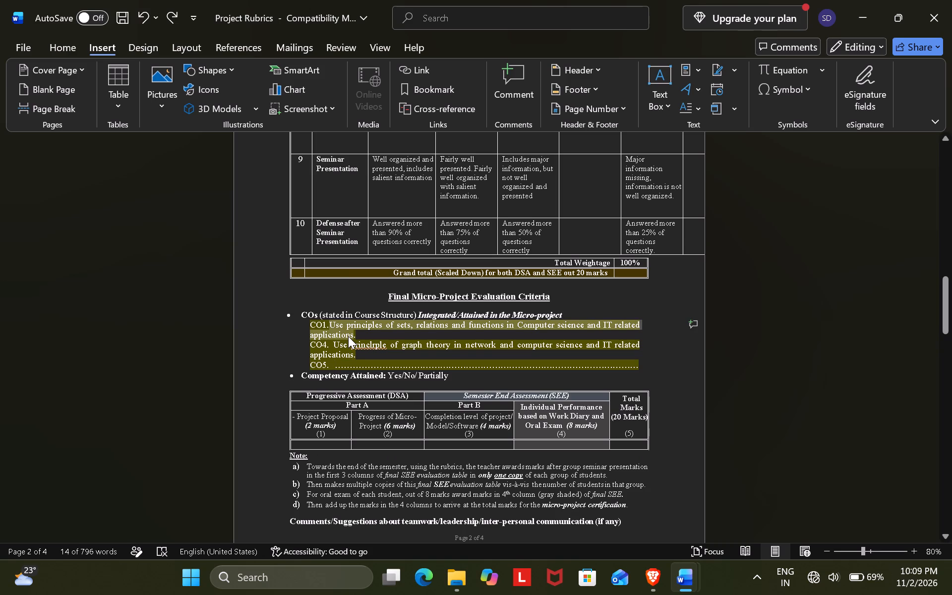
{"action": "left_click", "coordinate": [336, 367]}
{"action": "key", "text": "ctrl+v"}
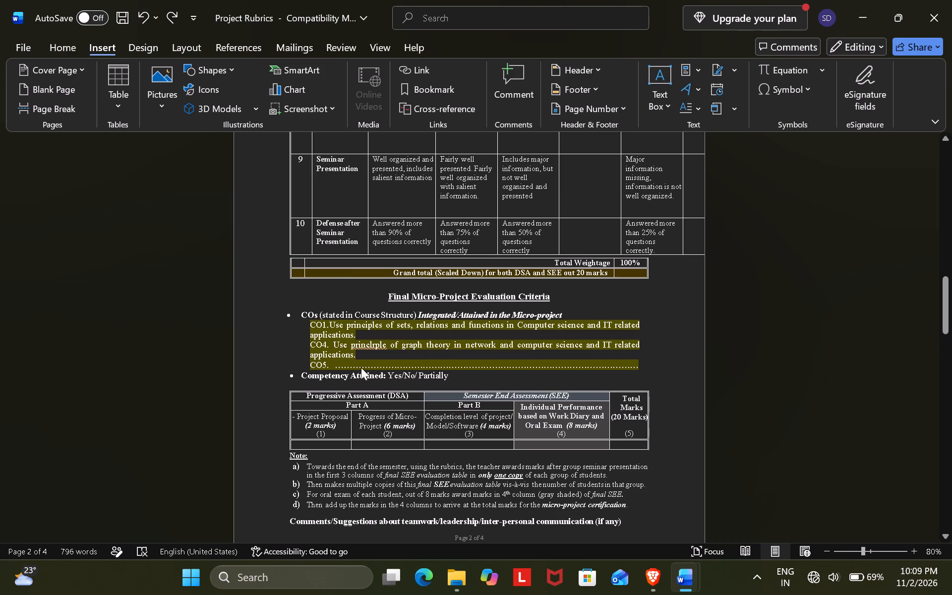
{"action": "key", "text": "ctrl+Delete"}
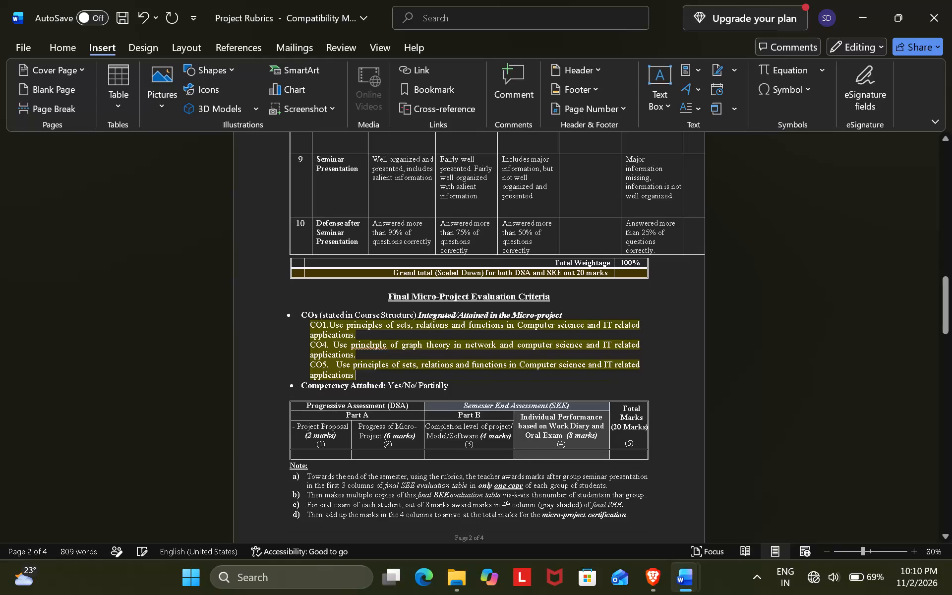
Check CO-5 in the DM_PROPSAL document and replace "of sets, relations and functions" in CO5 with "group theory".
{"action": "key", "text": "alt+Tab"}
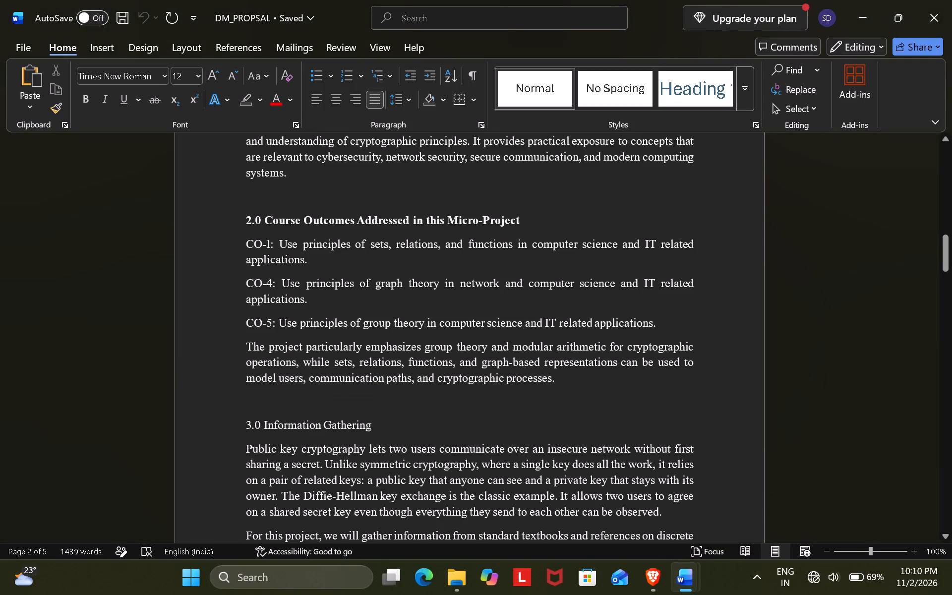
{"action": "key", "text": "alt+Tab"}
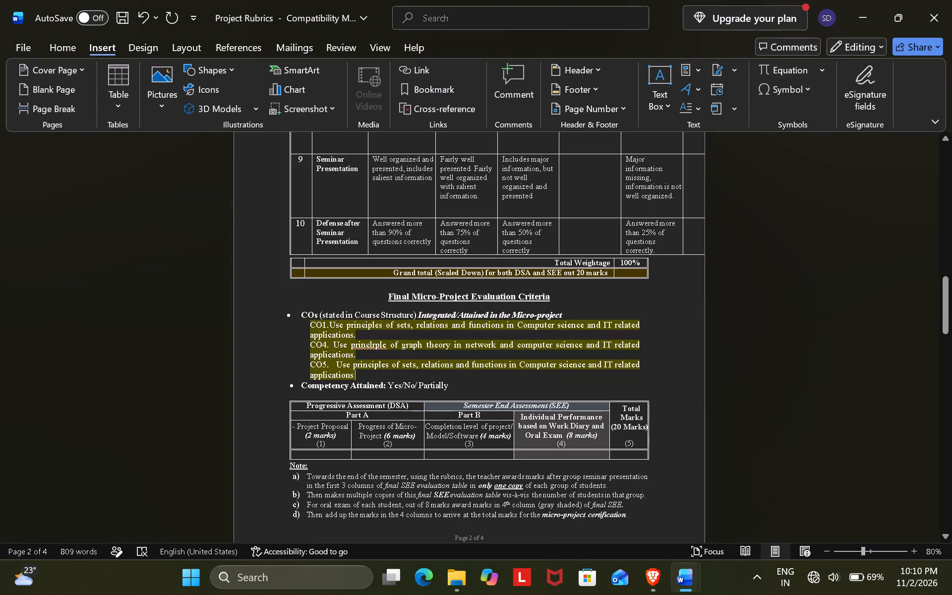
{"action": "left_click_drag", "start_coordinate": [390, 364], "coordinate": [396, 364]}
{"action": "left_click_drag", "start_coordinate": [396, 364], "coordinate": [497, 364]}
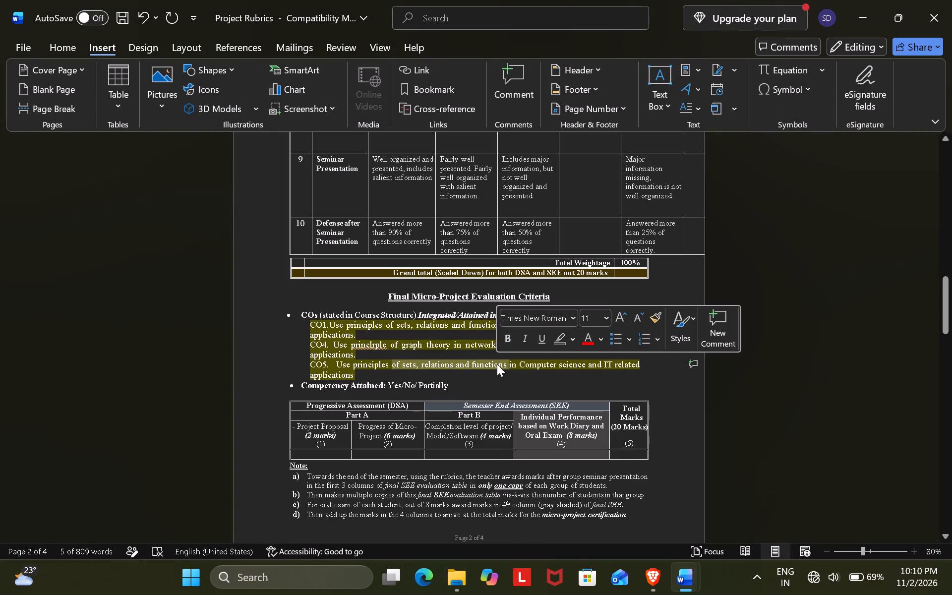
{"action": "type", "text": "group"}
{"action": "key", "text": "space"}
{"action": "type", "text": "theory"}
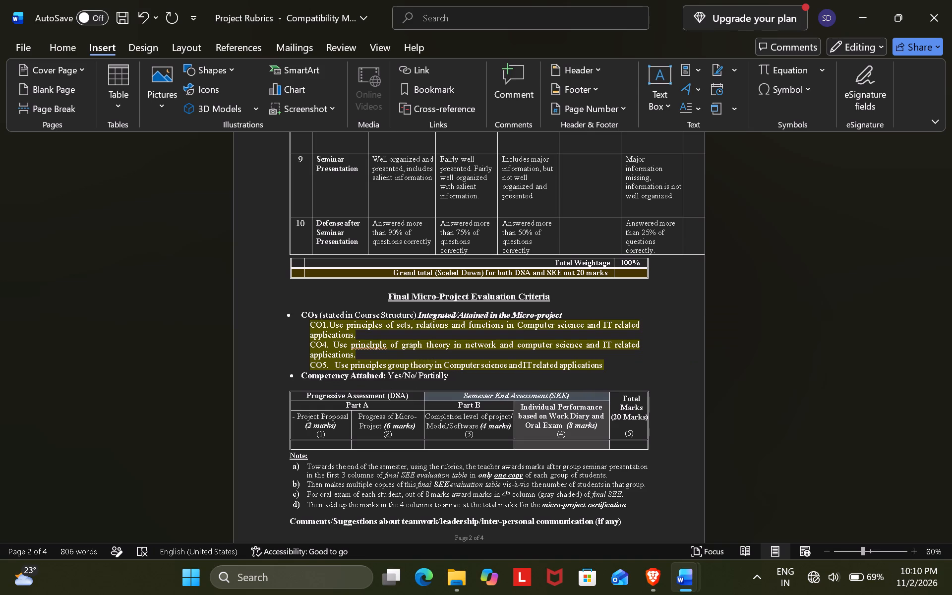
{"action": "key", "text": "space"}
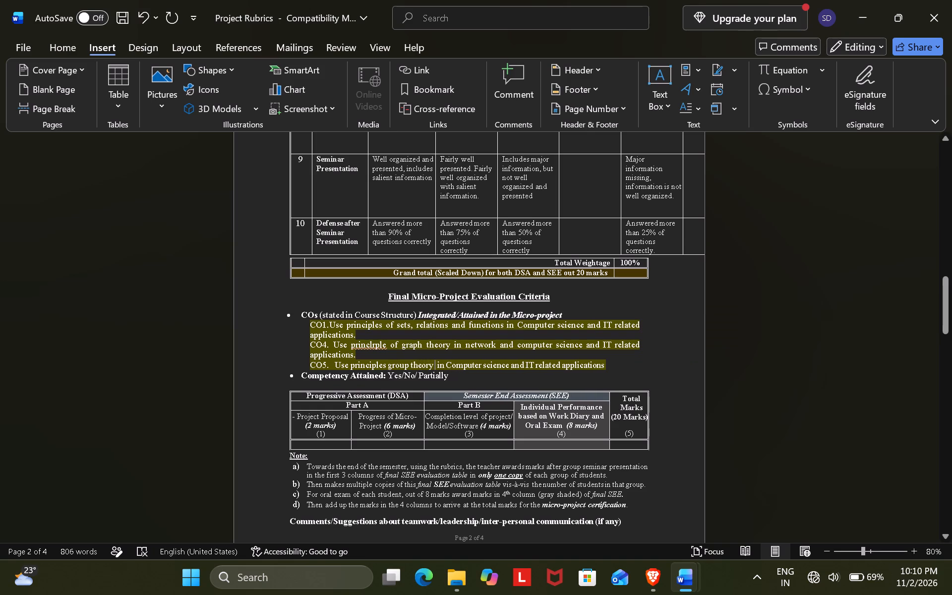
Correct the misspelled word in the CO4 statement to "principle".
{"action": "left_click", "coordinate": [377, 342]}
{"action": "scroll", "coordinate": [432, 348], "scroll_direction": "up", "scroll_amount": 2, "text": "ctrl"}
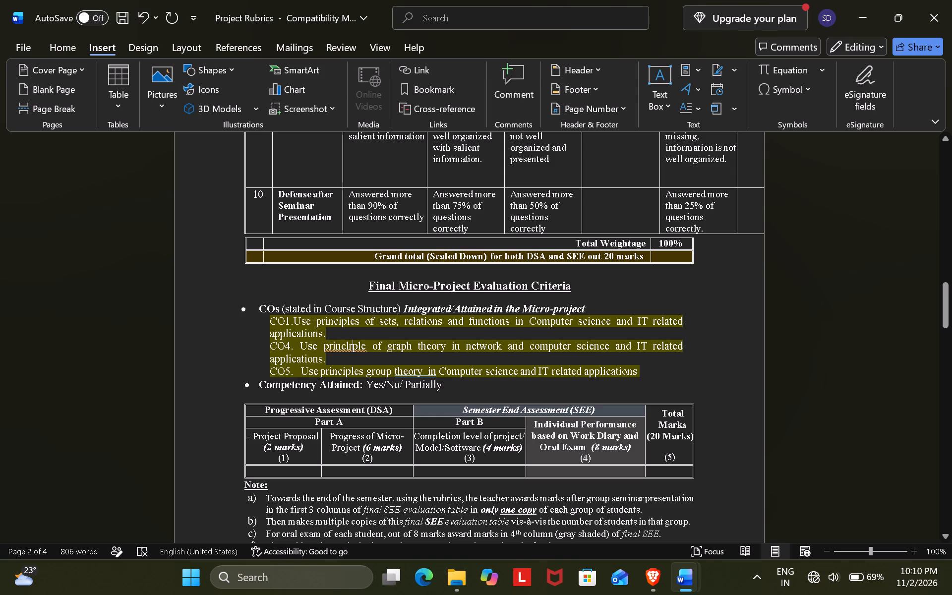
{"action": "key", "text": "BackSpace"}
{"action": "key", "text": "BackSpace"}
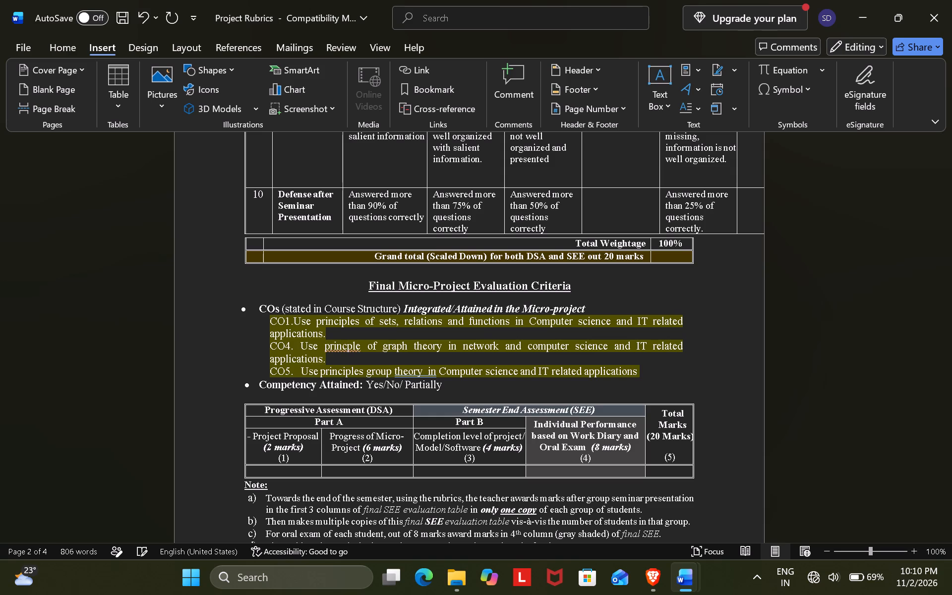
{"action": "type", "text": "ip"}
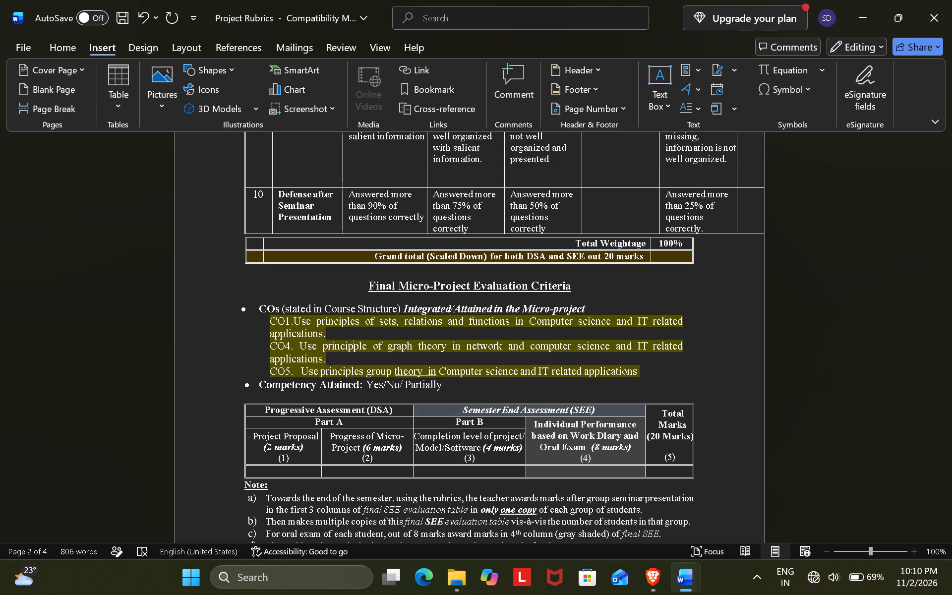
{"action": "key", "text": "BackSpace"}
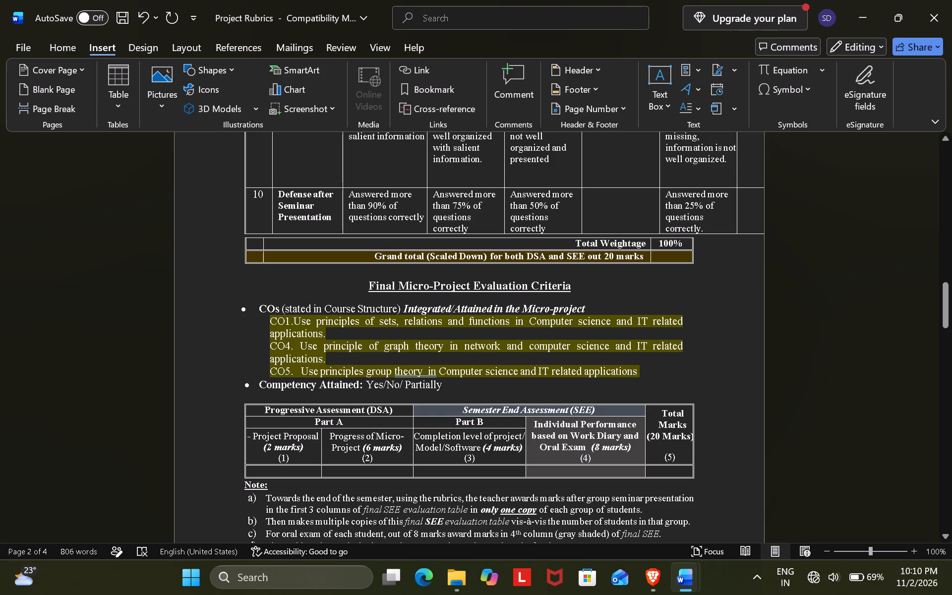
Remove the extra space after "theory" in the CO5 statement.
{"action": "left_click", "coordinate": [427, 377]}
{"action": "key", "text": "BackSpace"}
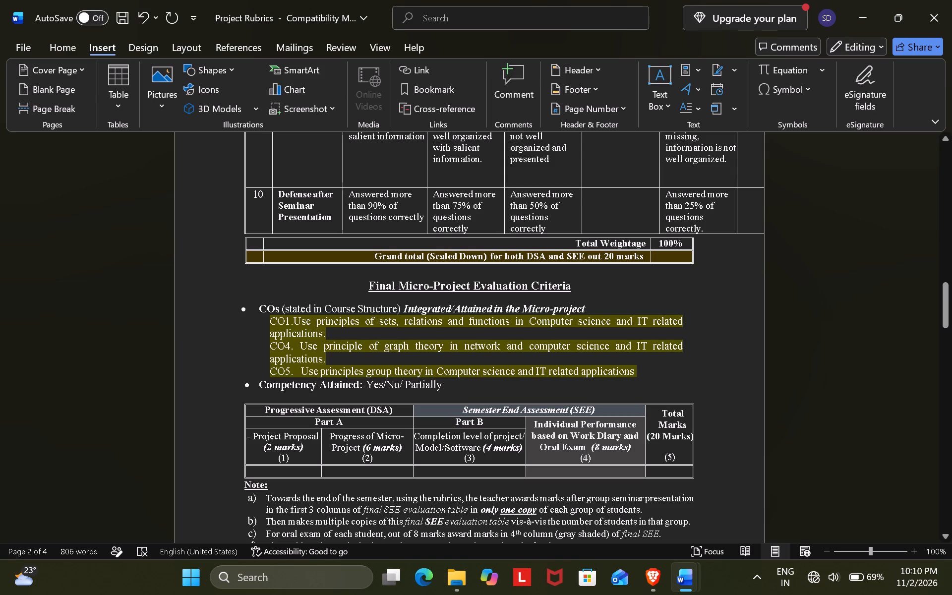
Remove the yellow highlighting from the CO1, CO4 and CO5 statements.
{"action": "left_click_drag", "start_coordinate": [638, 372], "coordinate": [275, 327]}
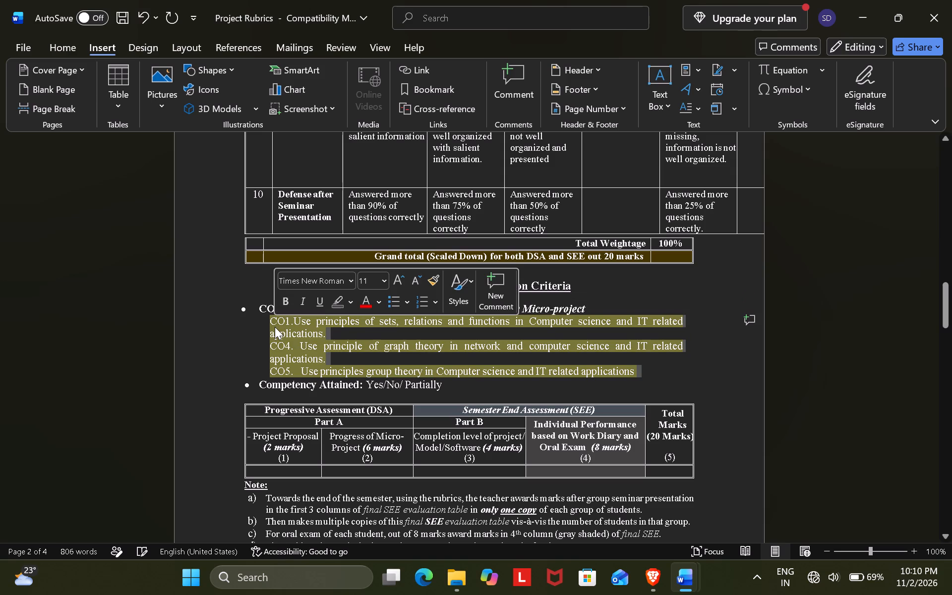
{"action": "left_click", "coordinate": [336, 302]}
{"action": "left_click", "coordinate": [339, 344]}
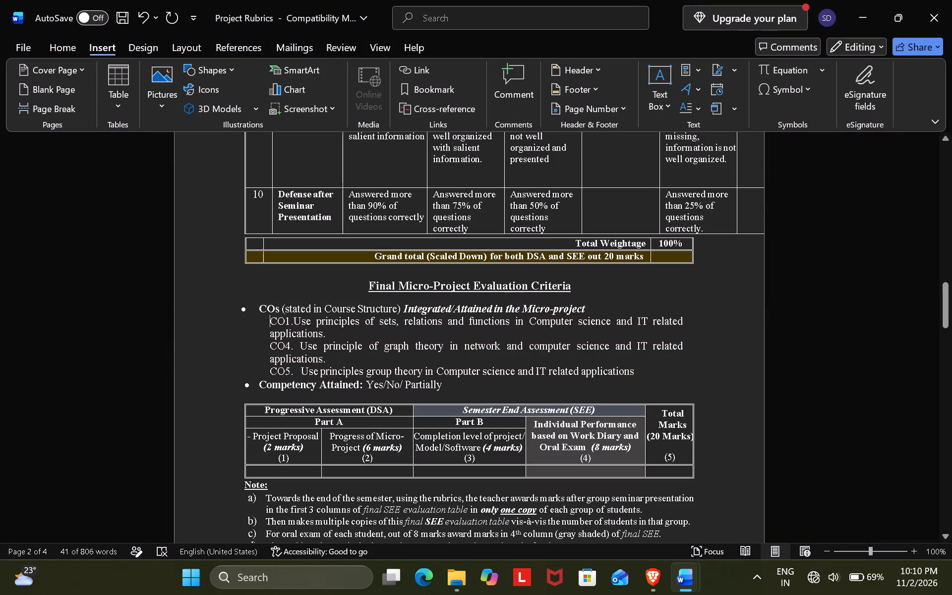
Push the "Comments/Suggestions about teamwork/leadership/inter-personal communication" heading onto the following page with a line break before it.
{"action": "scroll", "coordinate": [363, 375], "scroll_direction": "down", "scroll_amount": 4}
{"action": "scroll", "coordinate": [363, 375], "scroll_direction": "up", "scroll_amount": 2}
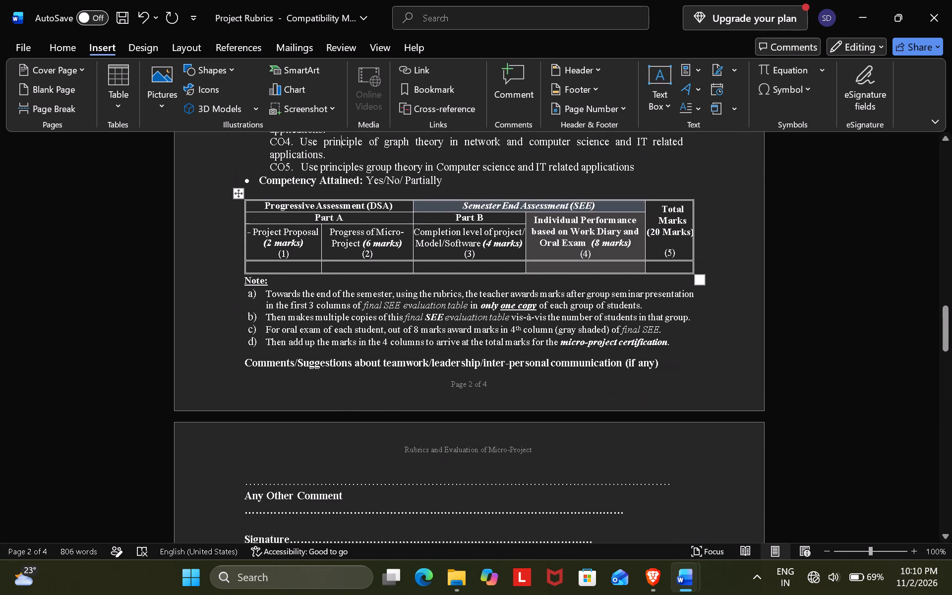
{"action": "left_click", "coordinate": [245, 388]}
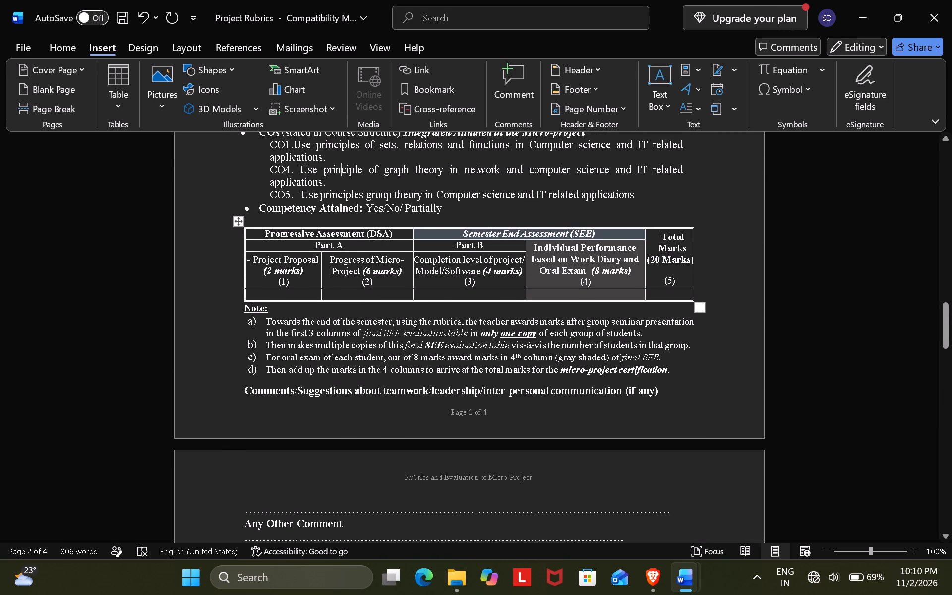
{"action": "key", "text": "Return"}
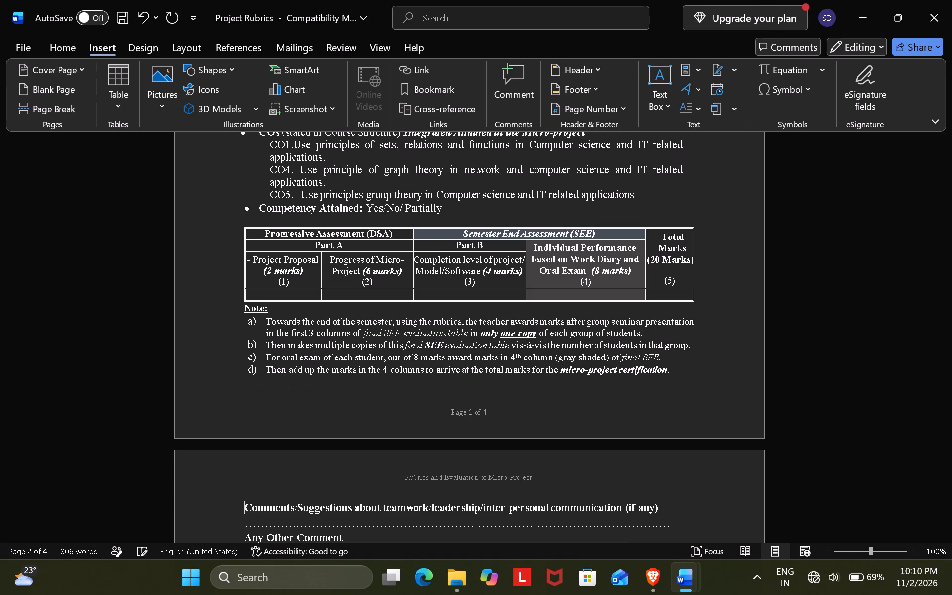
Review the page layout of the rubric table, the Final Micro-Project Evaluation Criteria section and the comments section.
{"action": "scroll", "coordinate": [310, 456], "scroll_direction": "up", "scroll_amount": 1}
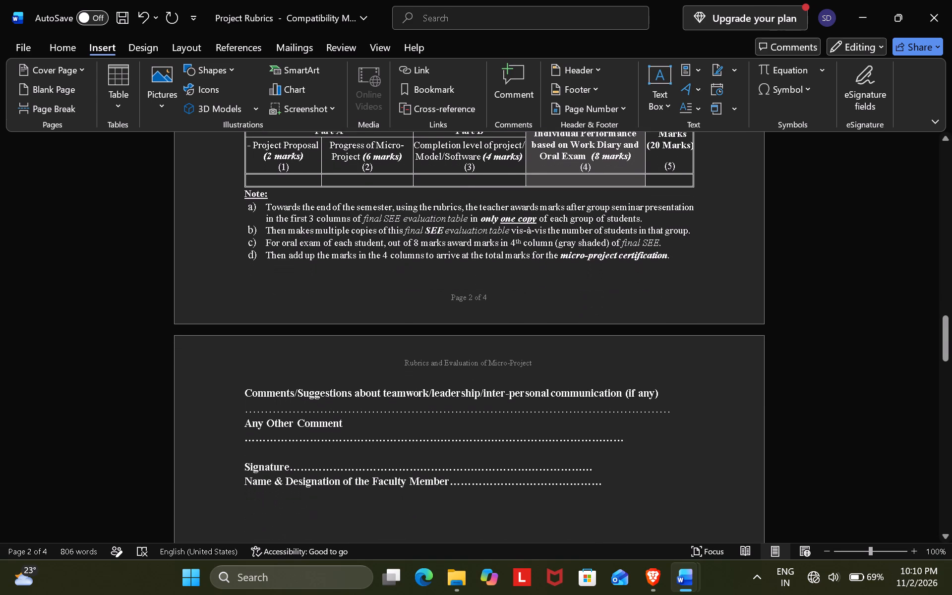
{"action": "scroll", "coordinate": [310, 456], "scroll_direction": "up", "scroll_amount": 2}
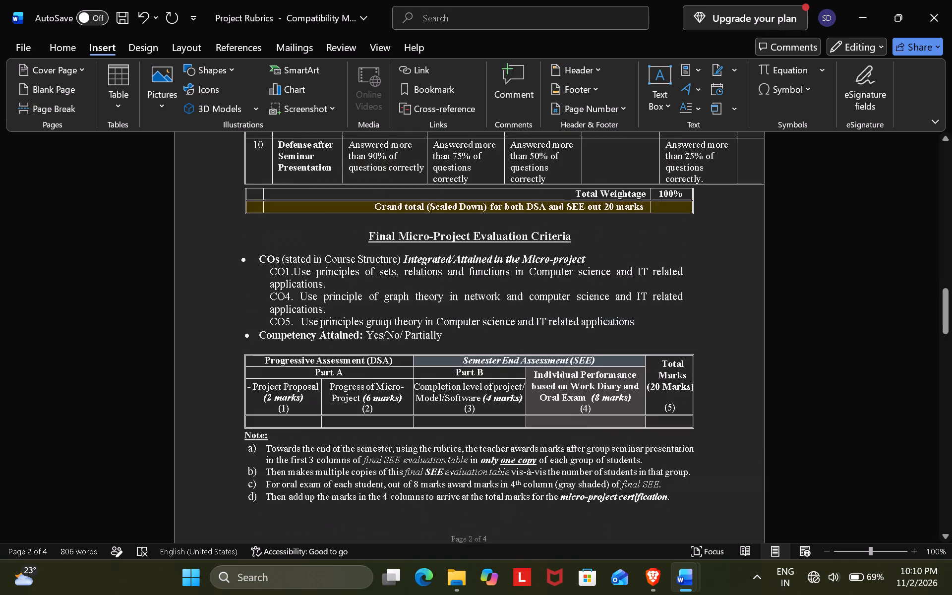
{"action": "scroll", "coordinate": [310, 456], "scroll_direction": "up", "scroll_amount": 4}
{"action": "scroll", "coordinate": [310, 456], "scroll_direction": "right", "scroll_amount": 1}
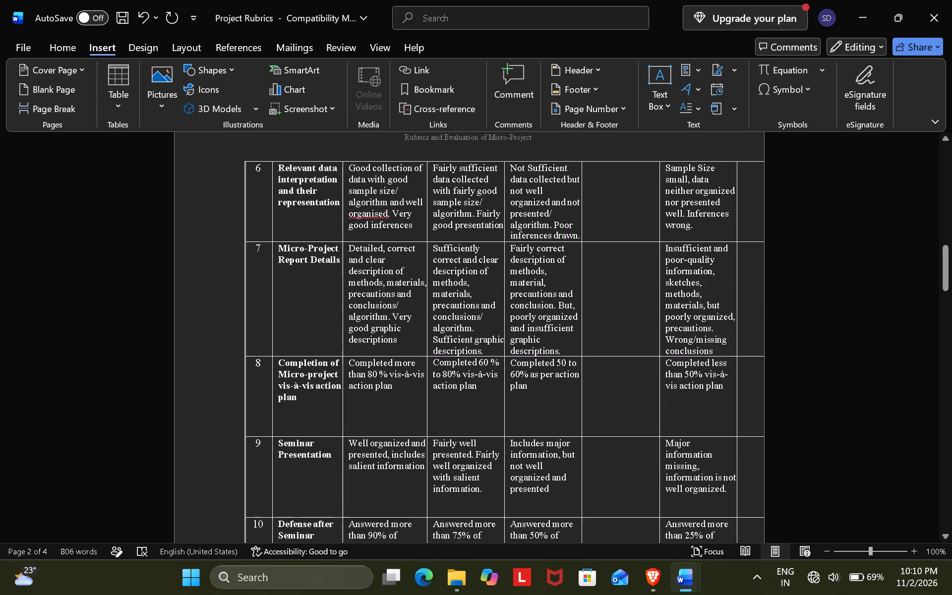
{"action": "scroll", "coordinate": [310, 456], "scroll_direction": "right", "scroll_amount": 1}
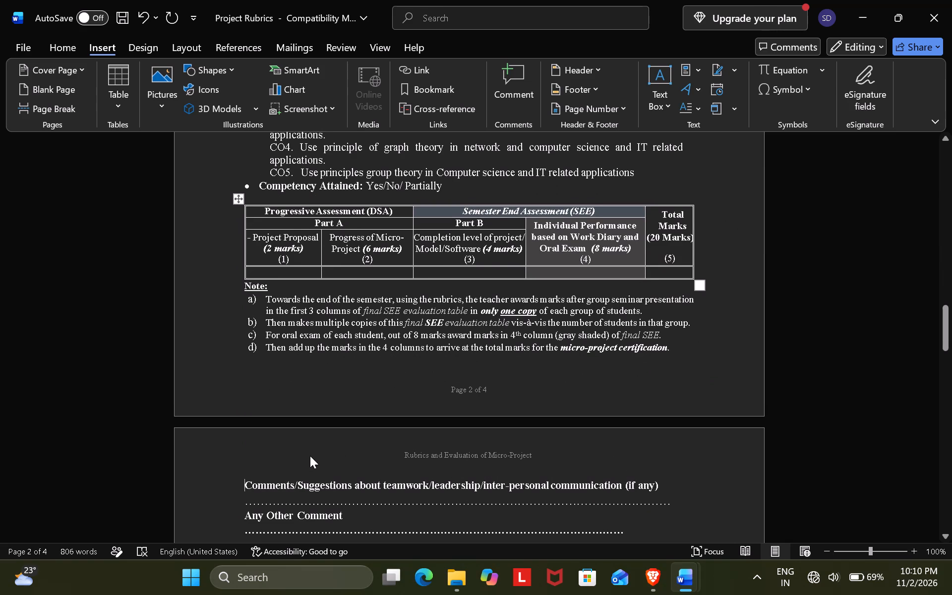
{"action": "scroll", "coordinate": [310, 456], "scroll_direction": "right", "scroll_amount": 1}
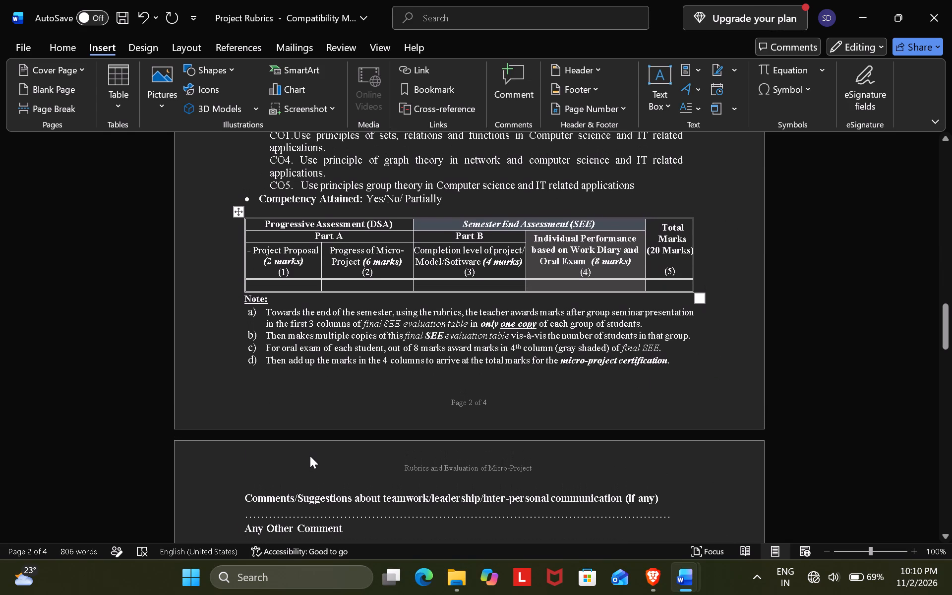
{"action": "scroll", "coordinate": [310, 456], "scroll_direction": "right", "scroll_amount": 1}
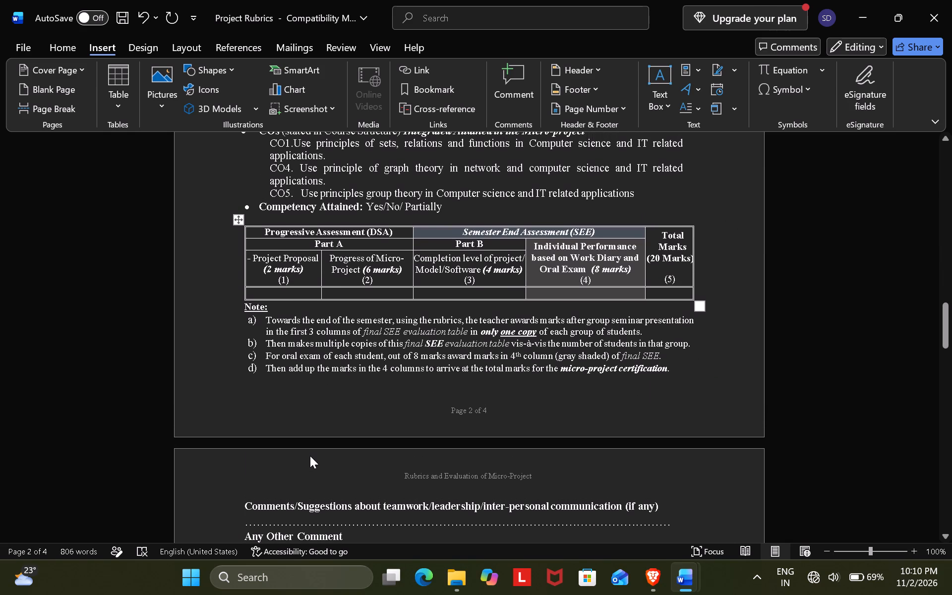
{"action": "scroll", "coordinate": [310, 456], "scroll_direction": "right", "scroll_amount": 3}
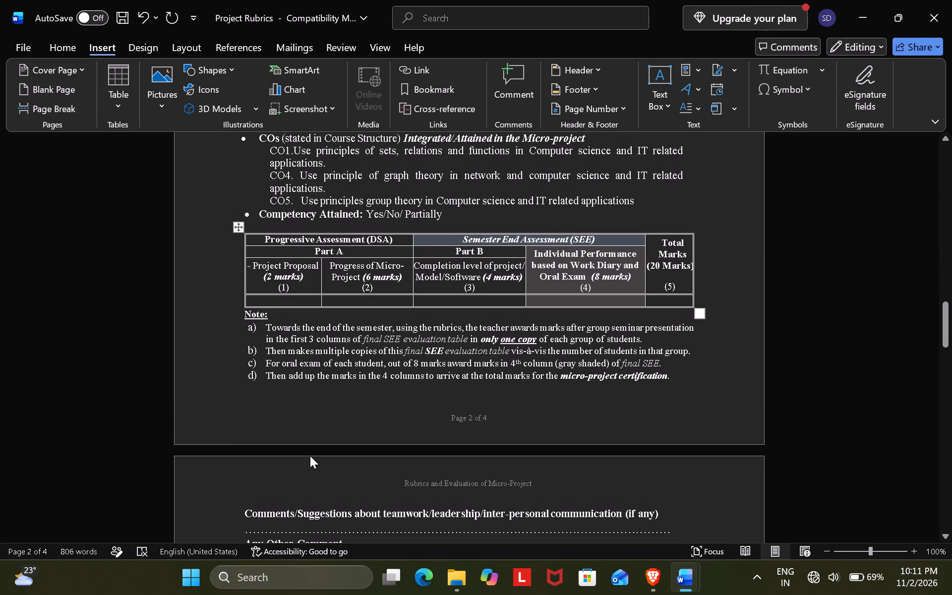
{"action": "scroll", "coordinate": [310, 456], "scroll_direction": "right", "scroll_amount": 1}
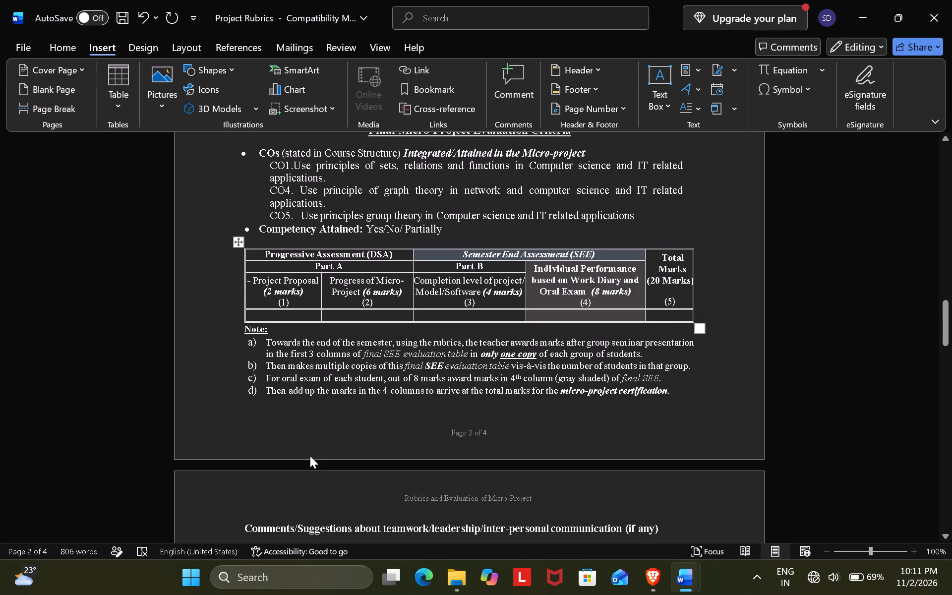
{"action": "scroll", "coordinate": [310, 456], "scroll_direction": "right", "scroll_amount": 1}
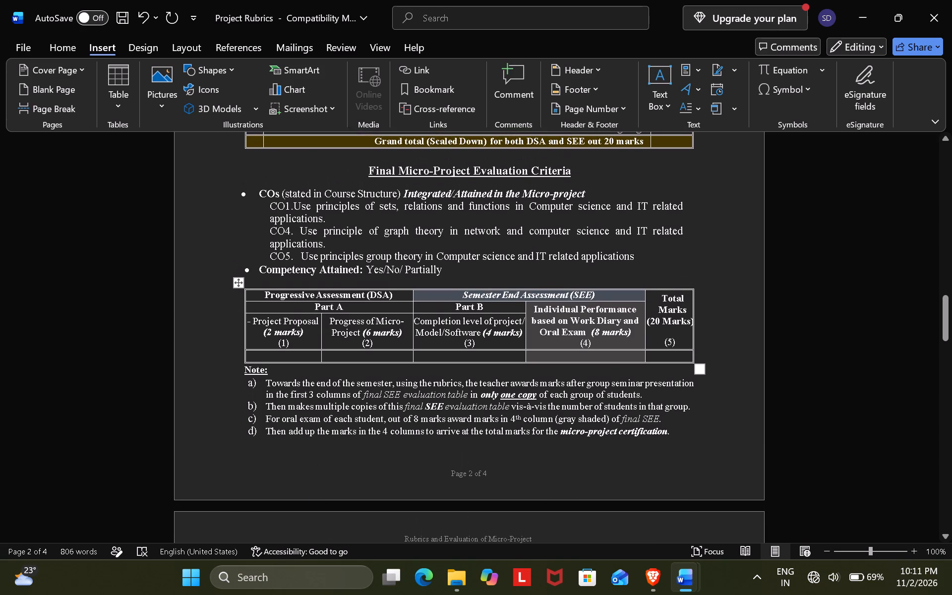
{"action": "scroll", "coordinate": [310, 456], "scroll_direction": "right", "scroll_amount": 1}
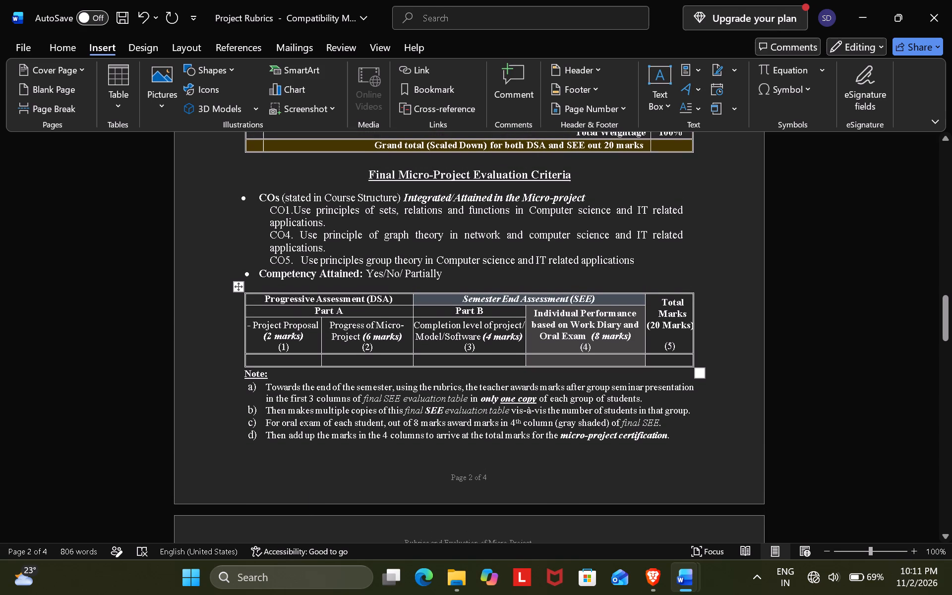
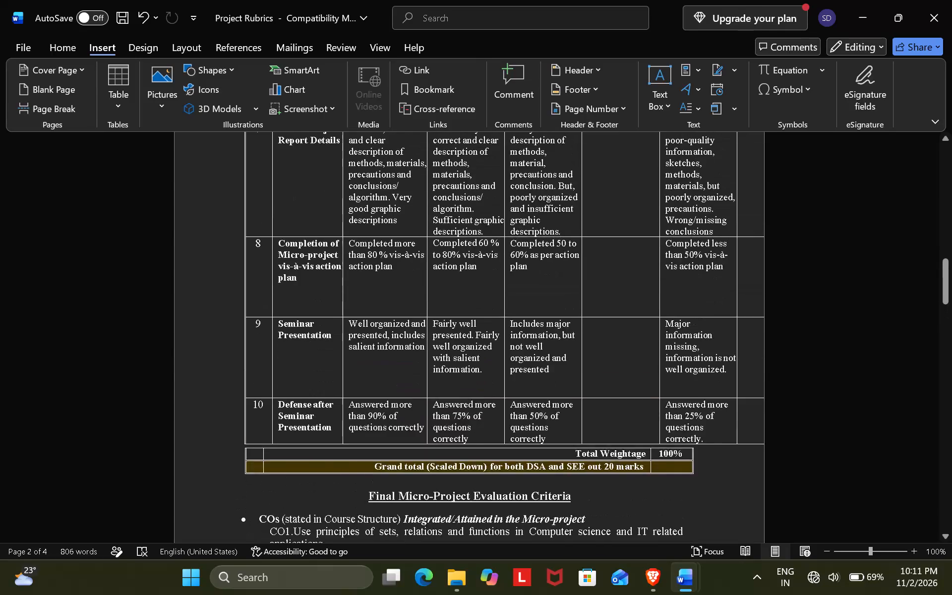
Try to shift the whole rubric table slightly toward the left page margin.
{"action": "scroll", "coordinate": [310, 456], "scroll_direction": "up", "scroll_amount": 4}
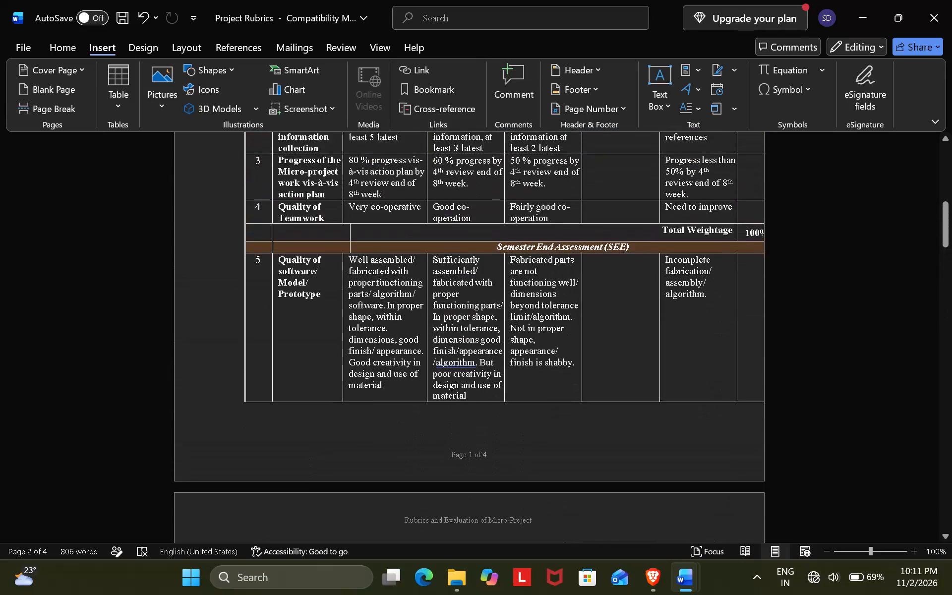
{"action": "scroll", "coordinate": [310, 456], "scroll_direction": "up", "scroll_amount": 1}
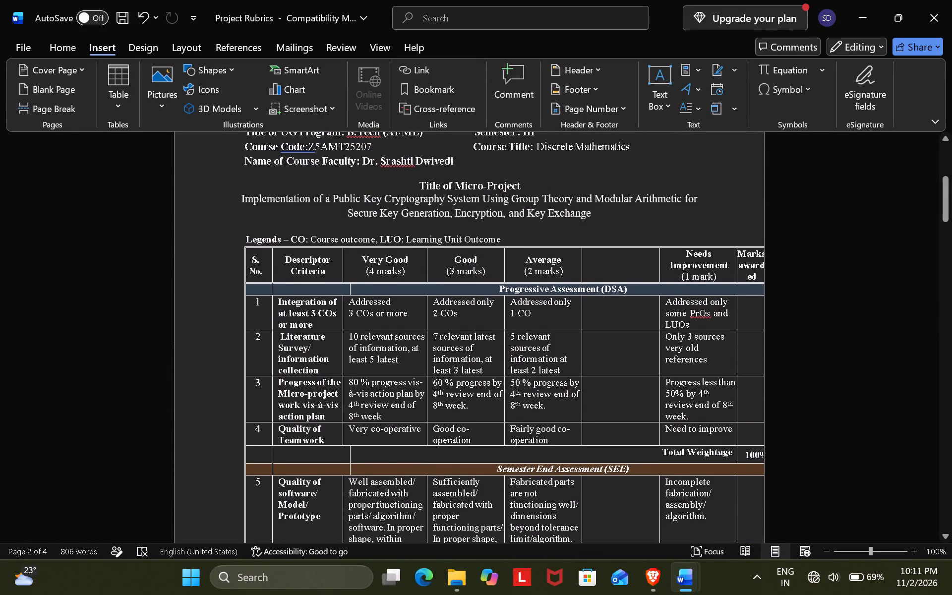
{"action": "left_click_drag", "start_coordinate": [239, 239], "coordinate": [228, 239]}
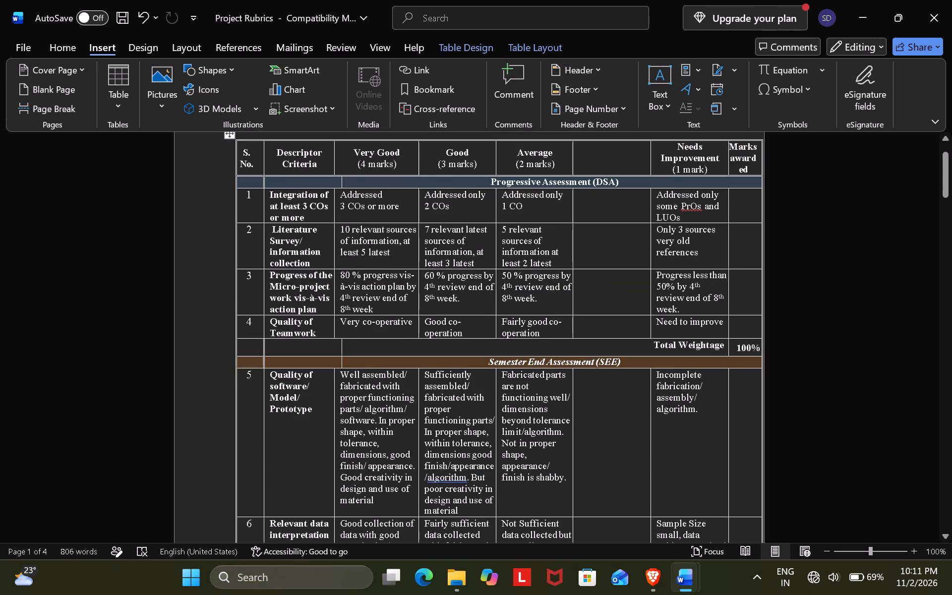
Examine how the moved rubric table, the university heading and the following sections are laid out across the pages.
{"action": "scroll", "coordinate": [712, 407], "scroll_direction": "down", "scroll_amount": 4}
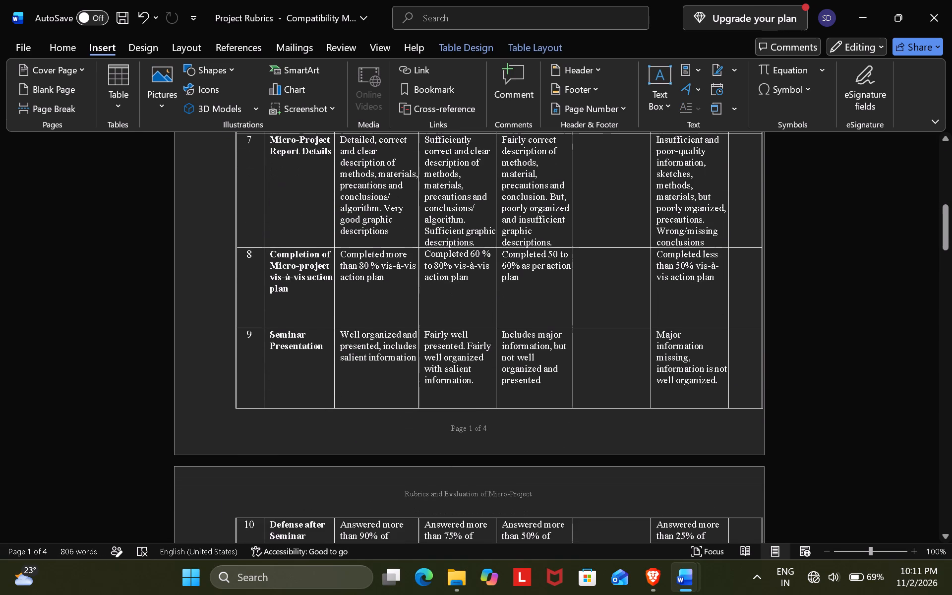
{"action": "scroll", "coordinate": [712, 402], "scroll_direction": "down", "scroll_amount": 2}
{"action": "scroll", "coordinate": [712, 402], "scroll_direction": "up", "scroll_amount": 1}
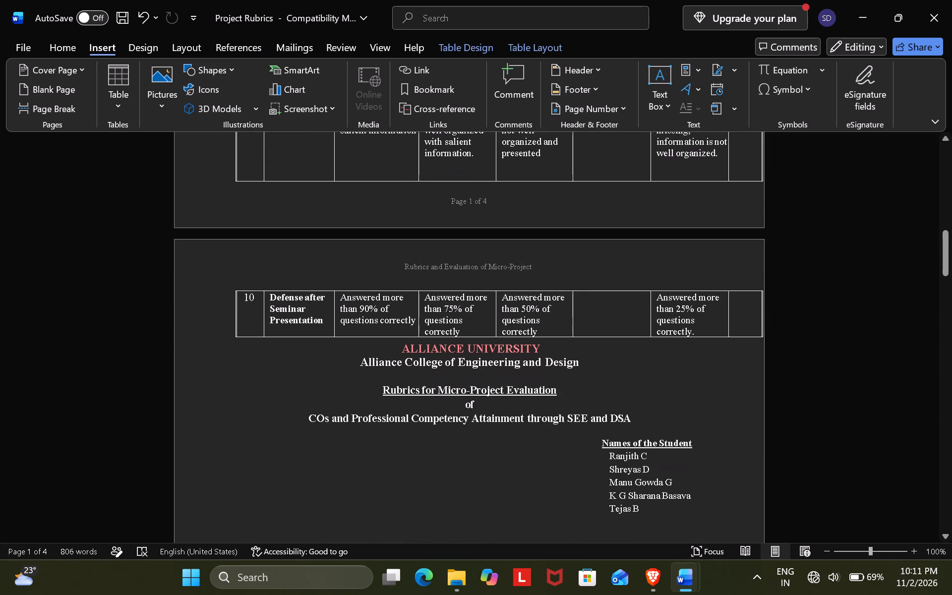
{"action": "scroll", "coordinate": [712, 402], "scroll_direction": "up", "scroll_amount": 4}
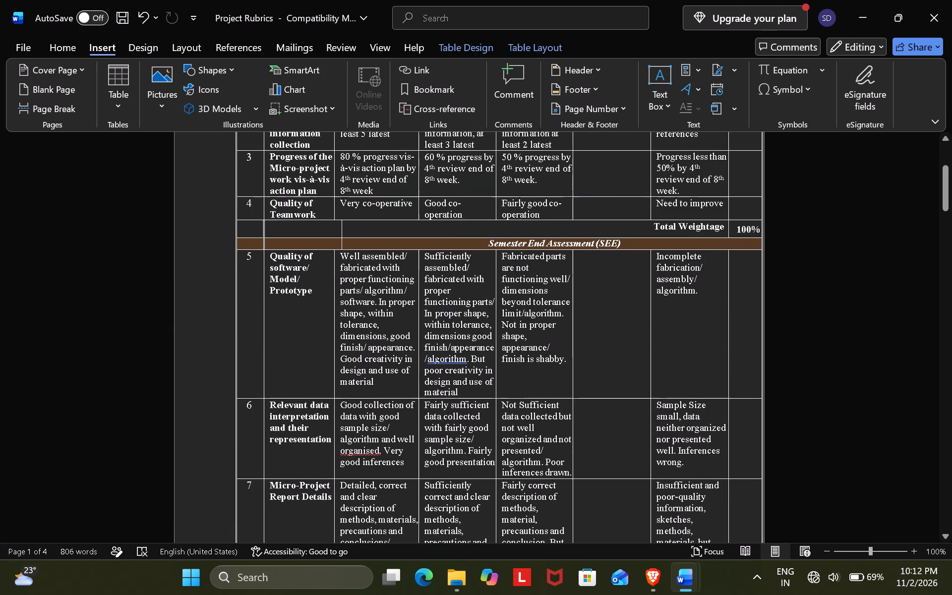
{"action": "scroll", "coordinate": [712, 402], "scroll_direction": "up", "scroll_amount": 4}
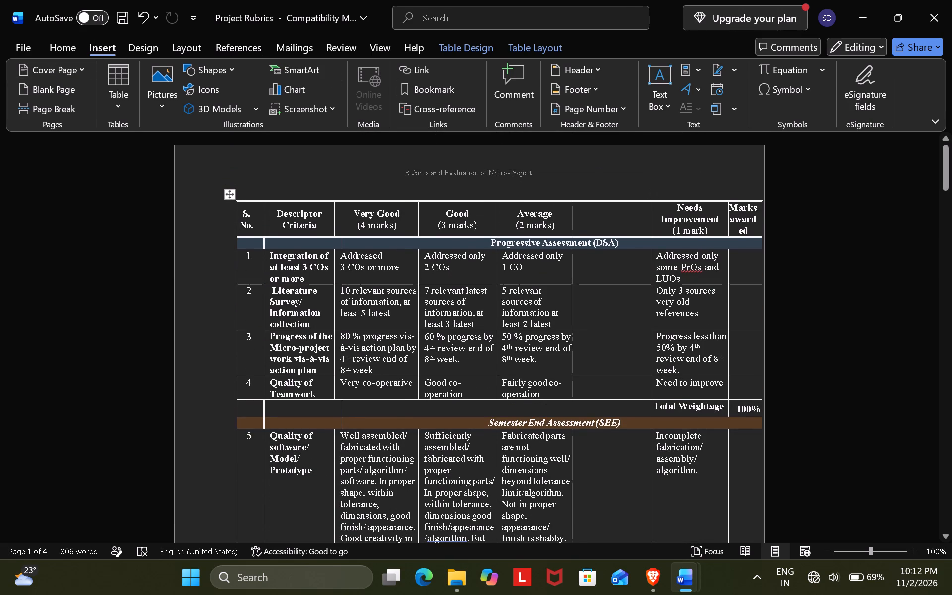
{"action": "scroll", "coordinate": [684, 303], "scroll_direction": "down", "scroll_amount": 4}
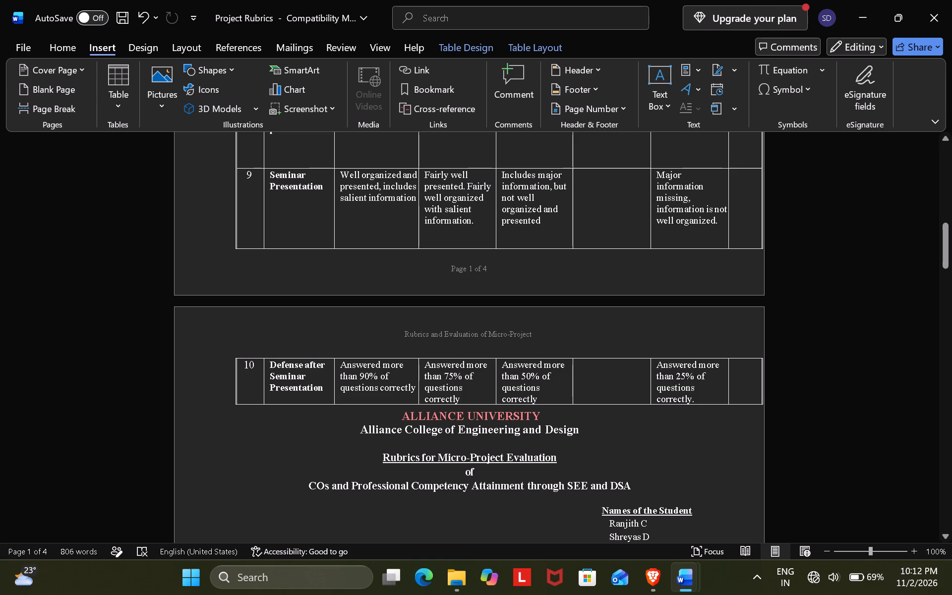
{"action": "scroll", "coordinate": [759, 246], "scroll_direction": "up", "scroll_amount": 7}
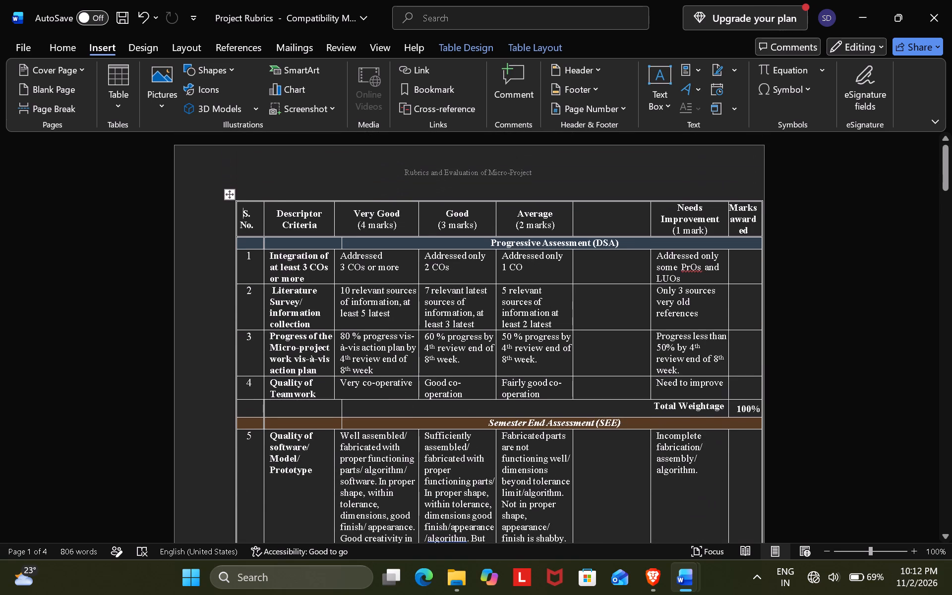
{"action": "scroll", "coordinate": [759, 246], "scroll_direction": "up", "scroll_amount": 1}
{"action": "scroll", "coordinate": [759, 246], "scroll_direction": "down", "scroll_amount": 6}
{"action": "scroll", "coordinate": [759, 246], "scroll_direction": "up", "scroll_amount": 2}
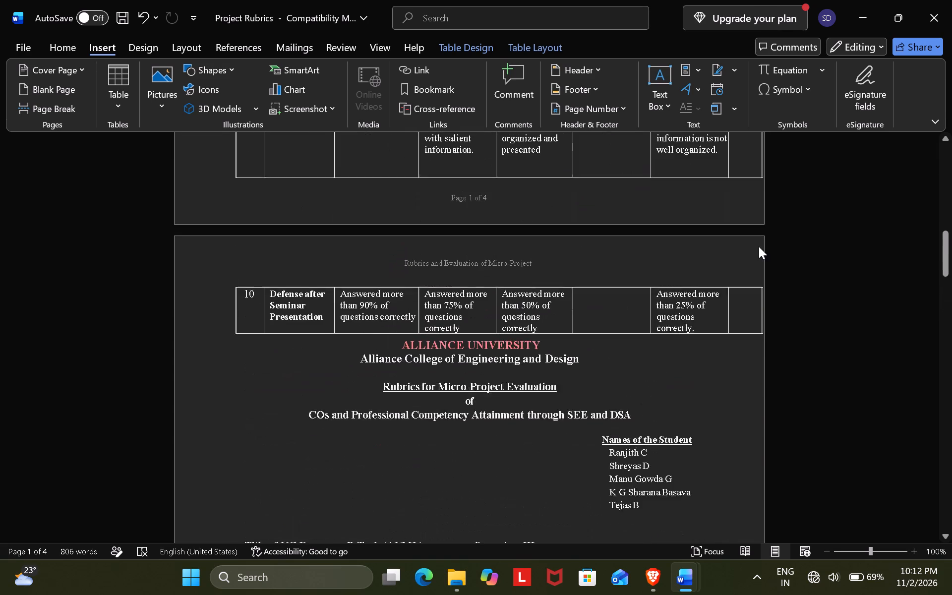
{"action": "scroll", "coordinate": [759, 246], "scroll_direction": "up", "scroll_amount": 3}
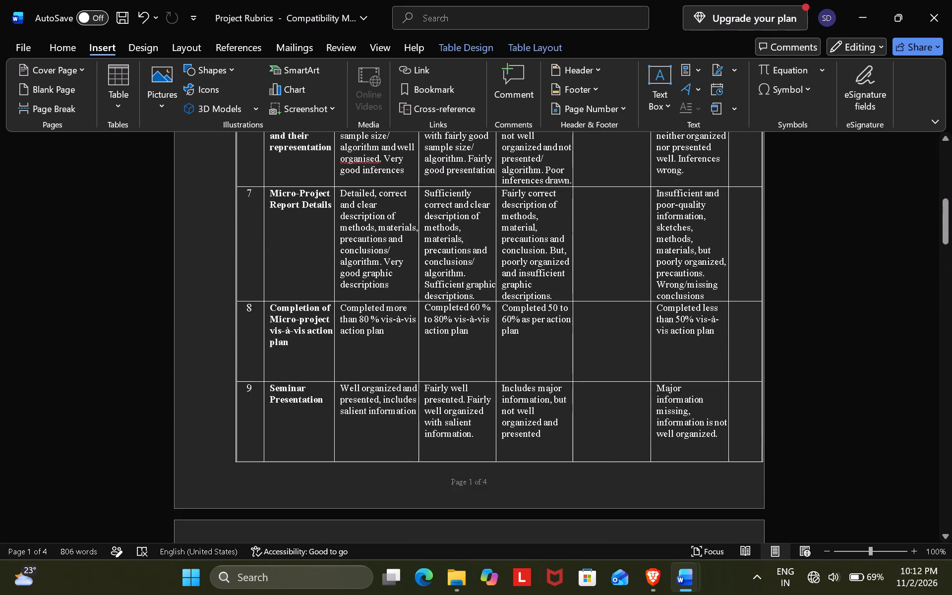
{"action": "scroll", "coordinate": [759, 246], "scroll_direction": "up", "scroll_amount": 2}
{"action": "scroll", "coordinate": [759, 246], "scroll_direction": "down", "scroll_amount": 6, "text": "ctrl"}
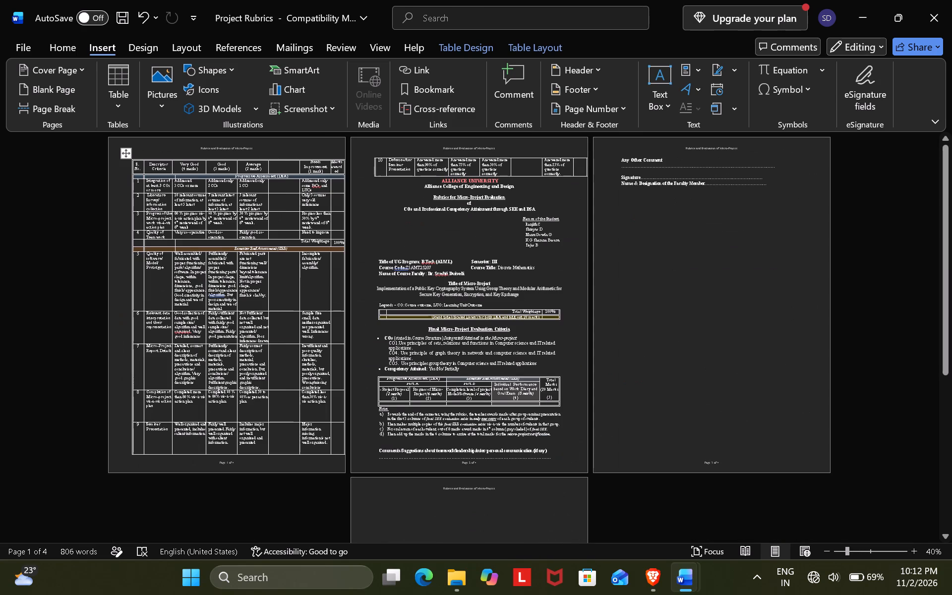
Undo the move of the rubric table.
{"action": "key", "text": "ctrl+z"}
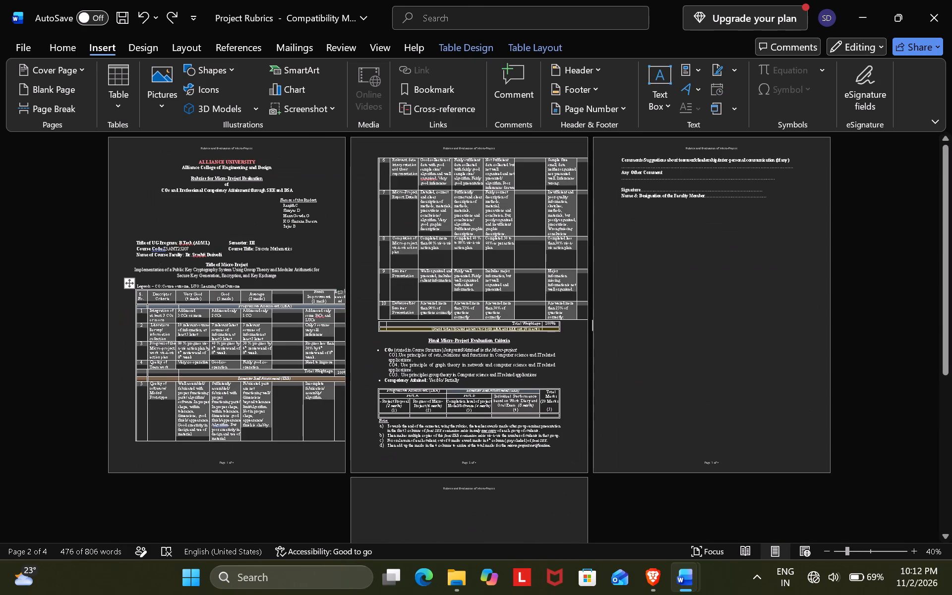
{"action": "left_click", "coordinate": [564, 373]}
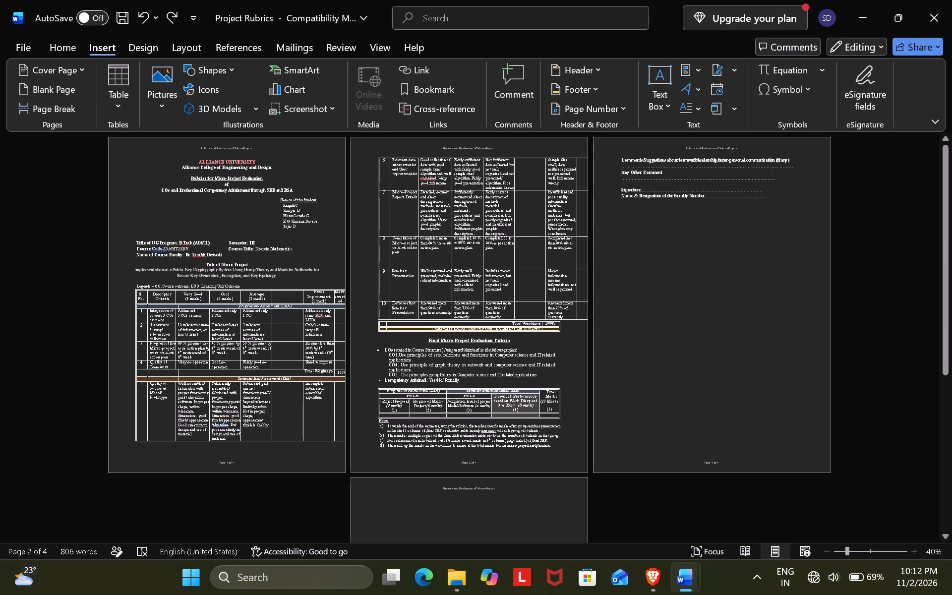
Undo the line break before the comments/suggestions heading, keeping the yellow highlighting removed from the CO statements.
{"action": "key", "text": "ctrl+z"}
{"action": "key", "text": "ctrl+z"}
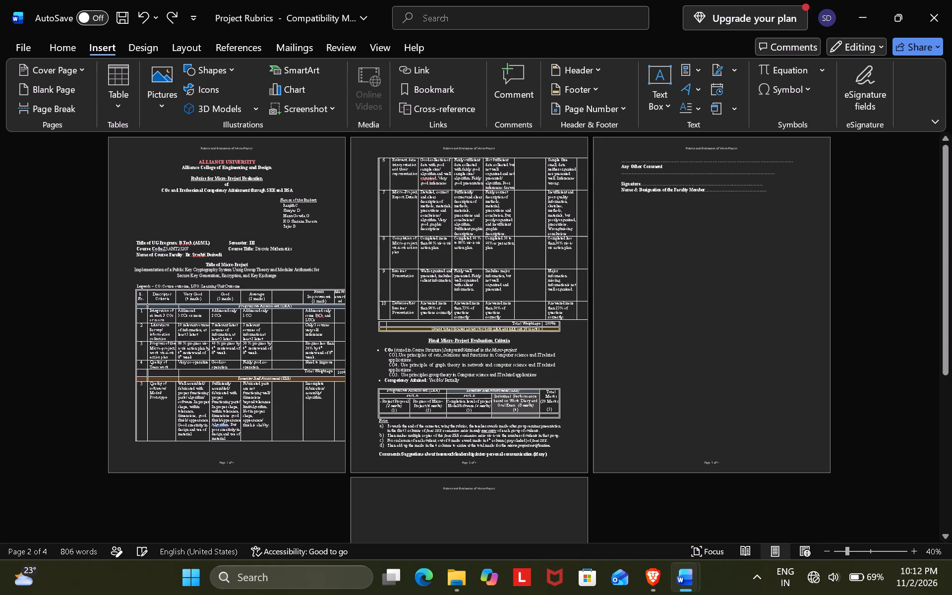
{"action": "key", "text": "ctrl+z"}
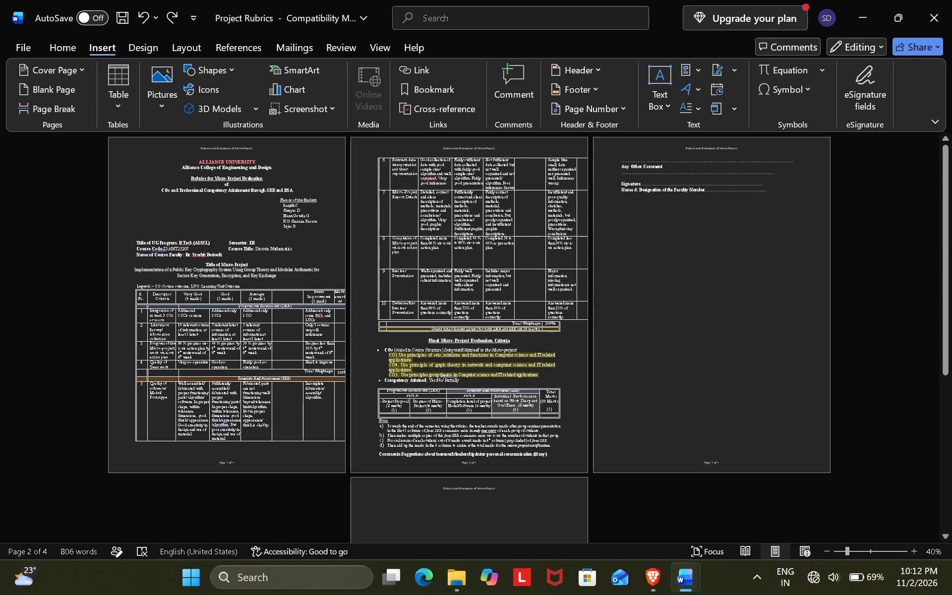
{"action": "key", "text": "ctrl+y"}
{"action": "key", "text": "ctrl+y"}
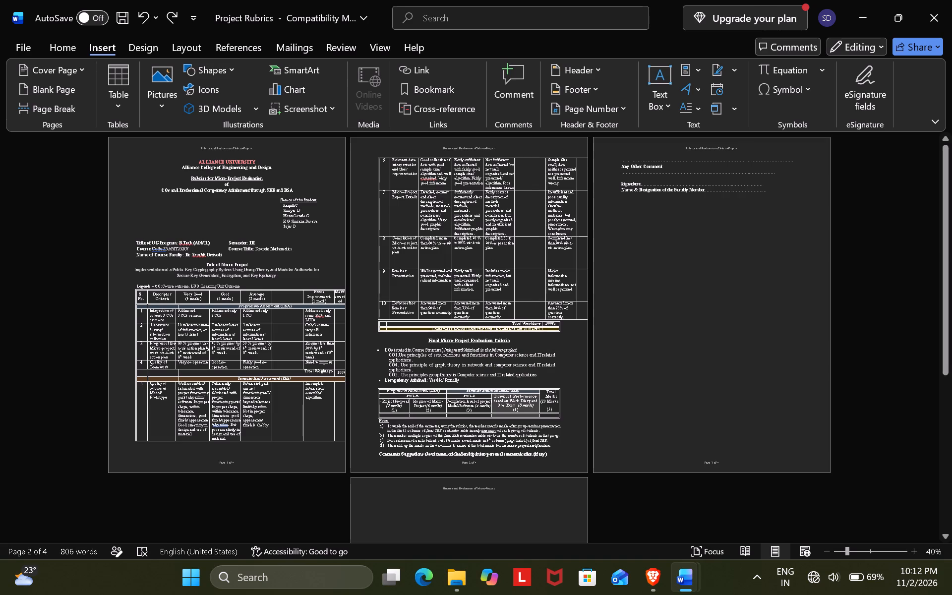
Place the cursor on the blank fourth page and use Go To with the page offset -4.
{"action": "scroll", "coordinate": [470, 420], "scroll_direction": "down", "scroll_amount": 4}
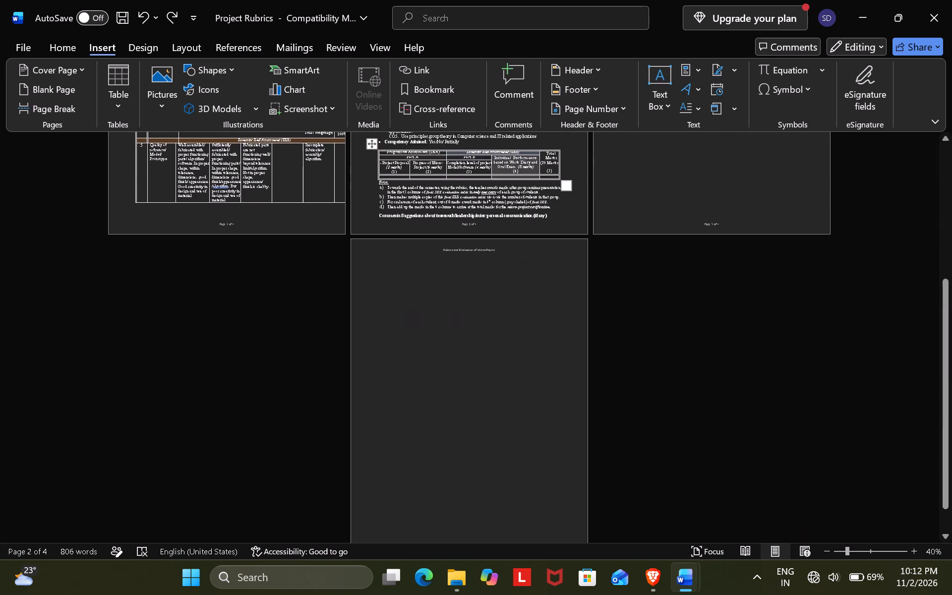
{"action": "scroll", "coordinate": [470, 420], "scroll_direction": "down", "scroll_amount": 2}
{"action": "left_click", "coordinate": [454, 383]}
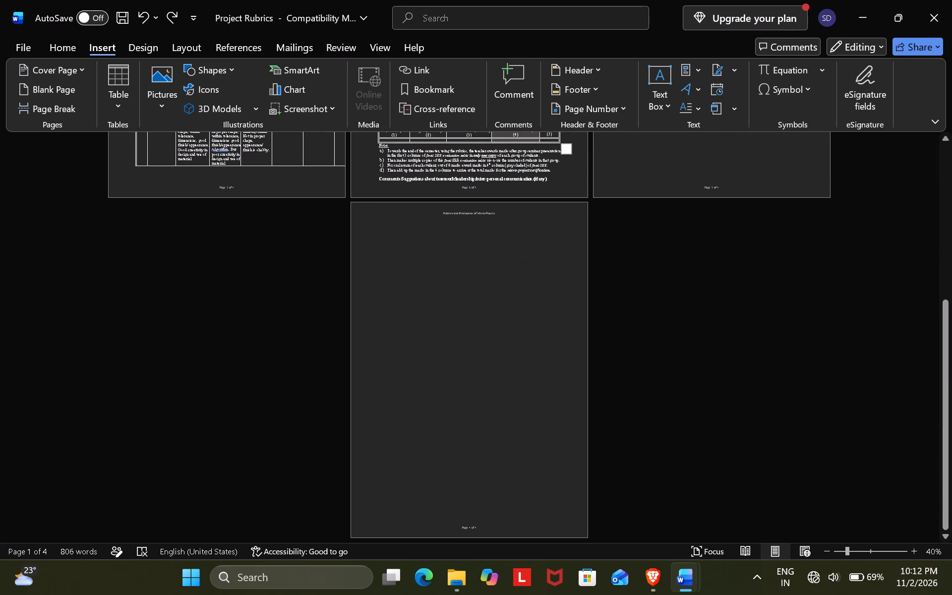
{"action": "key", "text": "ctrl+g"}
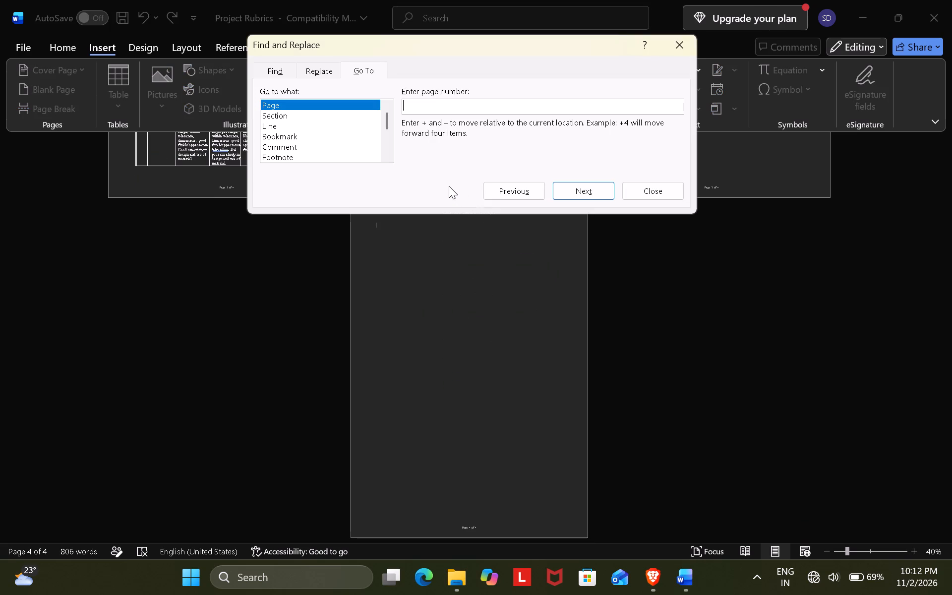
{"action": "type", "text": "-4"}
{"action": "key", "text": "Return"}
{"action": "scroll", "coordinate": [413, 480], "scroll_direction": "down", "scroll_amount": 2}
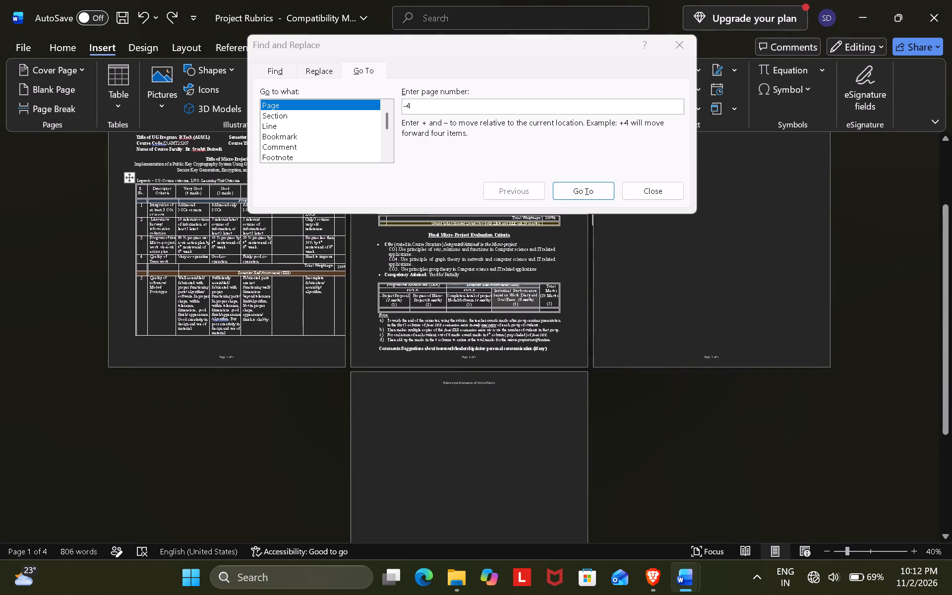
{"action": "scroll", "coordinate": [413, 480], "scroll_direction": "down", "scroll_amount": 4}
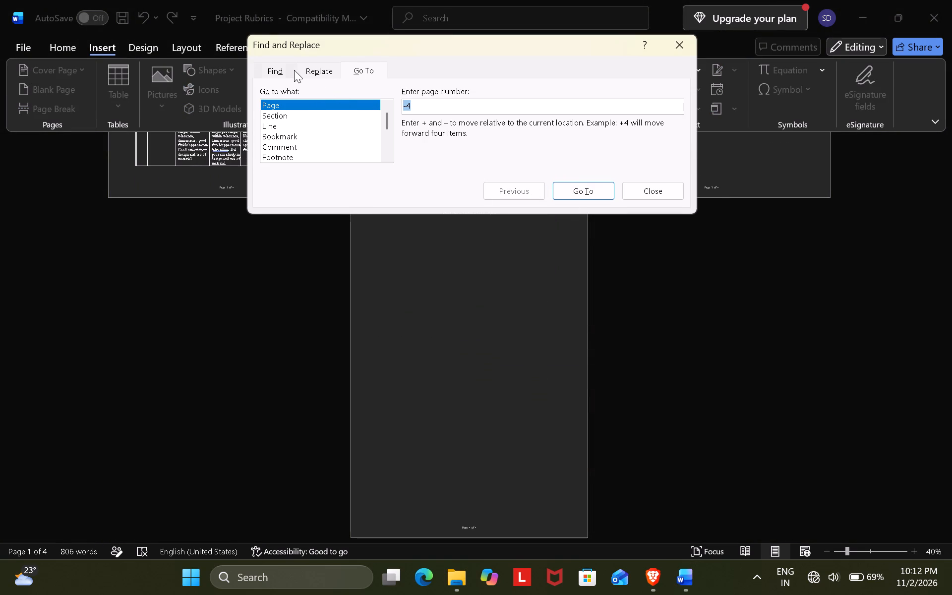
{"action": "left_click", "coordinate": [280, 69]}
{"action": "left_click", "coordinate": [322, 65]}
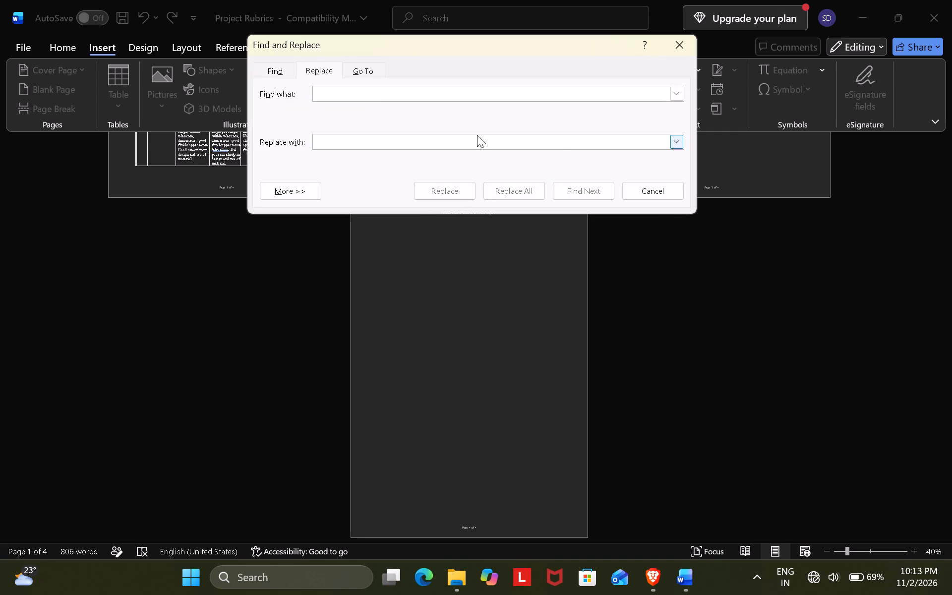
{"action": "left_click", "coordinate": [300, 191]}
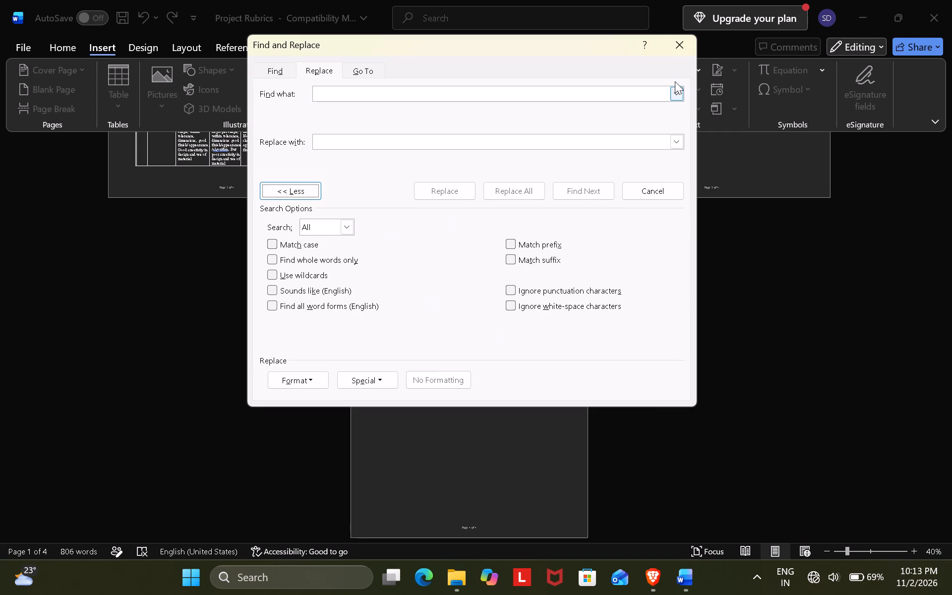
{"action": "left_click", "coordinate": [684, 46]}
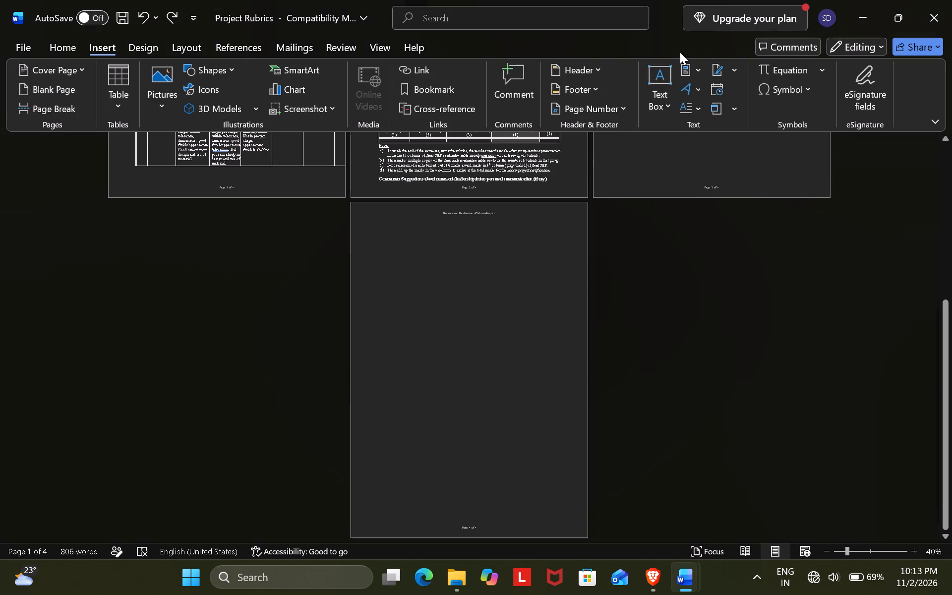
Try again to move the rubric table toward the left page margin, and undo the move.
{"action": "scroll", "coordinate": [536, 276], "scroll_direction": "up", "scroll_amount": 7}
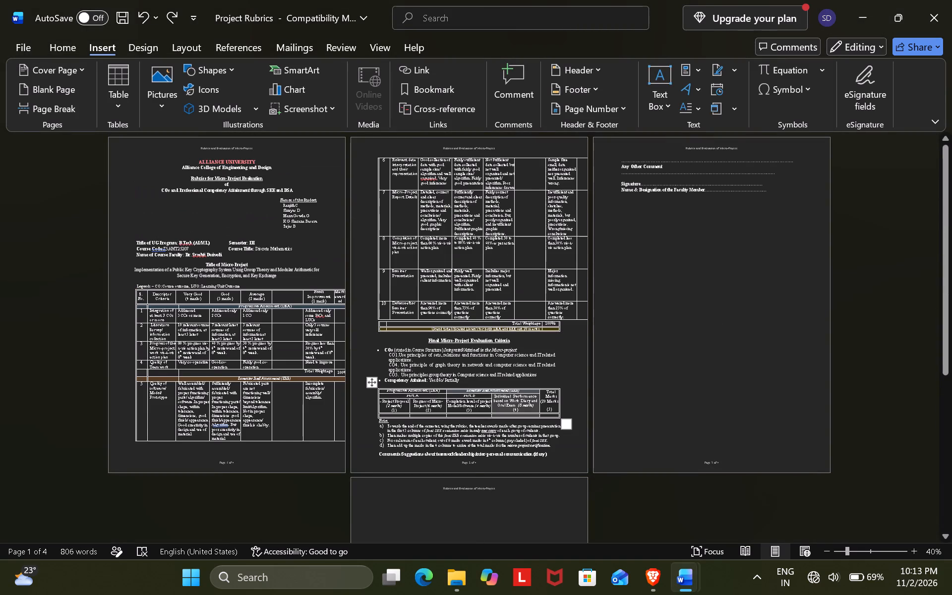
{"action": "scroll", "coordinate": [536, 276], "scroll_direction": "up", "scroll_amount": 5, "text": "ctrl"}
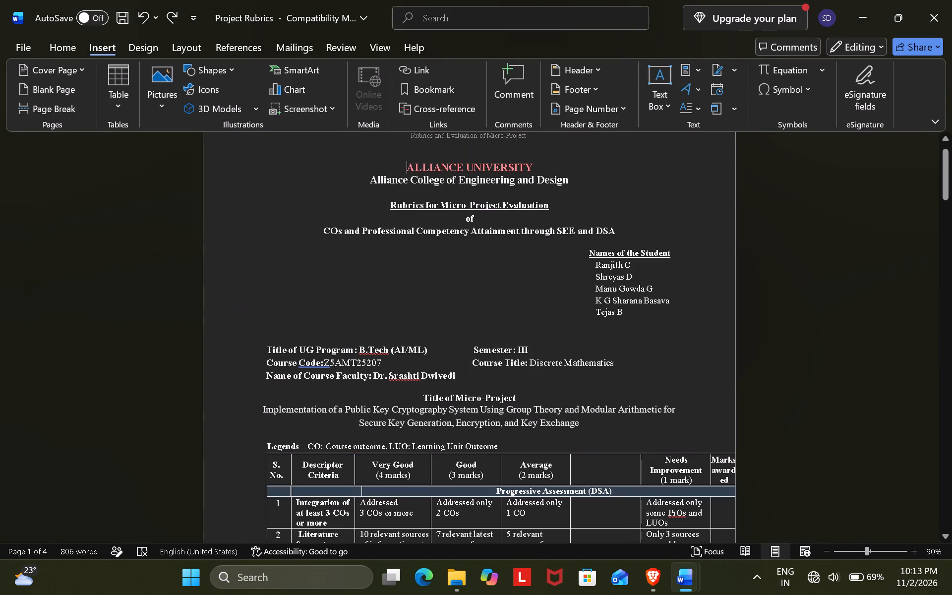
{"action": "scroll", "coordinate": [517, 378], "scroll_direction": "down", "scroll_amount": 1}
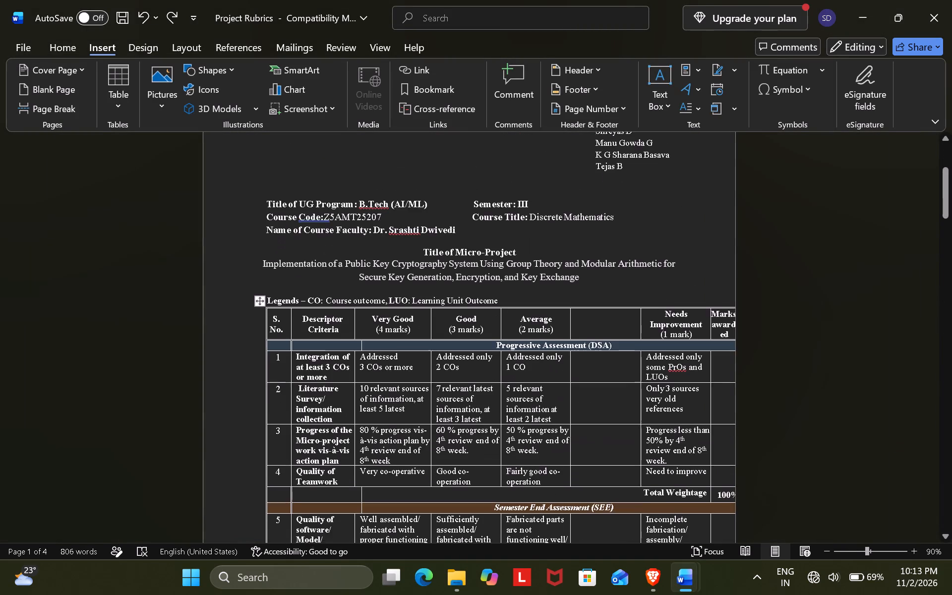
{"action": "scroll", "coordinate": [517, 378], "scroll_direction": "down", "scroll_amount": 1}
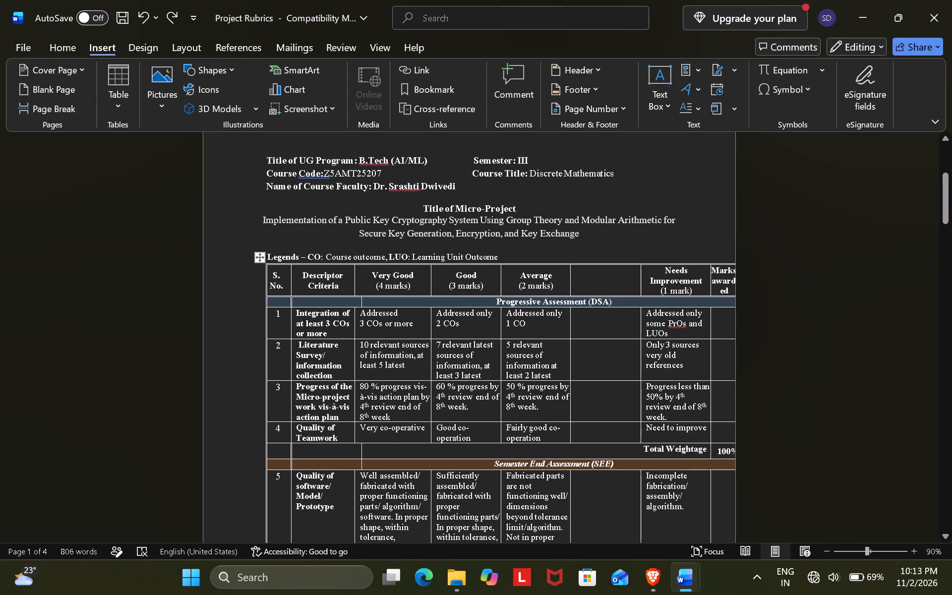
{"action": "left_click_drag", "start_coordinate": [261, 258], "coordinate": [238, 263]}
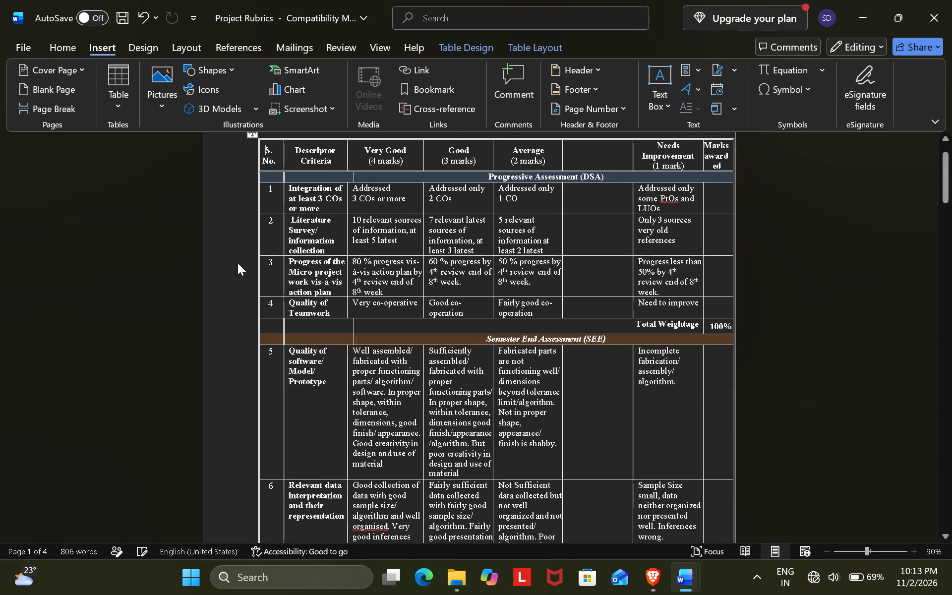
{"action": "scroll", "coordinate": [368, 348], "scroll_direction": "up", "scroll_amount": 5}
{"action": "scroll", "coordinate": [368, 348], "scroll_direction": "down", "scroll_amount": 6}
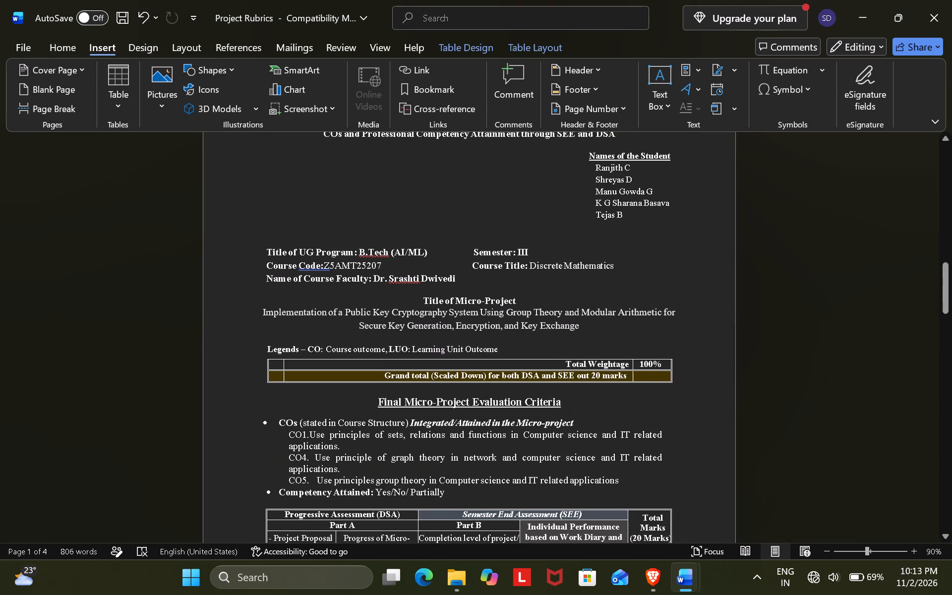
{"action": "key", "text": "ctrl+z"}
Shrink the rubric table's overall width so that its "Marks awarded" column fits within the page.
{"action": "scroll", "coordinate": [474, 453], "scroll_direction": "up", "scroll_amount": 3}
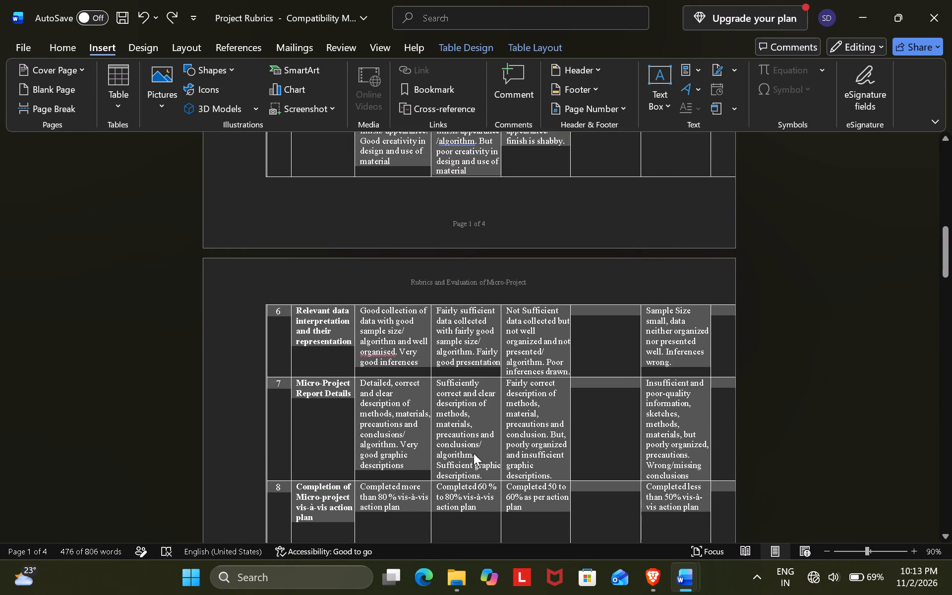
{"action": "scroll", "coordinate": [474, 453], "scroll_direction": "down", "scroll_amount": 3}
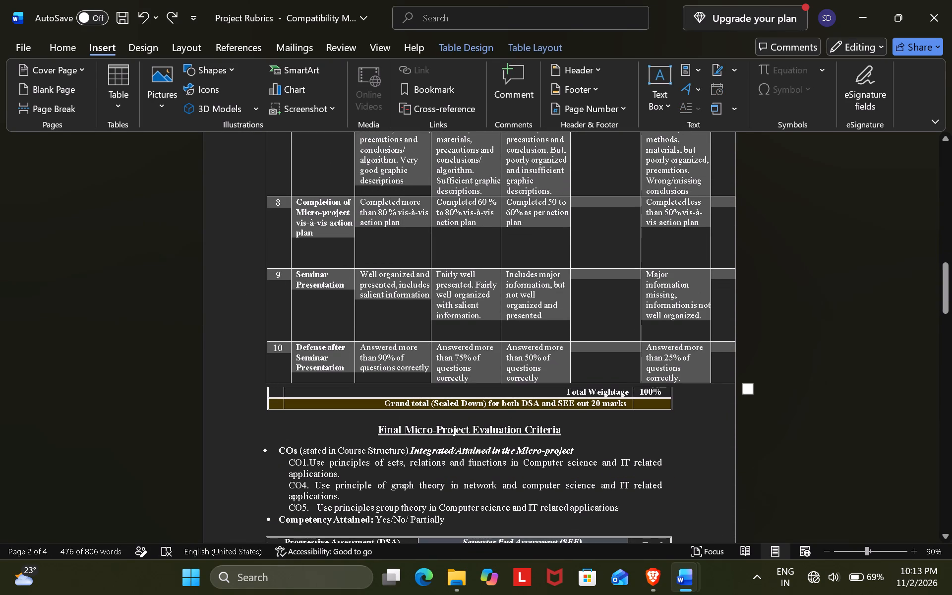
{"action": "left_click_drag", "start_coordinate": [751, 388], "coordinate": [713, 382]}
{"action": "scroll", "coordinate": [676, 400], "scroll_direction": "up", "scroll_amount": 6}
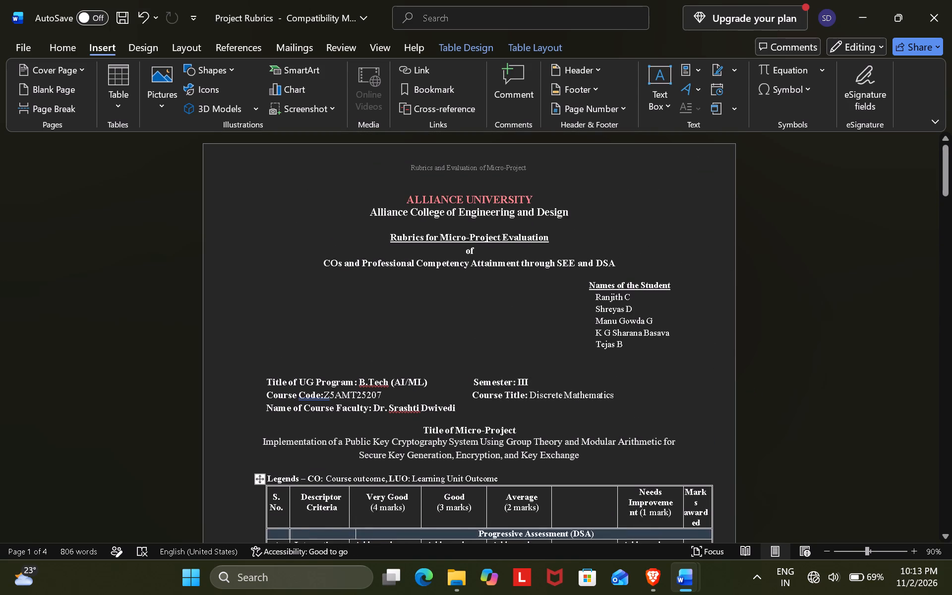
Extend the right edge of the Total Weightage and Grand total rows to line up with the rubric table above.
{"action": "scroll", "coordinate": [676, 400], "scroll_direction": "down", "scroll_amount": 10}
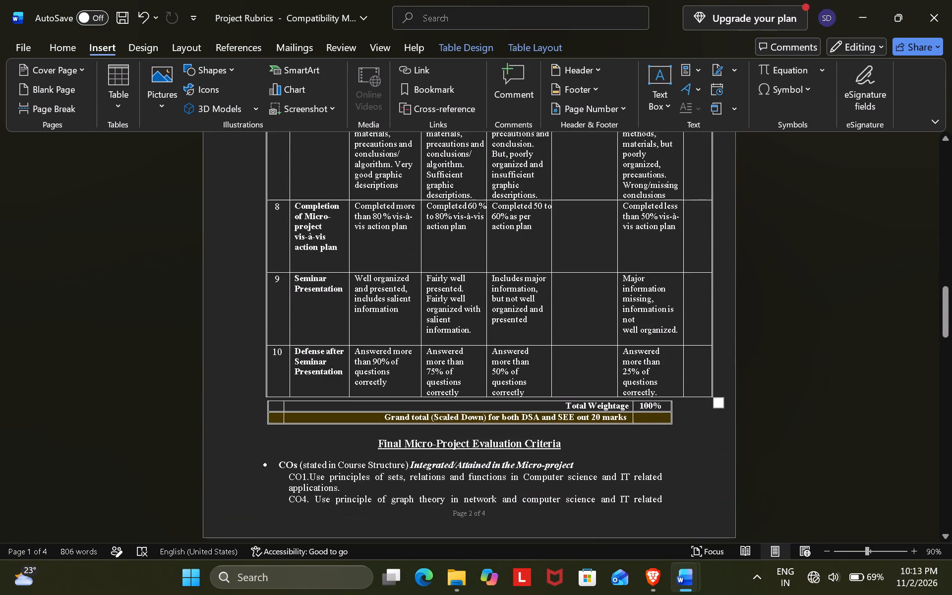
{"action": "scroll", "coordinate": [676, 400], "scroll_direction": "down", "scroll_amount": 1}
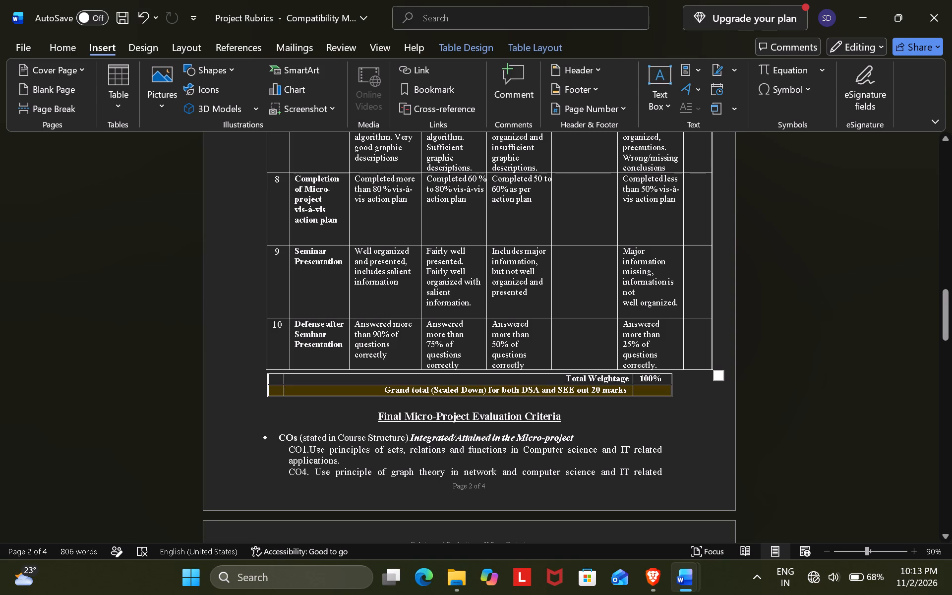
{"action": "left_click_drag", "start_coordinate": [671, 391], "coordinate": [711, 386]}
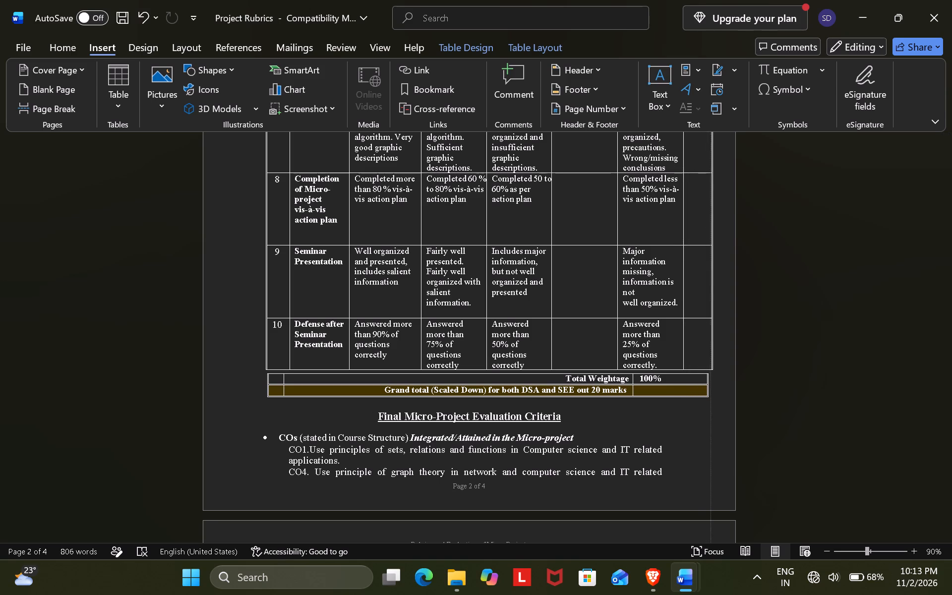
{"action": "left_click_drag", "start_coordinate": [711, 386], "coordinate": [712, 386]}
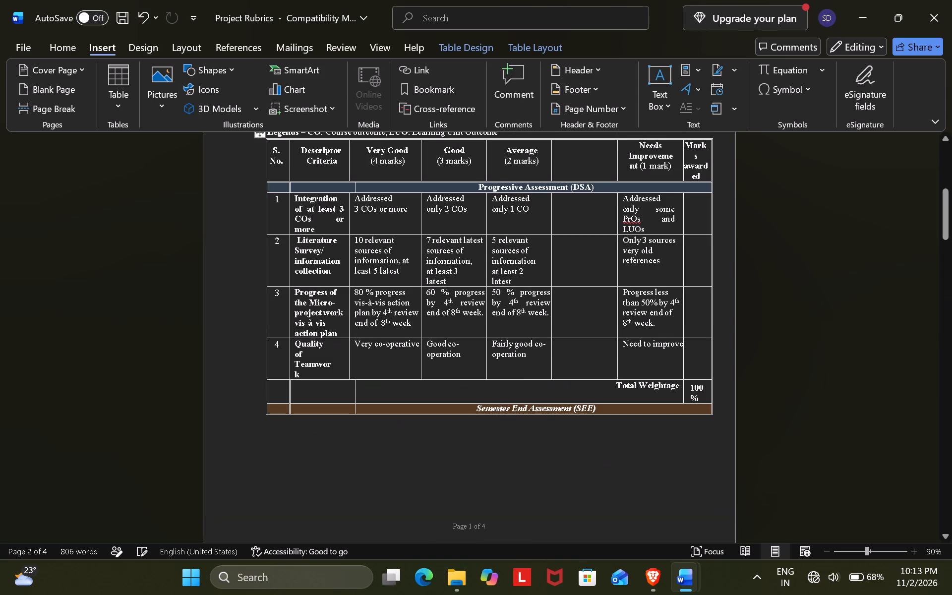
Examine the rubric table across pages 1 and 2, checking its edges and the alignment of the total rows.
{"action": "scroll", "coordinate": [545, 455], "scroll_direction": "down", "scroll_amount": 4}
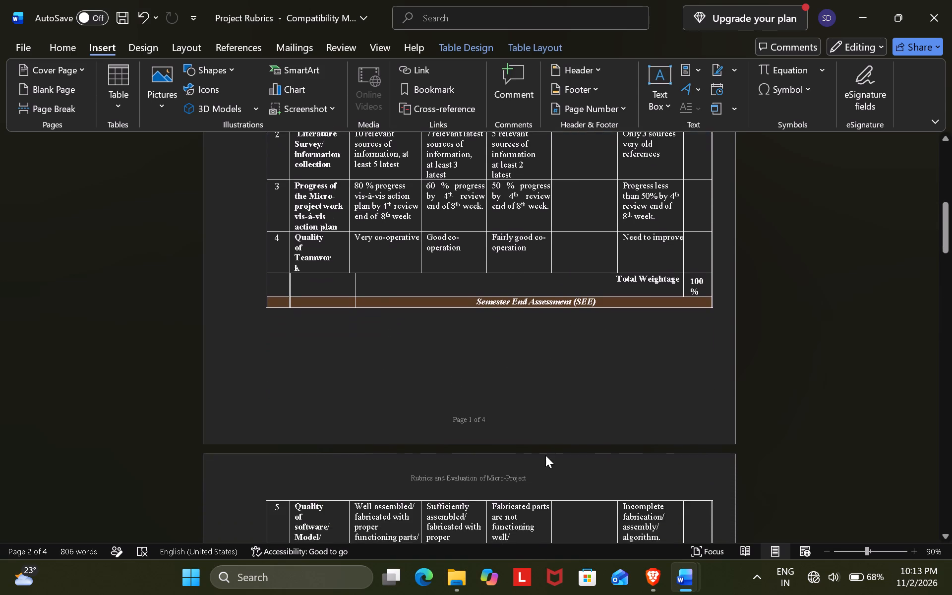
{"action": "scroll", "coordinate": [545, 455], "scroll_direction": "down", "scroll_amount": 2}
{"action": "scroll", "coordinate": [545, 455], "scroll_direction": "up", "scroll_amount": 2}
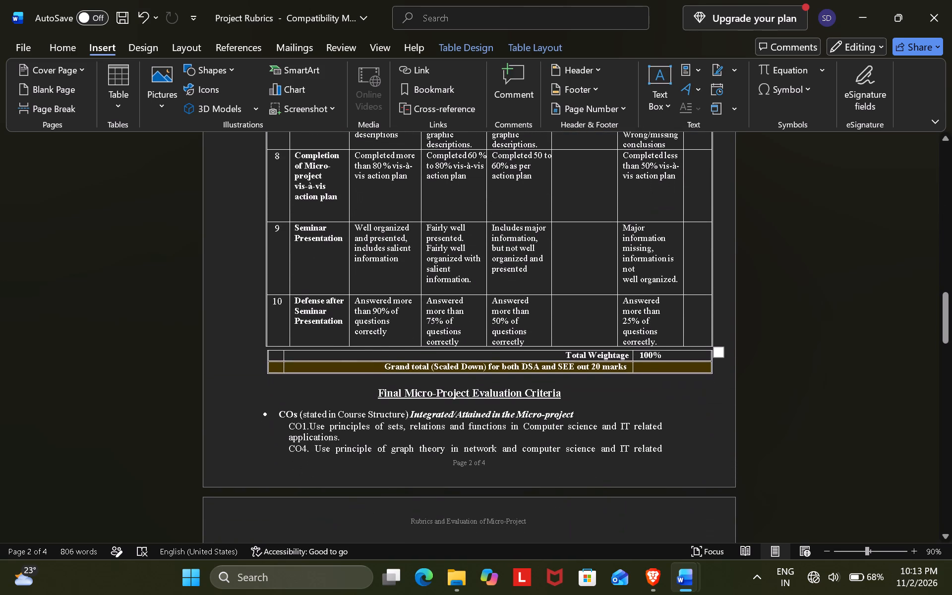
{"action": "scroll", "coordinate": [545, 455], "scroll_direction": "up", "scroll_amount": 2}
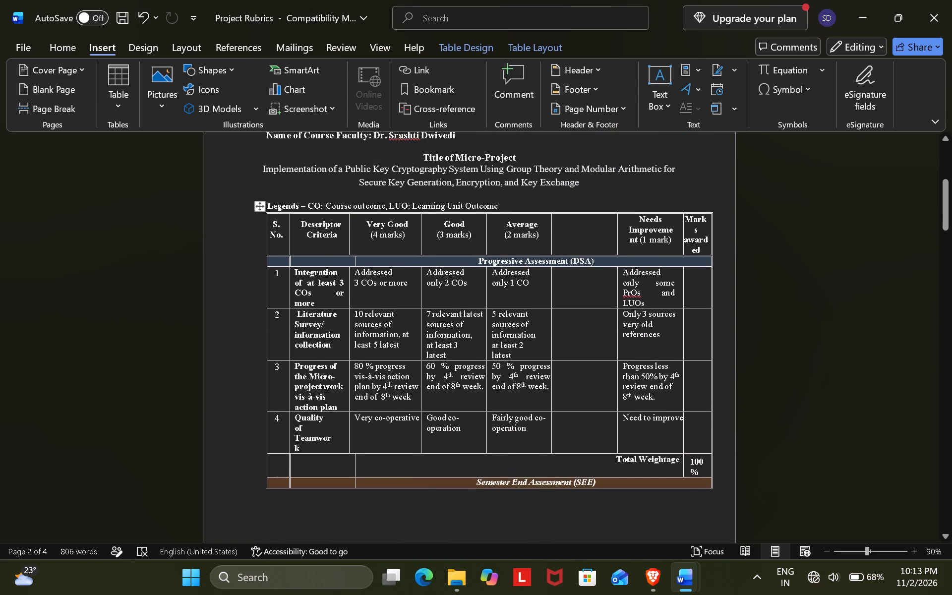
{"action": "scroll", "coordinate": [545, 455], "scroll_direction": "down", "scroll_amount": 1}
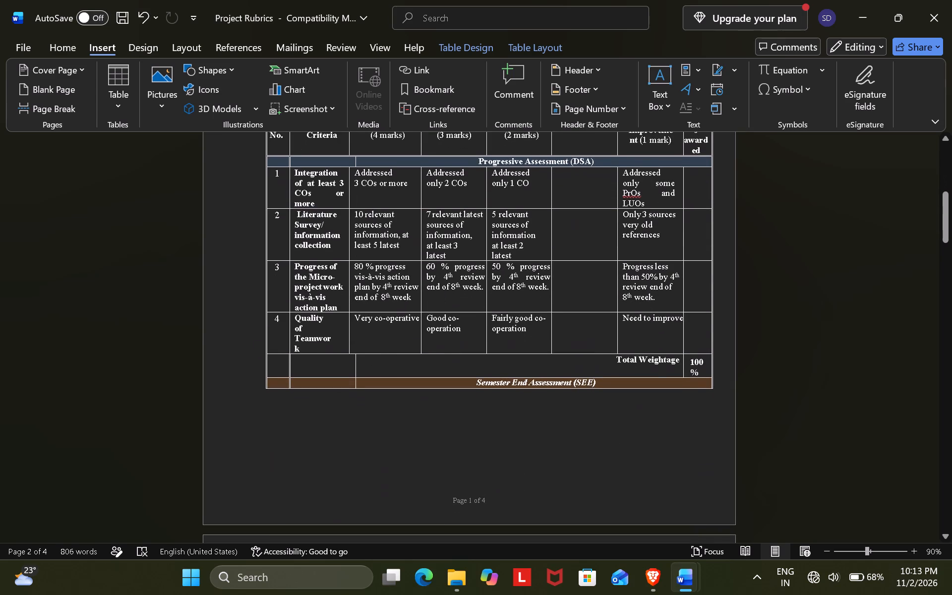
{"action": "scroll", "coordinate": [545, 455], "scroll_direction": "down", "scroll_amount": 2}
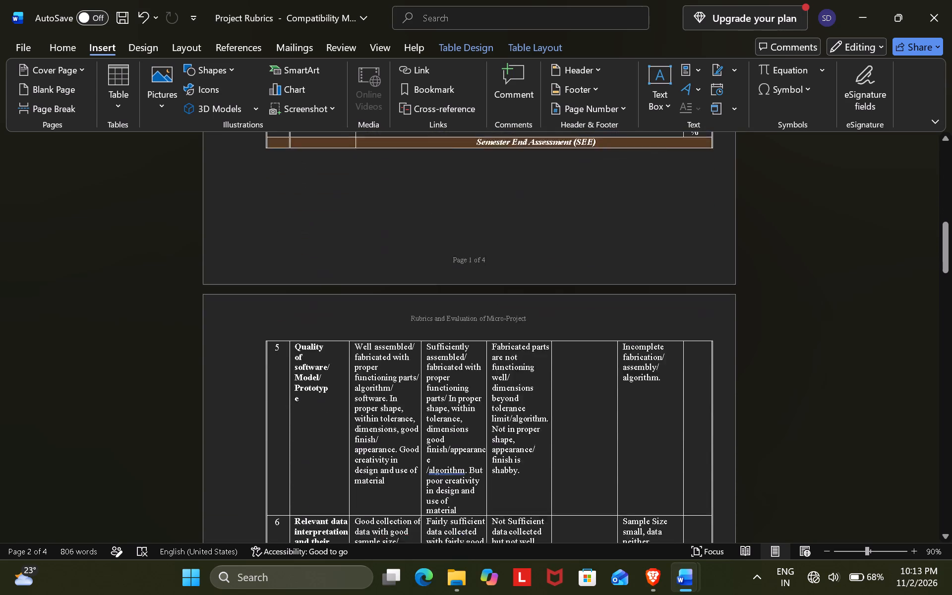
{"action": "scroll", "coordinate": [545, 455], "scroll_direction": "down", "scroll_amount": 3}
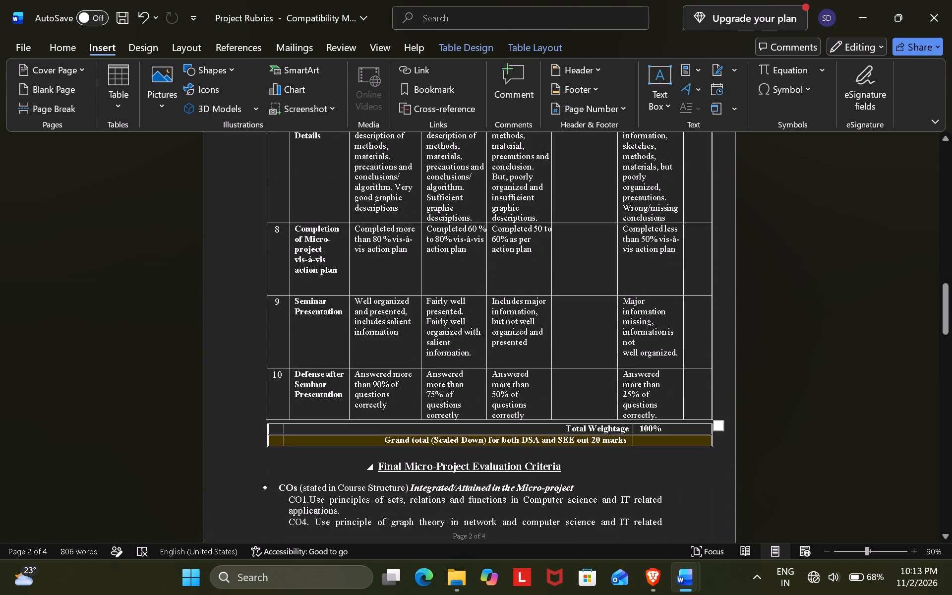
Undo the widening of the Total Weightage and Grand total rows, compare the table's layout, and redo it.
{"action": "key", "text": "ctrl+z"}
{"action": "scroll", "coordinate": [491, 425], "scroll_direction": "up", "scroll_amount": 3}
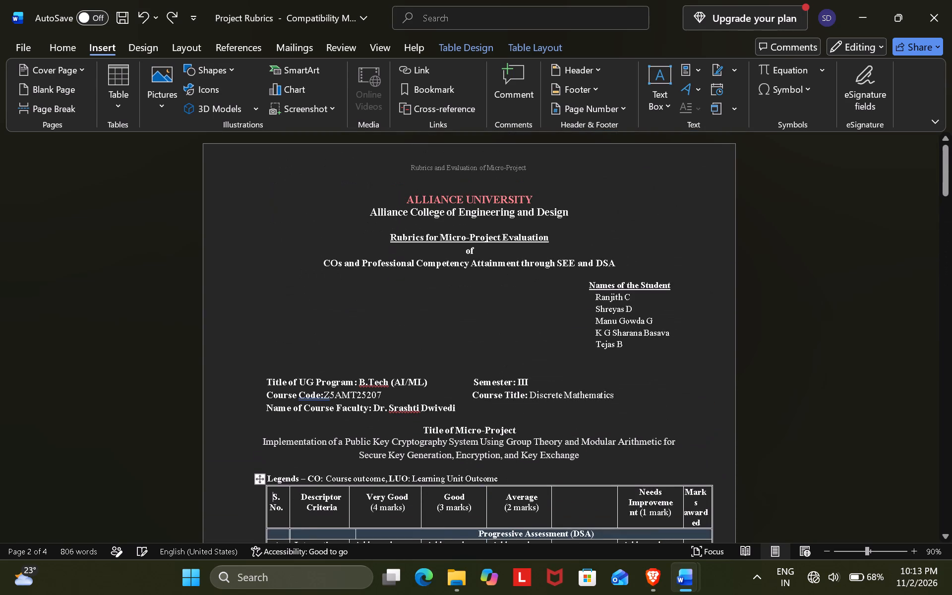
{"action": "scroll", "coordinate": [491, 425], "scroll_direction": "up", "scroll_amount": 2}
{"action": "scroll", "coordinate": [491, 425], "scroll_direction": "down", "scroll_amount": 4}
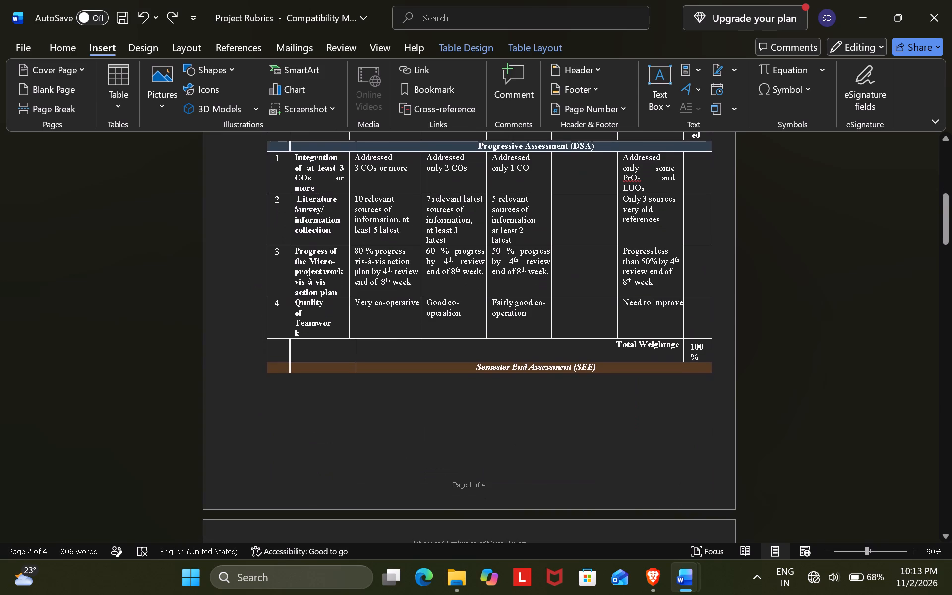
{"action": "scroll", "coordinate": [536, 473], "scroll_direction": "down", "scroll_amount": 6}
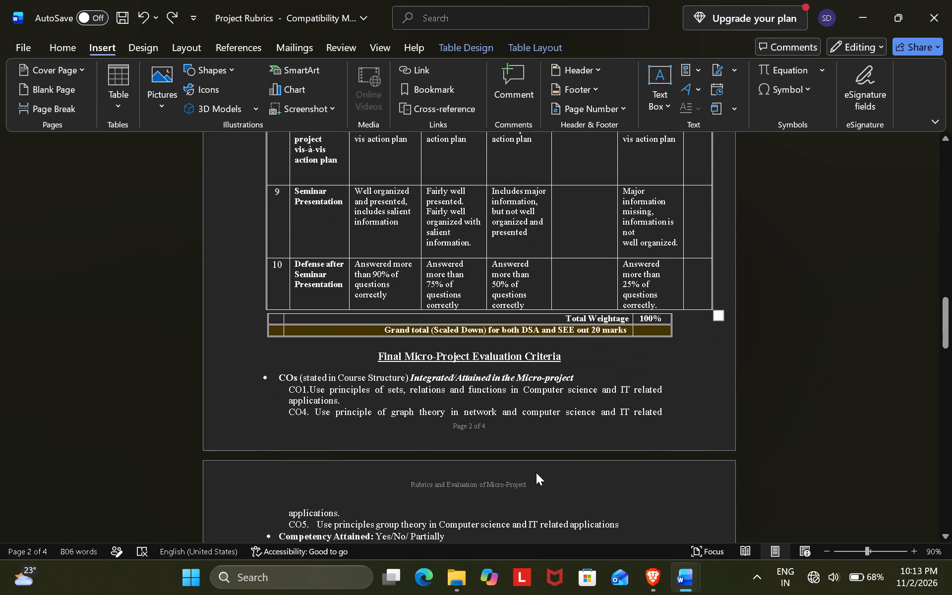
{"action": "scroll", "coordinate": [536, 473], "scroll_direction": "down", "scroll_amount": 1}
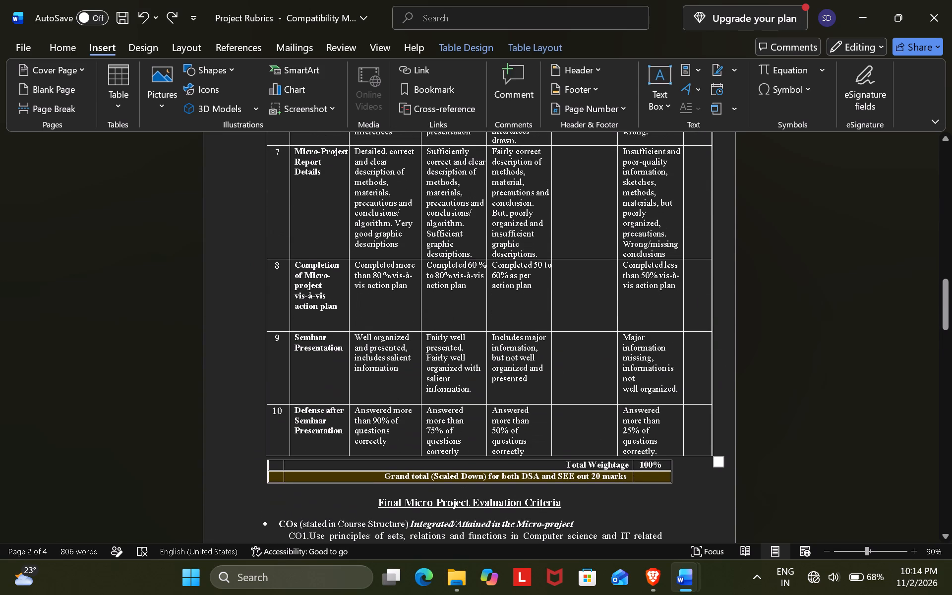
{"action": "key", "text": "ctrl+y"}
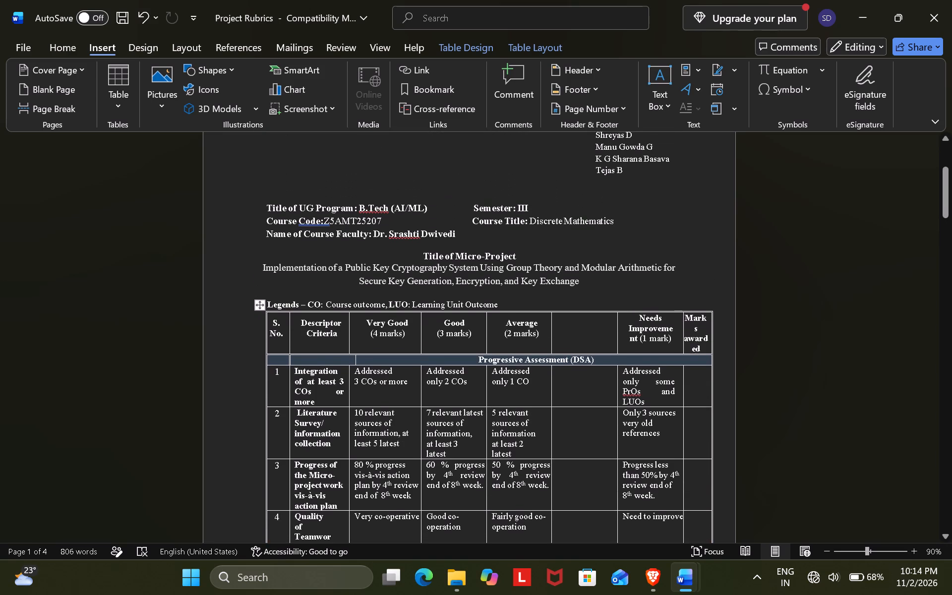
Extend the rubric table's left edge outward into the left page margin, widening the "S. No." column.
{"action": "scroll", "coordinate": [474, 414], "scroll_direction": "down", "scroll_amount": 3}
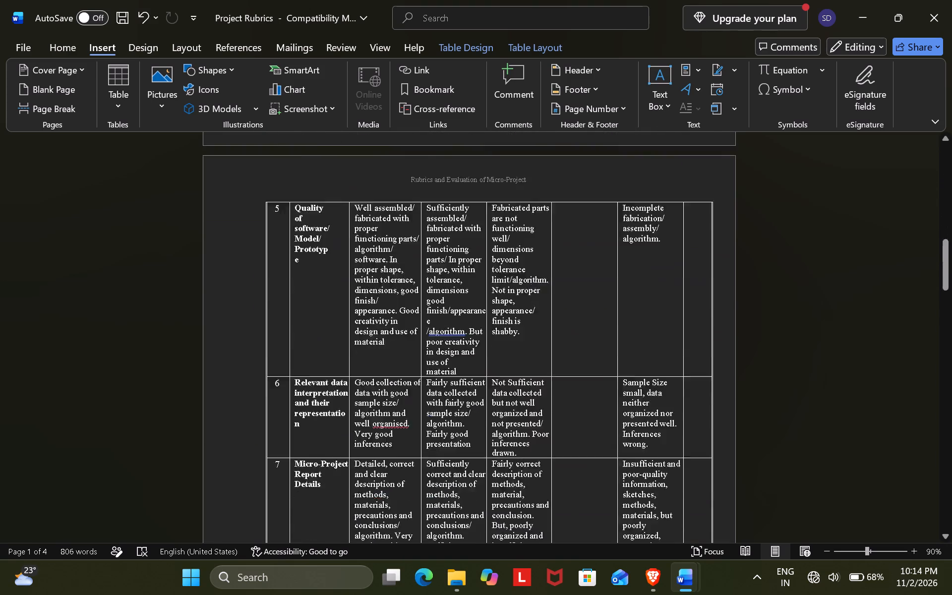
{"action": "scroll", "coordinate": [474, 414], "scroll_direction": "down", "scroll_amount": 2}
{"action": "scroll", "coordinate": [474, 414], "scroll_direction": "up", "scroll_amount": 2}
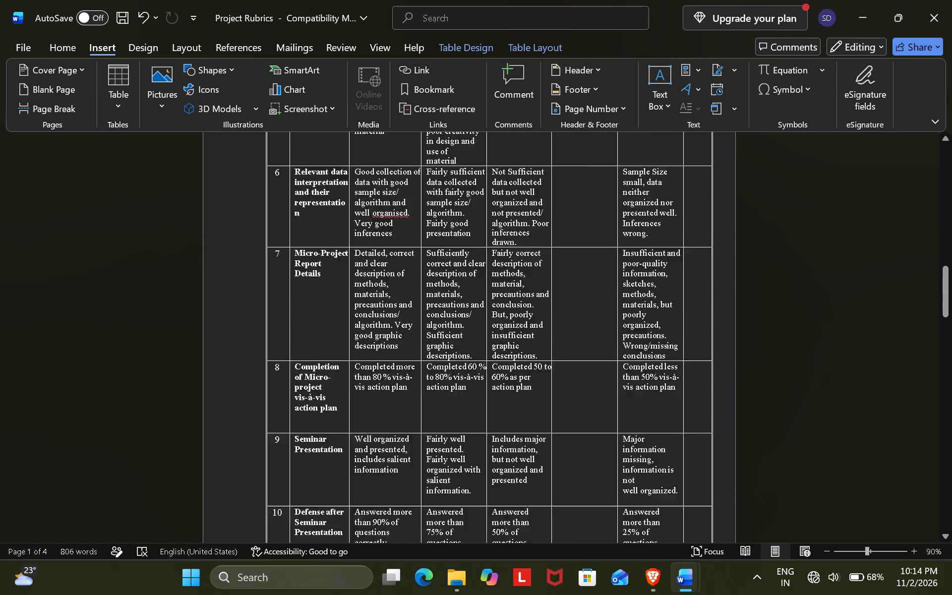
{"action": "scroll", "coordinate": [474, 414], "scroll_direction": "up", "scroll_amount": 1}
{"action": "scroll", "coordinate": [474, 414], "scroll_direction": "down", "scroll_amount": 3}
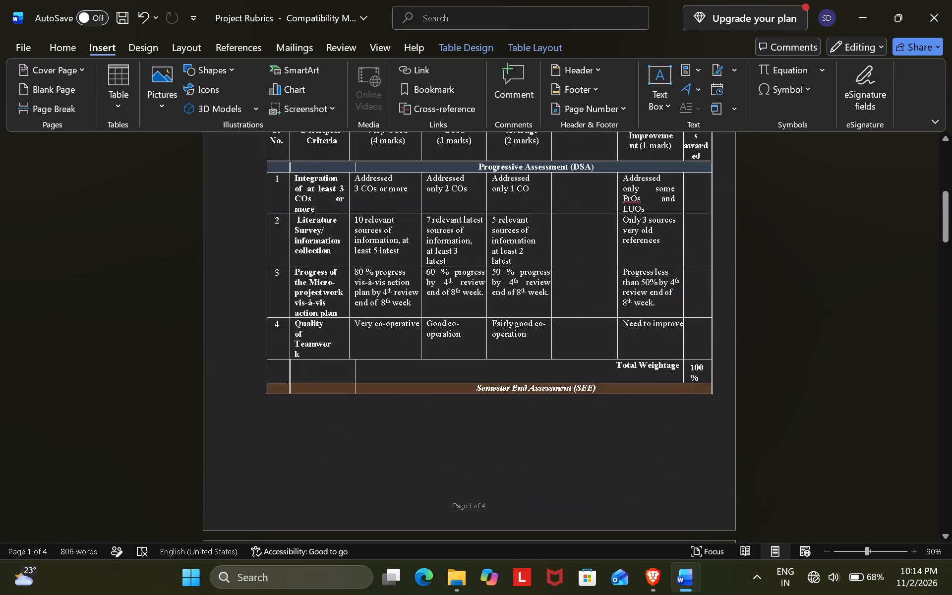
{"action": "scroll", "coordinate": [474, 414], "scroll_direction": "down", "scroll_amount": 4}
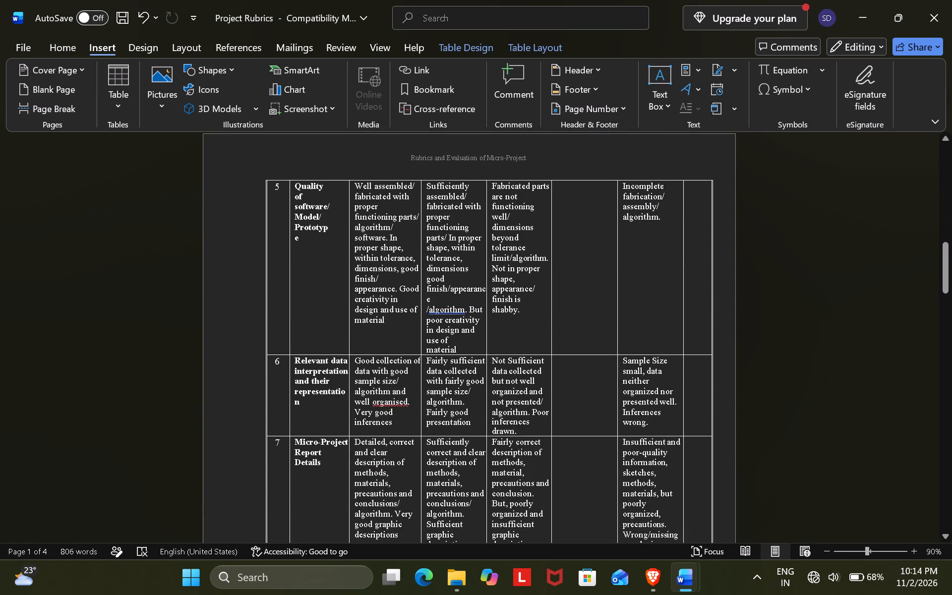
{"action": "left_click", "coordinate": [267, 232]}
{"action": "scroll", "coordinate": [296, 234], "scroll_direction": "up", "scroll_amount": 1}
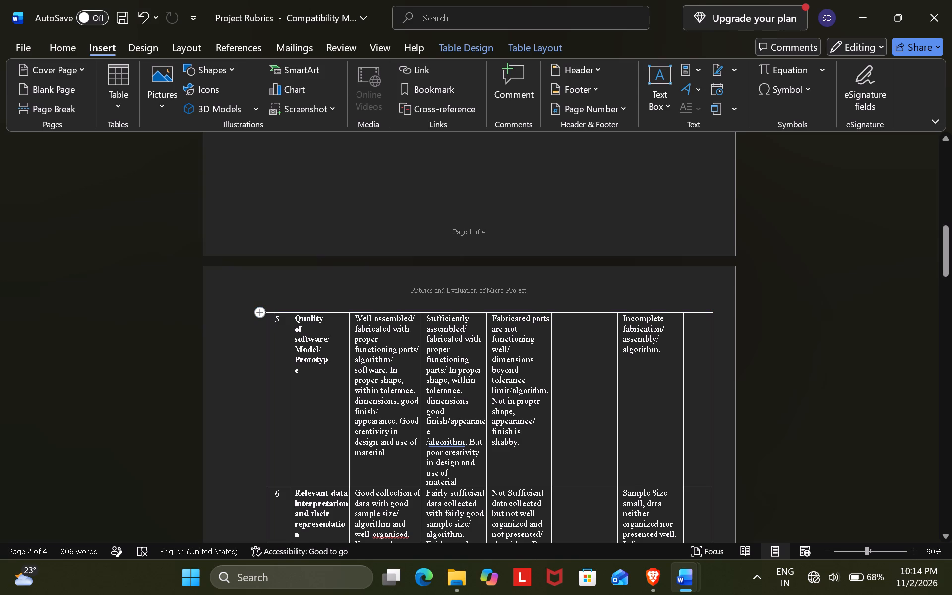
{"action": "left_click_drag", "start_coordinate": [267, 310], "coordinate": [239, 315]}
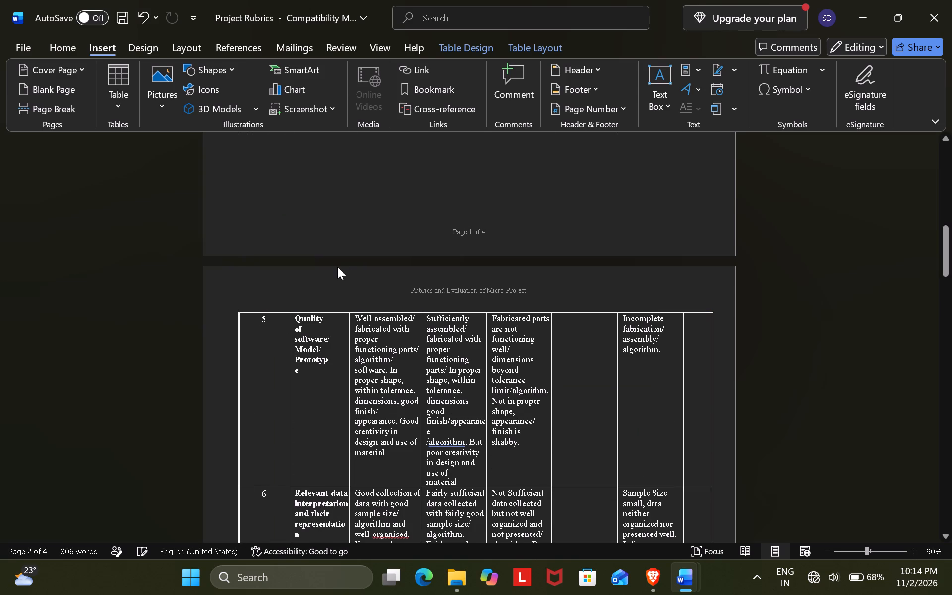
Narrow the "S. No." column by moving its border with "Descriptor Criteria" toward the left page margin.
{"action": "scroll", "coordinate": [337, 267], "scroll_direction": "up", "scroll_amount": 4}
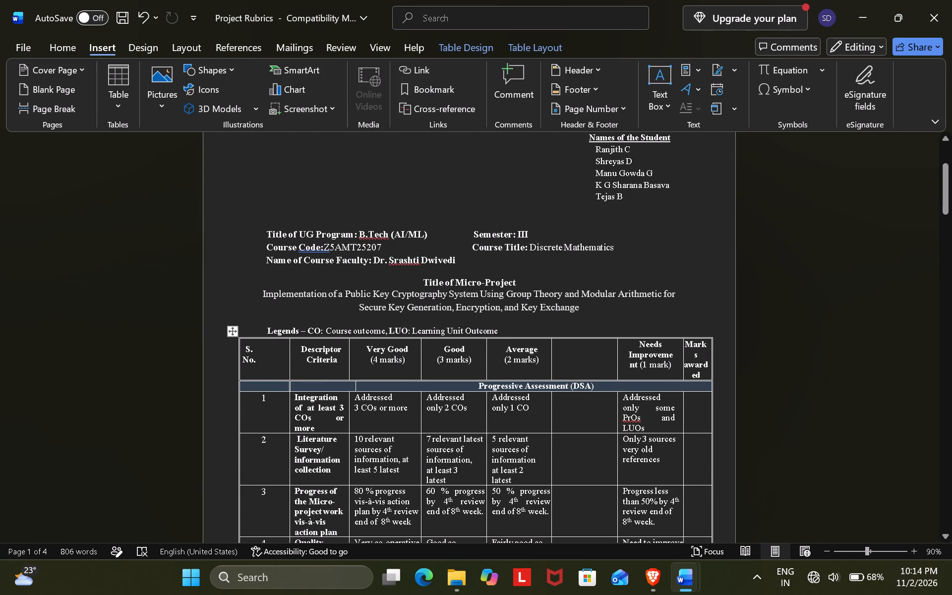
{"action": "left_click_drag", "start_coordinate": [290, 361], "coordinate": [275, 364]}
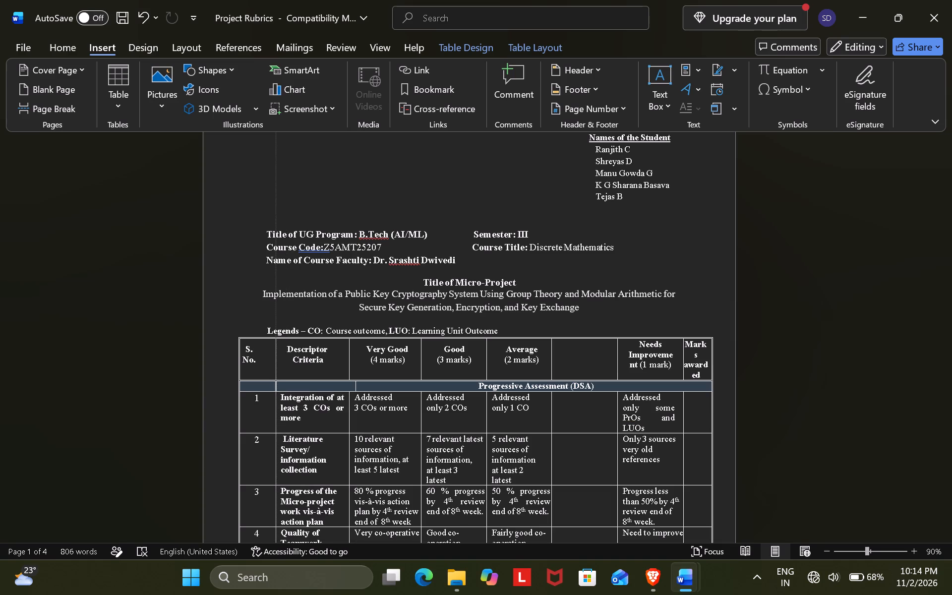
{"action": "left_click_drag", "start_coordinate": [275, 364], "coordinate": [272, 365]}
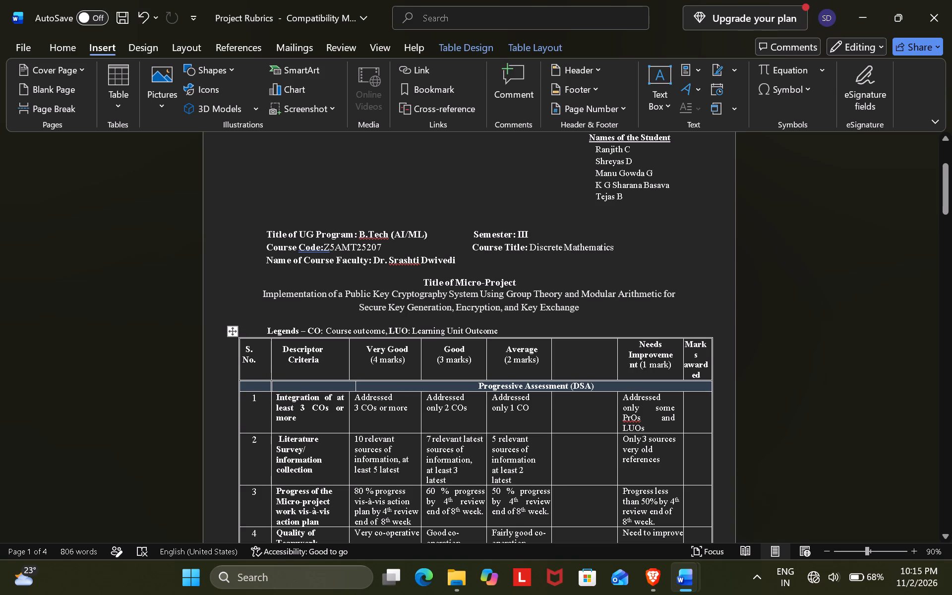
Extend the left edge of the Total Weightage and Grand total rows to line up with the rubric table above.
{"action": "scroll", "coordinate": [404, 414], "scroll_direction": "down", "scroll_amount": 3}
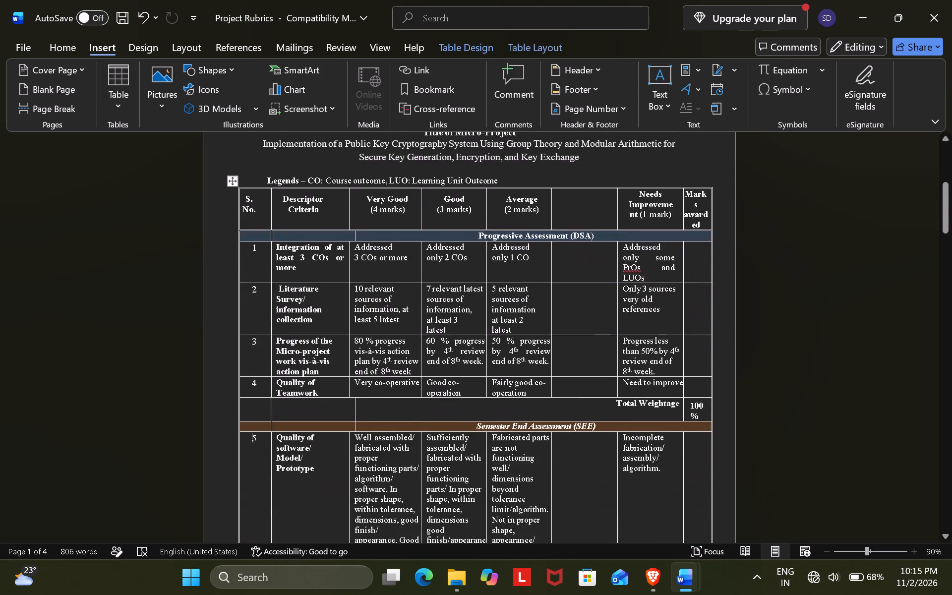
{"action": "scroll", "coordinate": [404, 414], "scroll_direction": "down", "scroll_amount": 2}
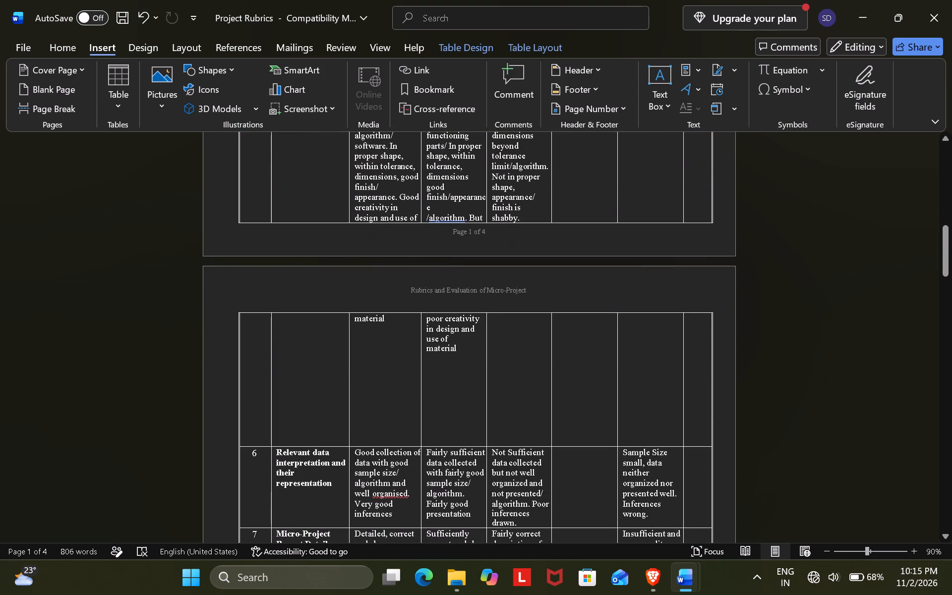
{"action": "scroll", "coordinate": [404, 414], "scroll_direction": "down", "scroll_amount": 4}
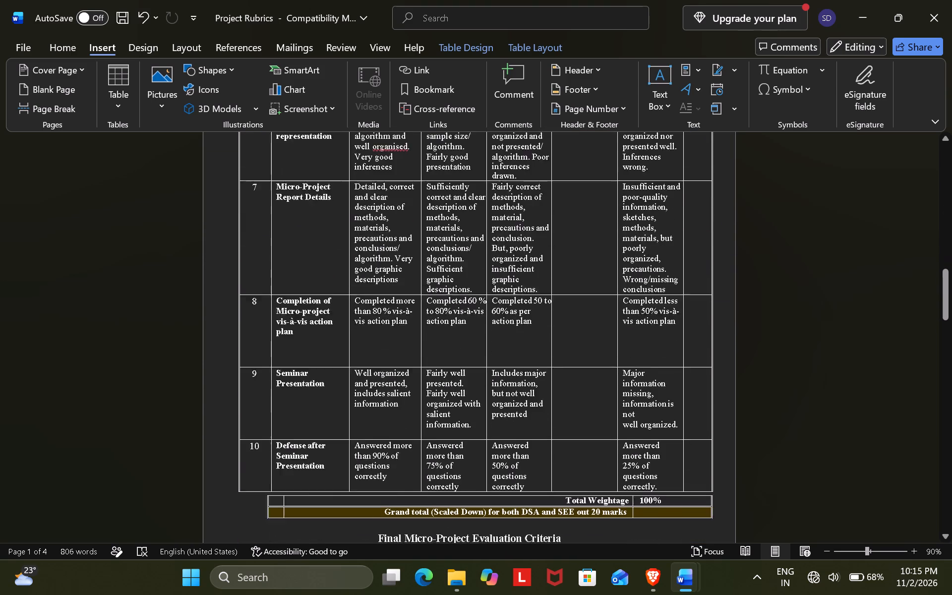
{"action": "scroll", "coordinate": [404, 414], "scroll_direction": "down", "scroll_amount": 2}
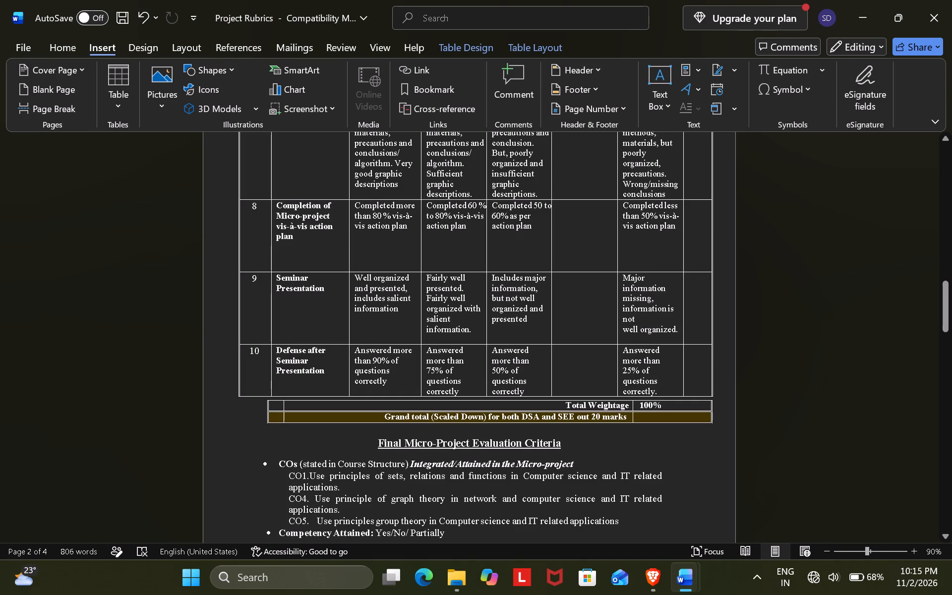
{"action": "left_click_drag", "start_coordinate": [268, 408], "coordinate": [240, 407]}
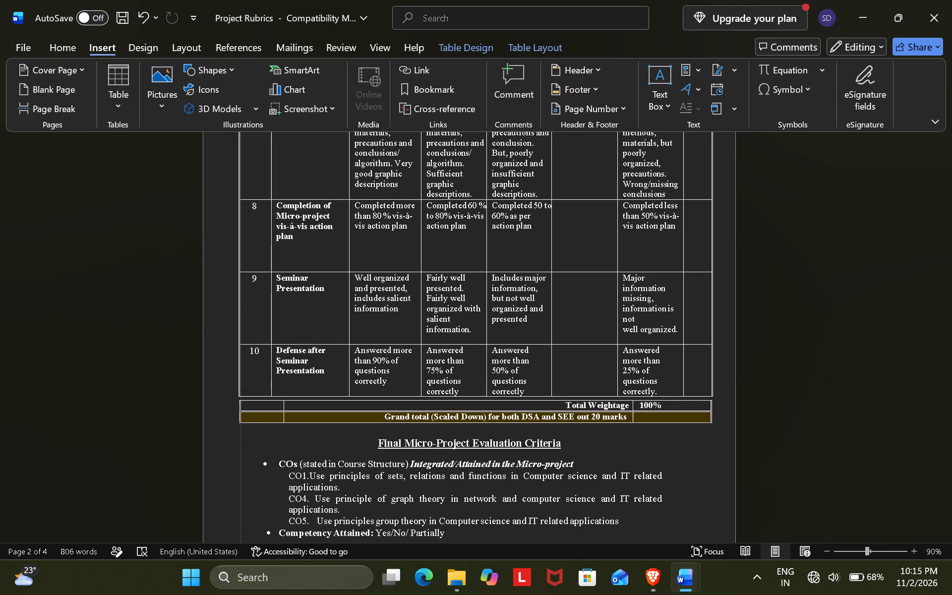
{"action": "left_click_drag", "start_coordinate": [240, 407], "coordinate": [240, 407]}
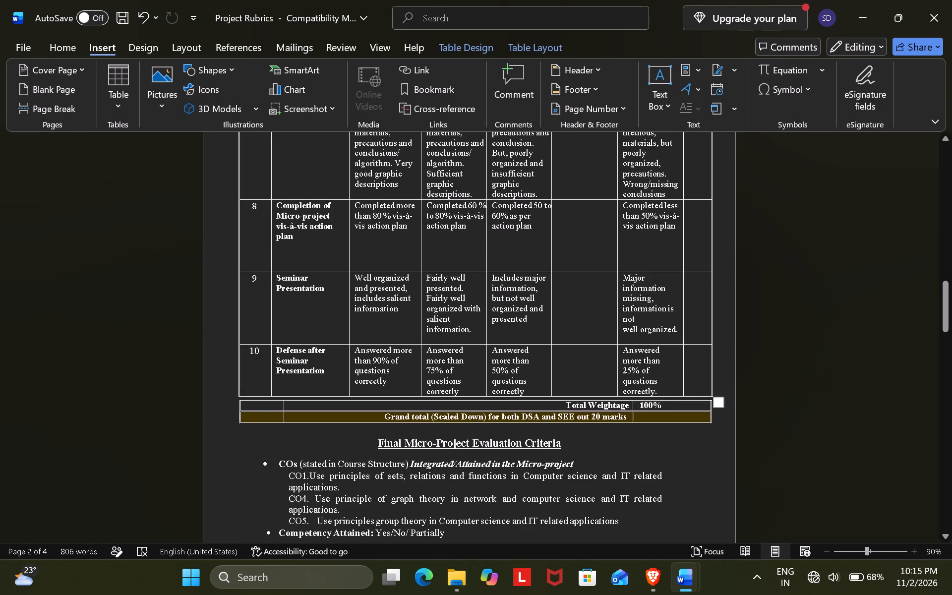
Check the remaining pages after the rubric table and place the cursor on the blank fourth page.
{"action": "scroll", "coordinate": [415, 467], "scroll_direction": "down", "scroll_amount": 1}
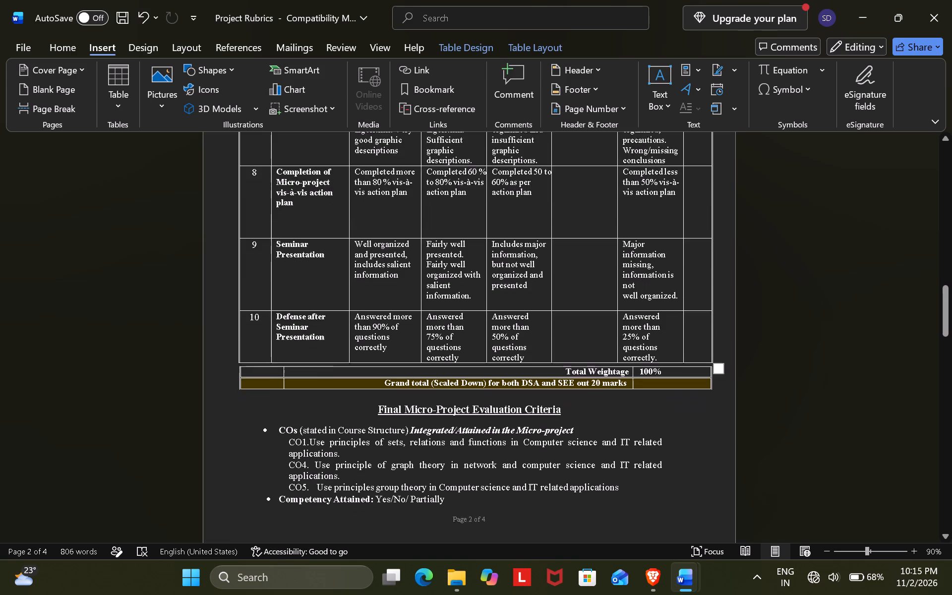
{"action": "scroll", "coordinate": [415, 467], "scroll_direction": "down", "scroll_amount": 4}
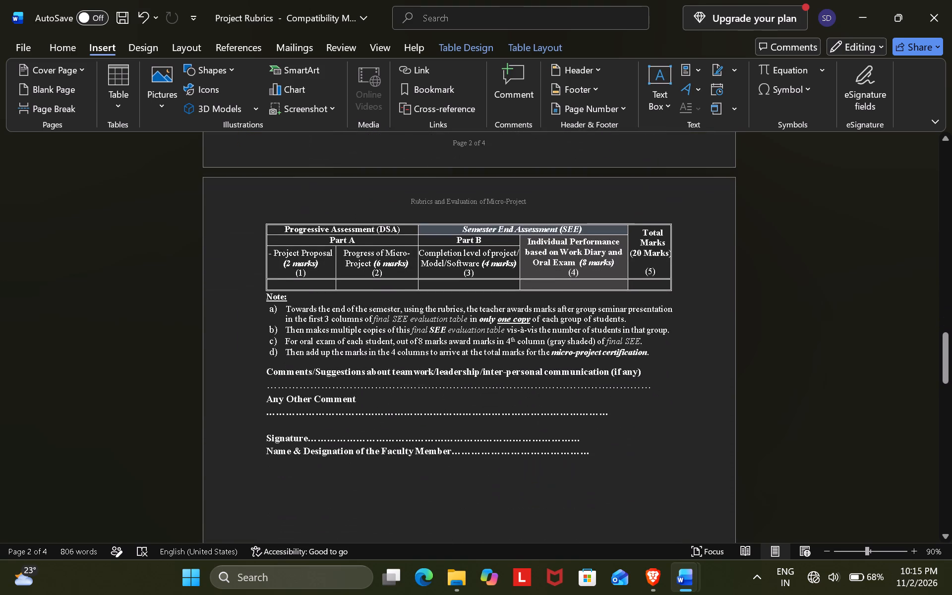
{"action": "scroll", "coordinate": [415, 467], "scroll_direction": "down", "scroll_amount": 4}
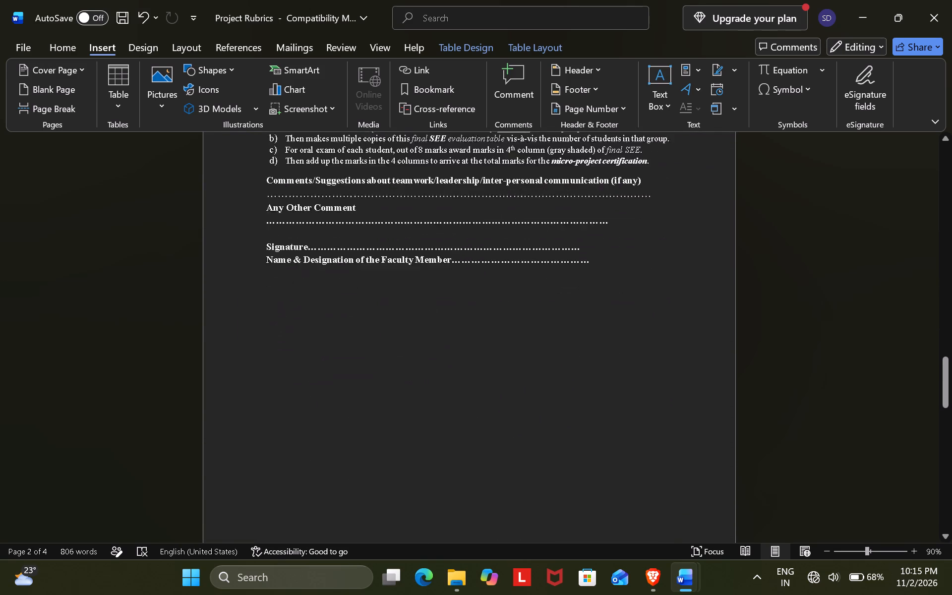
{"action": "scroll", "coordinate": [415, 467], "scroll_direction": "down", "scroll_amount": 5}
{"action": "scroll", "coordinate": [415, 467], "scroll_direction": "up", "scroll_amount": 1}
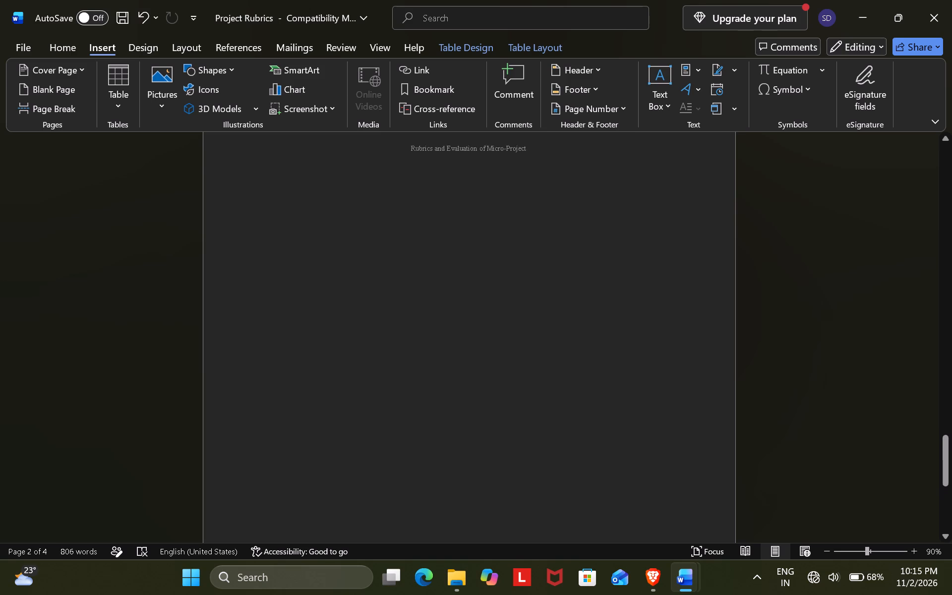
{"action": "scroll", "coordinate": [415, 467], "scroll_direction": "up", "scroll_amount": 1}
{"action": "left_click", "coordinate": [397, 431]}
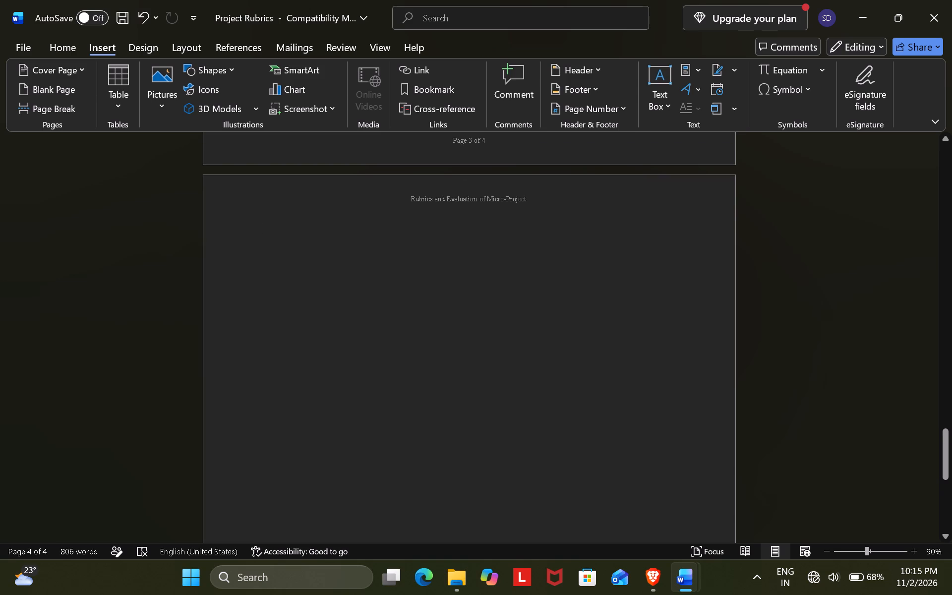
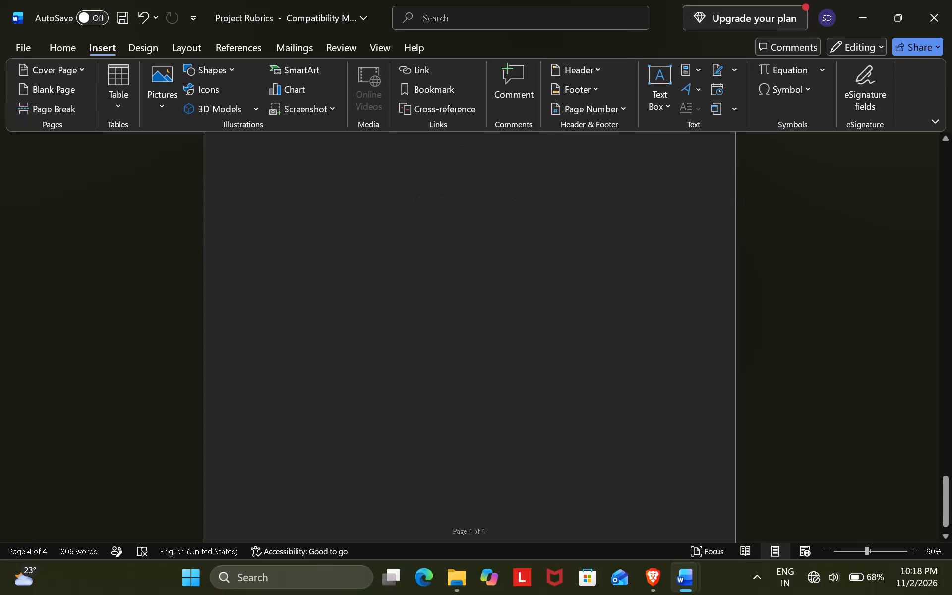
Review the document from the blank fourth page back to the title section, examining the layout of the rubric table.
{"action": "scroll", "coordinate": [475, 388], "scroll_direction": "up", "scroll_amount": 8}
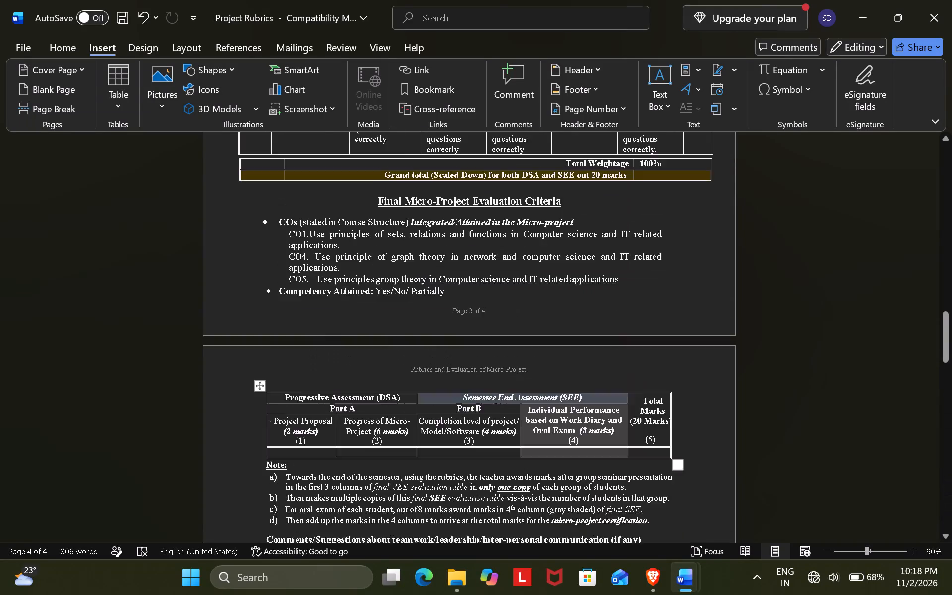
{"action": "scroll", "coordinate": [475, 388], "scroll_direction": "up", "scroll_amount": 1}
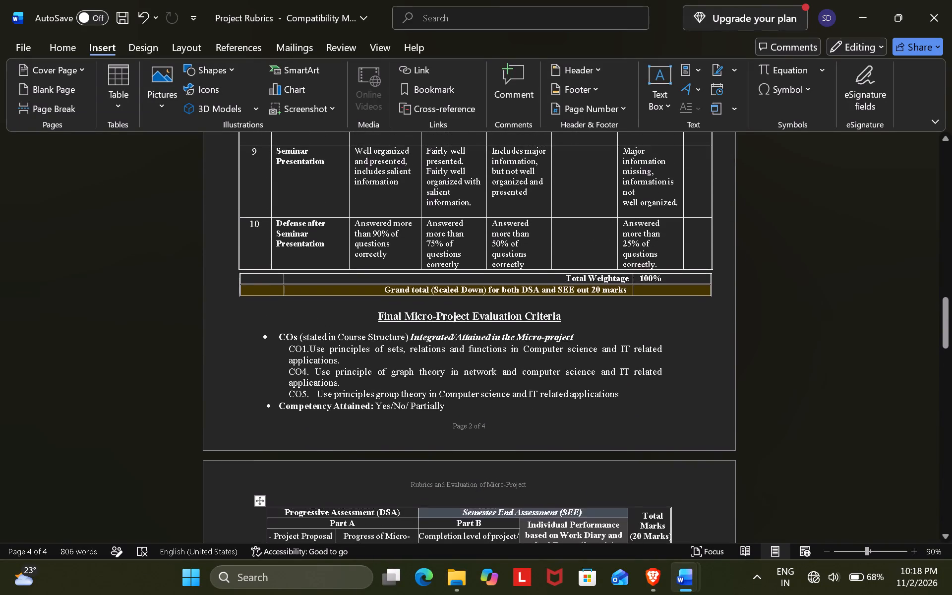
{"action": "scroll", "coordinate": [475, 388], "scroll_direction": "up", "scroll_amount": 5}
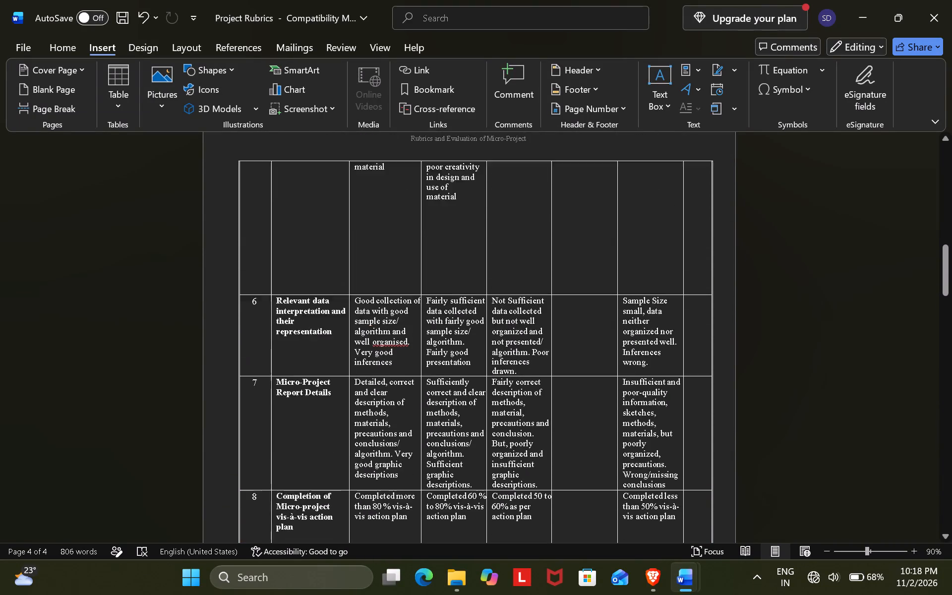
{"action": "scroll", "coordinate": [475, 388], "scroll_direction": "up", "scroll_amount": 7}
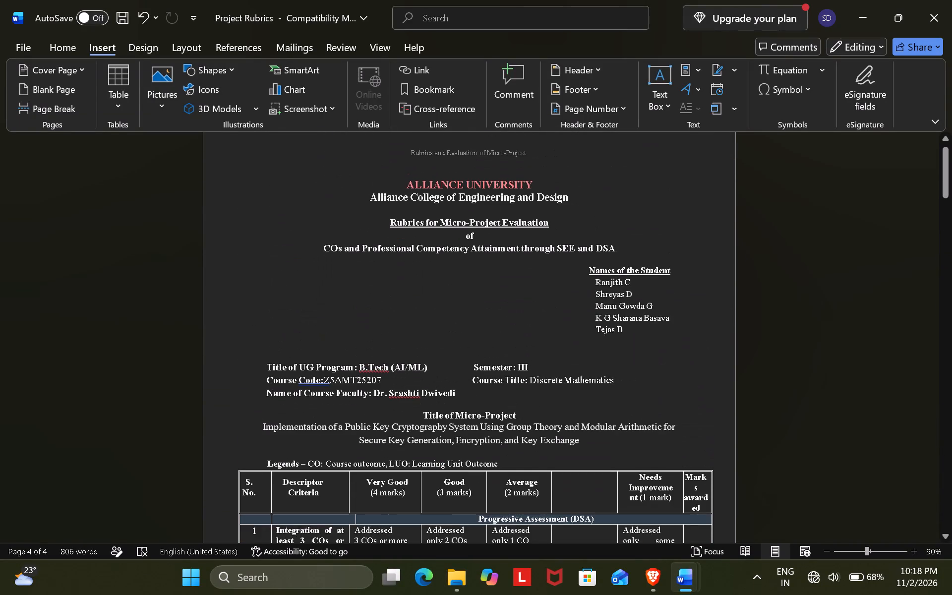
{"action": "scroll", "coordinate": [475, 388], "scroll_direction": "up", "scroll_amount": 1}
{"action": "scroll", "coordinate": [475, 388], "scroll_direction": "down", "scroll_amount": 2}
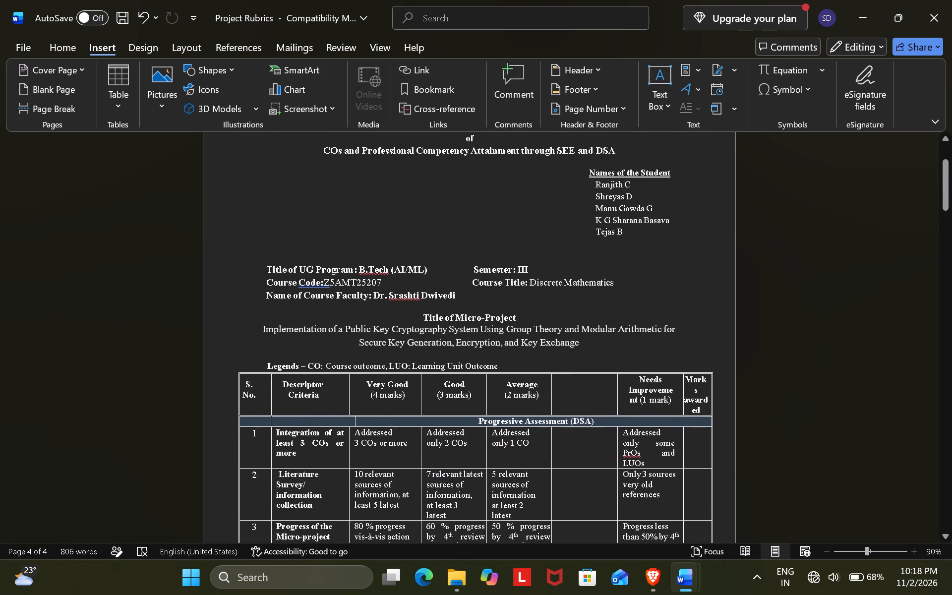
{"action": "scroll", "coordinate": [475, 388], "scroll_direction": "down", "scroll_amount": 3}
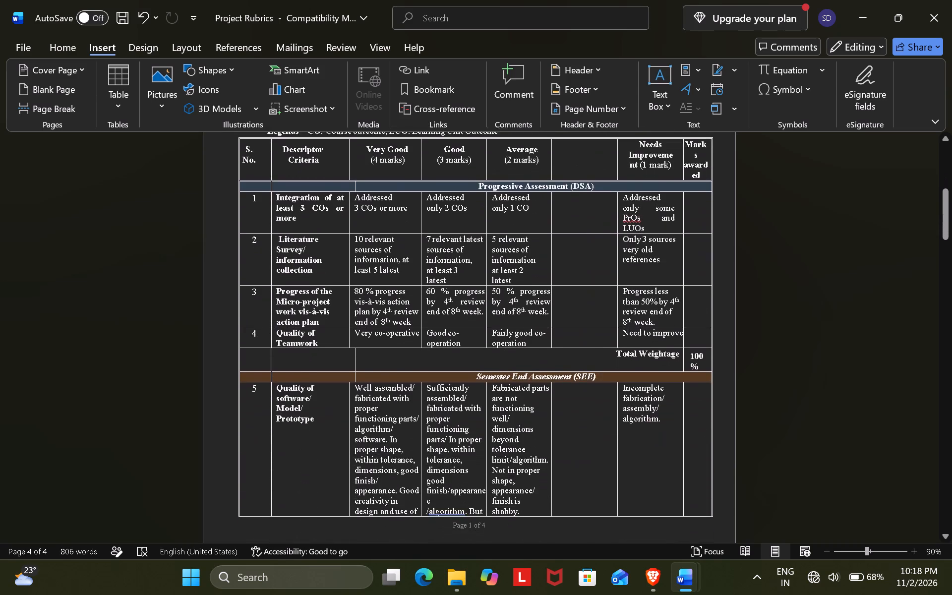
{"action": "scroll", "coordinate": [475, 388], "scroll_direction": "down", "scroll_amount": 5}
Narrow the "Descriptor Criteria" column in the rubric table by moving its border with "Very Good" toward "S. No.", and check the pages.
{"action": "scroll", "coordinate": [475, 388], "scroll_direction": "up", "scroll_amount": 1}
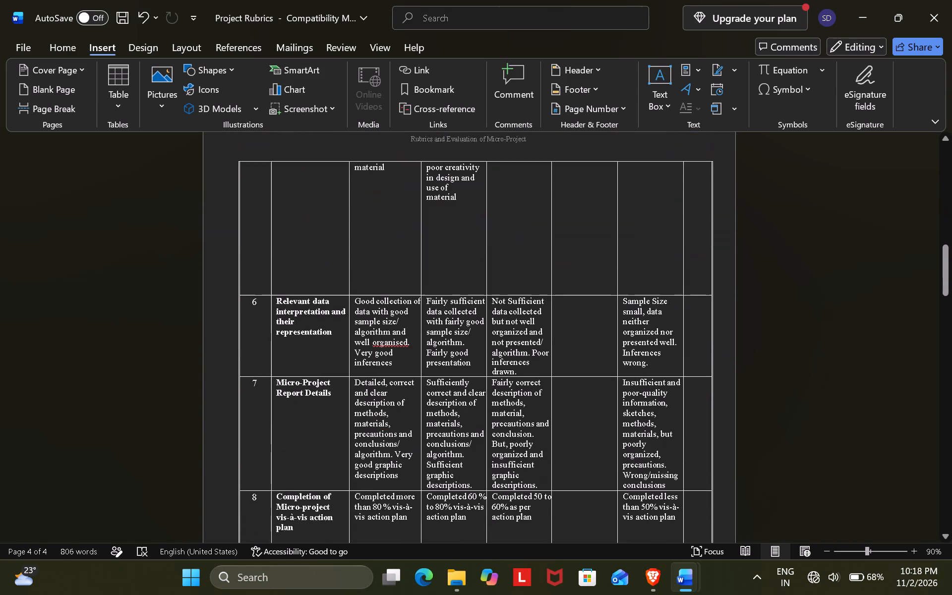
{"action": "scroll", "coordinate": [475, 388], "scroll_direction": "up", "scroll_amount": 1}
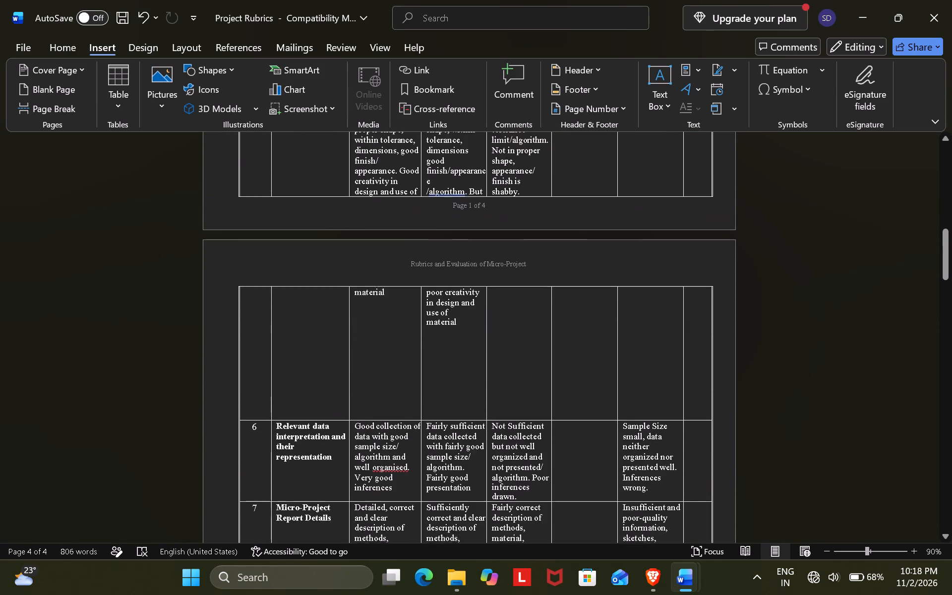
{"action": "scroll", "coordinate": [475, 388], "scroll_direction": "up", "scroll_amount": 1}
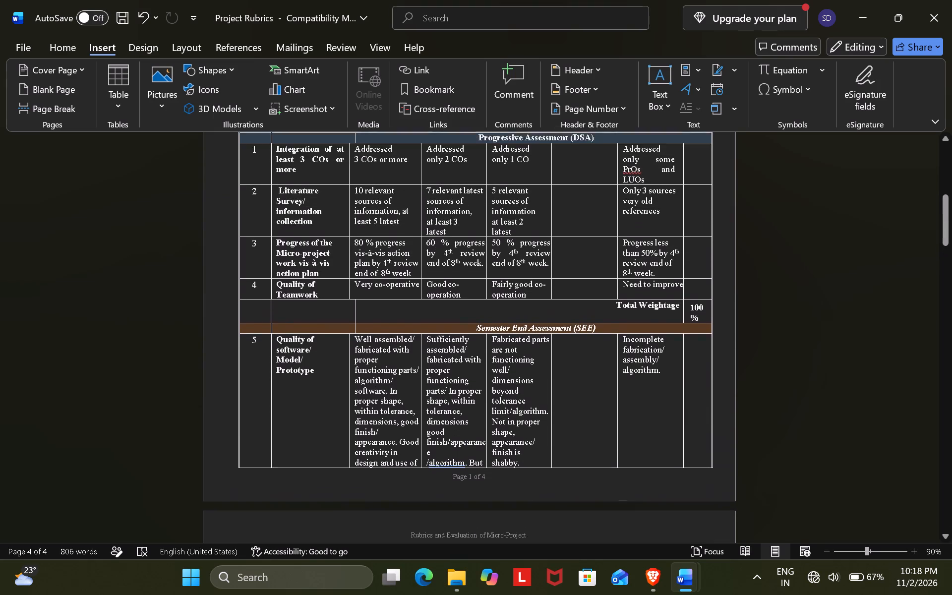
{"action": "scroll", "coordinate": [475, 388], "scroll_direction": "up", "scroll_amount": 1}
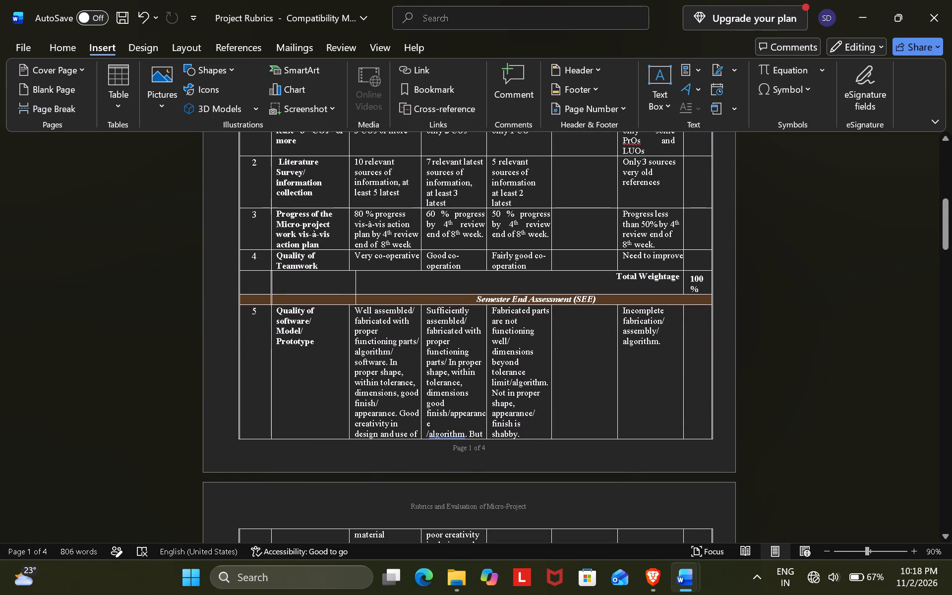
{"action": "left_click_drag", "start_coordinate": [349, 356], "coordinate": [330, 356]}
{"action": "scroll", "coordinate": [392, 394], "scroll_direction": "down", "scroll_amount": 3}
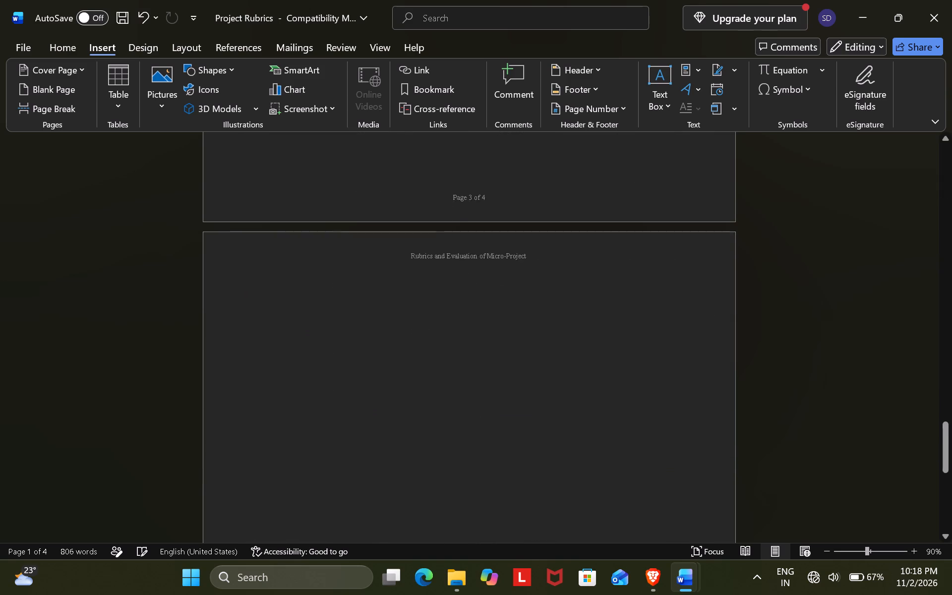
{"action": "scroll", "coordinate": [392, 394], "scroll_direction": "down", "scroll_amount": 2}
{"action": "scroll", "coordinate": [392, 394], "scroll_direction": "up", "scroll_amount": 3}
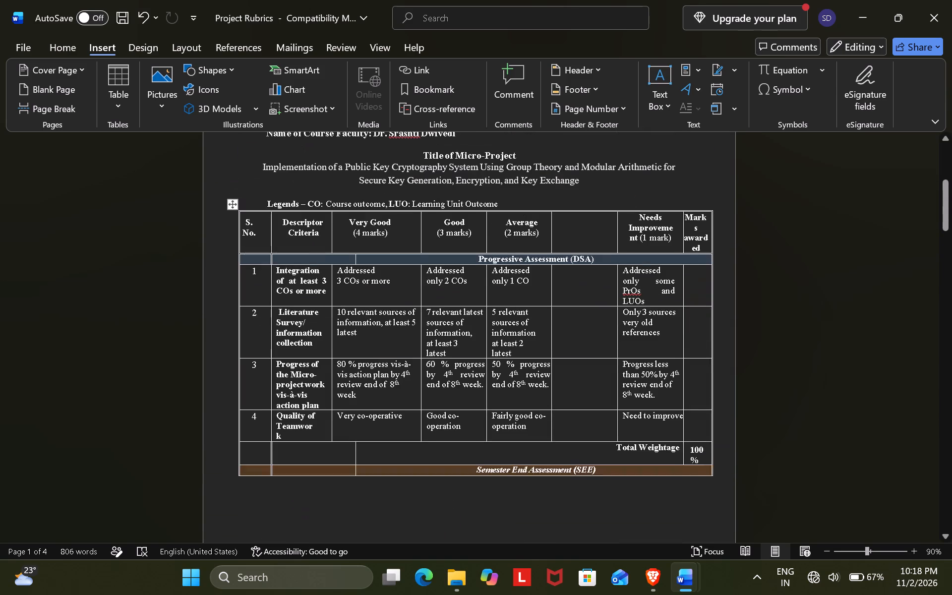
{"action": "scroll", "coordinate": [392, 394], "scroll_direction": "up", "scroll_amount": 1}
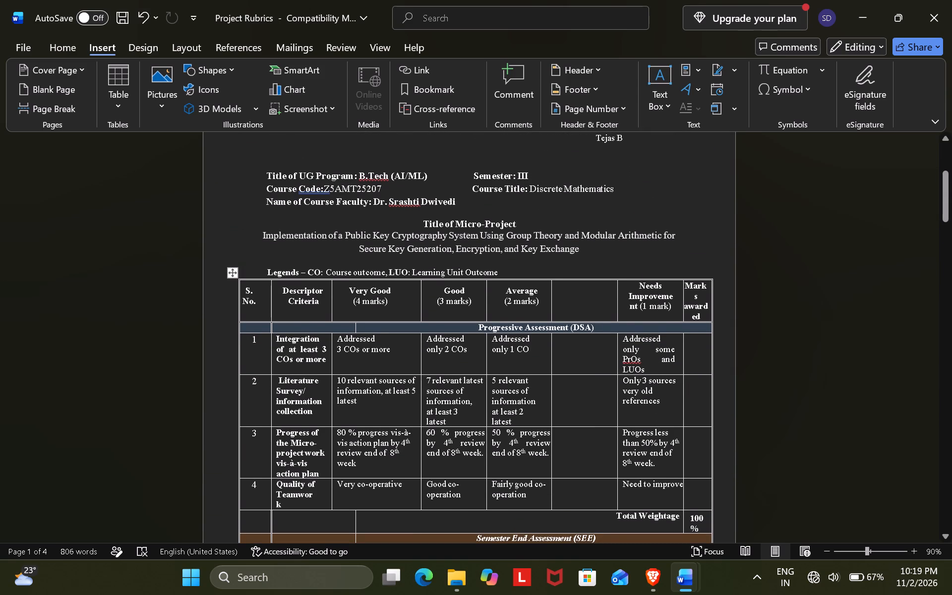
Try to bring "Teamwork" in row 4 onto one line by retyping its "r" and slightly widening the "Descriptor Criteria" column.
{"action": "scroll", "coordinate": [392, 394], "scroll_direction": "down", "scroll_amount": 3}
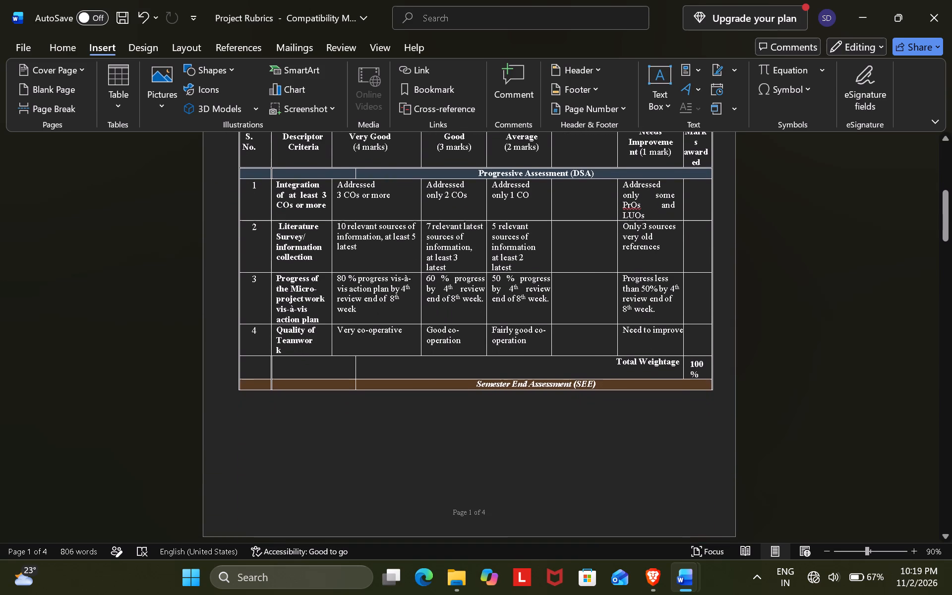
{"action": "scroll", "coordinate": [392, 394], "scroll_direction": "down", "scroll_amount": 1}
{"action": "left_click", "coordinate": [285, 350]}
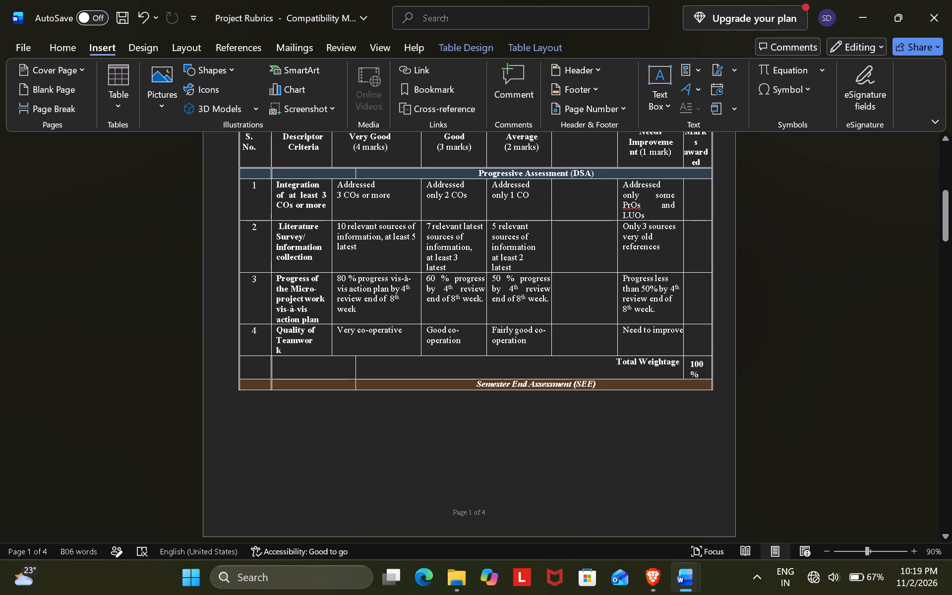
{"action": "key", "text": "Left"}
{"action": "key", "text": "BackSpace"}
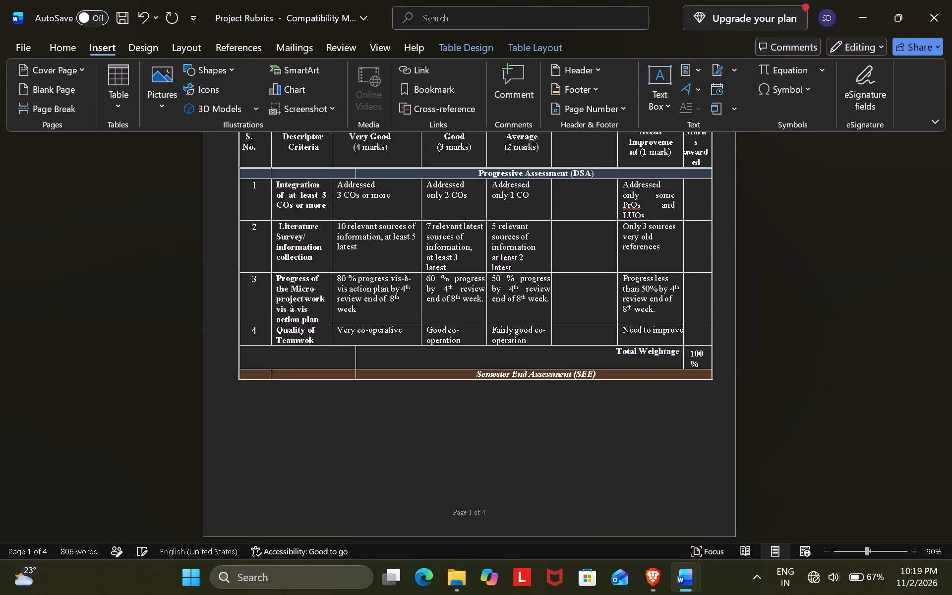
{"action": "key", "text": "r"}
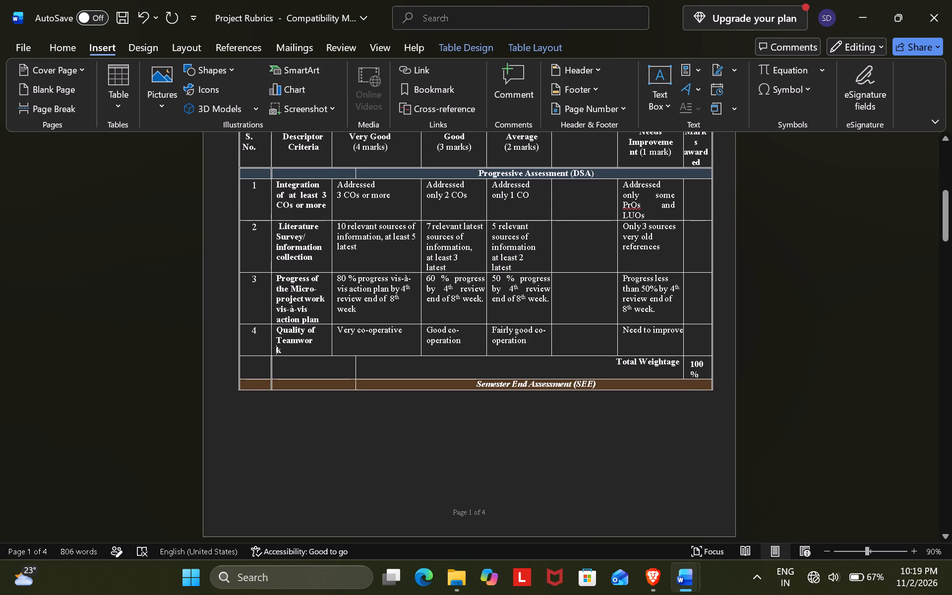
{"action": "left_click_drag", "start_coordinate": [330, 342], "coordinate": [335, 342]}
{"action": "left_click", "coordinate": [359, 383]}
Examine the rest of the rubric table and the following pages to see how the content flows down to page 4.
{"action": "scroll", "coordinate": [382, 473], "scroll_direction": "down", "scroll_amount": 6}
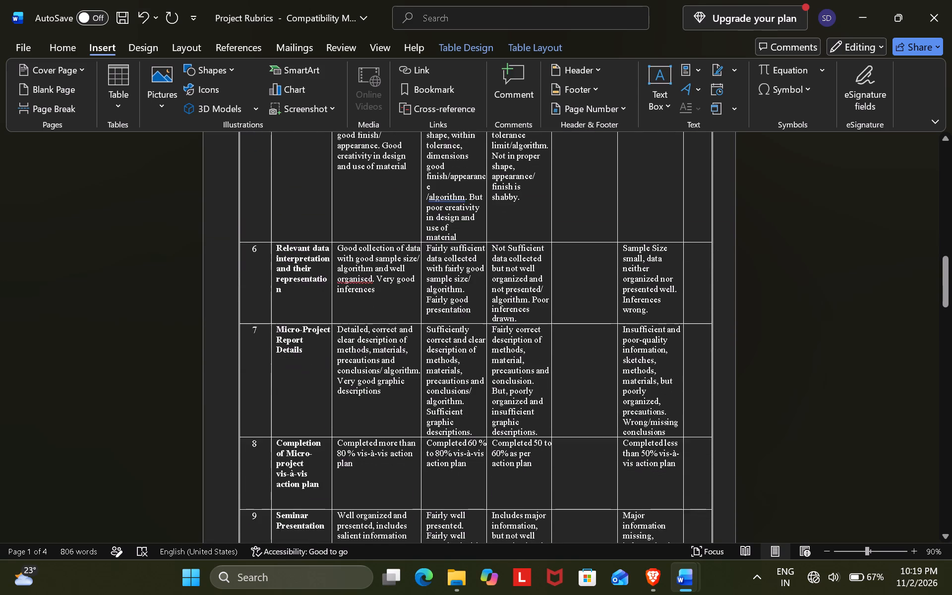
{"action": "scroll", "coordinate": [382, 473], "scroll_direction": "down", "scroll_amount": 1}
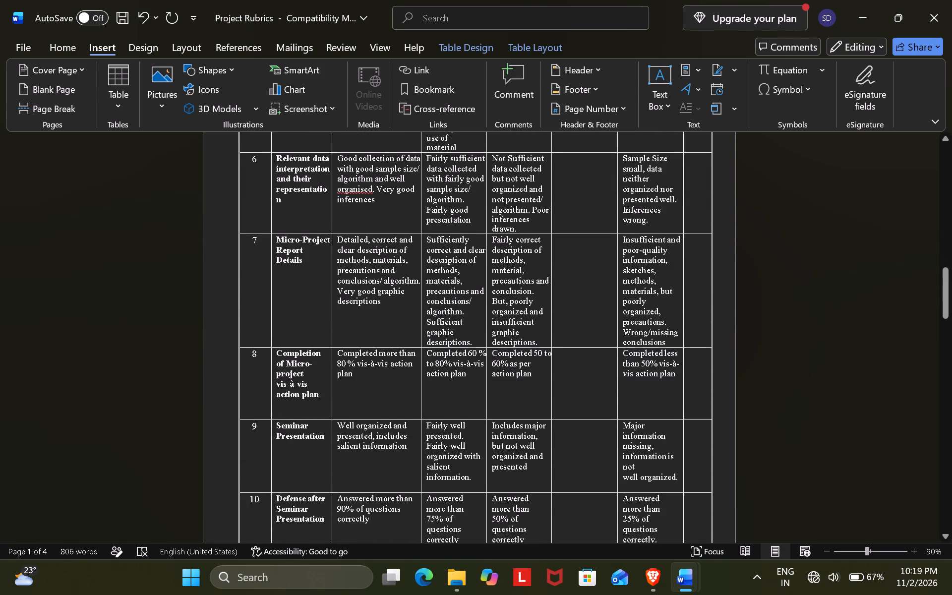
{"action": "scroll", "coordinate": [382, 473], "scroll_direction": "down", "scroll_amount": 5}
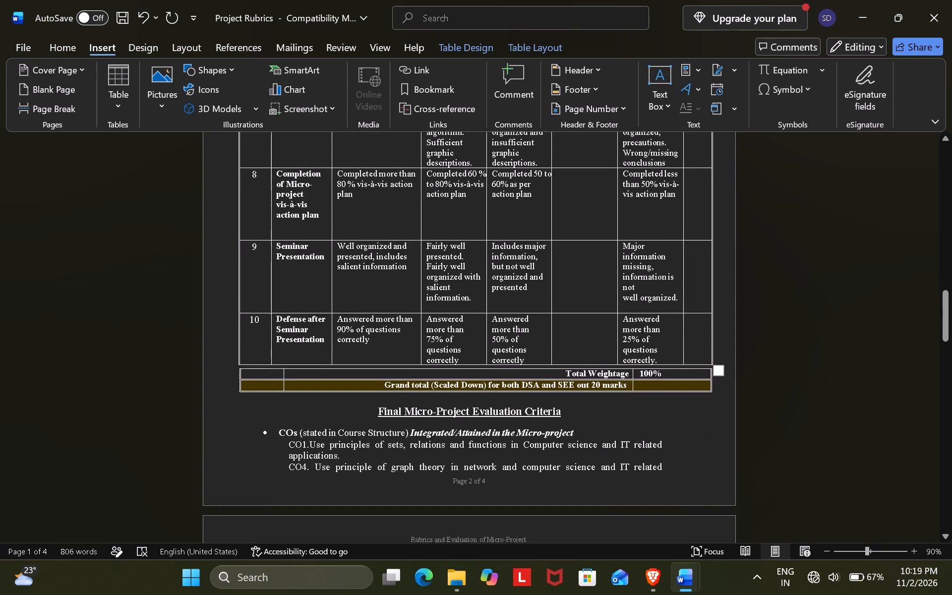
{"action": "scroll", "coordinate": [382, 473], "scroll_direction": "down", "scroll_amount": 5}
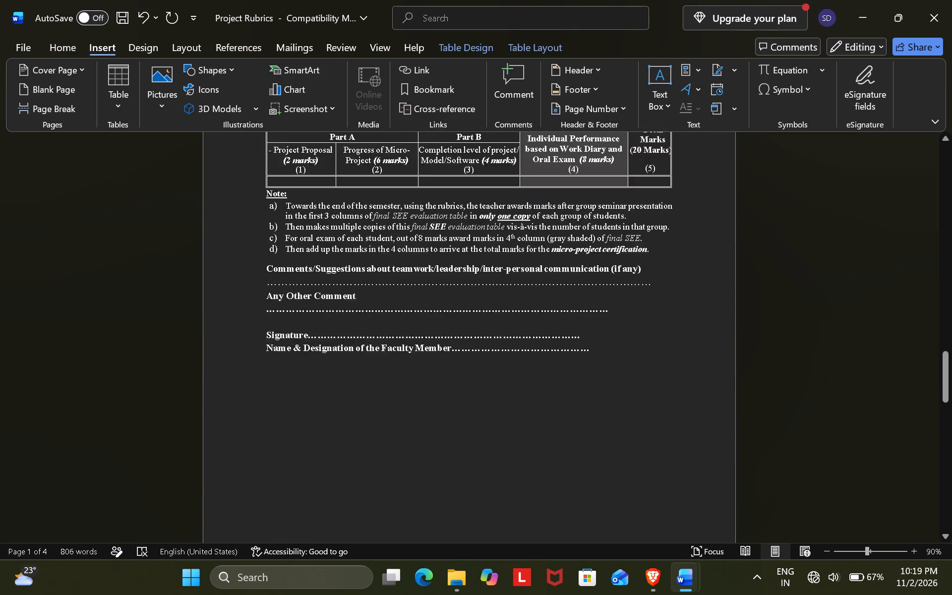
{"action": "scroll", "coordinate": [382, 473], "scroll_direction": "down", "scroll_amount": 4}
{"action": "scroll", "coordinate": [382, 473], "scroll_direction": "up", "scroll_amount": 2}
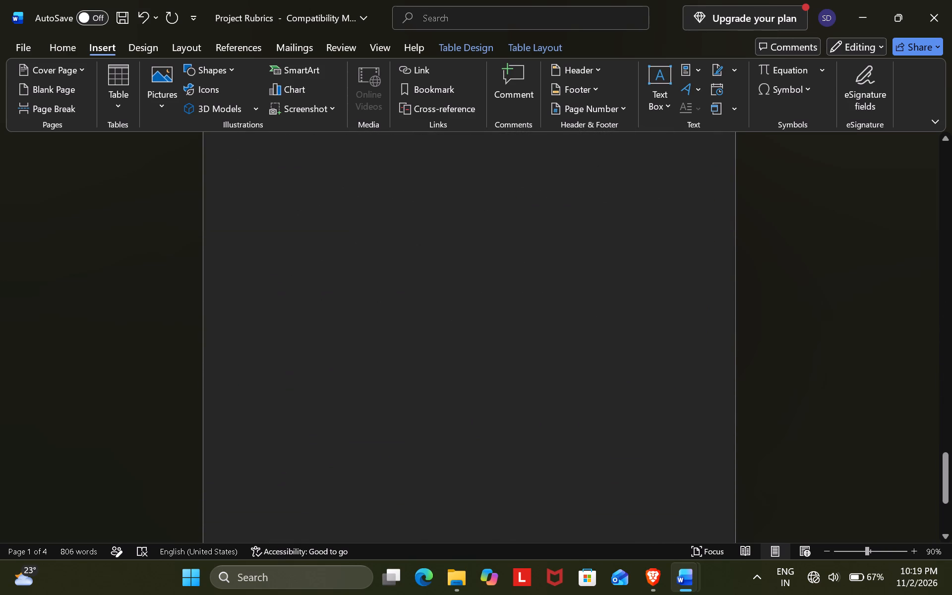
{"action": "scroll", "coordinate": [382, 473], "scroll_direction": "up", "scroll_amount": 1}
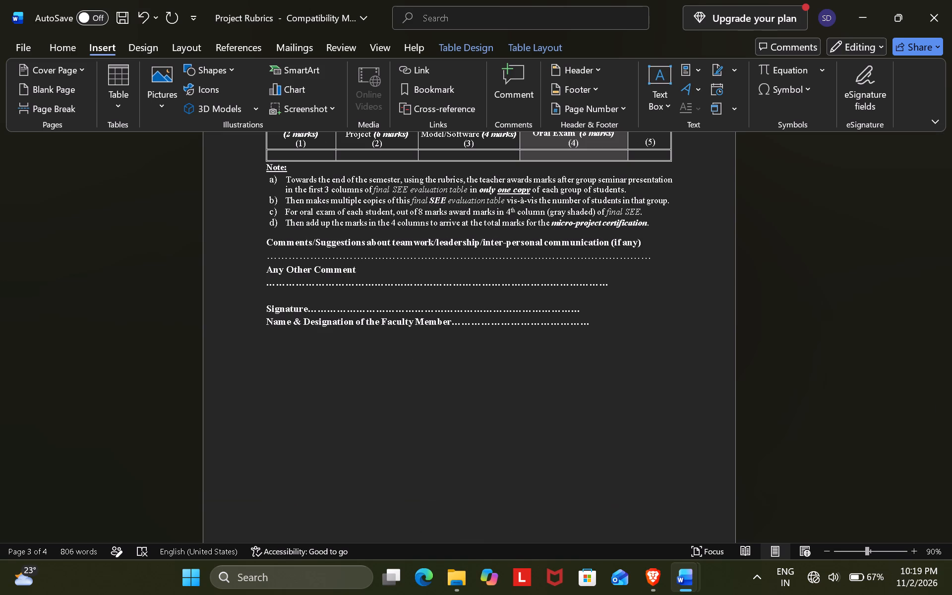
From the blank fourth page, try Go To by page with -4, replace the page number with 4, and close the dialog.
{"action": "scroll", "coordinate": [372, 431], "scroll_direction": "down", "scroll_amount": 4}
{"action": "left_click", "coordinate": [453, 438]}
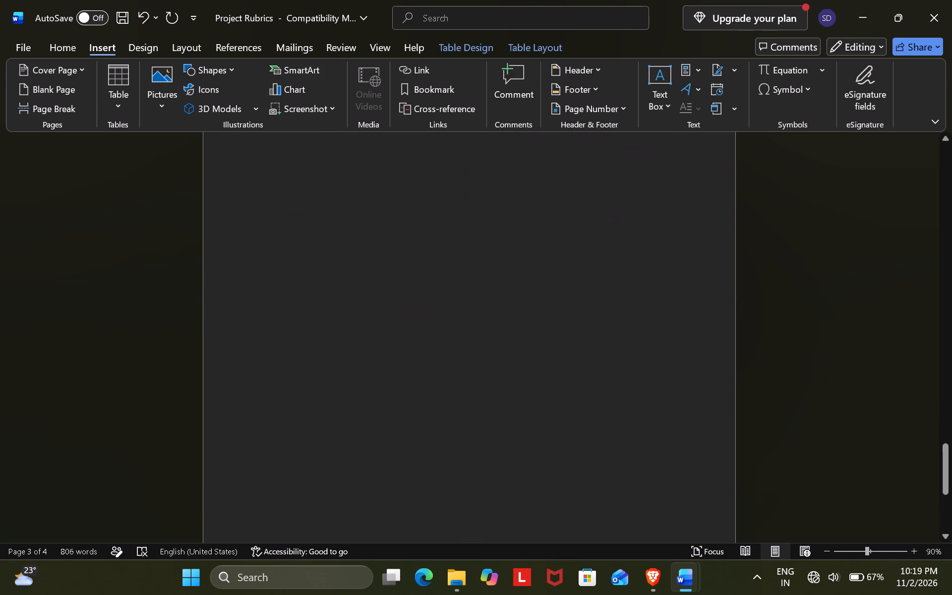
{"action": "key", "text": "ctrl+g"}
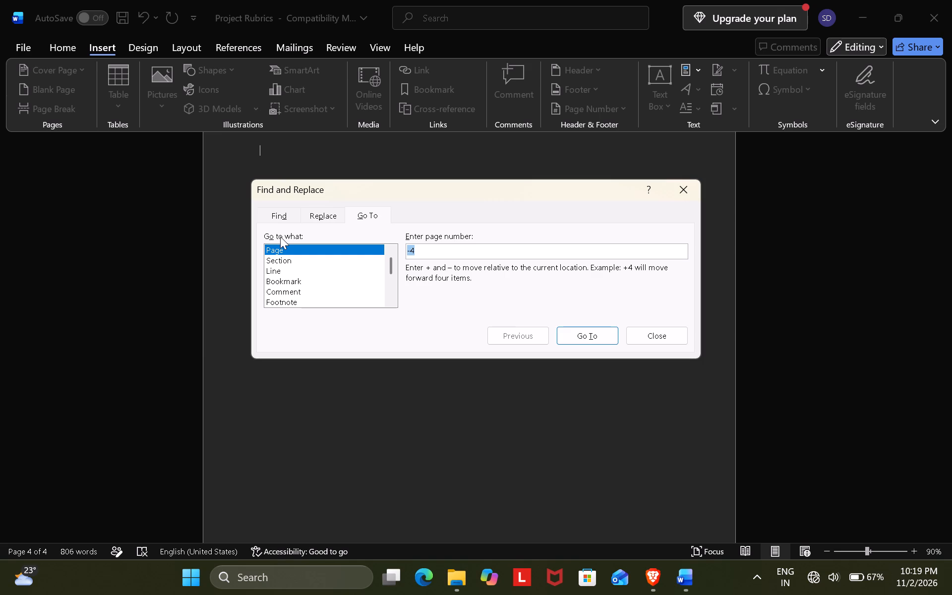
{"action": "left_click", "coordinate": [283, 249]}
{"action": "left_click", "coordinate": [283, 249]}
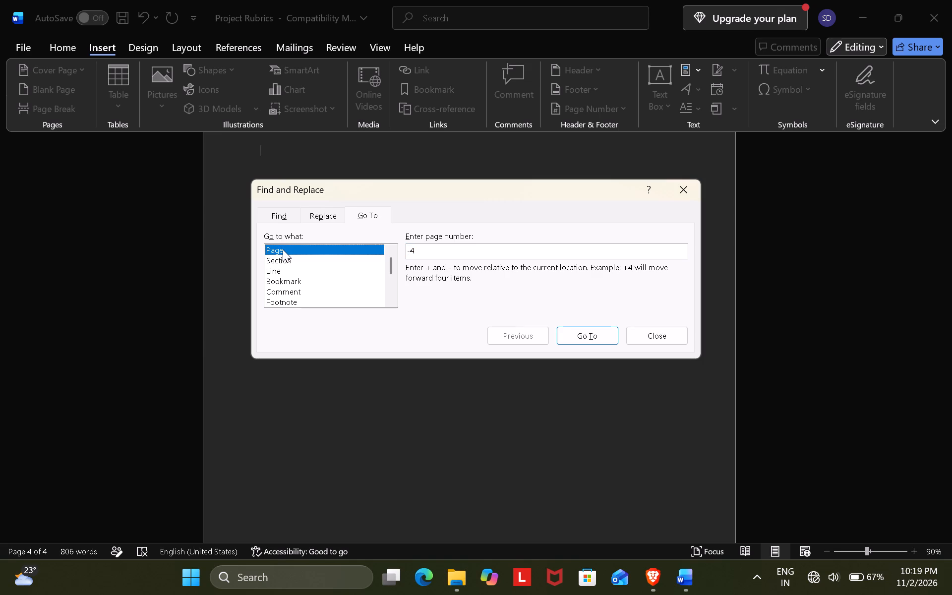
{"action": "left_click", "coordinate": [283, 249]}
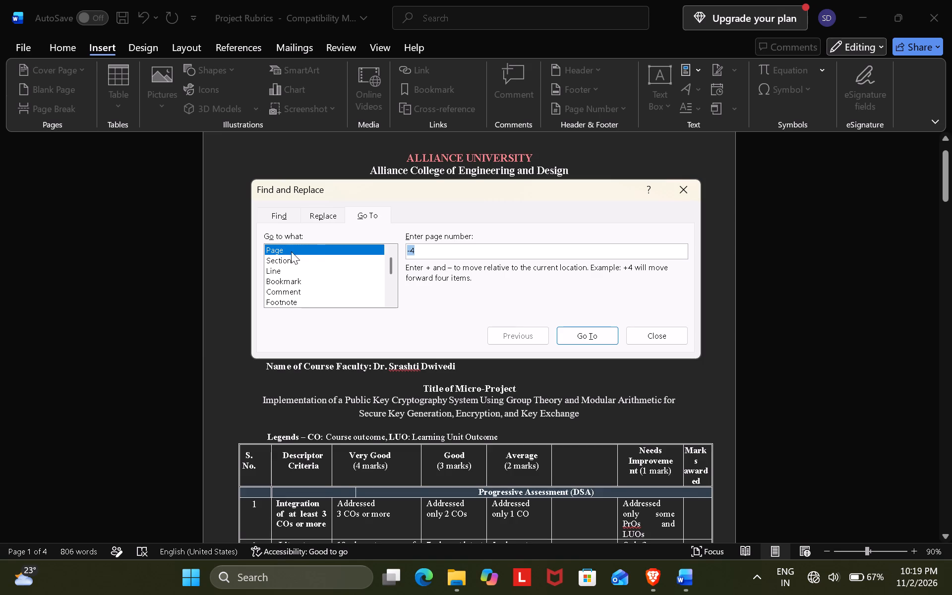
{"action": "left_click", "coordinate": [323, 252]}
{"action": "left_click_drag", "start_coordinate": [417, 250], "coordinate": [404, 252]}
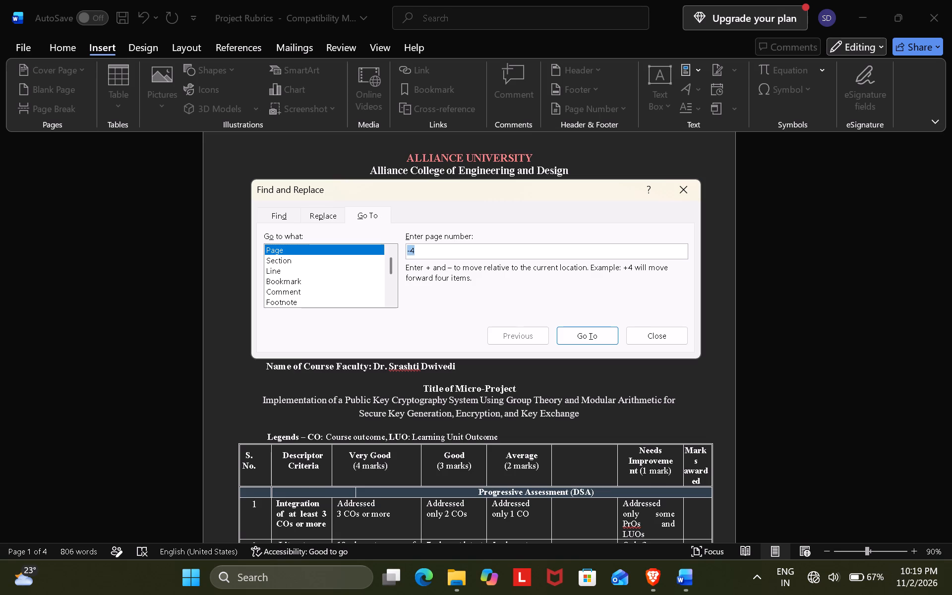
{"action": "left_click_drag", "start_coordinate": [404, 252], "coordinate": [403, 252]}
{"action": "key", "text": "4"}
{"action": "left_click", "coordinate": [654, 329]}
Place the cursor back on the blank fourth page.
{"action": "scroll", "coordinate": [555, 374], "scroll_direction": "down", "scroll_amount": 6}
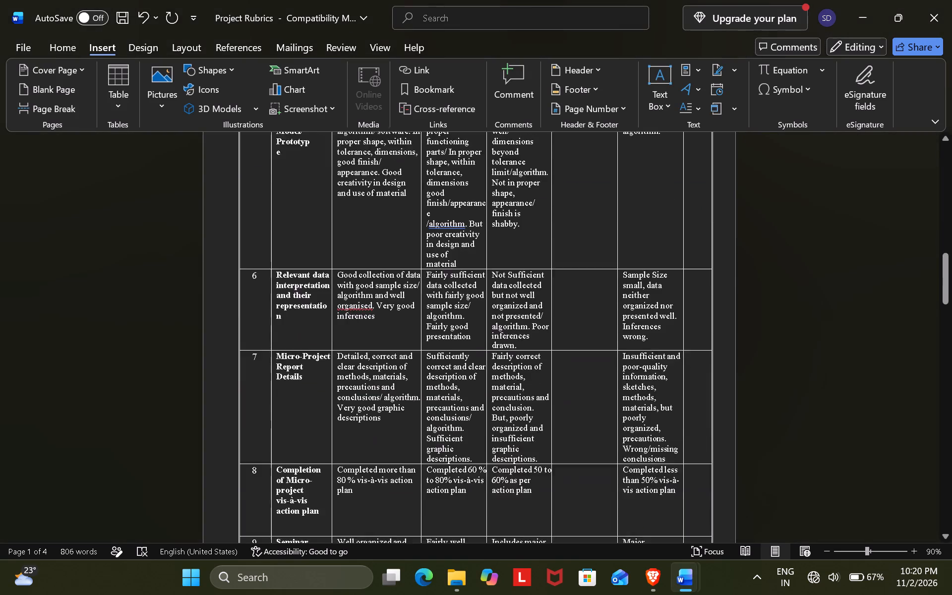
{"action": "scroll", "coordinate": [555, 374], "scroll_direction": "down", "scroll_amount": 7}
{"action": "left_click", "coordinate": [443, 422]}
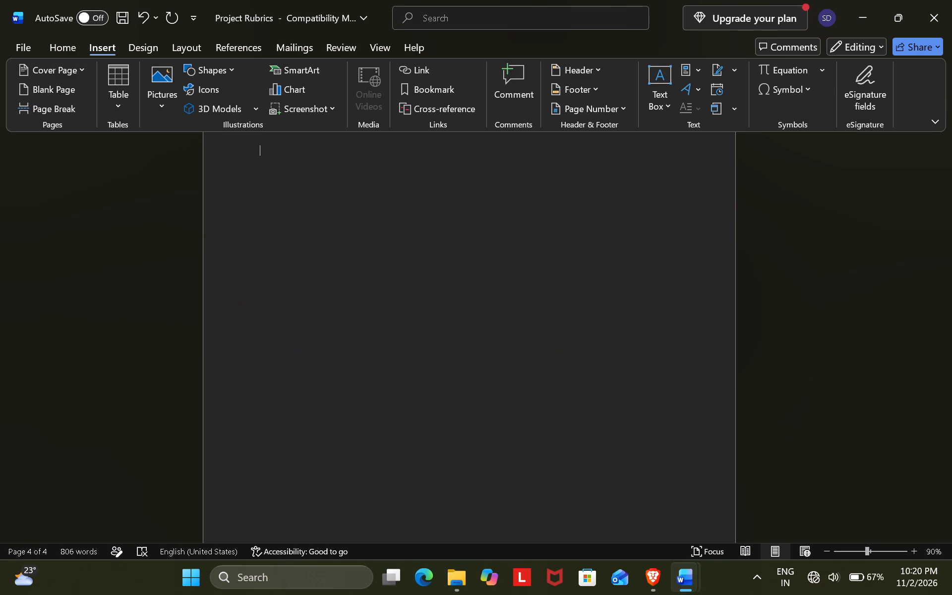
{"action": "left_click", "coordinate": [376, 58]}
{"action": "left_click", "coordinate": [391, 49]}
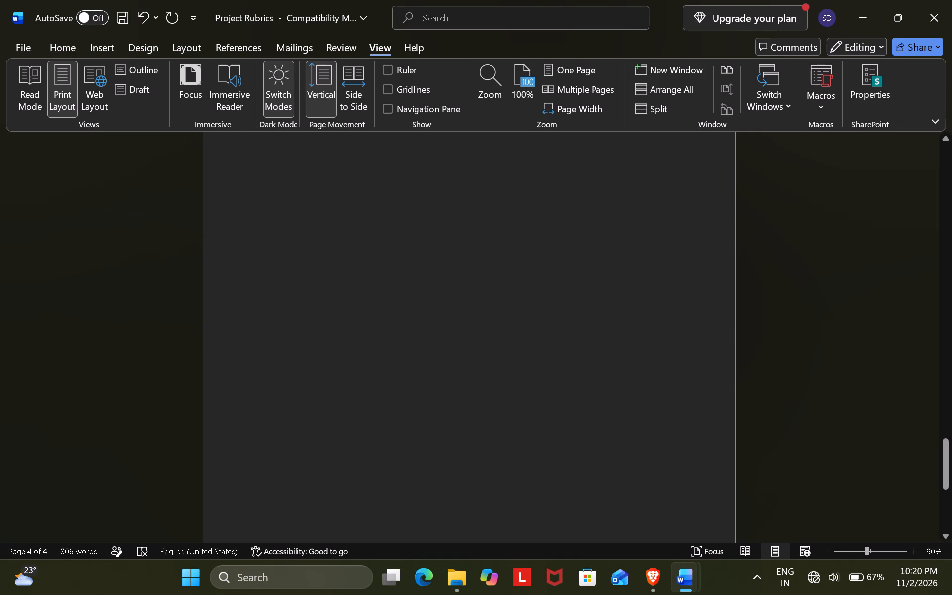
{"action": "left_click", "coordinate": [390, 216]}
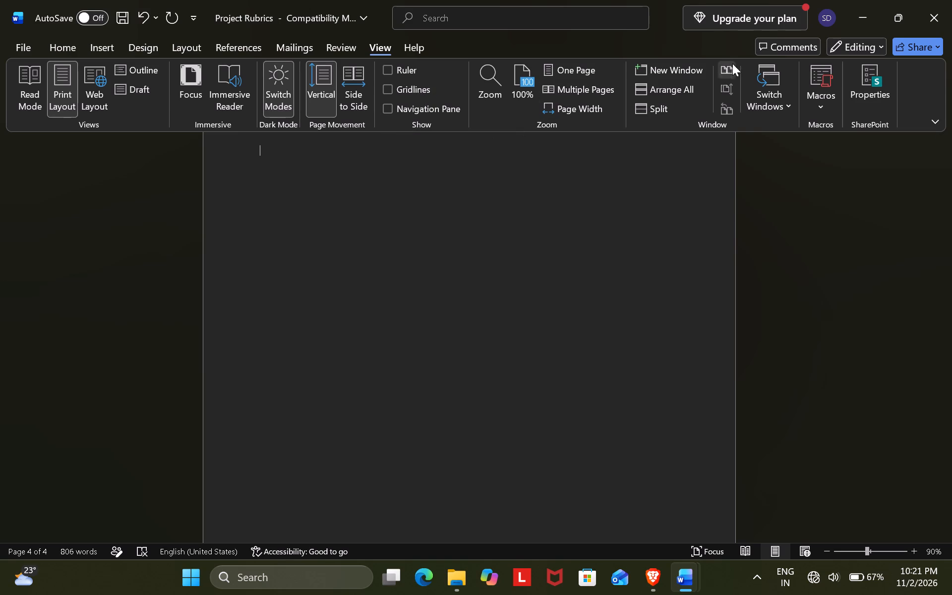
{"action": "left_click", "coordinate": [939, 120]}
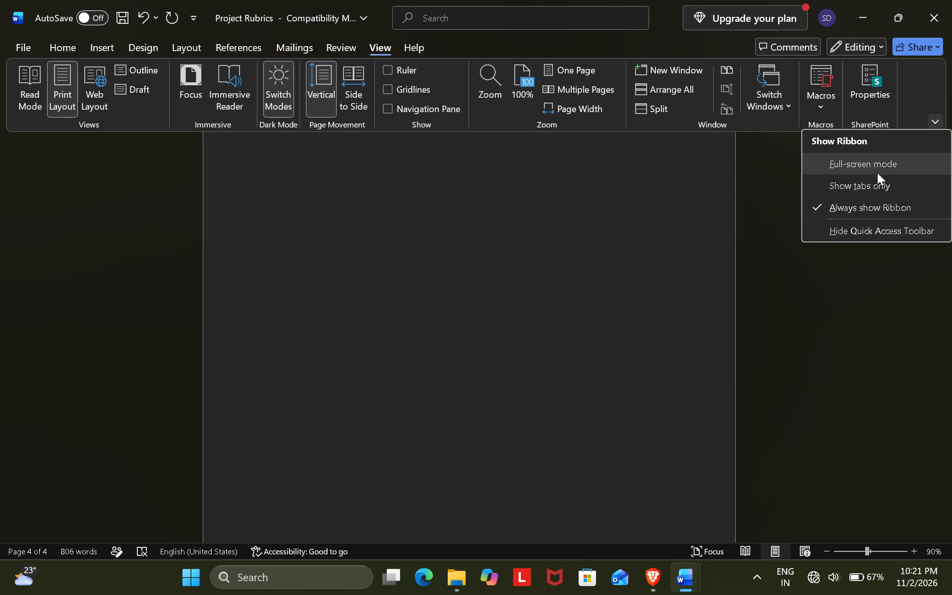
Examine all pages of the document, from the rubric table through the evaluation criteria to the signature lines, to check the layout.
{"action": "left_click", "coordinate": [749, 172]}
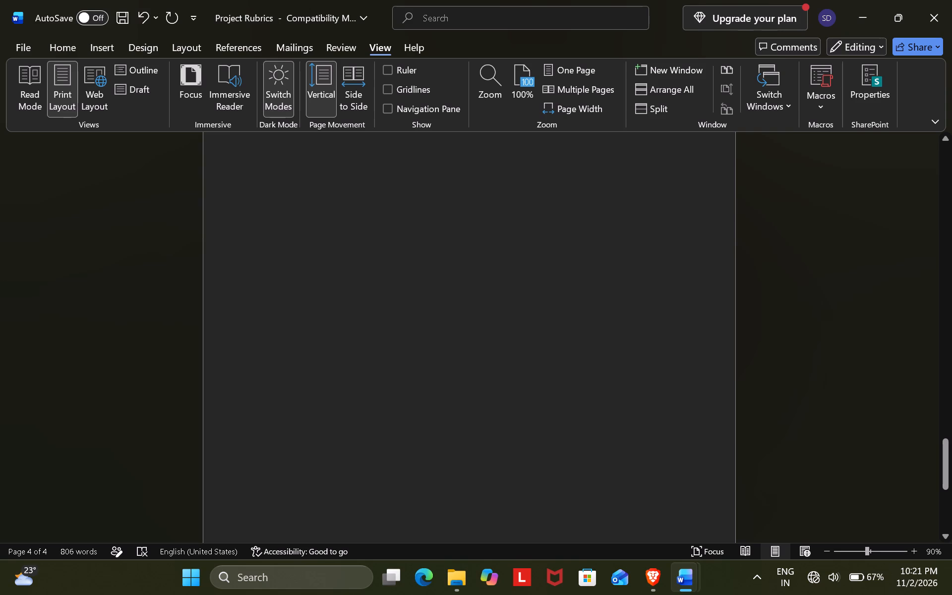
{"action": "scroll", "coordinate": [436, 383], "scroll_direction": "up", "scroll_amount": 10}
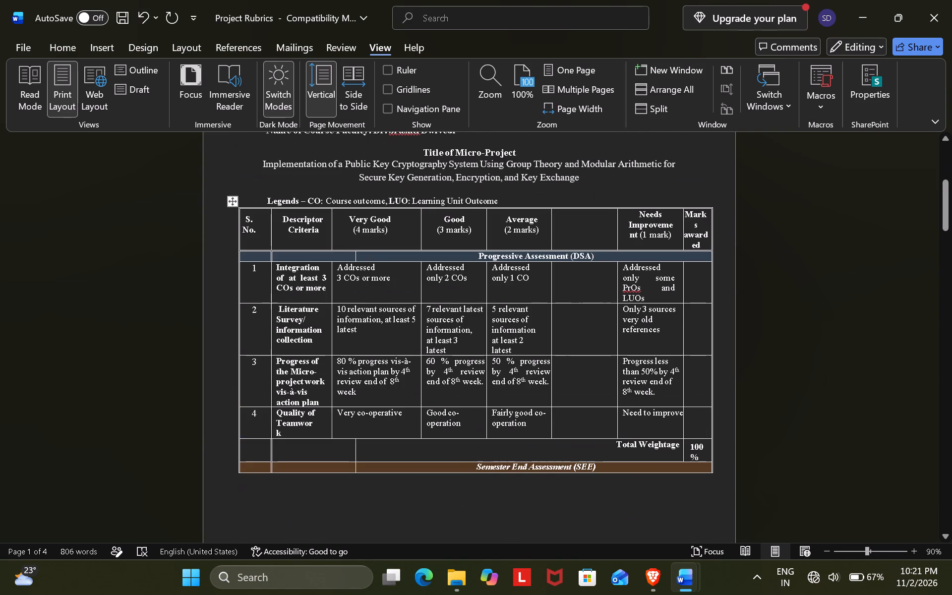
{"action": "scroll", "coordinate": [348, 303], "scroll_direction": "down", "scroll_amount": 5}
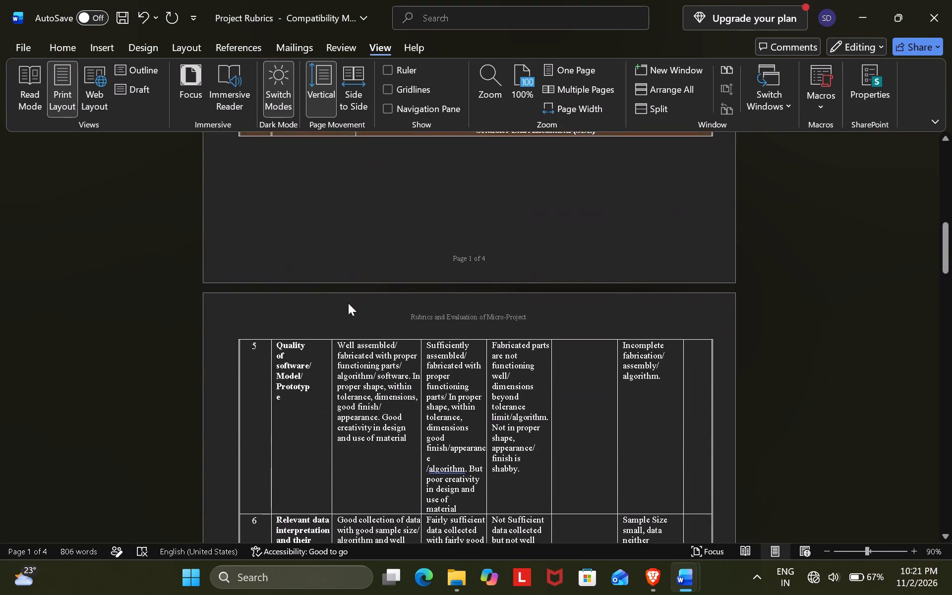
{"action": "scroll", "coordinate": [348, 303], "scroll_direction": "down", "scroll_amount": 1}
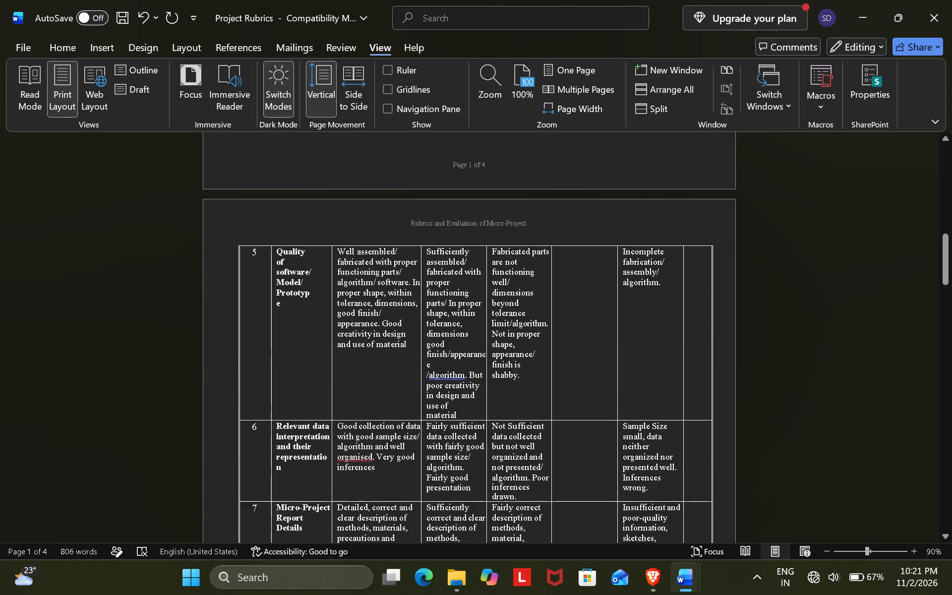
{"action": "scroll", "coordinate": [348, 303], "scroll_direction": "down", "scroll_amount": 1}
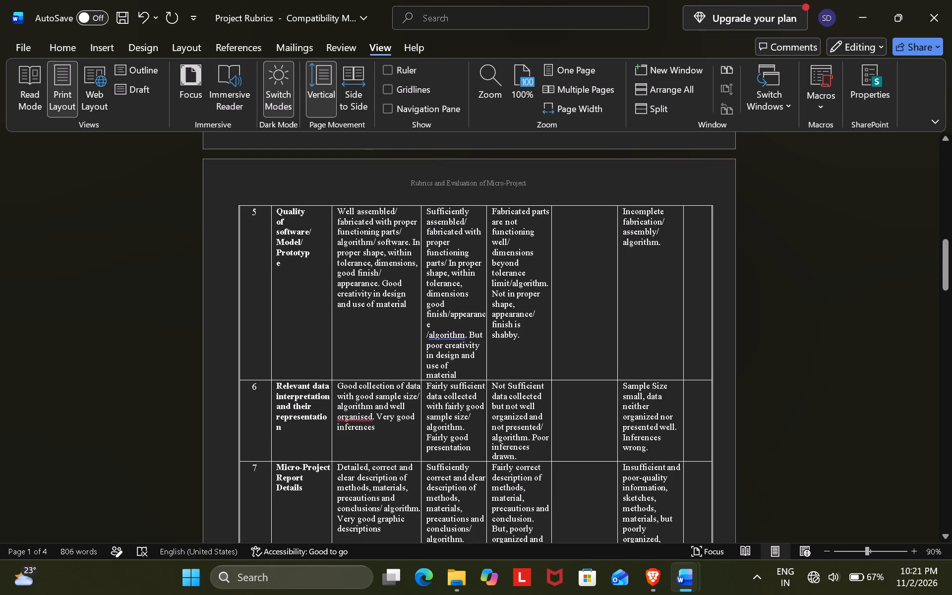
{"action": "scroll", "coordinate": [348, 303], "scroll_direction": "down", "scroll_amount": 1}
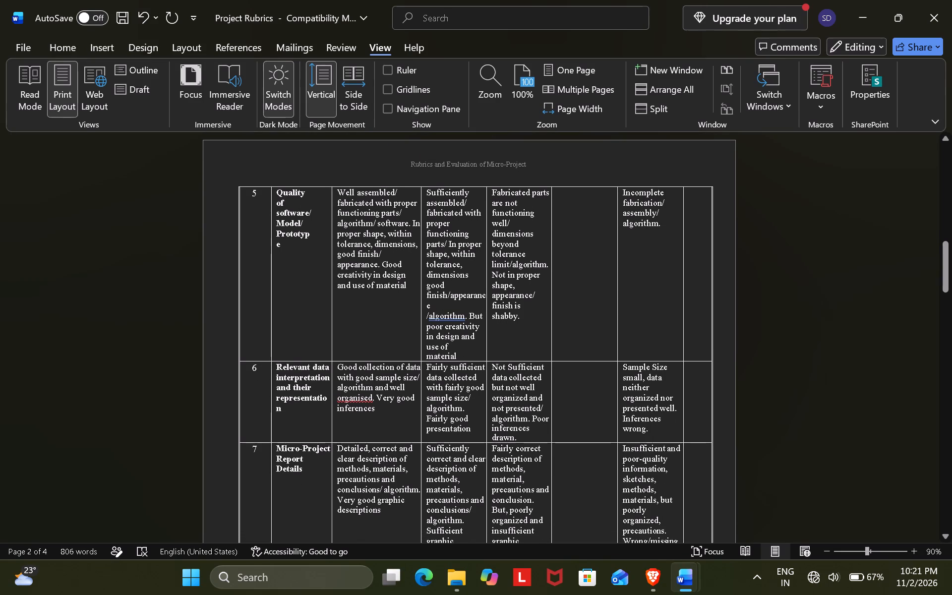
{"action": "left_click_drag", "start_coordinate": [389, 361], "coordinate": [390, 324]}
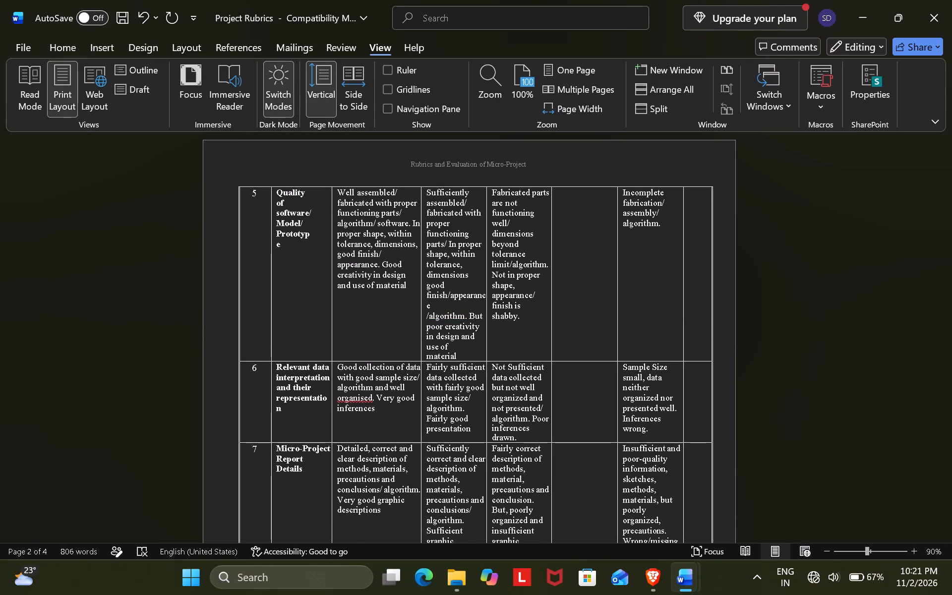
{"action": "scroll", "coordinate": [406, 366], "scroll_direction": "up", "scroll_amount": 6}
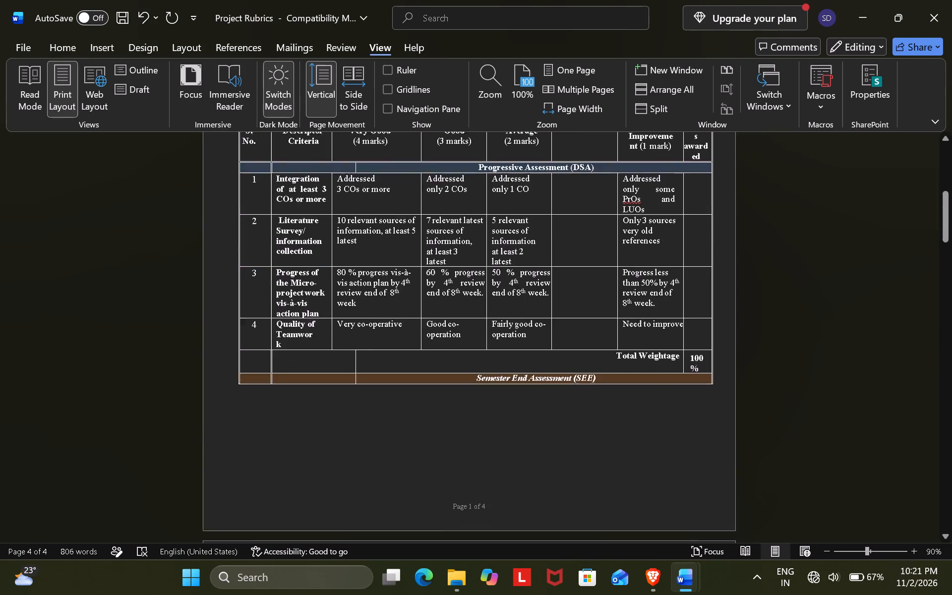
{"action": "scroll", "coordinate": [406, 366], "scroll_direction": "up", "scroll_amount": 4}
{"action": "scroll", "coordinate": [406, 366], "scroll_direction": "down", "scroll_amount": 3}
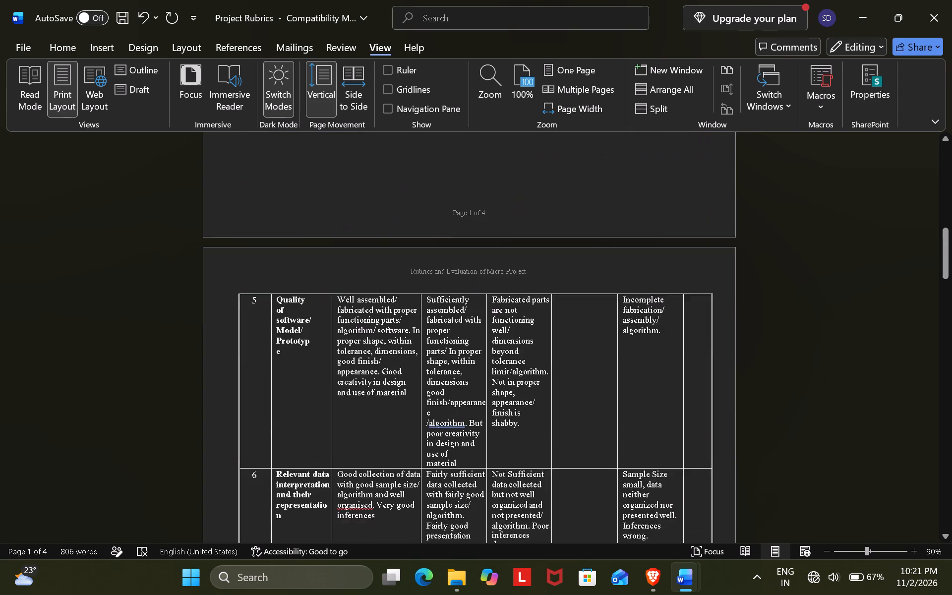
{"action": "scroll", "coordinate": [406, 366], "scroll_direction": "down", "scroll_amount": 4}
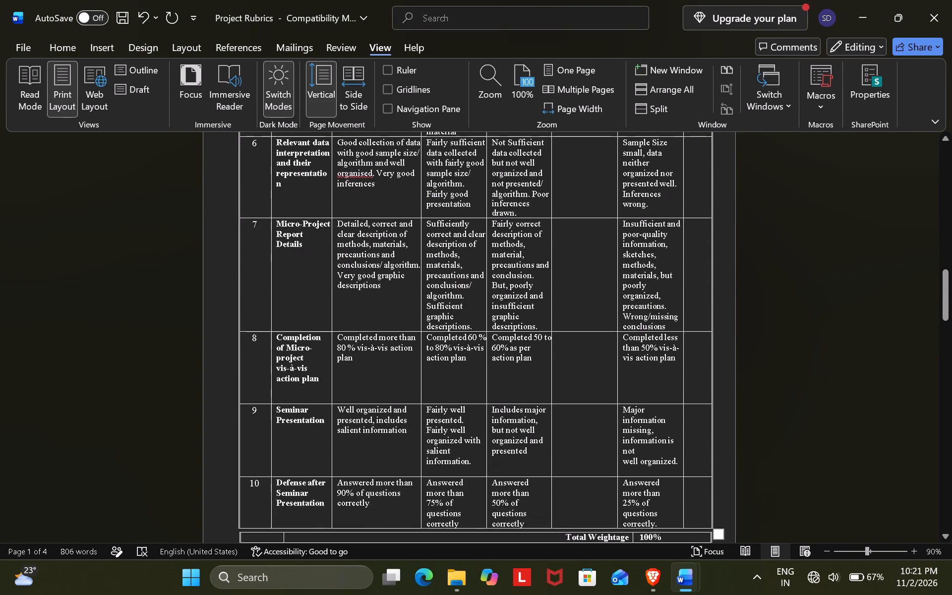
{"action": "scroll", "coordinate": [406, 366], "scroll_direction": "down", "scroll_amount": 2}
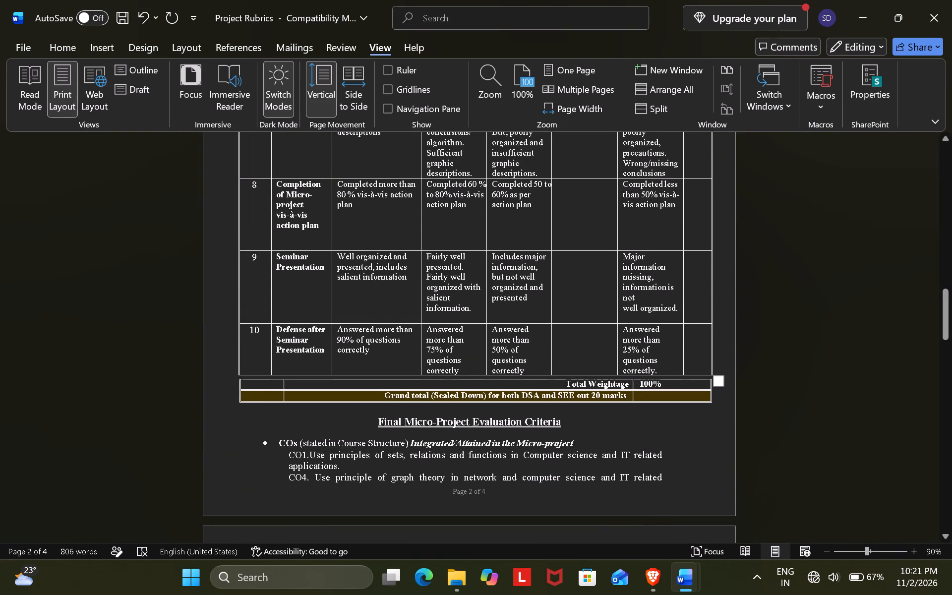
{"action": "scroll", "coordinate": [454, 347], "scroll_direction": "down", "scroll_amount": 4}
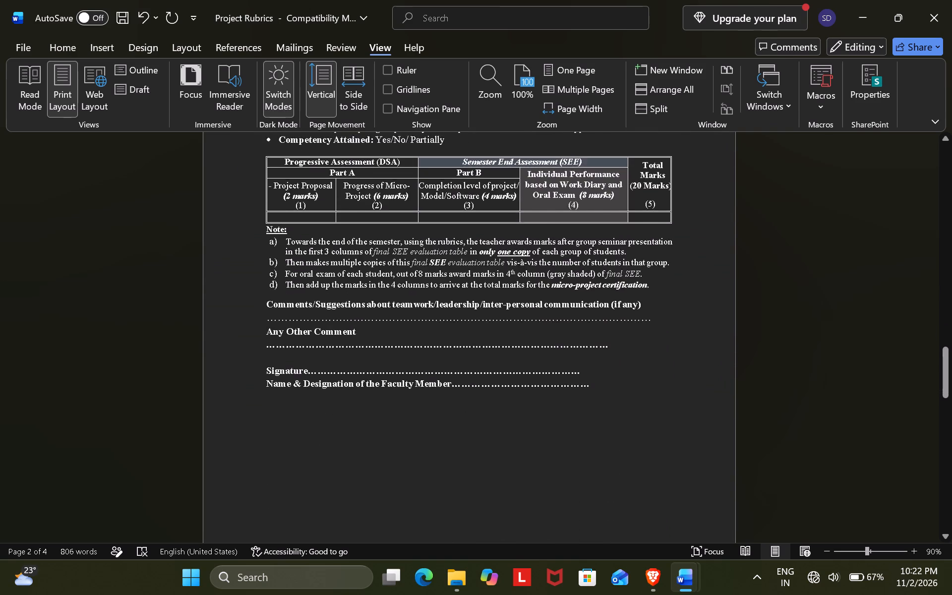
{"action": "scroll", "coordinate": [454, 347], "scroll_direction": "down", "scroll_amount": 1}
{"action": "scroll", "coordinate": [454, 347], "scroll_direction": "right", "scroll_amount": 1}
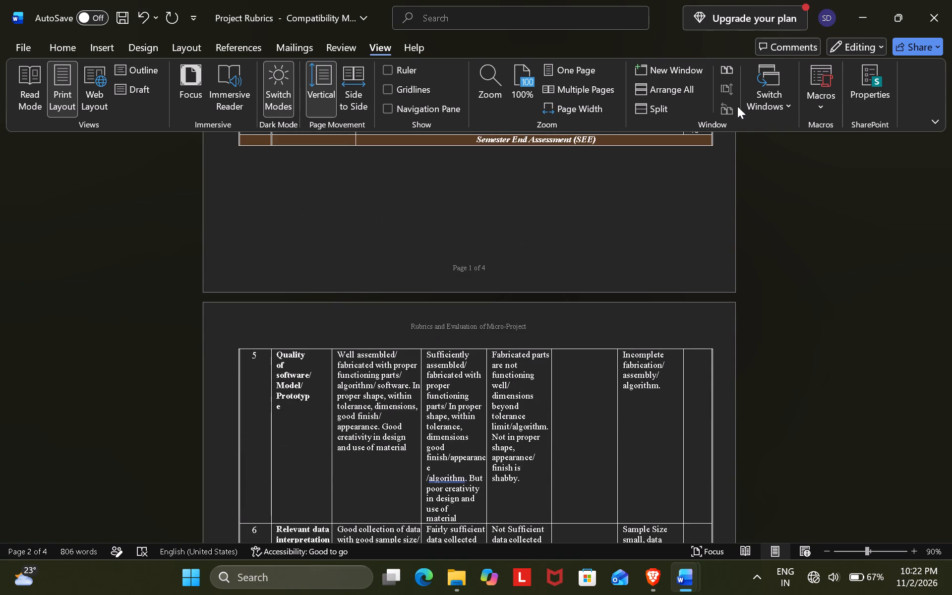
Close the Project Rubrics document without saving its changes.
{"action": "left_click", "coordinate": [949, 0]}
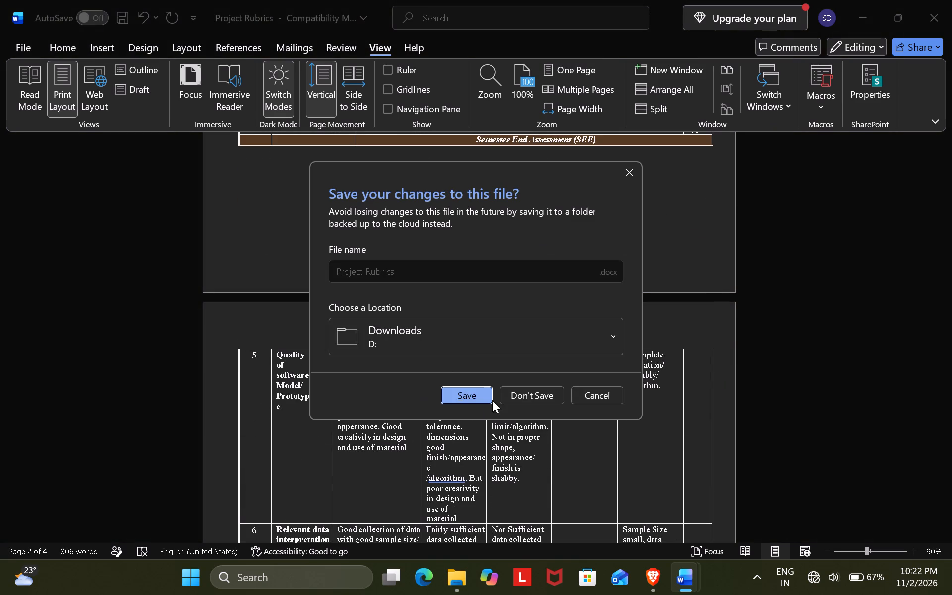
{"action": "left_click", "coordinate": [529, 394]}
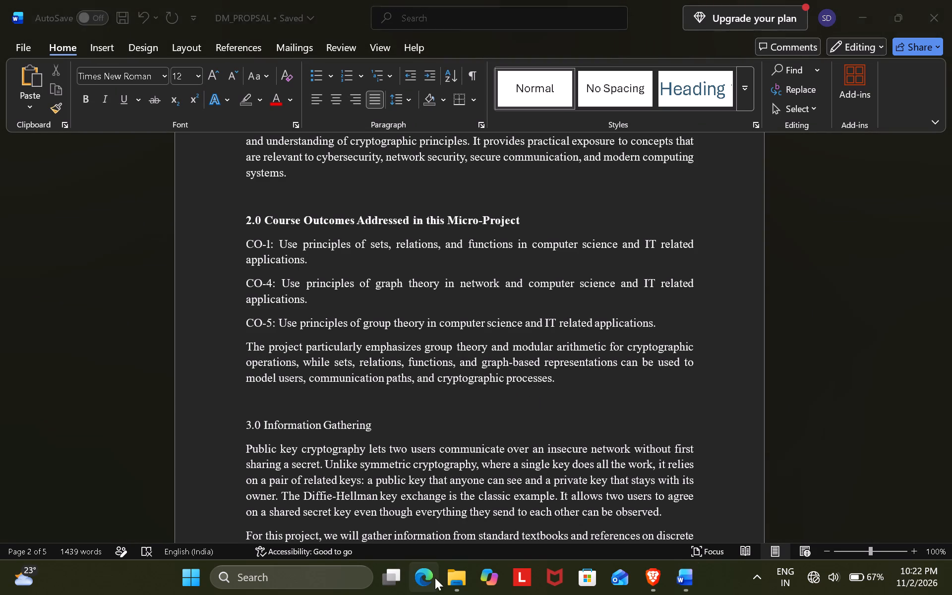
Switch to File Explorer and reopen the Project Rubrics document from the Downloads folder.
{"action": "left_click", "coordinate": [456, 581]}
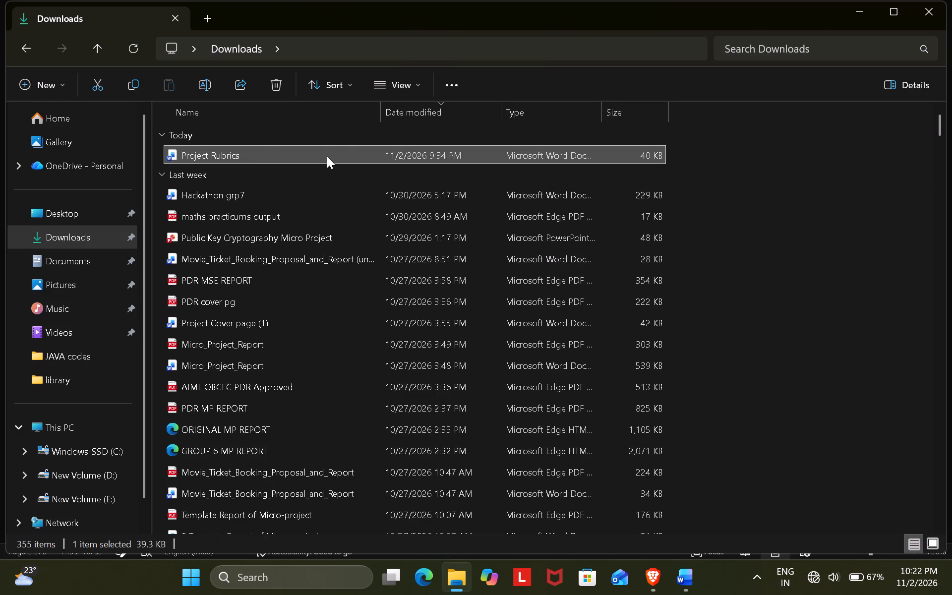
{"action": "double_click", "coordinate": [328, 156]}
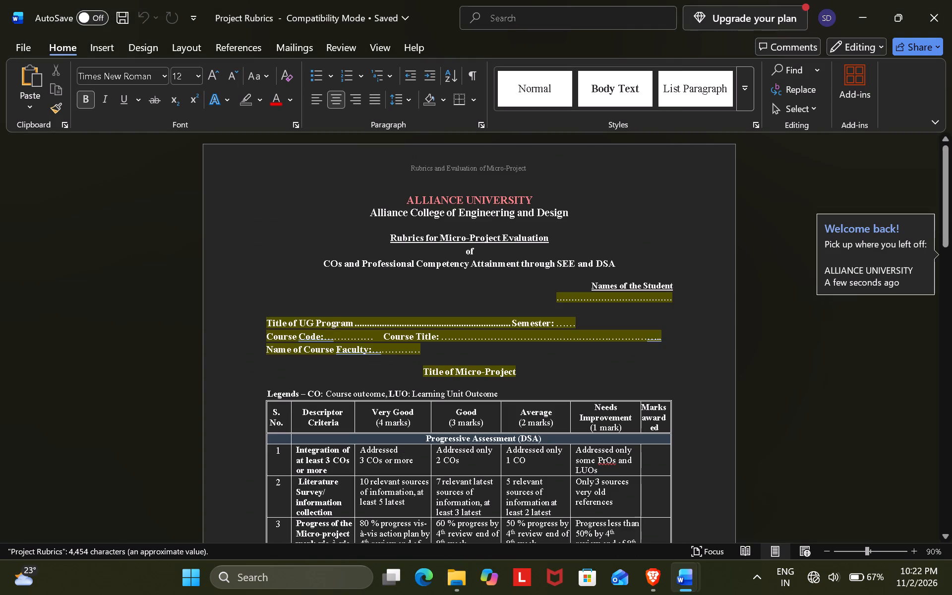
Replace the dotted placeholder under "Names of the Student" with the first student's name and initial.
{"action": "left_click_drag", "start_coordinate": [672, 297], "coordinate": [569, 304]}
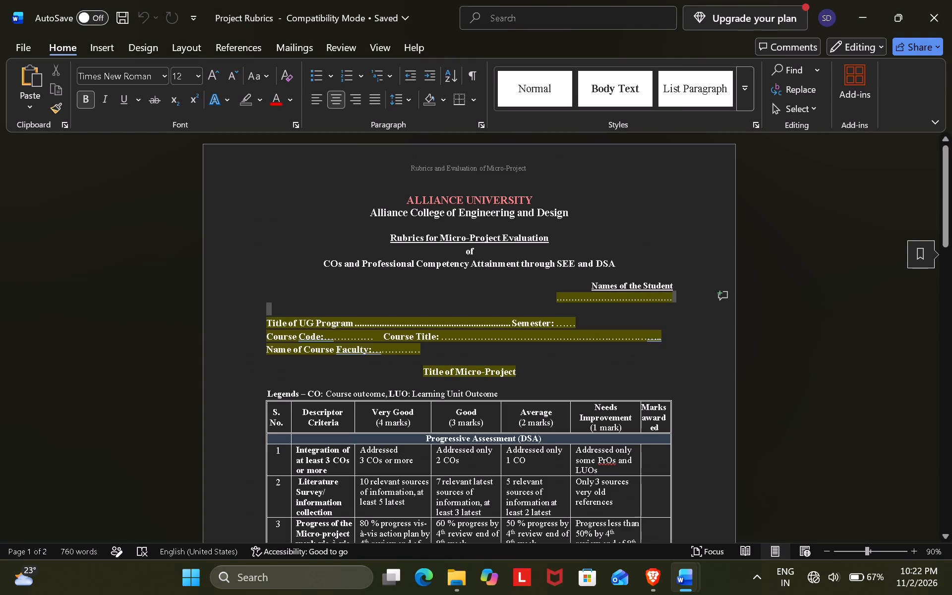
{"action": "left_click_drag", "start_coordinate": [569, 304], "coordinate": [559, 299]}
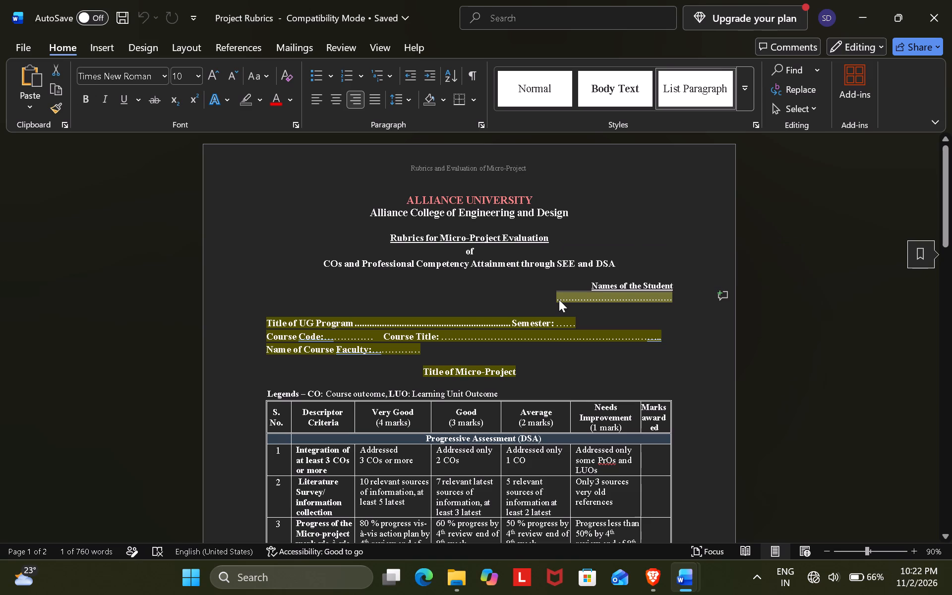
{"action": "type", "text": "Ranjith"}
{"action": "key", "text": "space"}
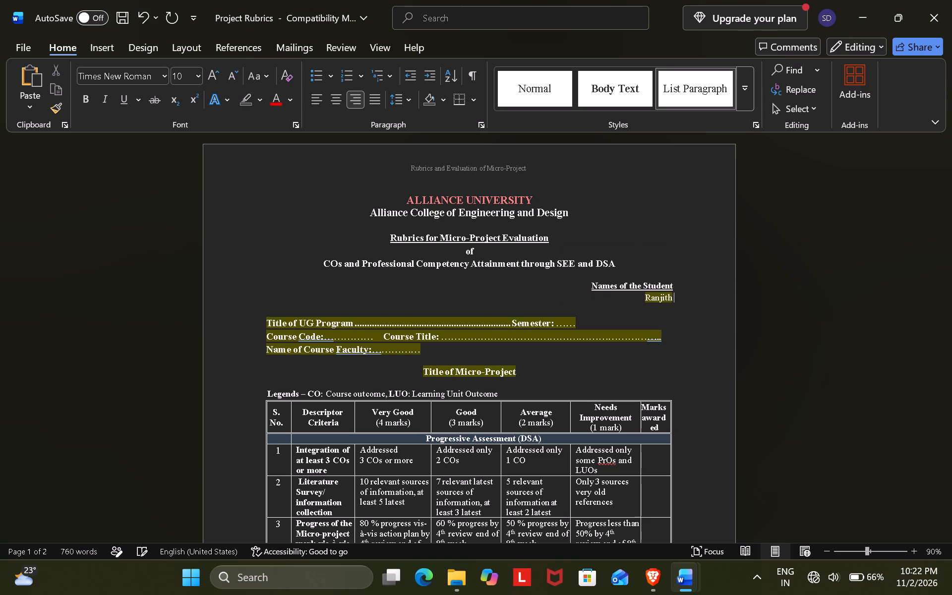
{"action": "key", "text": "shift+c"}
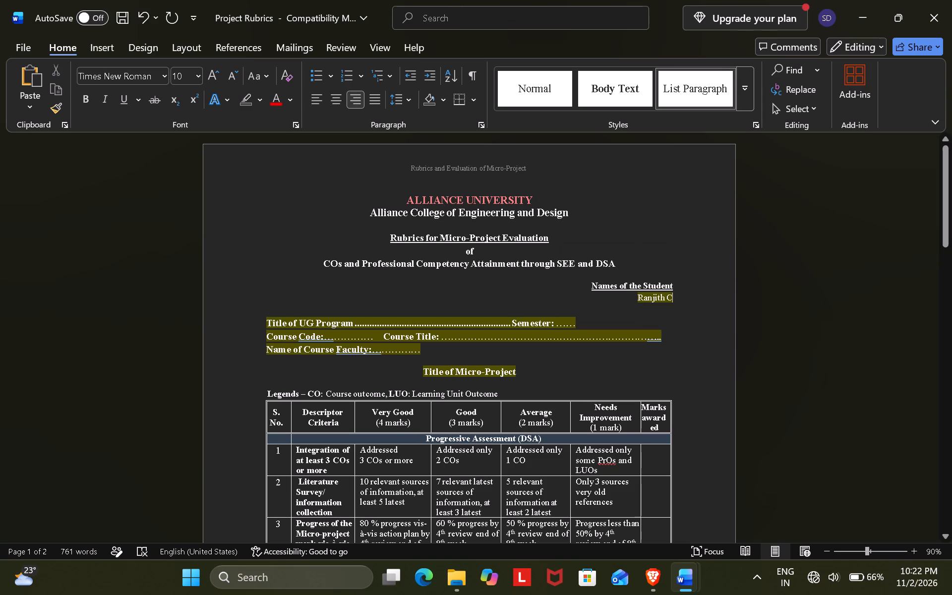
Set the font size of the "Names of the Student" heading and the first student's name to 9.
{"action": "left_click_drag", "start_coordinate": [679, 297], "coordinate": [600, 290]}
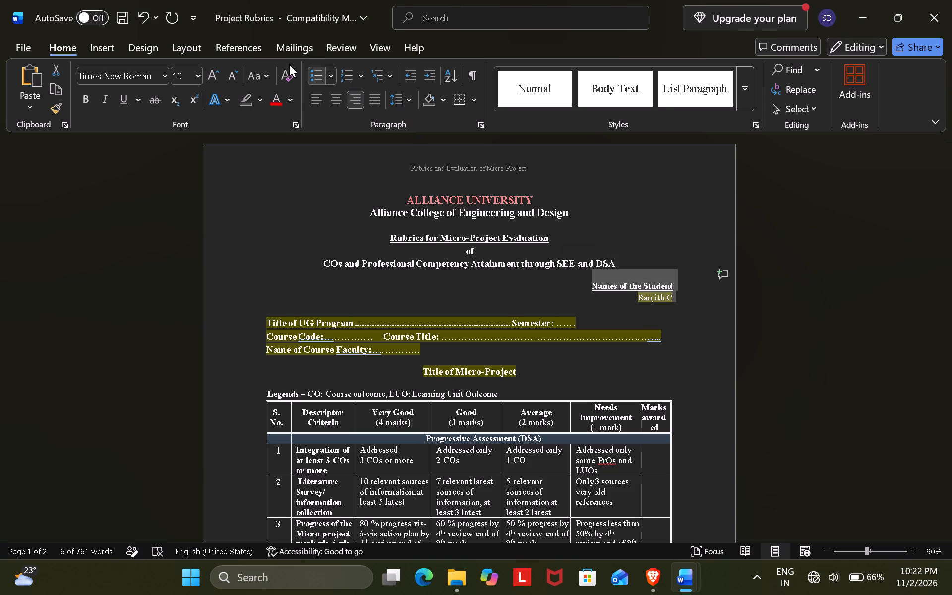
{"action": "left_click", "coordinate": [197, 80]}
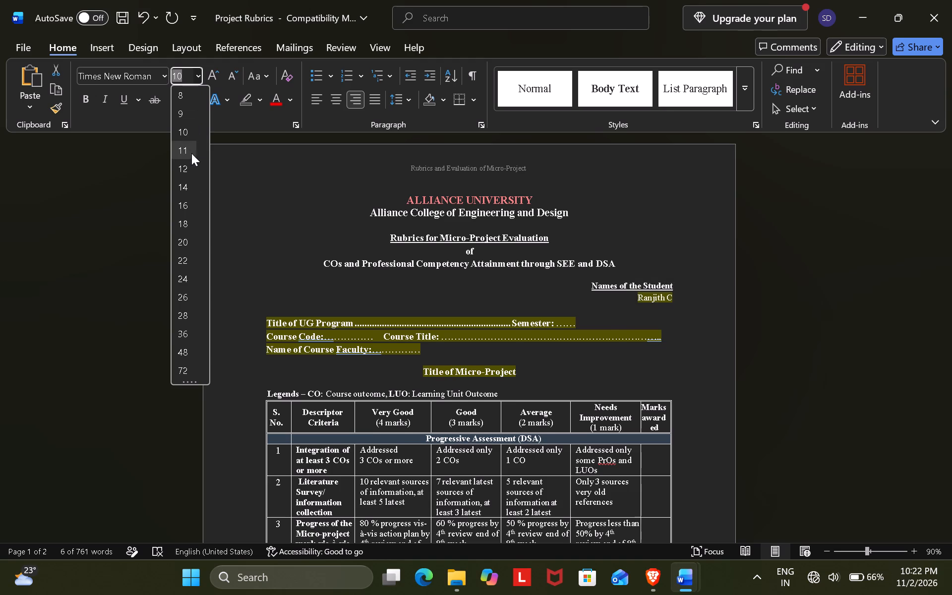
{"action": "left_click", "coordinate": [185, 116]}
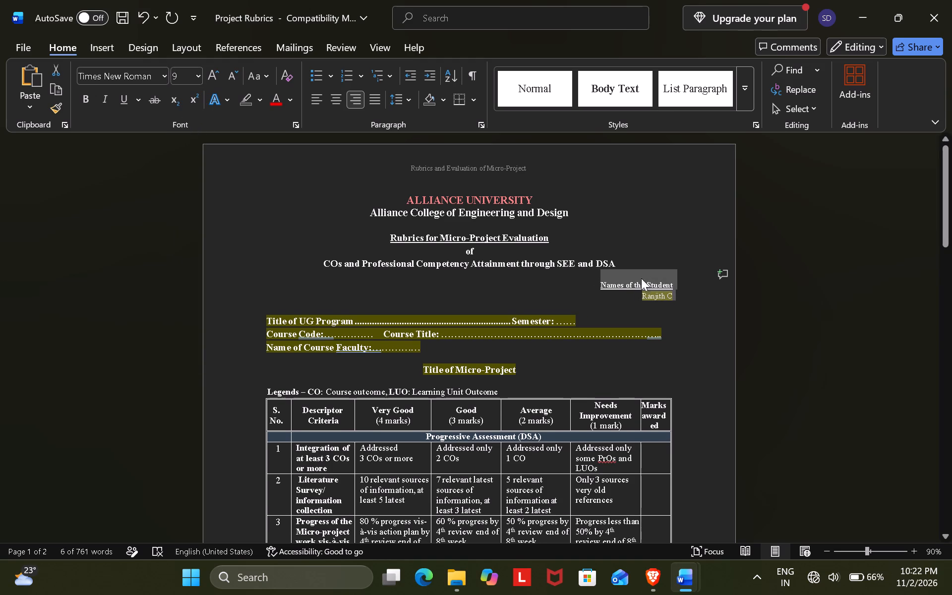
Add the second student's name and initial on a new line below the first student's name.
{"action": "left_click", "coordinate": [679, 301]}
{"action": "left_click", "coordinate": [673, 293]}
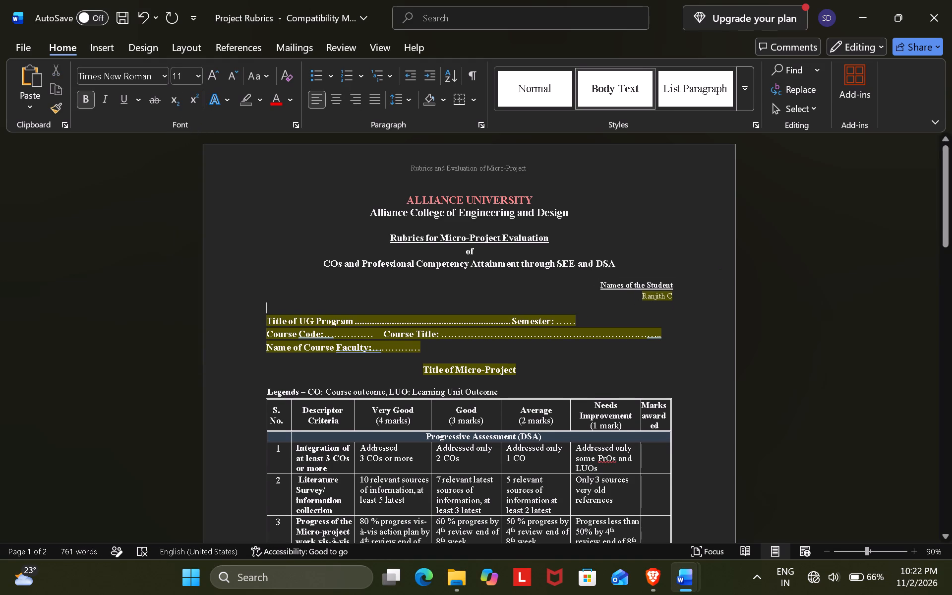
{"action": "key", "text": "Return"}
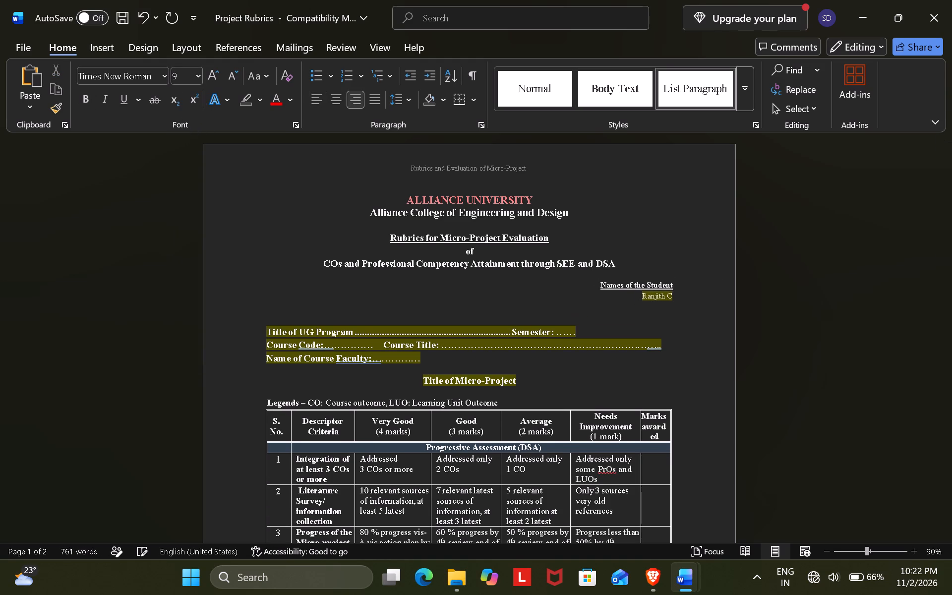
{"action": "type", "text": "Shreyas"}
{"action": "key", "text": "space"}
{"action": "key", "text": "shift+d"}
Add the third student's name and initial on a new line below the second student's name.
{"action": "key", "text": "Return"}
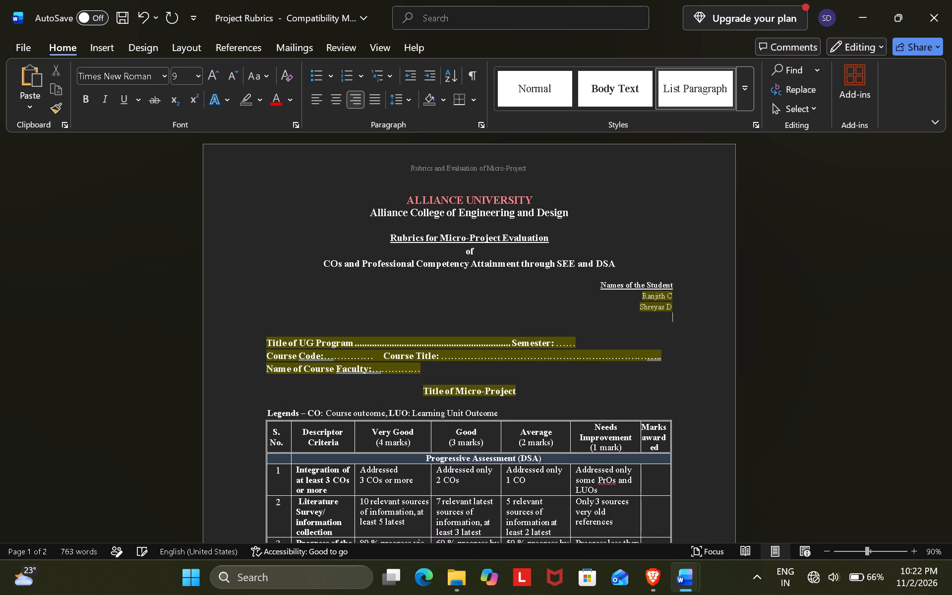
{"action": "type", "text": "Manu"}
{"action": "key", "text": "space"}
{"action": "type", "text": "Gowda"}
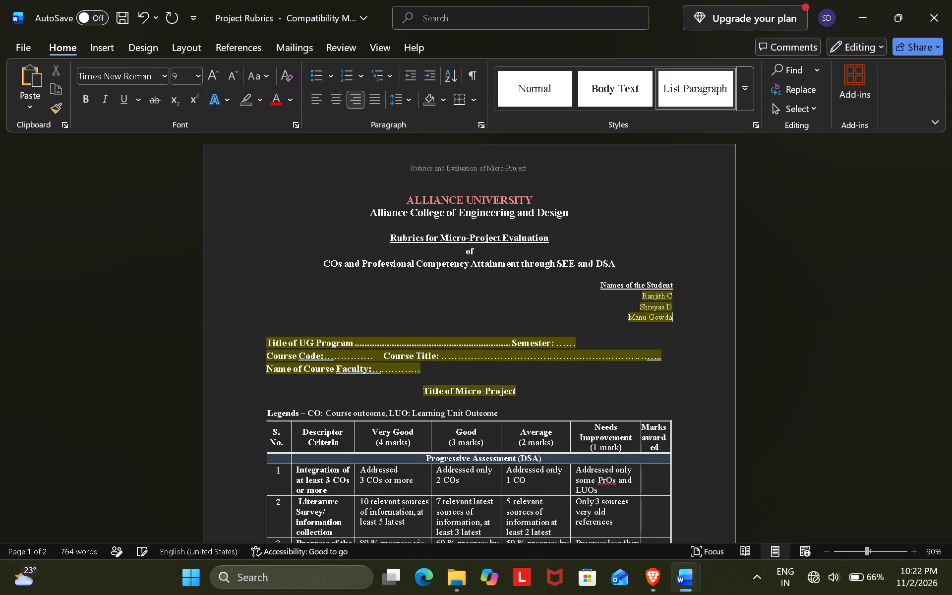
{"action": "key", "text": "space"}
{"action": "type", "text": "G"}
Add the fourth student's name with its leading initials on a new line, and start an empty line below it.
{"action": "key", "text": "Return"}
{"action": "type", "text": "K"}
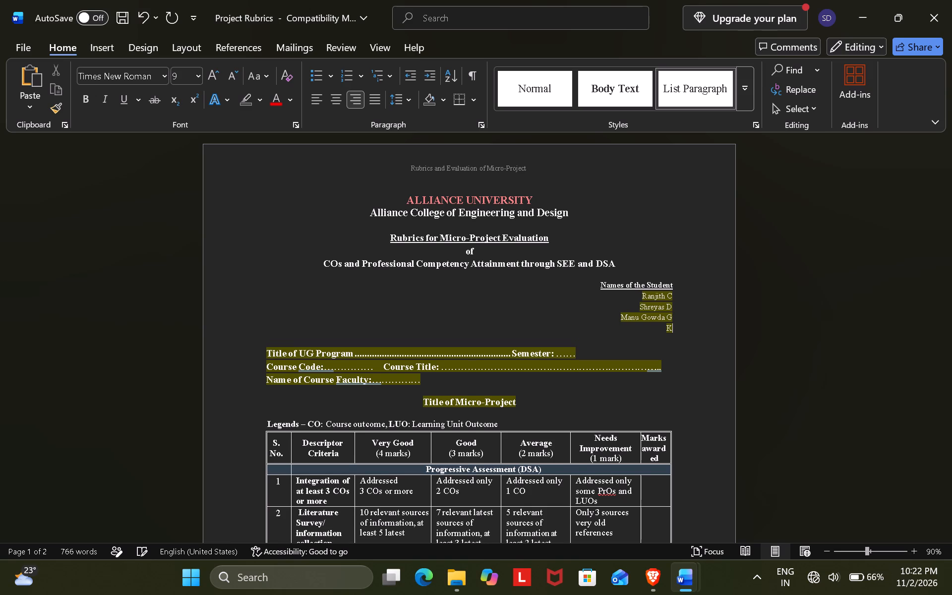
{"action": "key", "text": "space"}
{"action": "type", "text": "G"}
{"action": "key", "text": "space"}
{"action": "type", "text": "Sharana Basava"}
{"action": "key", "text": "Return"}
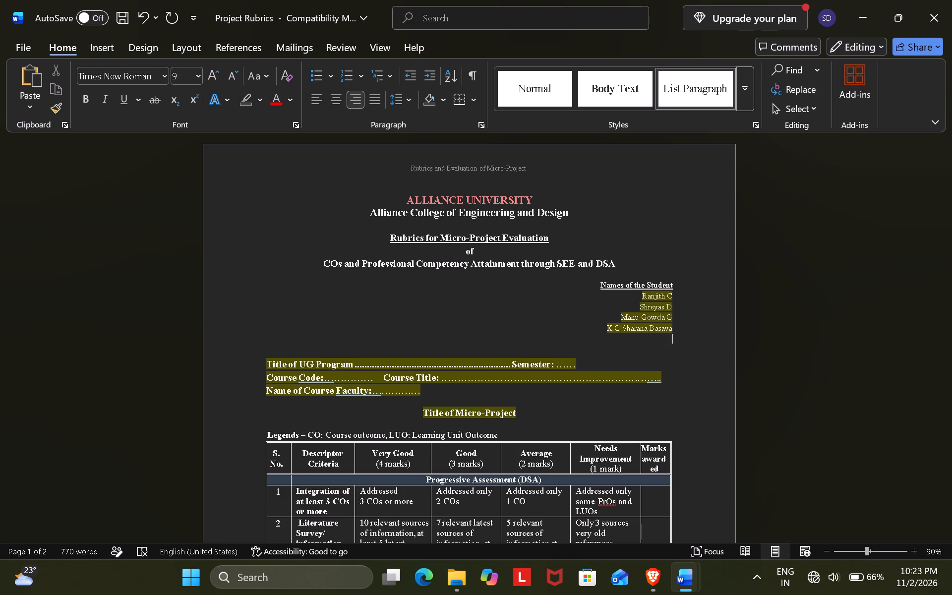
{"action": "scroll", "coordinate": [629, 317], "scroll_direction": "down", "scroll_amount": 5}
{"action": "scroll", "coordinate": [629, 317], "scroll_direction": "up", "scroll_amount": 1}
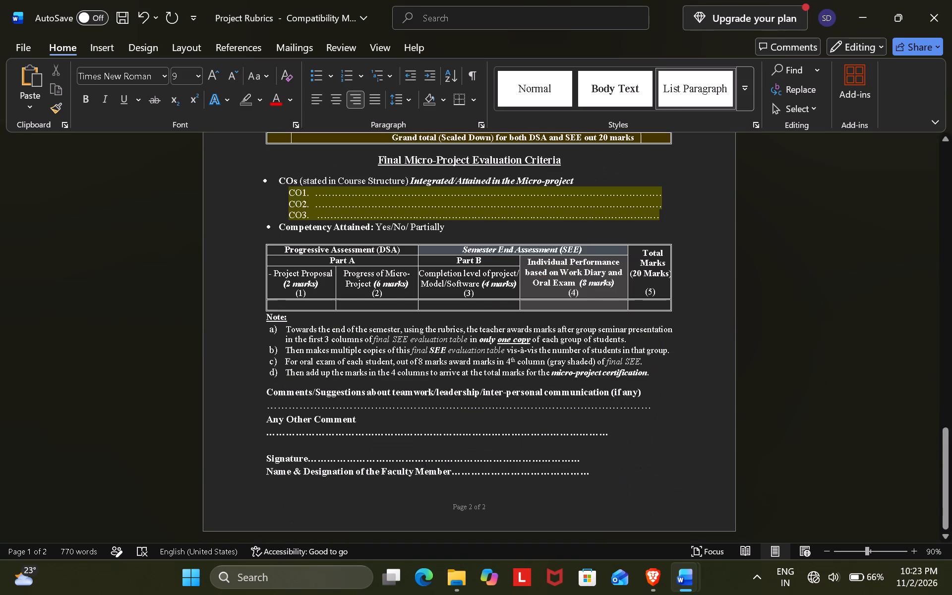
Add the fifth student's name and initial on the empty line below the fourth student's name.
{"action": "scroll", "coordinate": [629, 317], "scroll_direction": "up", "scroll_amount": 2}
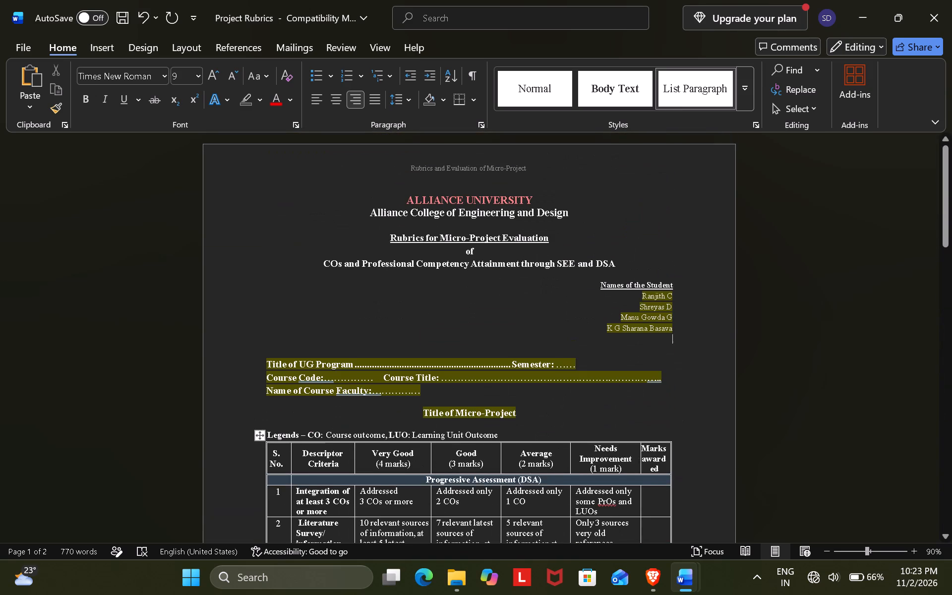
{"action": "scroll", "coordinate": [629, 317], "scroll_direction": "up", "scroll_amount": 1}
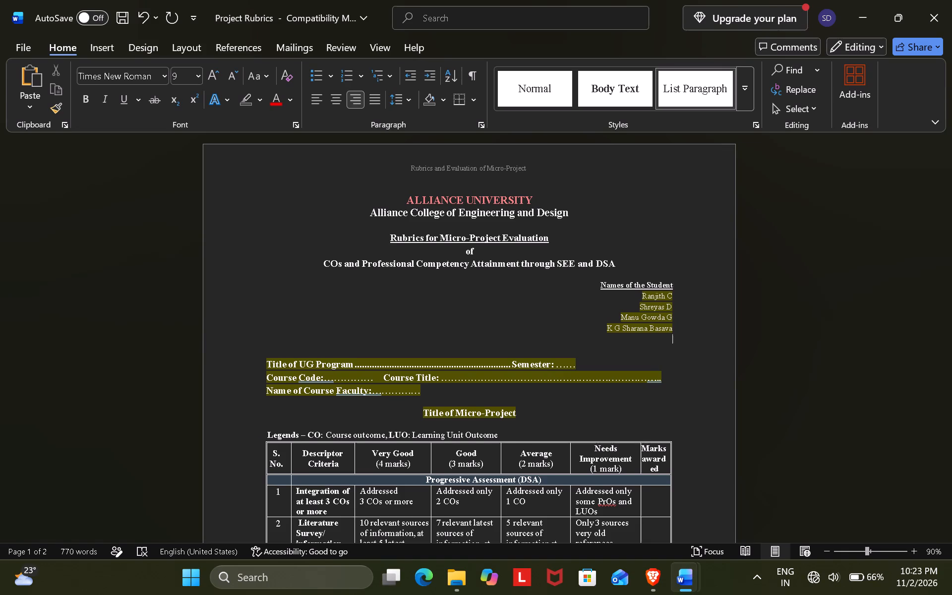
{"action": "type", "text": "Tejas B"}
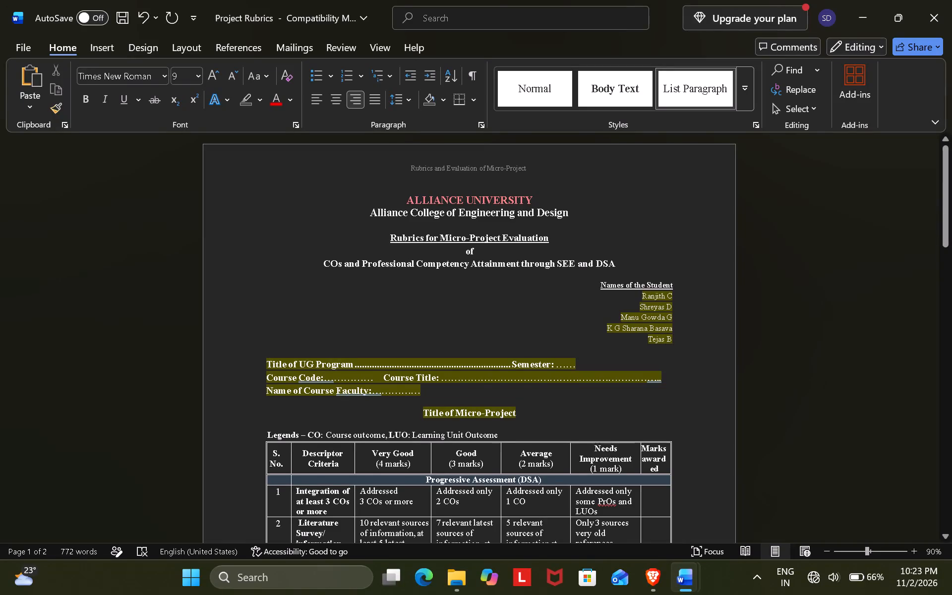
Replace the dotted blank after Title of UG Program with ": B.Tech (AI/ML)", keeping a space before Semester.
{"action": "left_click_drag", "start_coordinate": [509, 362], "coordinate": [470, 362]}
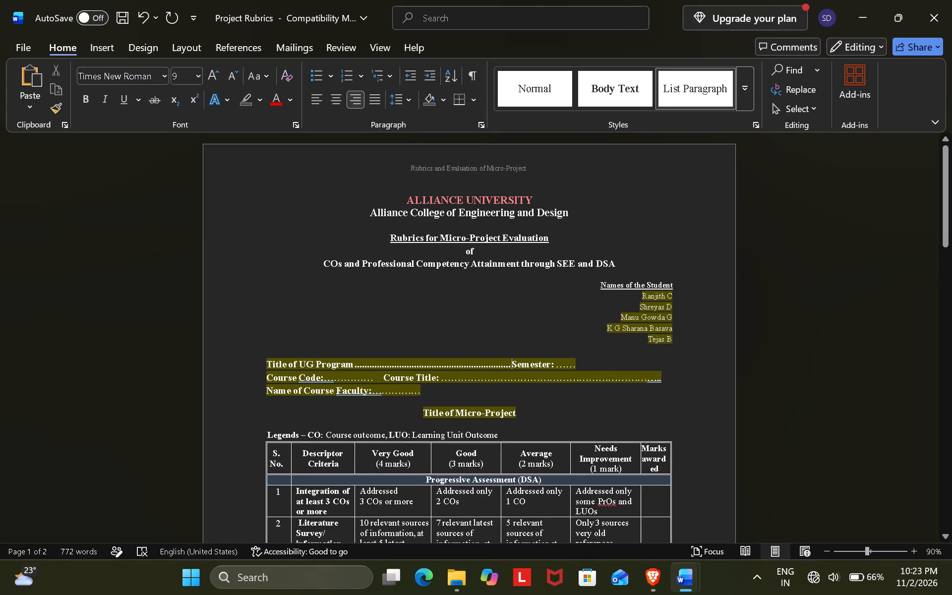
{"action": "left_click_drag", "start_coordinate": [470, 362], "coordinate": [385, 361]}
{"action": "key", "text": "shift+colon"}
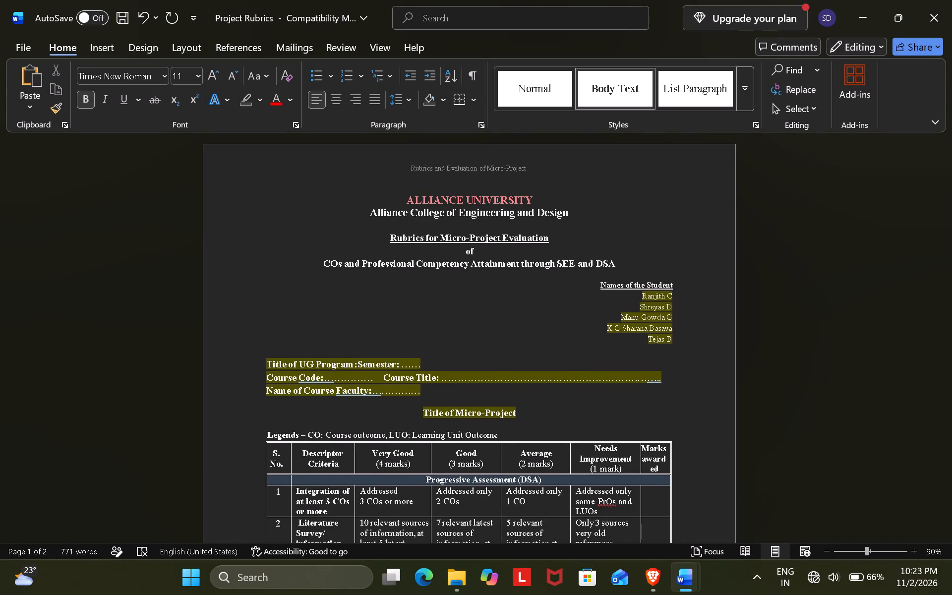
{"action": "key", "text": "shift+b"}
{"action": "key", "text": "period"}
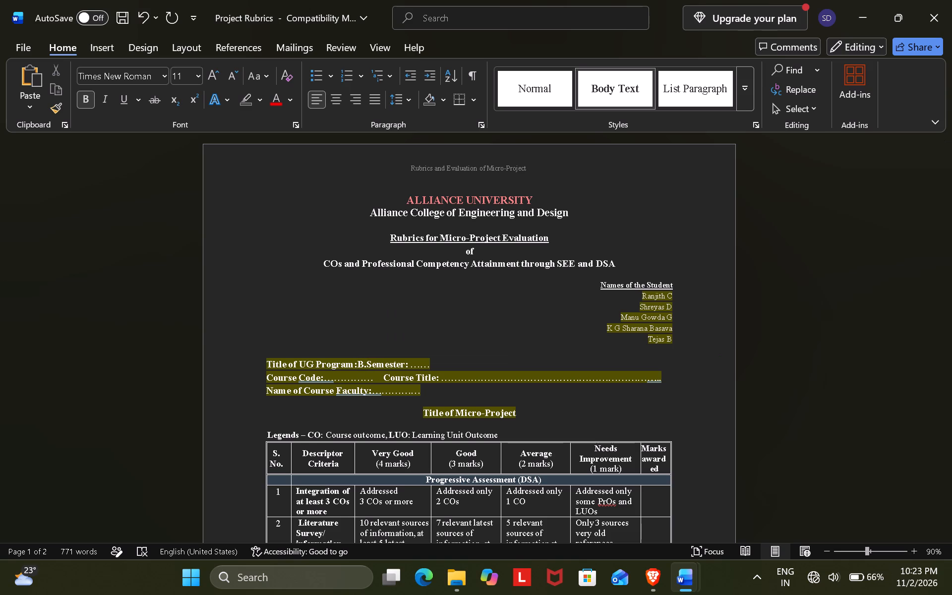
{"action": "key", "text": "ctrl+Left"}
{"action": "key", "text": "ctrl+Left"}
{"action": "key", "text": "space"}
{"action": "key", "text": "ctrl+Right"}
{"action": "key", "text": "ctrl+Right"}
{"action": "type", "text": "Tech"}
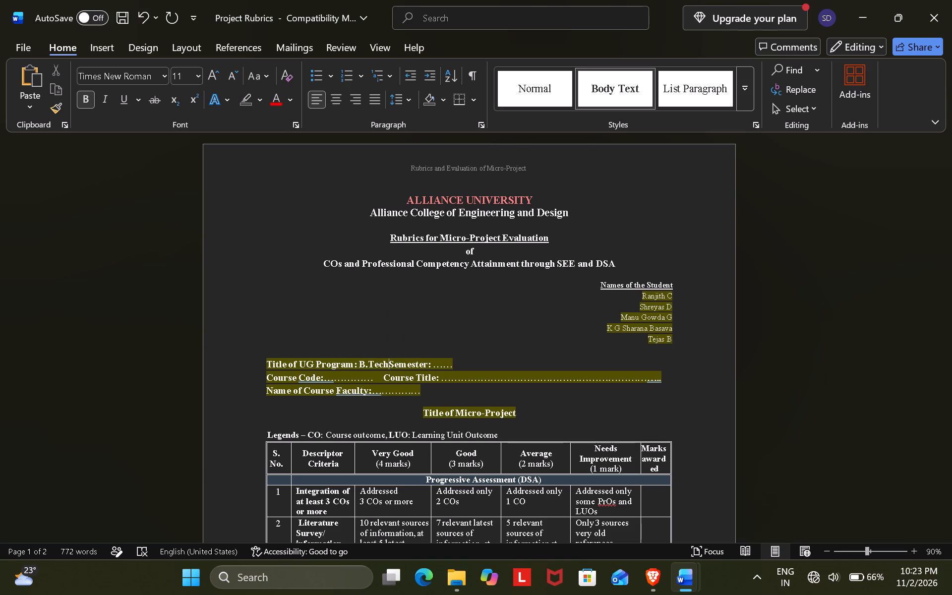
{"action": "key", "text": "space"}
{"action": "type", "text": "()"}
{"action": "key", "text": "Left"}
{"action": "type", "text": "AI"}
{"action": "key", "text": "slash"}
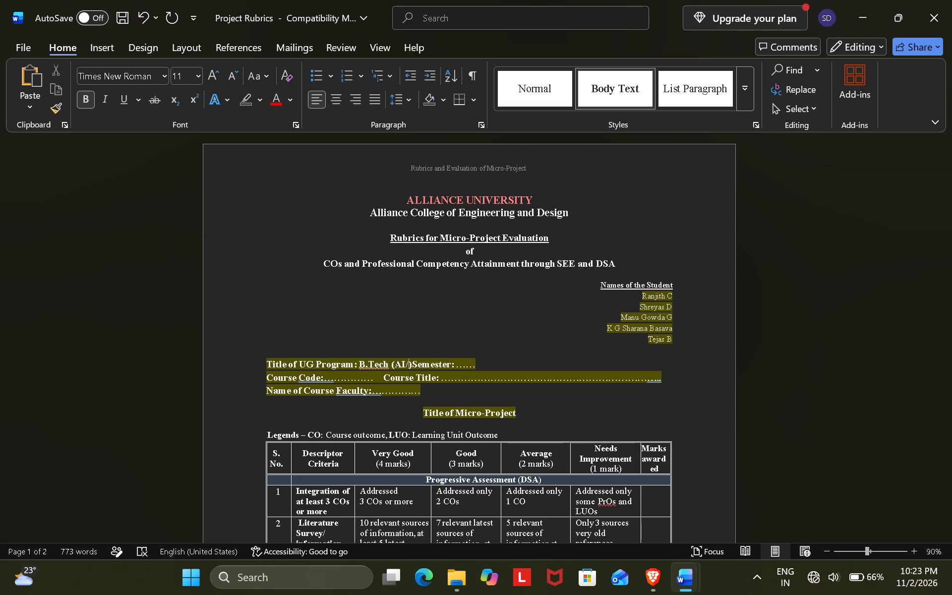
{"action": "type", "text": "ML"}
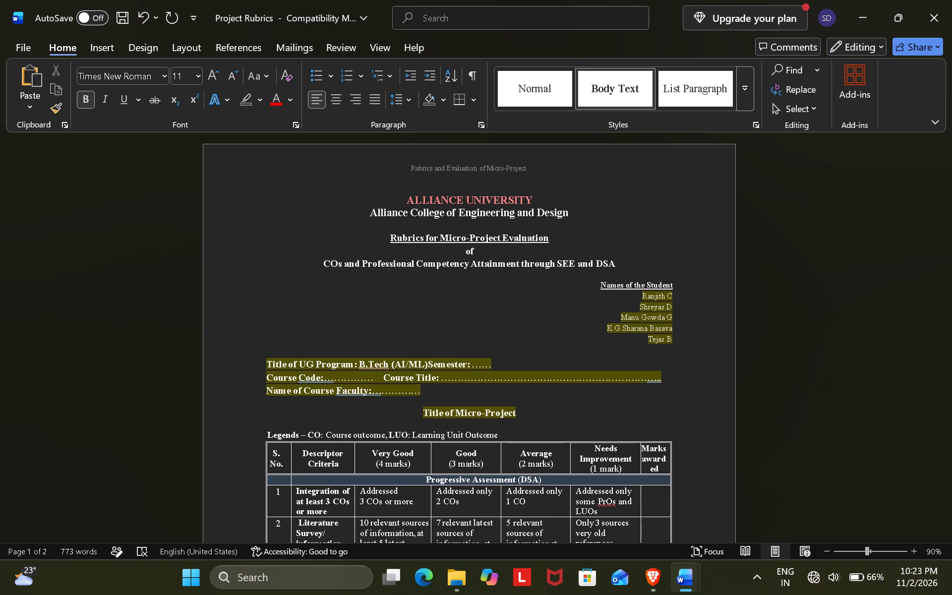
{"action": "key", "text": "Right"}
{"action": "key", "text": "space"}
Replace the dotted blank after Semester with III.
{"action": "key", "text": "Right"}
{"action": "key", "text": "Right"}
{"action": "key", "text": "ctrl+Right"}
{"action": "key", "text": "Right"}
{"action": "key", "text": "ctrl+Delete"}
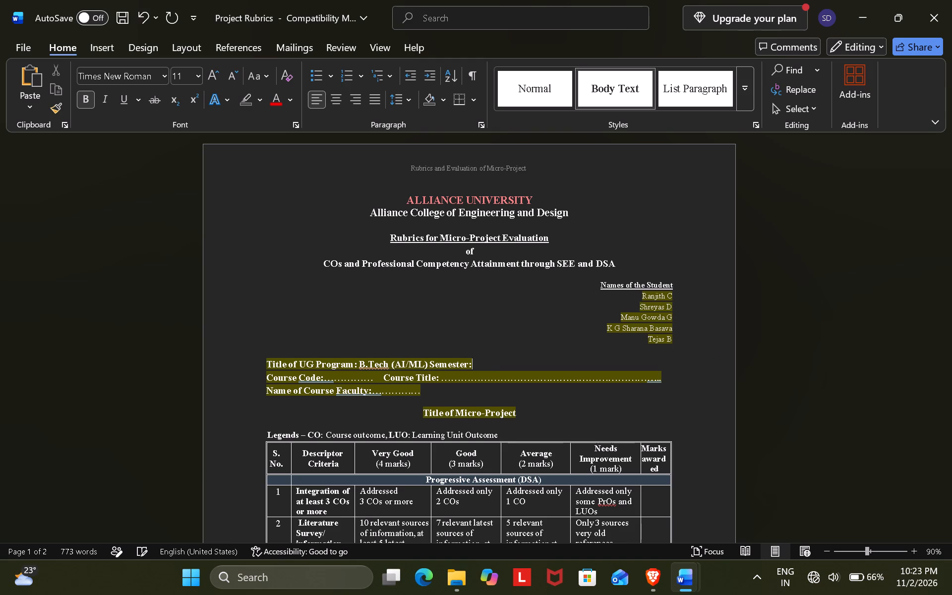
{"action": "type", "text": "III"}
Replace the dotted blank after Course Code with Z5AMT25207, adding three spaces before Course Title.
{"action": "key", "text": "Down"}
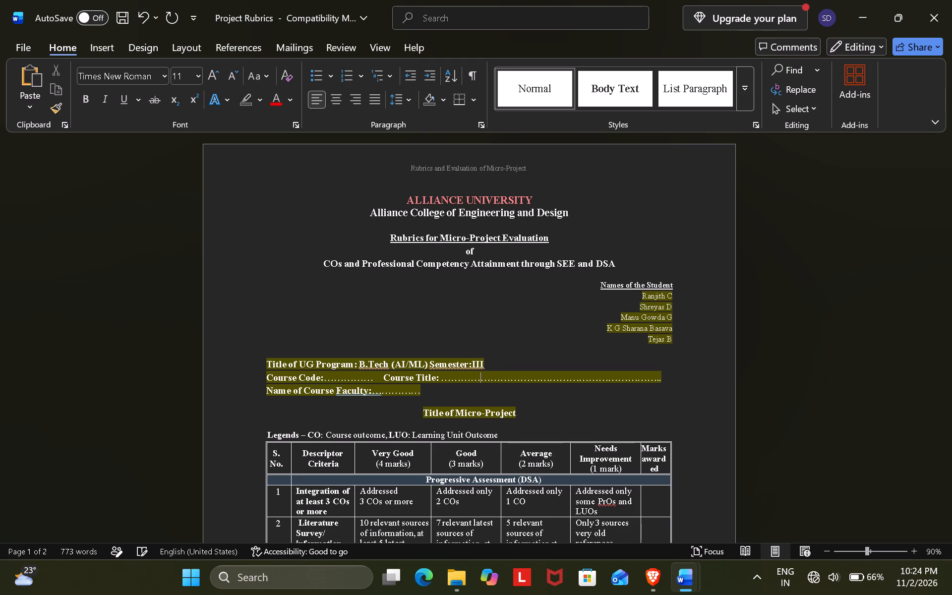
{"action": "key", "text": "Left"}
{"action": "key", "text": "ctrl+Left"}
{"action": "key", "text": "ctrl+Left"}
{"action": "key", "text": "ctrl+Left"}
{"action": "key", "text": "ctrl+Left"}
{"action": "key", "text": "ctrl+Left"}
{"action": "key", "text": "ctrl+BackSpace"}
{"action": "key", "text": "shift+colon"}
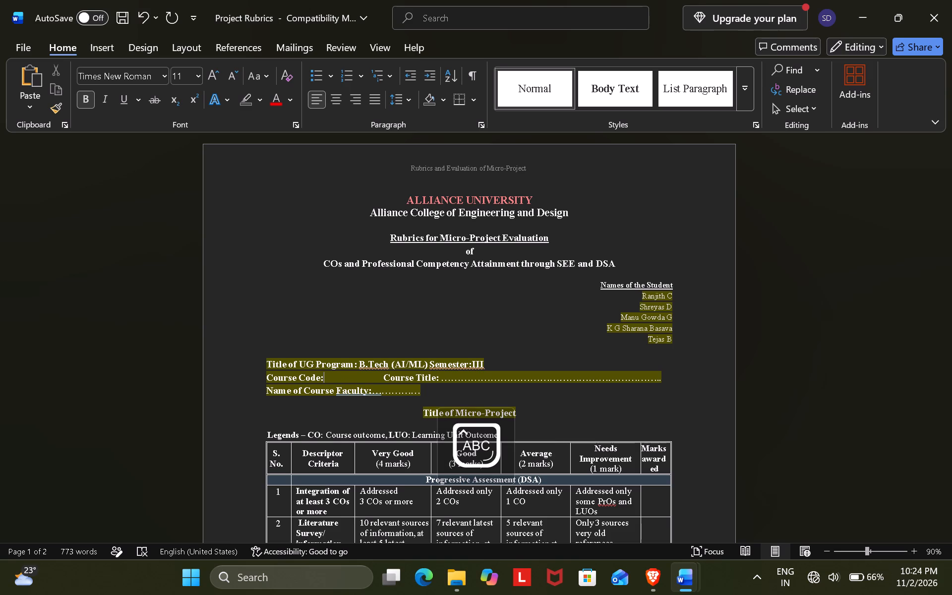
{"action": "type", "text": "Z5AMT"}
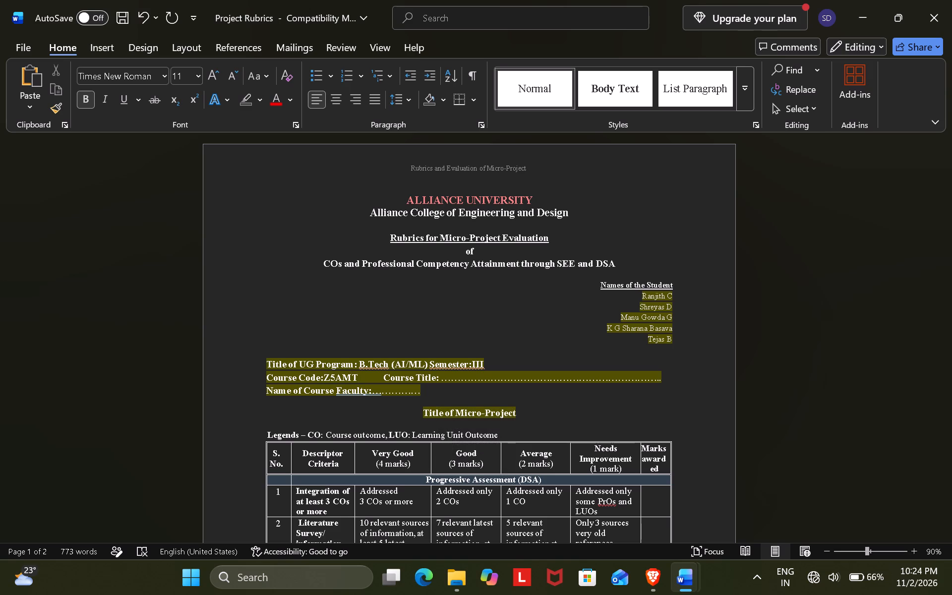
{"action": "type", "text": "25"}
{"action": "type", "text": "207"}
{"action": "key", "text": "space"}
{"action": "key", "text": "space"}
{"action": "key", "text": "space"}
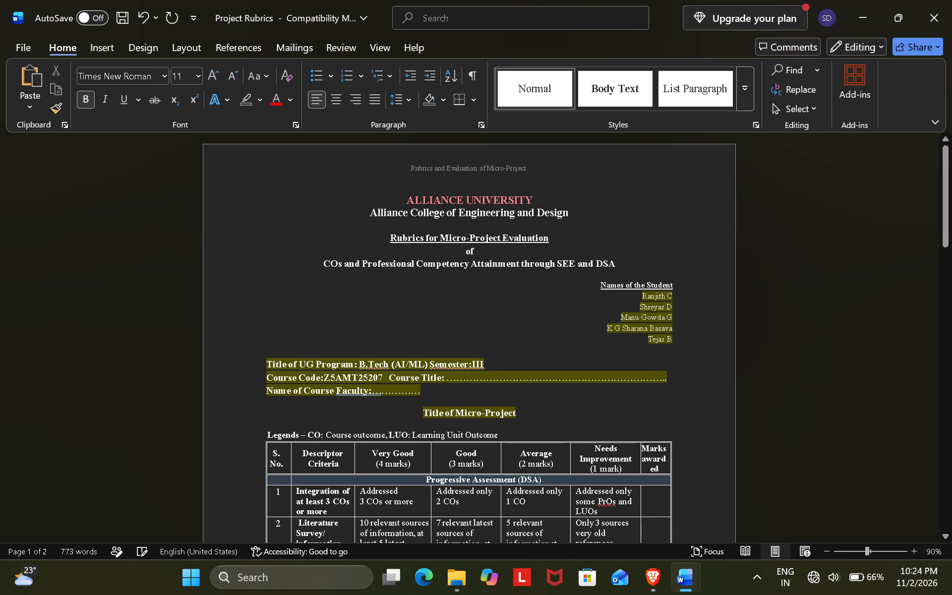
Replace the dotted blank after Course Title with "Discrete Mathematics".
{"action": "left_click", "coordinate": [448, 378]}
{"action": "key", "text": "ctrl+Delete"}
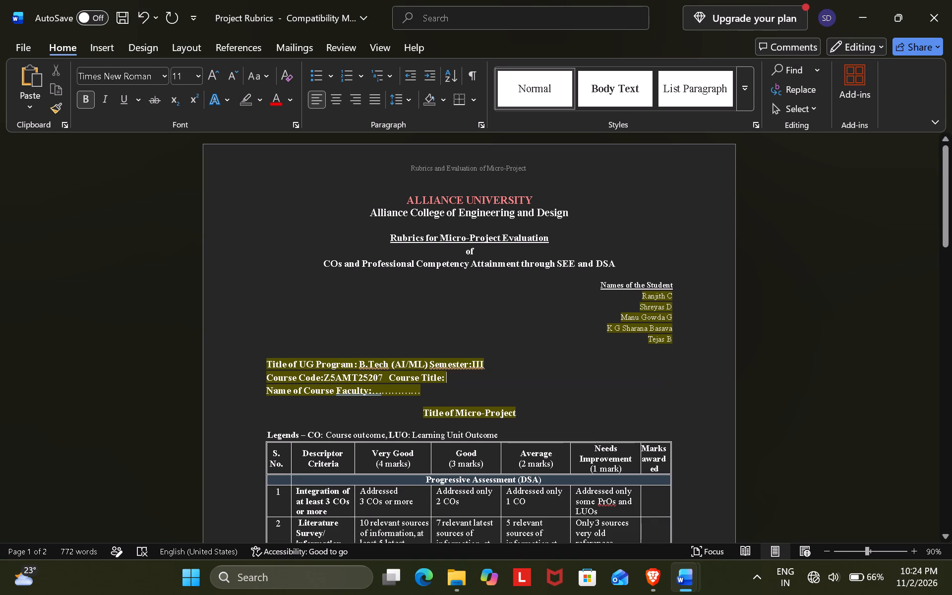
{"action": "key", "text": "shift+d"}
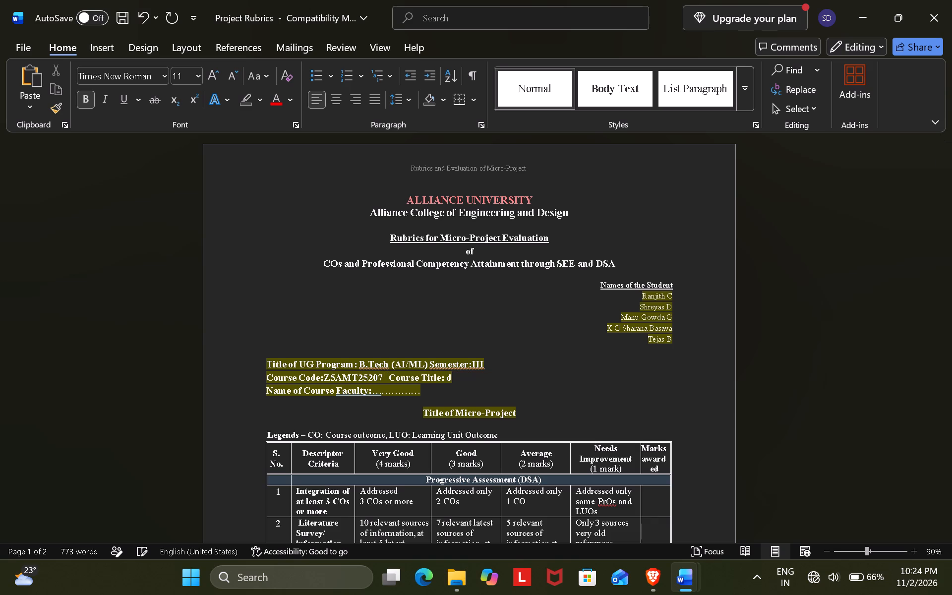
{"action": "key", "text": "BackSpace"}
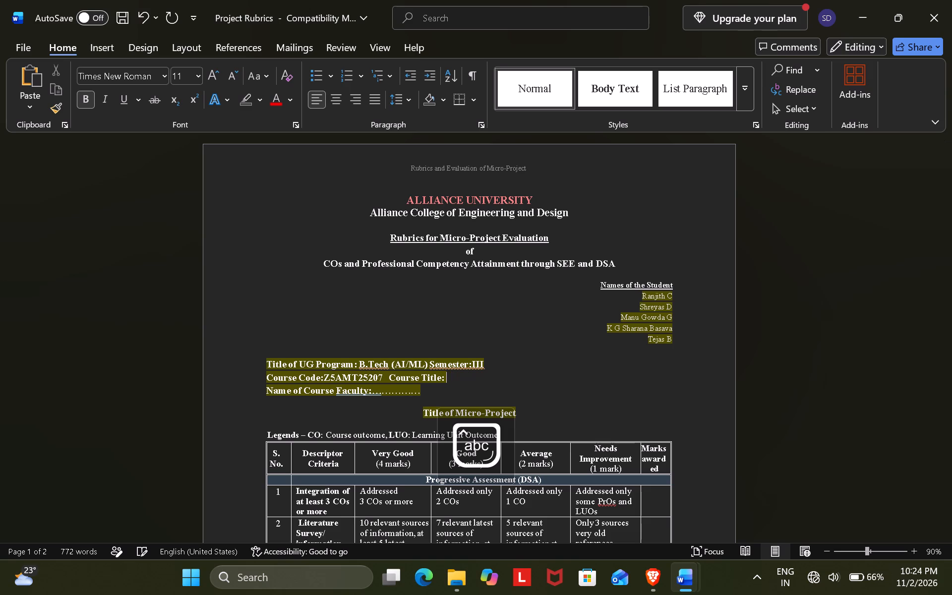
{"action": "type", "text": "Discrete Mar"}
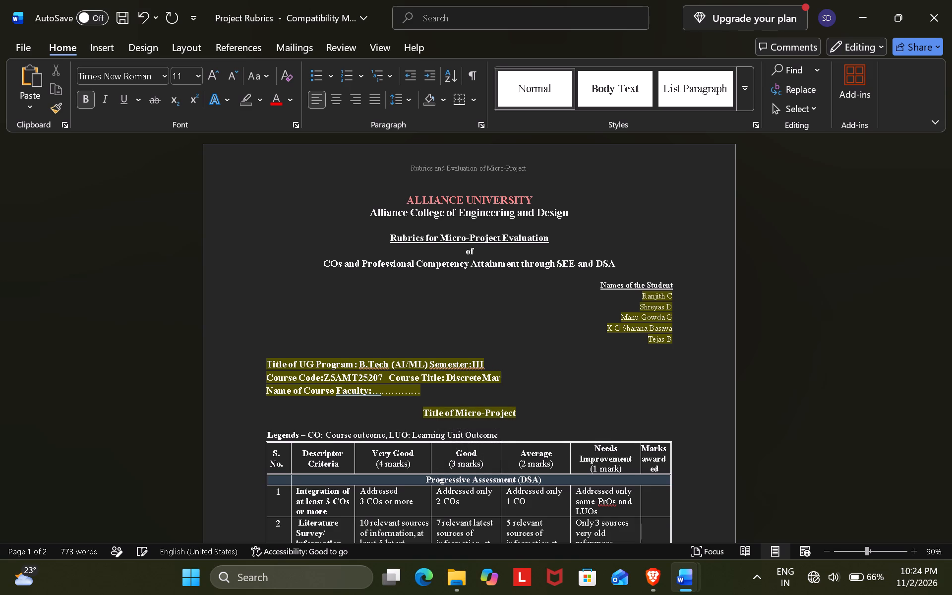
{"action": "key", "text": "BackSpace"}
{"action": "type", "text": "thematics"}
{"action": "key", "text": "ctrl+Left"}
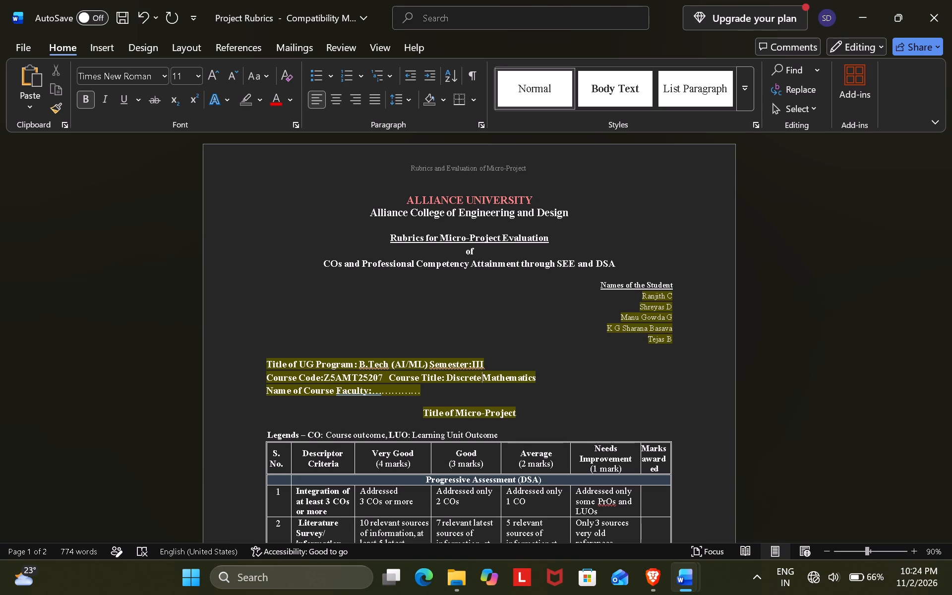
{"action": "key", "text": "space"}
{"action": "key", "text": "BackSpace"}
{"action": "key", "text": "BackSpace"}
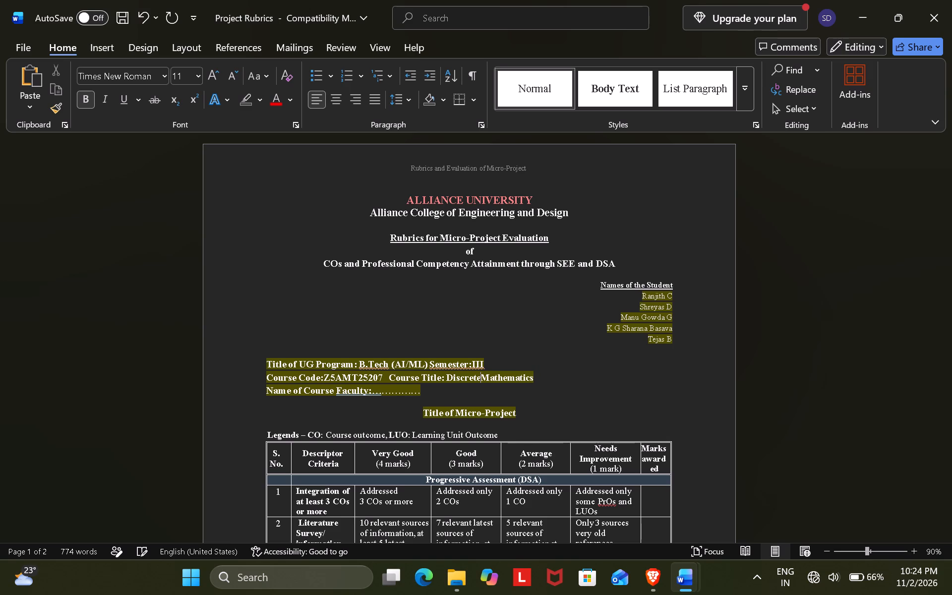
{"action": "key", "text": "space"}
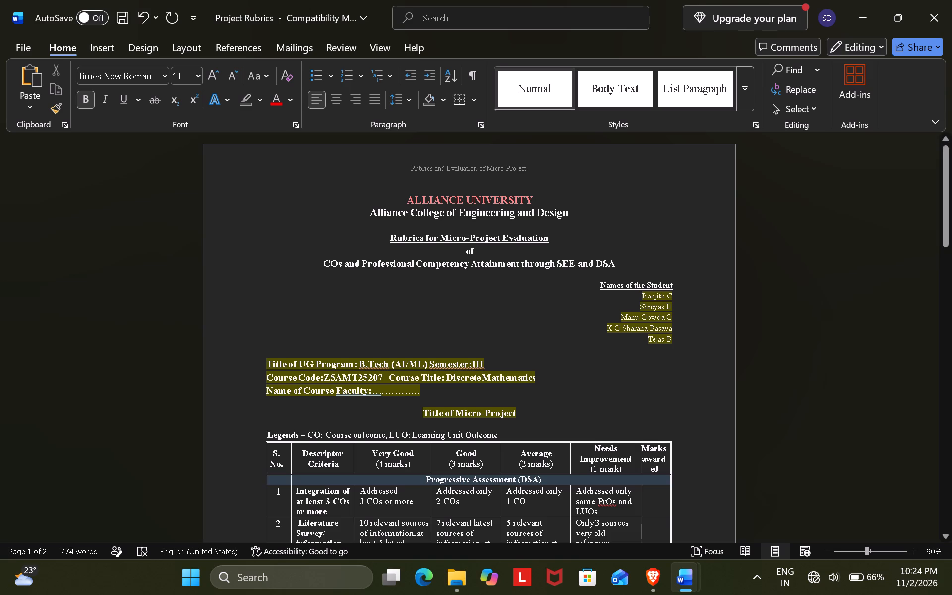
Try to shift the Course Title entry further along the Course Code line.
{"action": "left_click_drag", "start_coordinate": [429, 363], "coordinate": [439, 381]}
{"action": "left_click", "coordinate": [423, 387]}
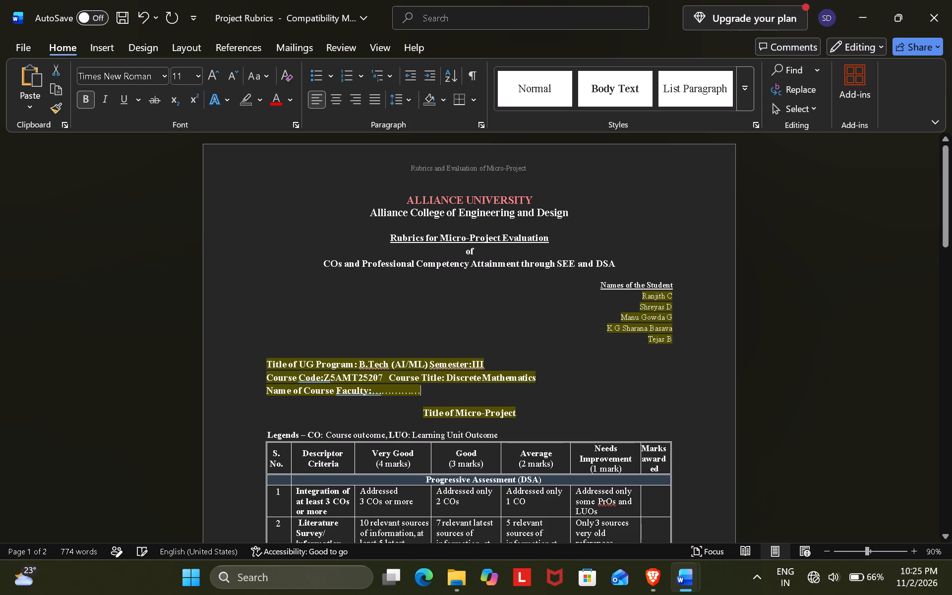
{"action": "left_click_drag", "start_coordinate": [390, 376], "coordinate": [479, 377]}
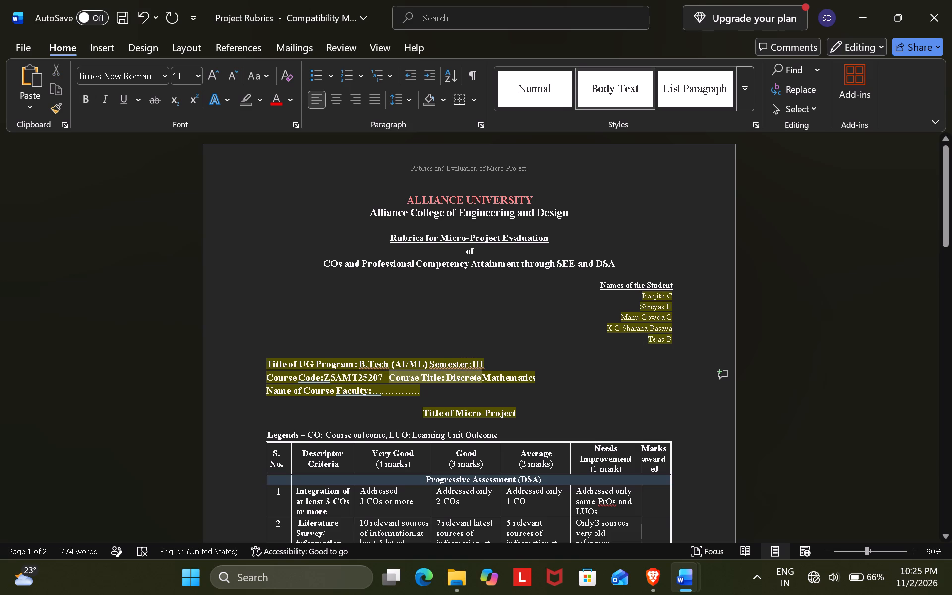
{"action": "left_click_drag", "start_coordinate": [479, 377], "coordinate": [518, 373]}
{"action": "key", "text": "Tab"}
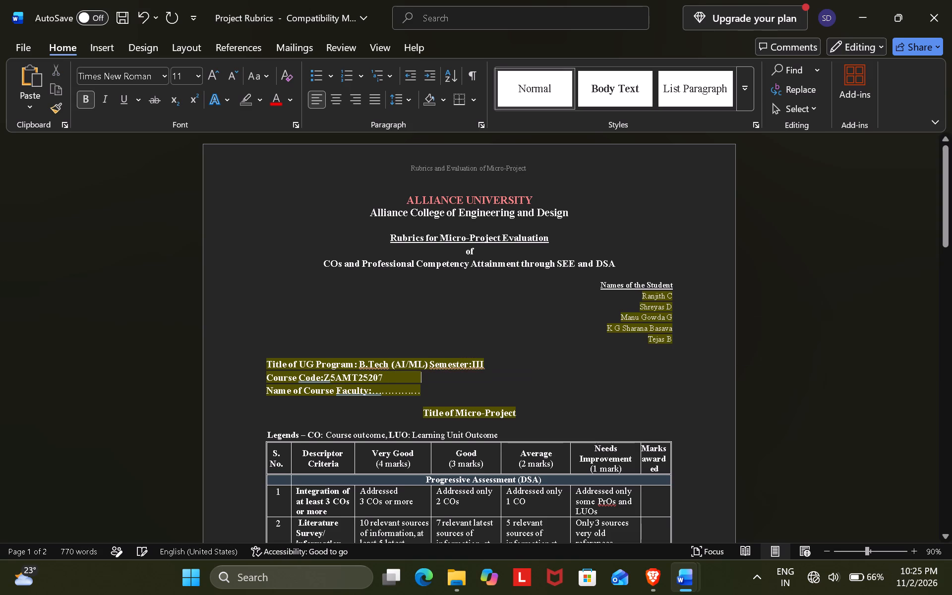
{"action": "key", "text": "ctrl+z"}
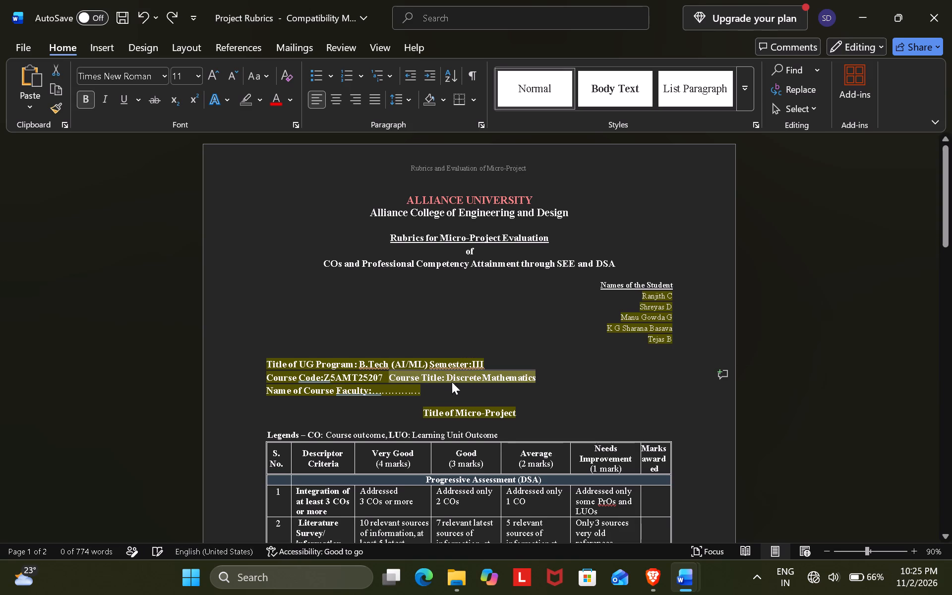
Shift the Course Title entry further along the Course Code line by adding a space and a tab before it.
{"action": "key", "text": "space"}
{"action": "key", "text": "ctrl+z"}
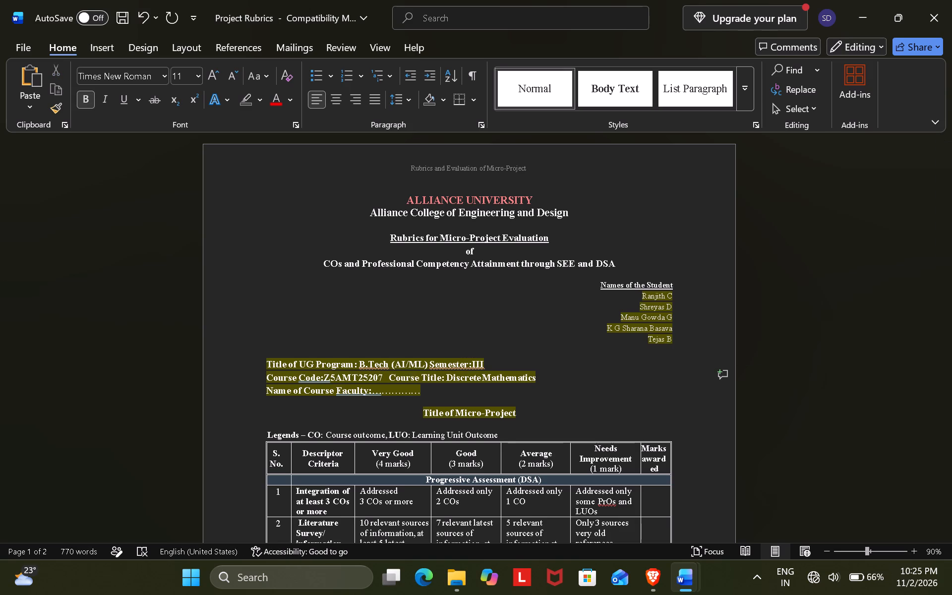
{"action": "key", "text": "Left"}
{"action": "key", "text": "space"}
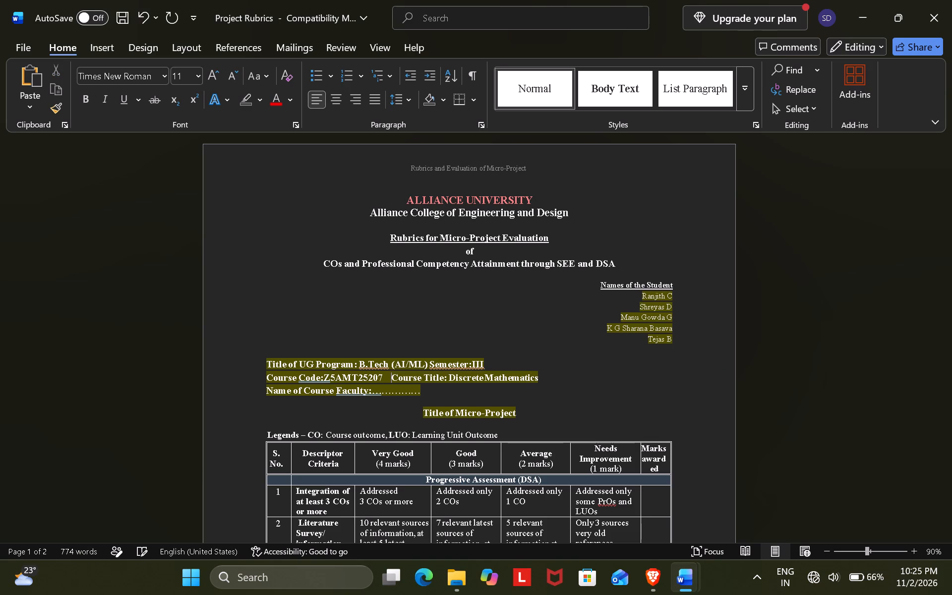
{"action": "key", "text": "Tab"}
Replace the dotted gap before Semester with 16 spaces to set it apart from B.Tech (AI/ML).
{"action": "key", "text": "Up"}
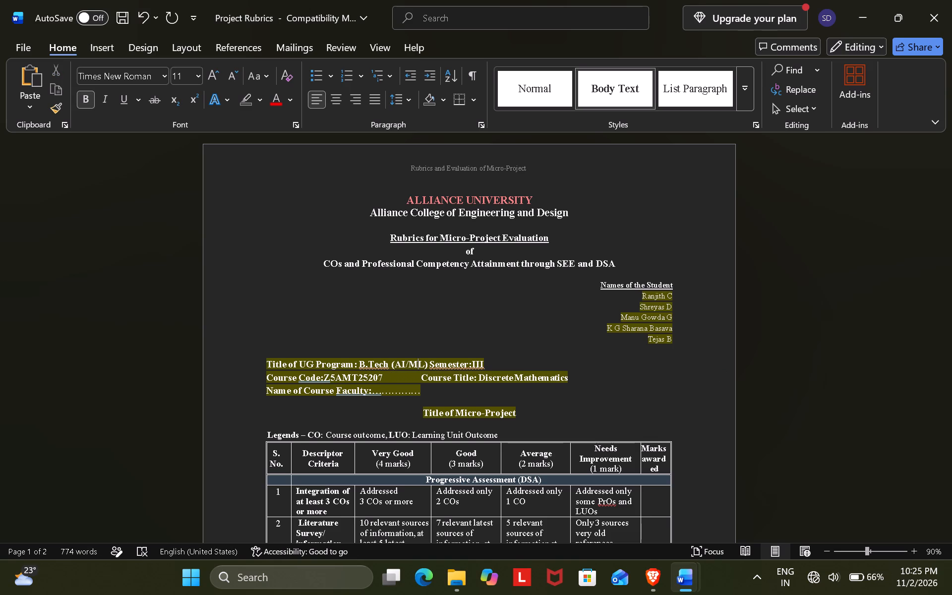
{"action": "key", "text": "Right"}
{"action": "key", "text": "Right"}
{"action": "key", "text": "Right"}
{"action": "key", "text": "Tab"}
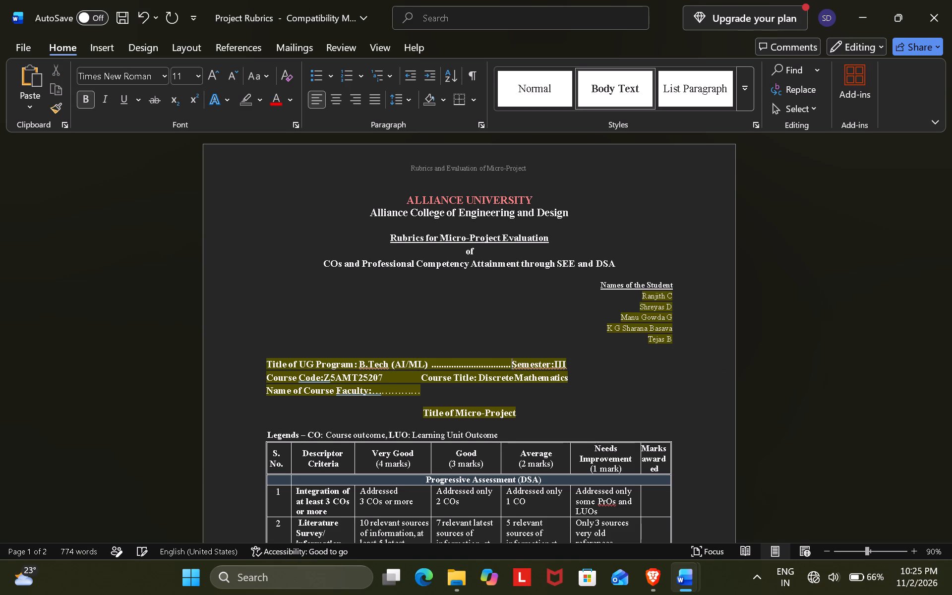
{"action": "key", "text": "ctrl+BackSpace"}
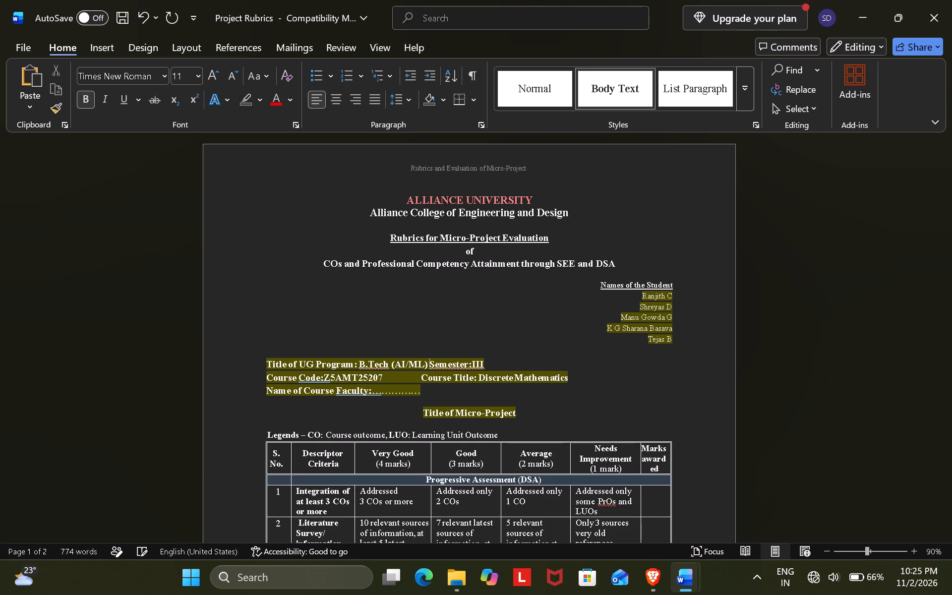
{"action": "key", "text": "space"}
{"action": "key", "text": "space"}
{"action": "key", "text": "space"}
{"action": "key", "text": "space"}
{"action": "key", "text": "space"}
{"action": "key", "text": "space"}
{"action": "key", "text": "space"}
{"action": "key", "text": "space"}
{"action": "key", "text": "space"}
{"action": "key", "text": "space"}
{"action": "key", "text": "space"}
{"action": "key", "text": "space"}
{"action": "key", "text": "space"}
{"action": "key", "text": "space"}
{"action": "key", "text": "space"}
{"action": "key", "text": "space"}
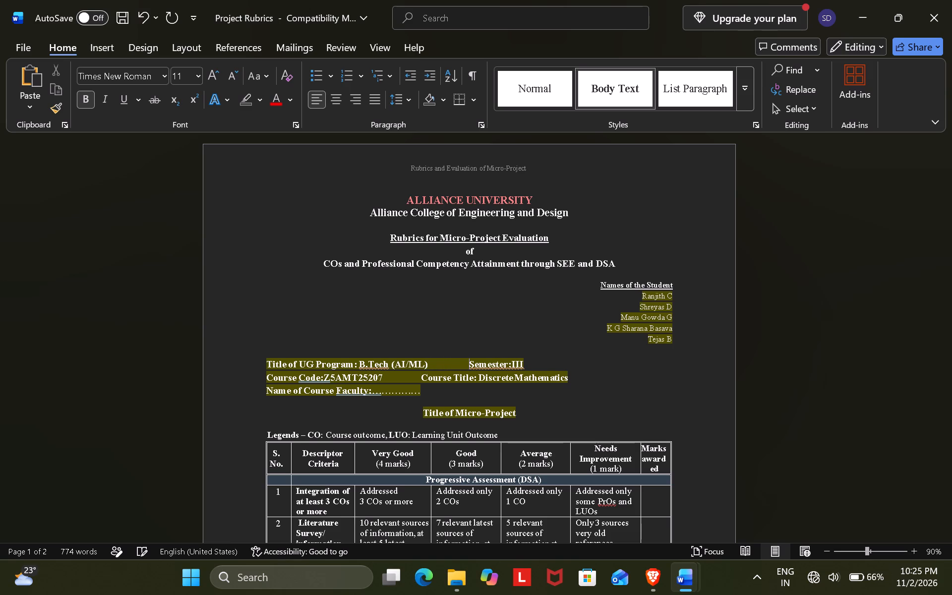
Add 20 spaces before Course Title so it lines up under Semester.
{"action": "left_click", "coordinate": [421, 376]}
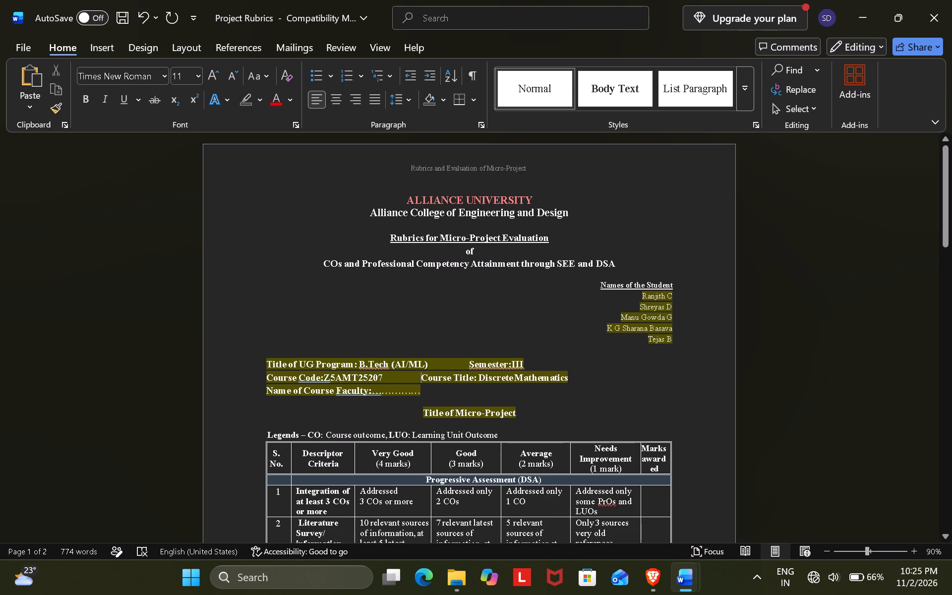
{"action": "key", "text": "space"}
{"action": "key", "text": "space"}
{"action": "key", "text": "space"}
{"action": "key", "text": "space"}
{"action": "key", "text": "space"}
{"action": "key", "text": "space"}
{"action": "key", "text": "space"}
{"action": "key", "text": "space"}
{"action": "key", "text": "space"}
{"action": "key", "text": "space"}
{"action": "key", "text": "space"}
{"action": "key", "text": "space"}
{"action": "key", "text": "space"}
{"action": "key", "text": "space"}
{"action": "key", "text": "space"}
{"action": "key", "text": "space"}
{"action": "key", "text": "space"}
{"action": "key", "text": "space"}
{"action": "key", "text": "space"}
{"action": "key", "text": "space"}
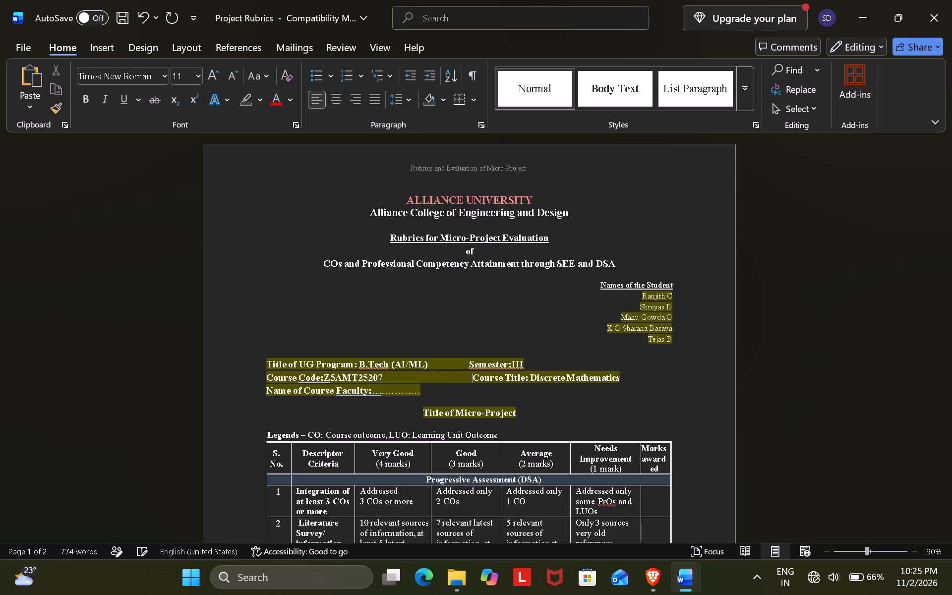
Remove one space before Course Title to bring it closer in line with Semester above.
{"action": "key", "text": "BackSpace"}
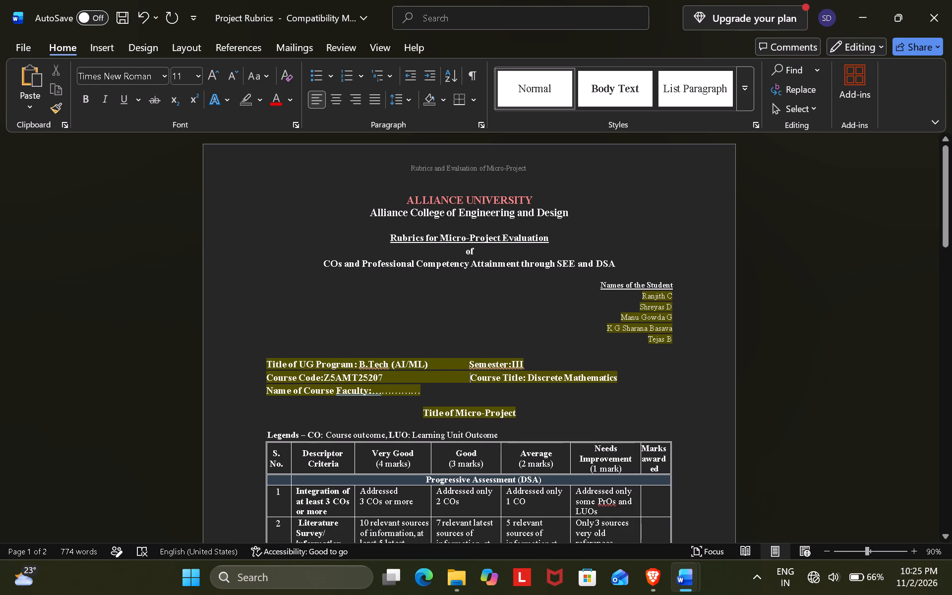
Replace the dotted placeholder after Name of Course Faculty with the faculty member's name, preceded by the title Dr.
{"action": "left_click_drag", "start_coordinate": [371, 392], "coordinate": [415, 395]}
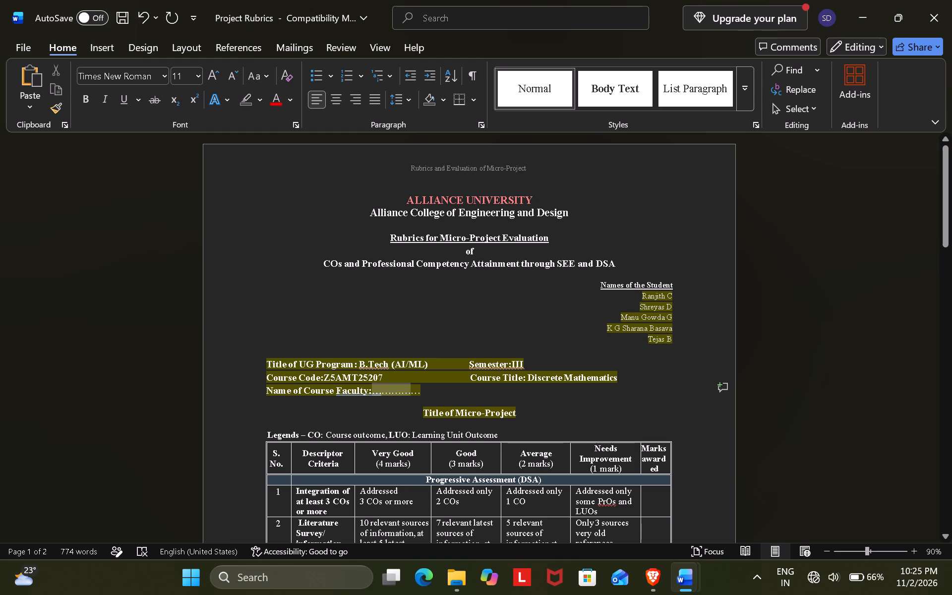
{"action": "left_click_drag", "start_coordinate": [415, 395], "coordinate": [418, 395]}
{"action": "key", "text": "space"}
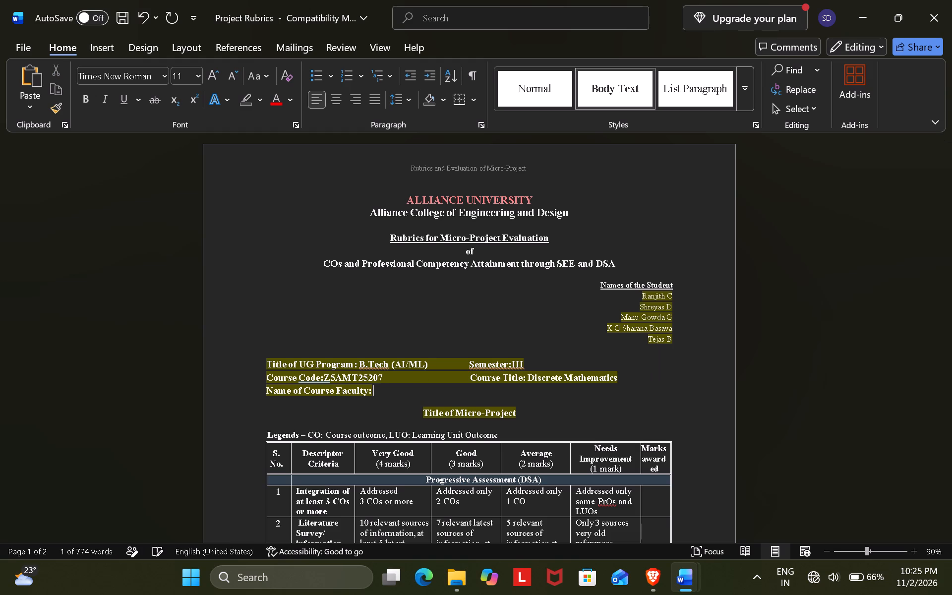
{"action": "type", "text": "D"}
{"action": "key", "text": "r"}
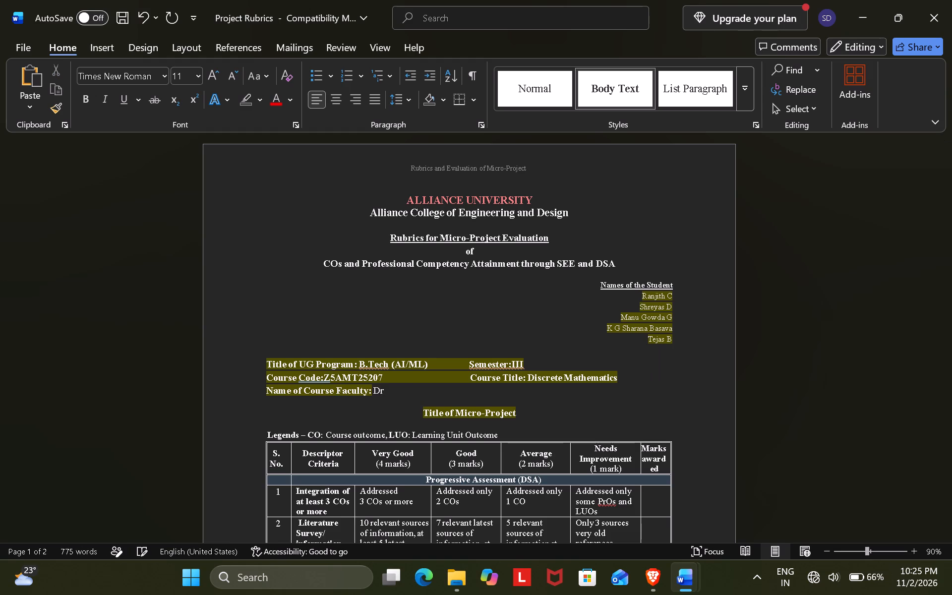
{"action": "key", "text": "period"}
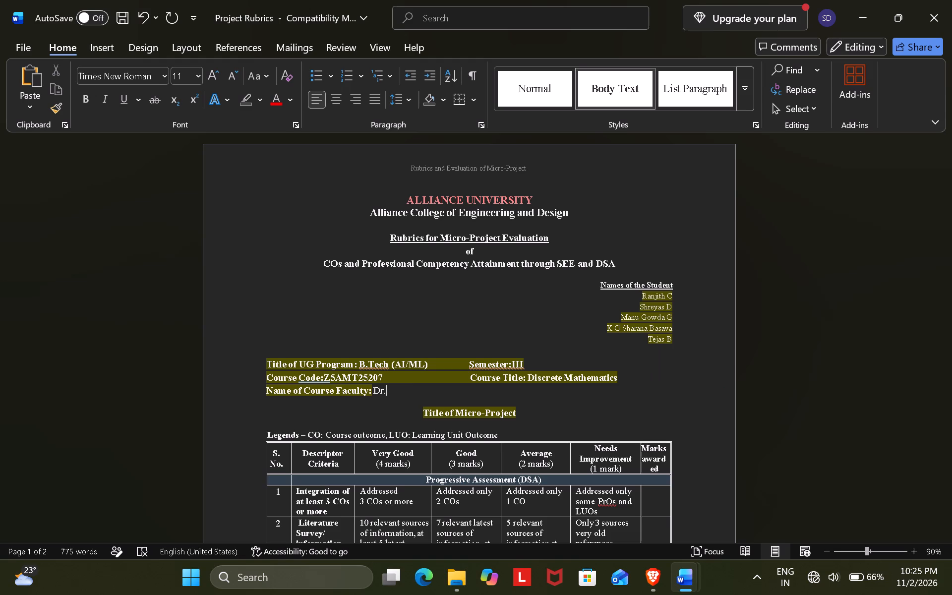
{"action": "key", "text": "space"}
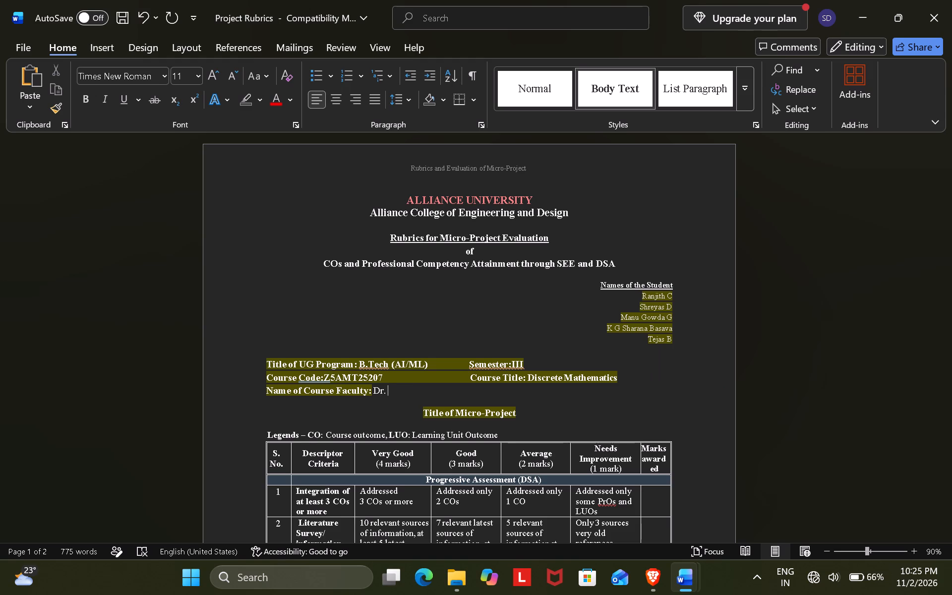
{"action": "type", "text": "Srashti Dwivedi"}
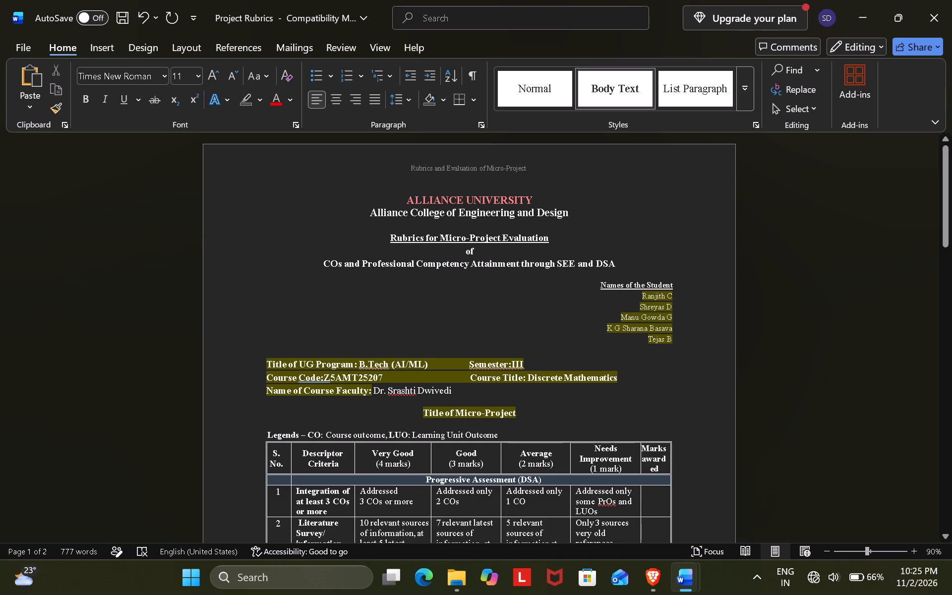
Add an empty line below the Title of Micro-Project heading.
{"action": "left_click", "coordinate": [520, 417]}
{"action": "key", "text": "Return"}
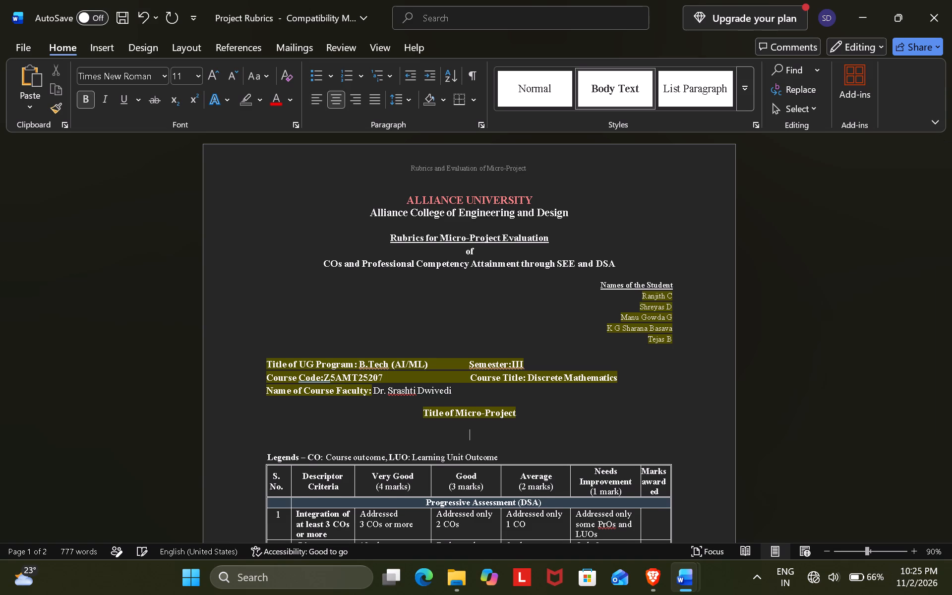
Copy the full two-line micro-project title, Implementation of a Public Key Cryptography System..., from DM_PROPSAL and return to Project Rubrics.
{"action": "key", "text": "alt+Tab"}
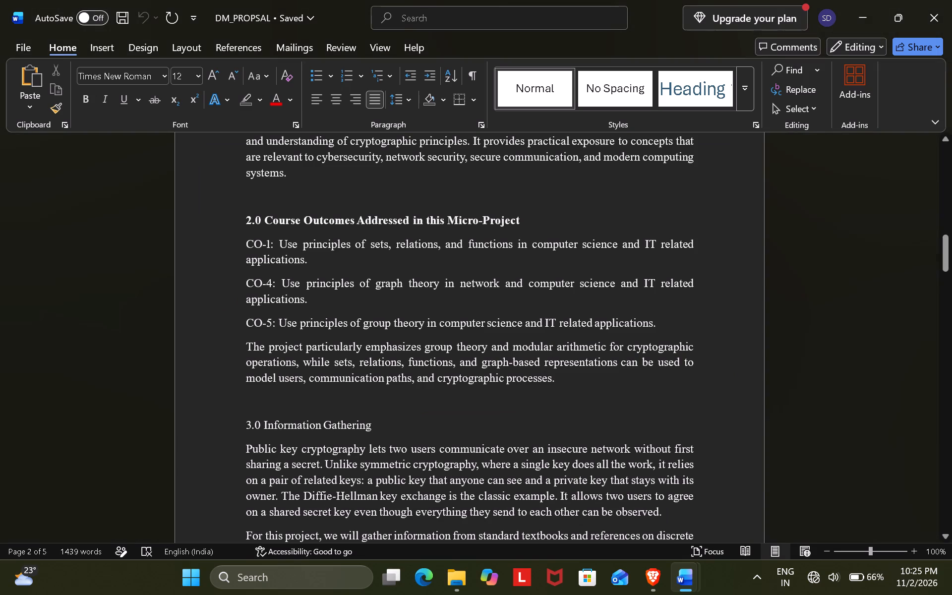
{"action": "scroll", "coordinate": [402, 323], "scroll_direction": "up", "scroll_amount": 6}
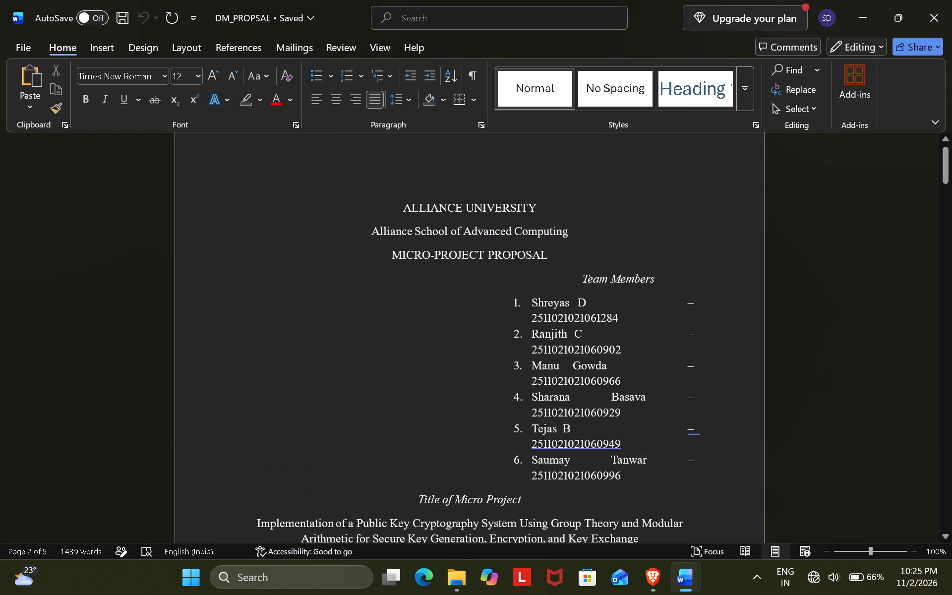
{"action": "left_click_drag", "start_coordinate": [642, 351], "coordinate": [599, 346]}
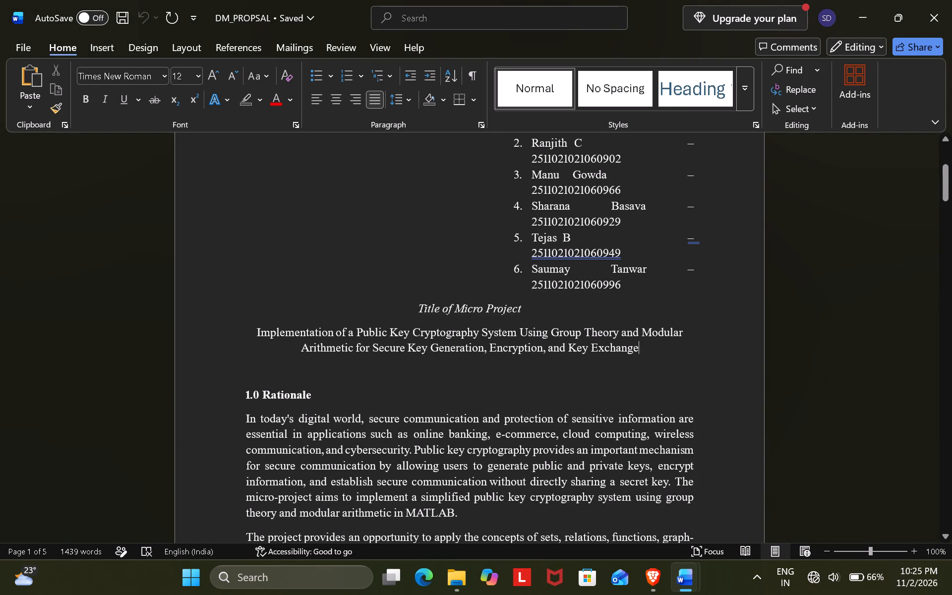
{"action": "left_click_drag", "start_coordinate": [599, 346], "coordinate": [286, 331]}
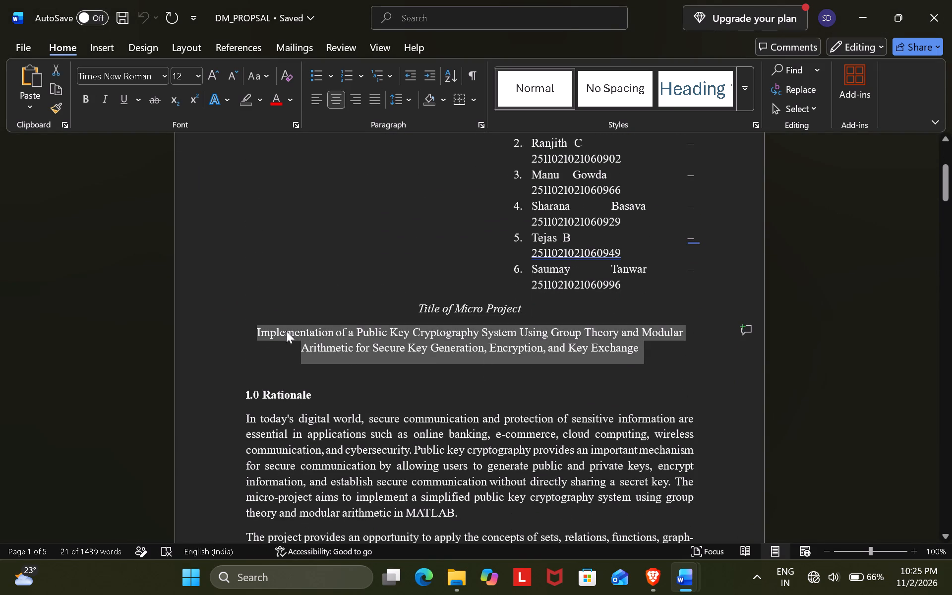
{"action": "key", "text": "ctrl+c"}
{"action": "key", "text": "alt+Tab"}
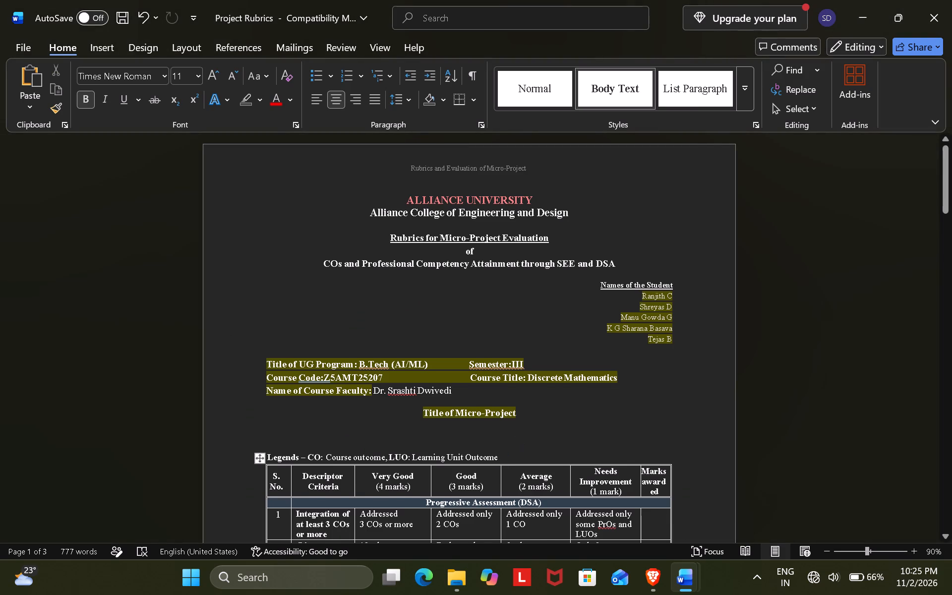
Paste "Implementation of a Public Key Cryptography System Using Group Theory and Modular Arithmetic for Secure Key Generation, Encryption, and Key Exchange" under Title of Micro-Project.
{"action": "key", "text": "ctrl+v"}
{"action": "scroll", "coordinate": [482, 439], "scroll_direction": "down", "scroll_amount": 4}
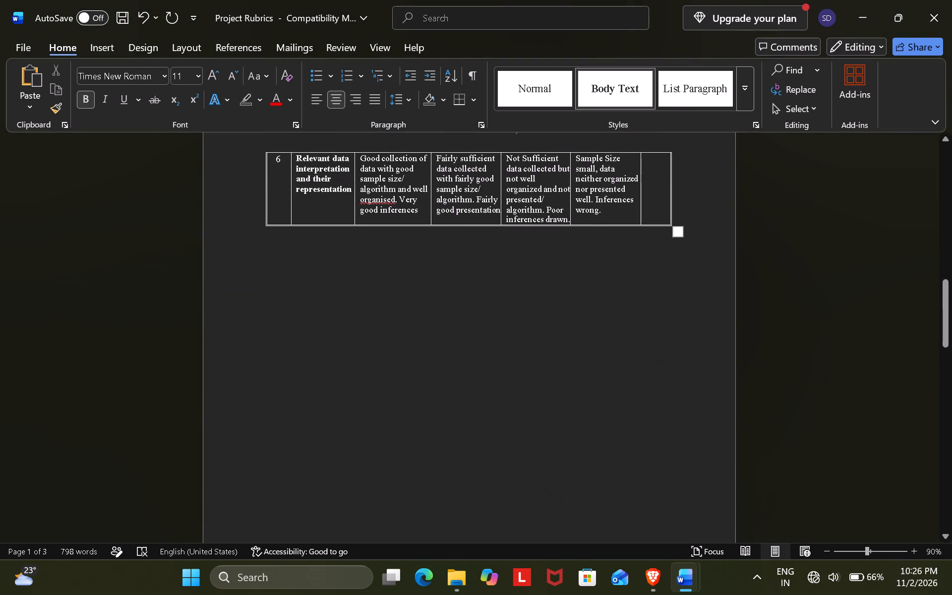
{"action": "scroll", "coordinate": [482, 439], "scroll_direction": "down", "scroll_amount": 6}
{"action": "scroll", "coordinate": [482, 439], "scroll_direction": "up", "scroll_amount": 2}
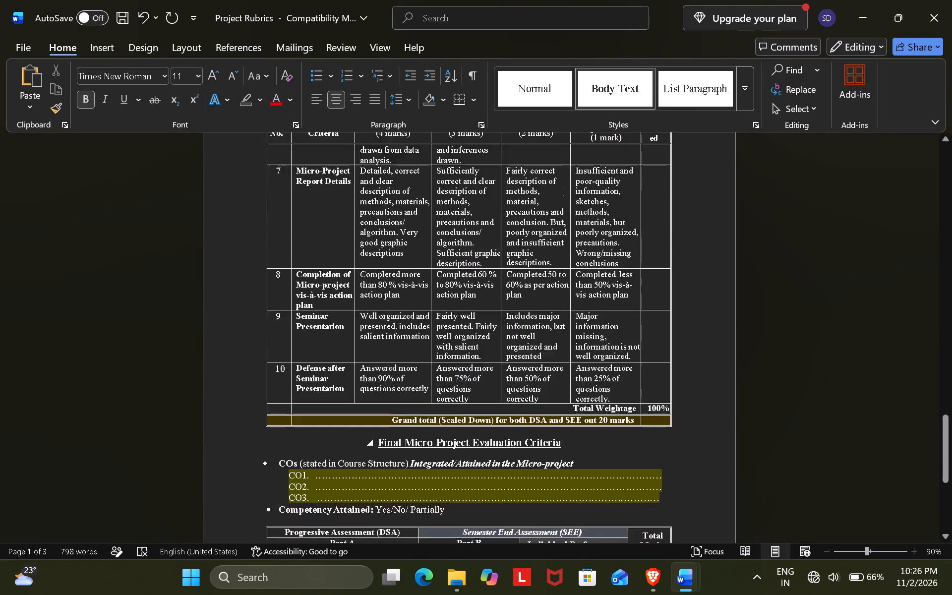
{"action": "scroll", "coordinate": [482, 439], "scroll_direction": "up", "scroll_amount": 3}
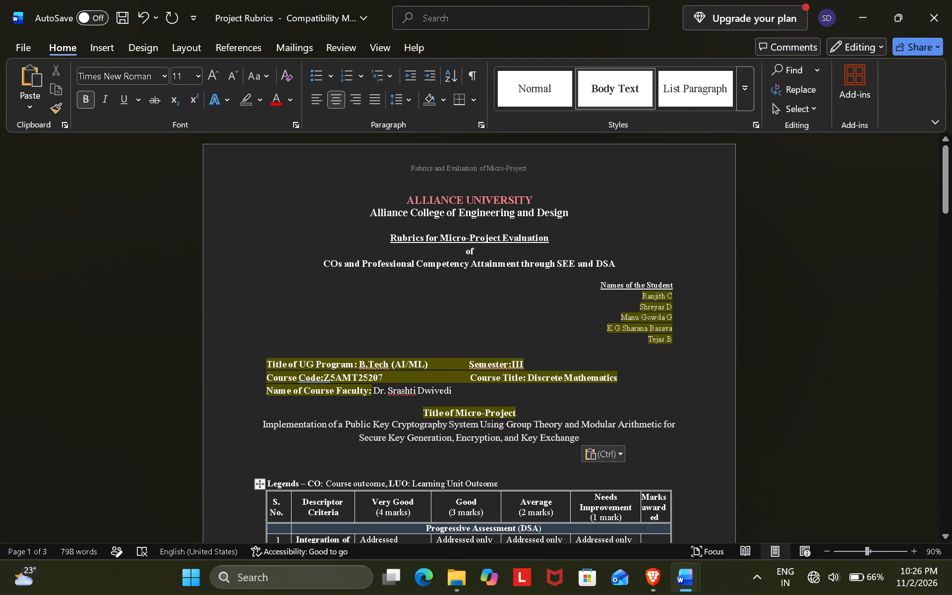
Set the font size of the Names of the Student heading and the names below it to 10.
{"action": "left_click_drag", "start_coordinate": [677, 338], "coordinate": [596, 285]}
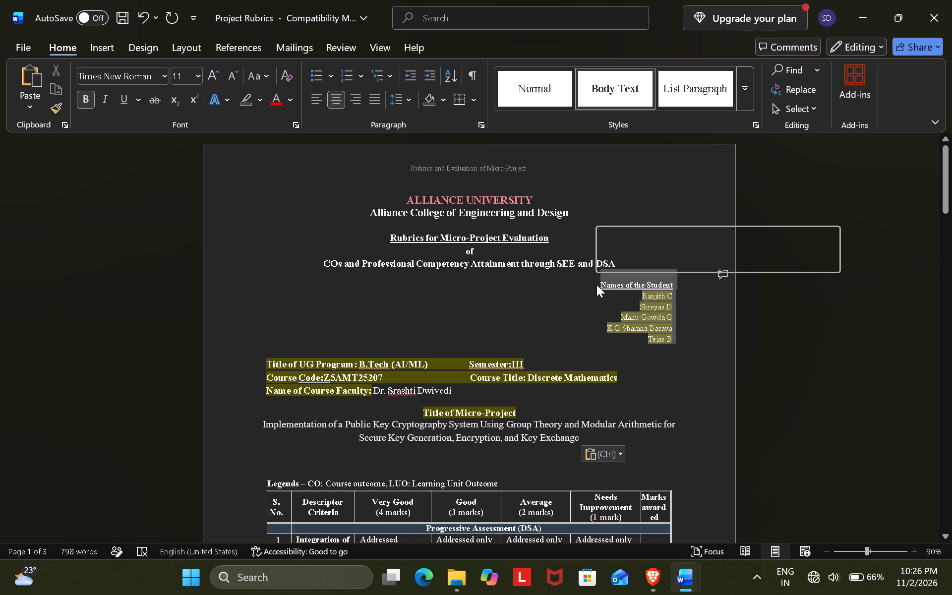
{"action": "left_click", "coordinate": [199, 76]}
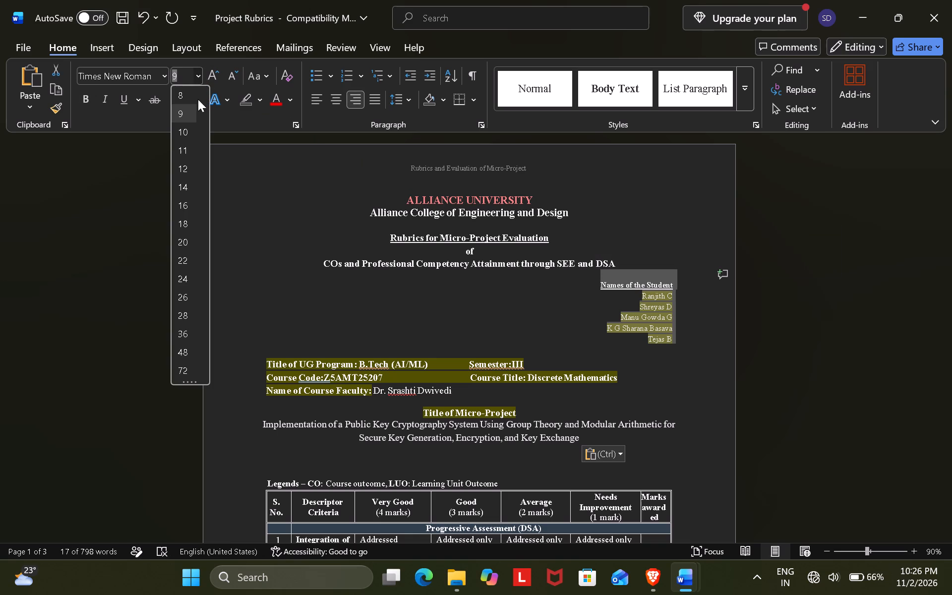
{"action": "left_click", "coordinate": [191, 131]}
{"action": "left_click", "coordinate": [455, 357]}
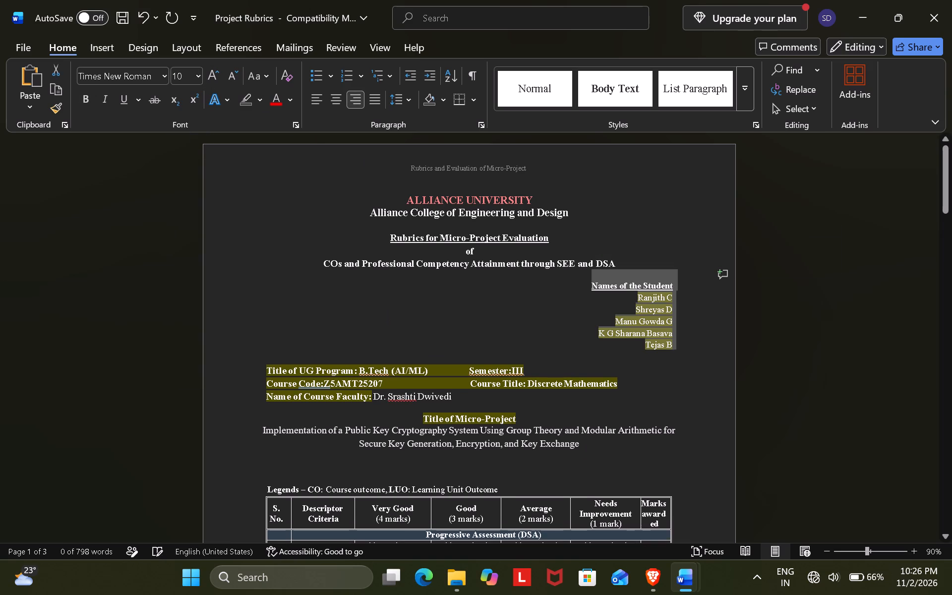
Delete the blank lines between the micro-project title and the Legends line.
{"action": "scroll", "coordinate": [556, 415], "scroll_direction": "down", "scroll_amount": 1}
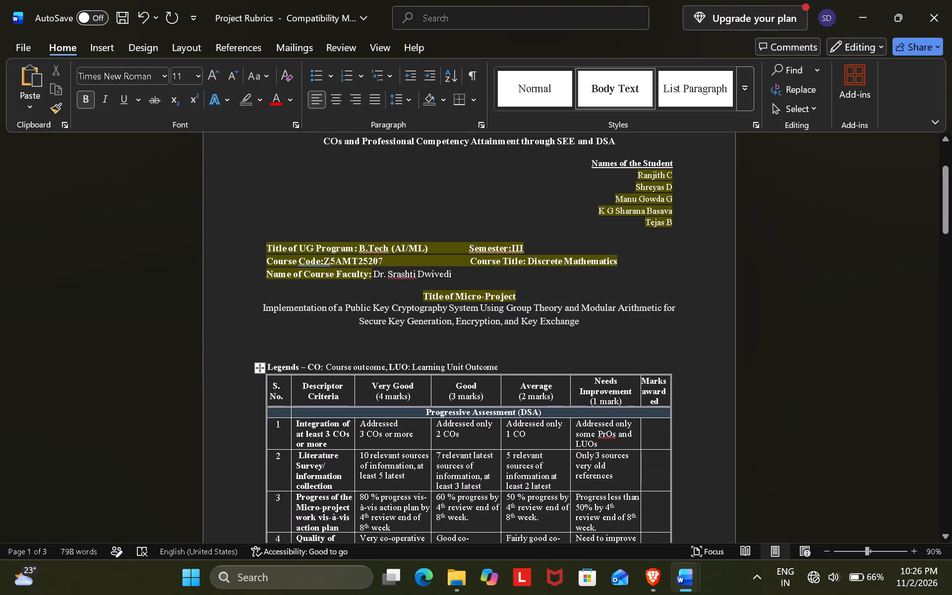
{"action": "left_click", "coordinate": [399, 344]}
{"action": "key", "text": "BackSpace"}
{"action": "key", "text": "BackSpace"}
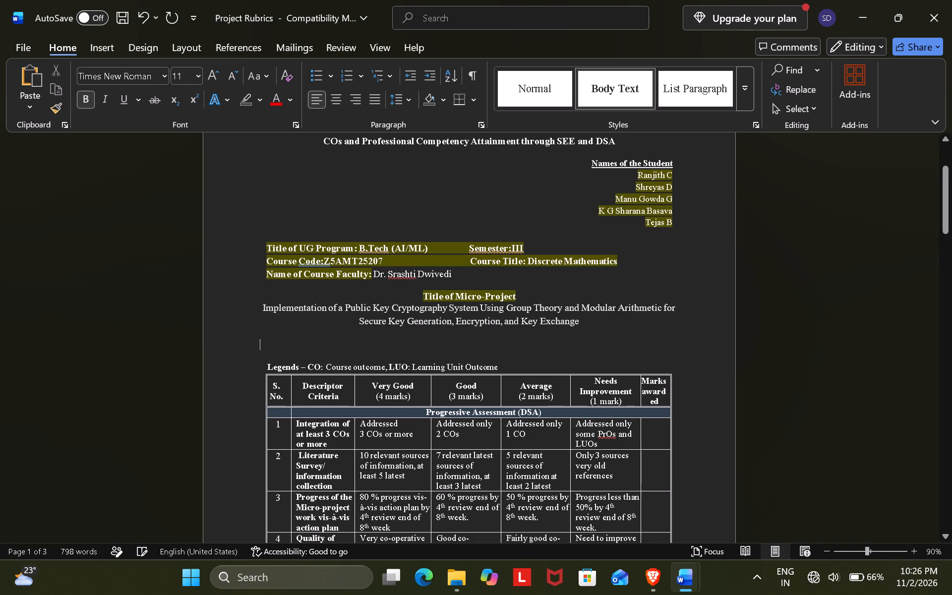
{"action": "key", "text": "BackSpace"}
Move the rubric table holding criteria 7 to 10 from page 3 up onto page 2.
{"action": "scroll", "coordinate": [463, 431], "scroll_direction": "down", "scroll_amount": 1}
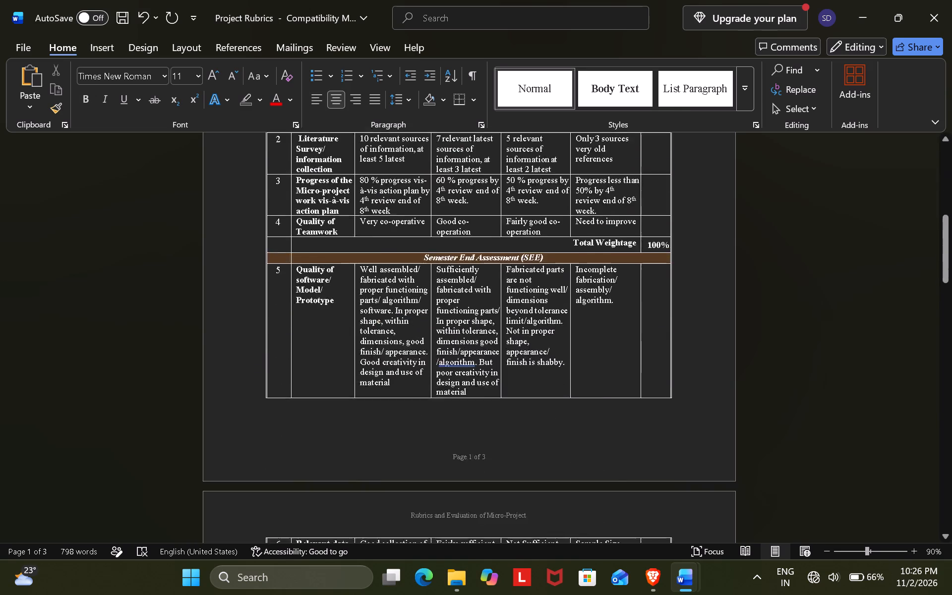
{"action": "scroll", "coordinate": [463, 431], "scroll_direction": "down", "scroll_amount": 4}
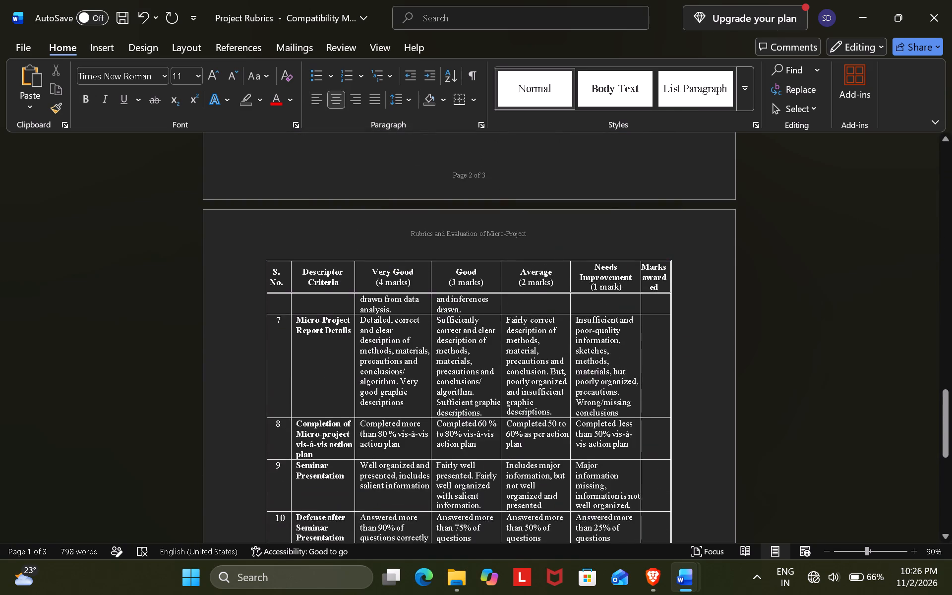
{"action": "scroll", "coordinate": [463, 431], "scroll_direction": "down", "scroll_amount": 3}
{"action": "left_click", "coordinate": [463, 431]}
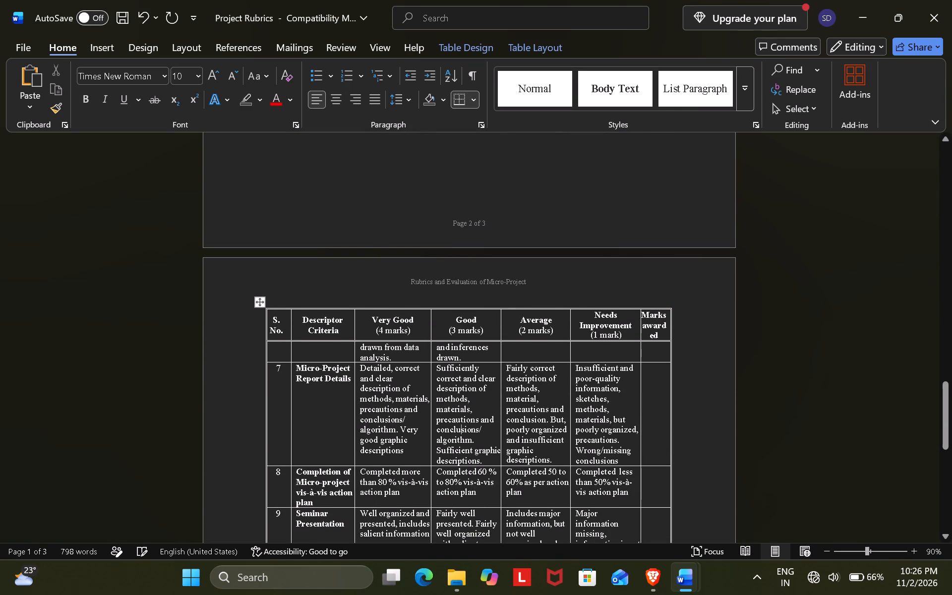
{"action": "left_click_drag", "start_coordinate": [258, 301], "coordinate": [258, 281]}
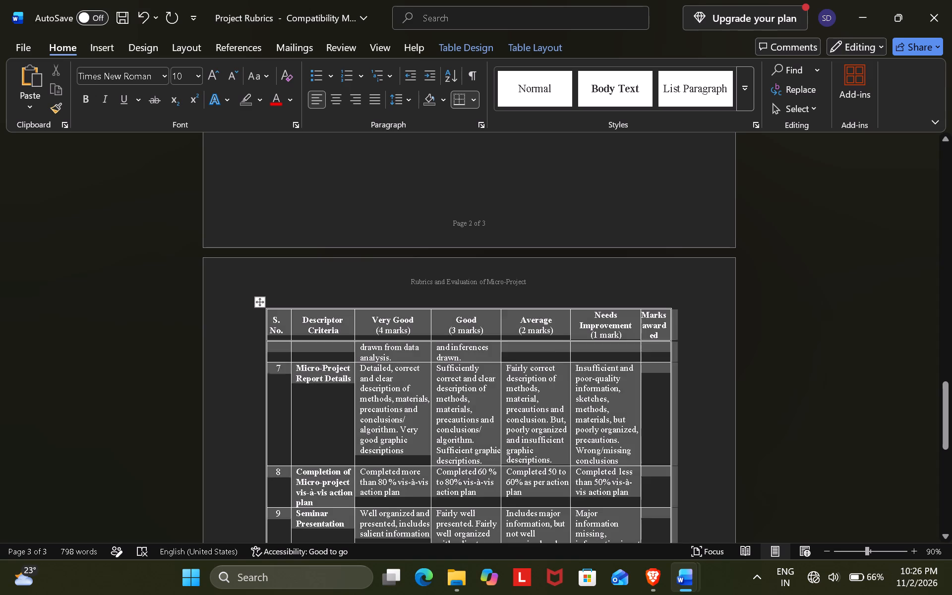
{"action": "left_click_drag", "start_coordinate": [258, 281], "coordinate": [263, 140]}
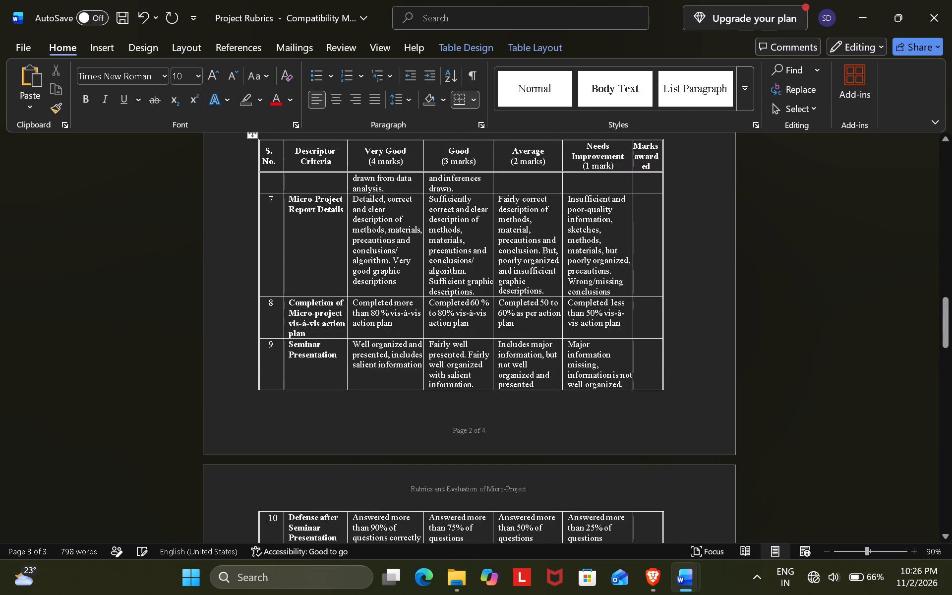
Move the criteria 7 to 10 table further up page 2, directly beneath the criterion 6 row.
{"action": "scroll", "coordinate": [355, 264], "scroll_direction": "up", "scroll_amount": 4}
{"action": "scroll", "coordinate": [355, 264], "scroll_direction": "down", "scroll_amount": 2}
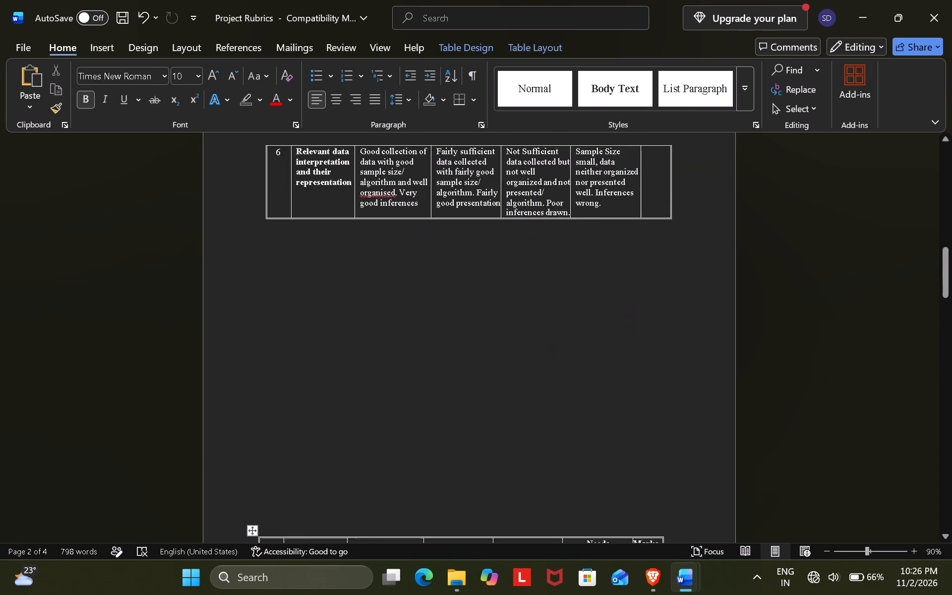
{"action": "scroll", "coordinate": [355, 264], "scroll_direction": "down", "scroll_amount": 1}
{"action": "left_click_drag", "start_coordinate": [254, 498], "coordinate": [279, 301]}
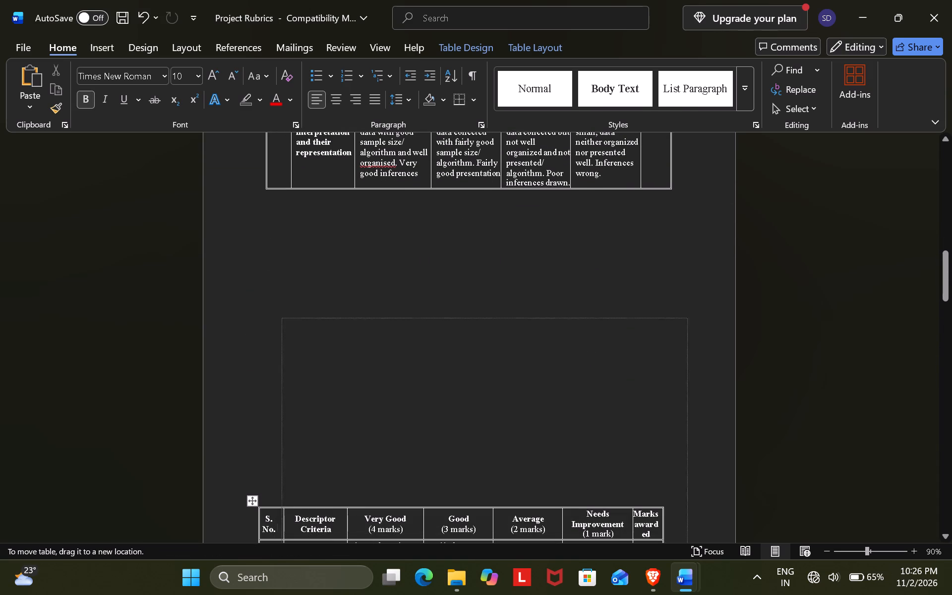
{"action": "left_click_drag", "start_coordinate": [279, 301], "coordinate": [261, 190]}
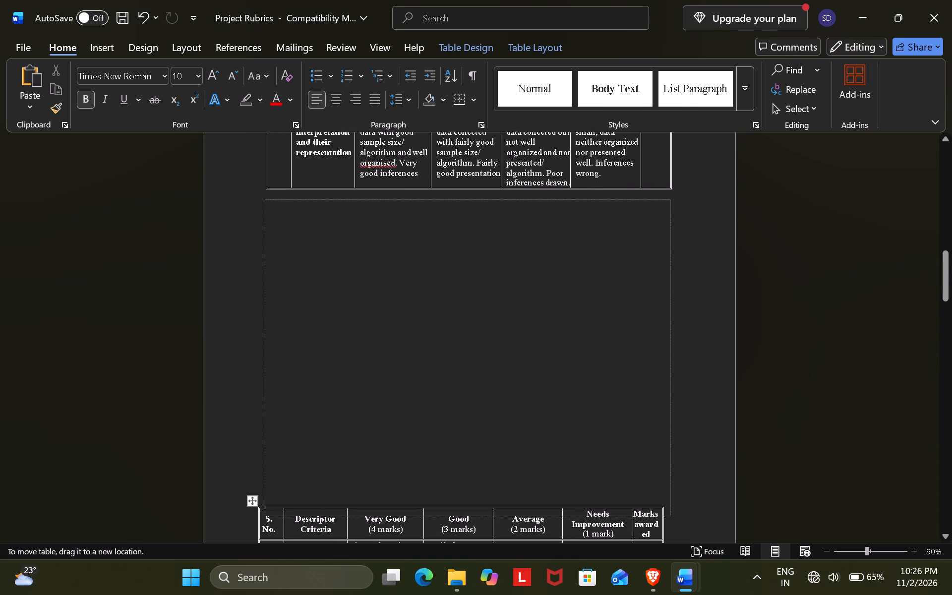
{"action": "left_click_drag", "start_coordinate": [261, 190], "coordinate": [266, 189]}
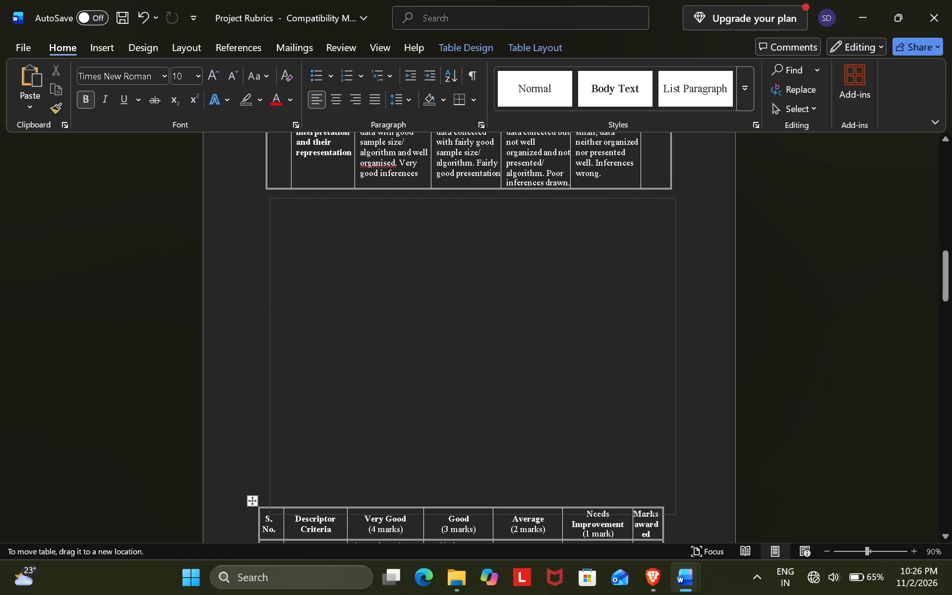
{"action": "left_click_drag", "start_coordinate": [266, 189], "coordinate": [266, 184]}
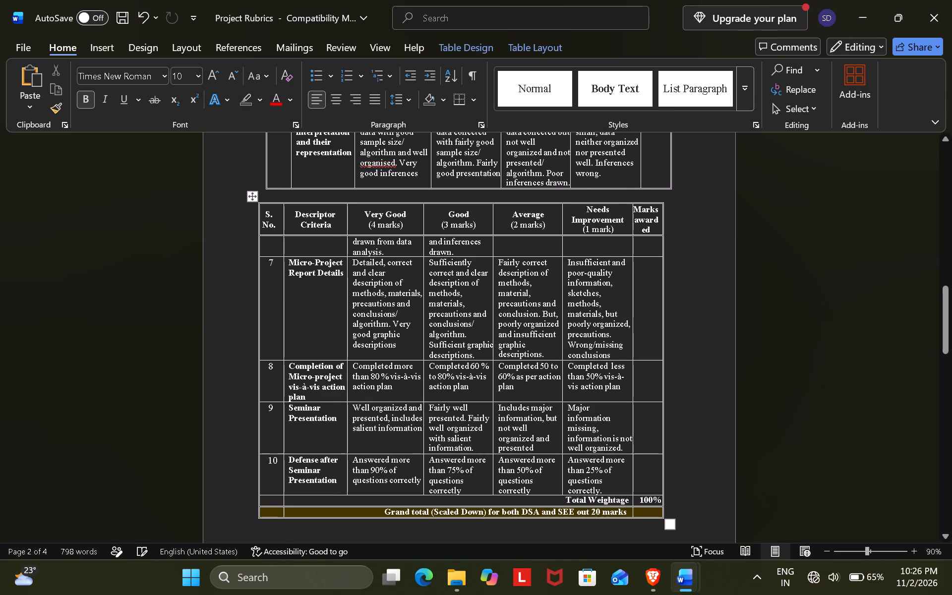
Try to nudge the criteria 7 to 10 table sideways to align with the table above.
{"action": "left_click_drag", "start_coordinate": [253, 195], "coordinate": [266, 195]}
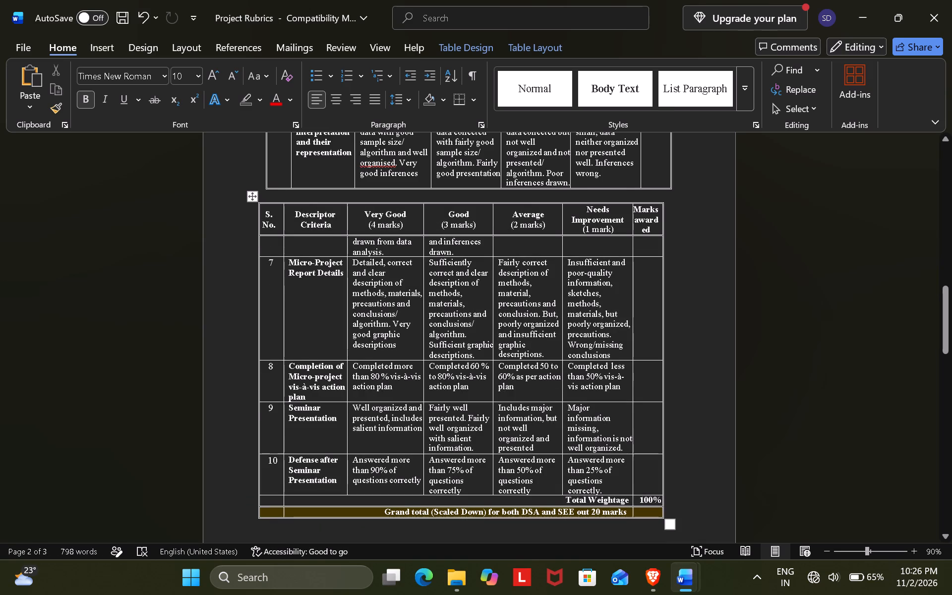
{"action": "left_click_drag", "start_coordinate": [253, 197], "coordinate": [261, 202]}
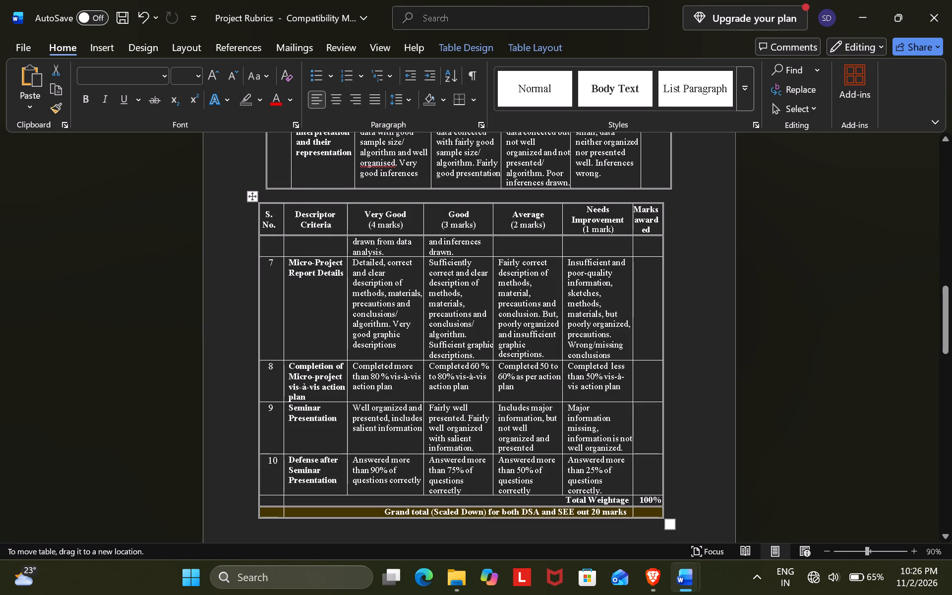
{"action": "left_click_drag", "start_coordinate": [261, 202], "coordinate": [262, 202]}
Widen the Marks awarded column of the criteria 7 to 10 table to meet the outer edge of the table above.
{"action": "left_click", "coordinate": [261, 316]}
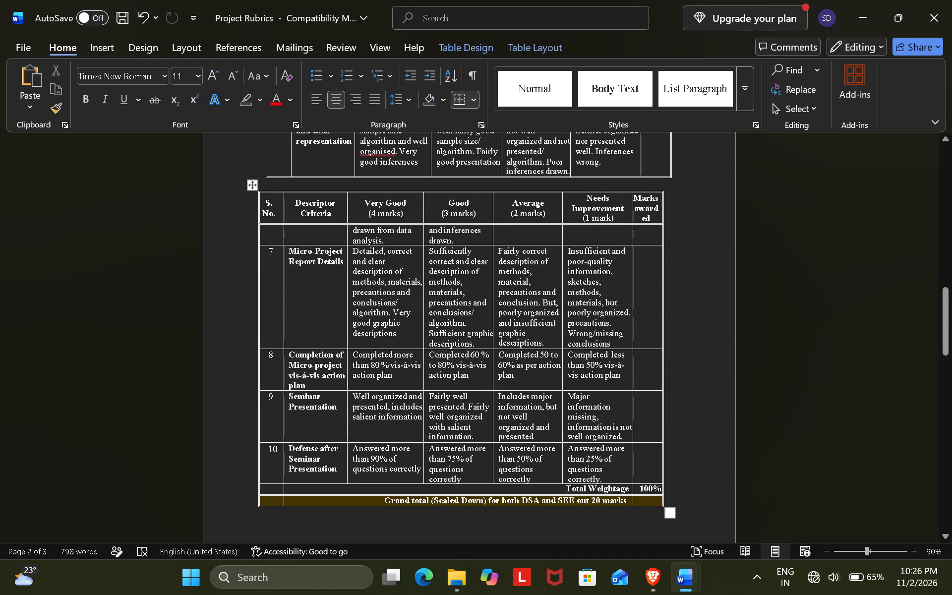
{"action": "left_click_drag", "start_coordinate": [663, 293], "coordinate": [671, 293]}
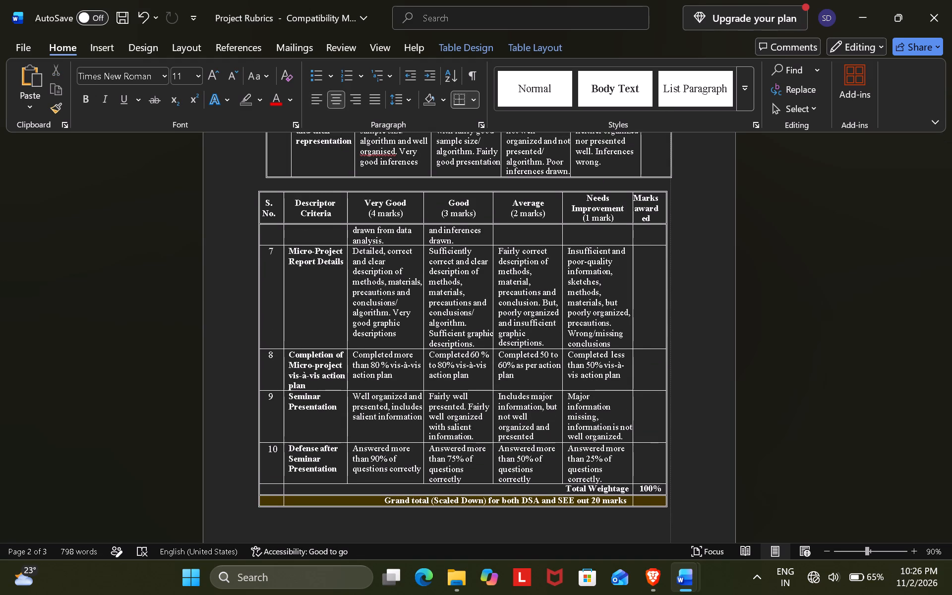
{"action": "left_click_drag", "start_coordinate": [671, 293], "coordinate": [671, 293]}
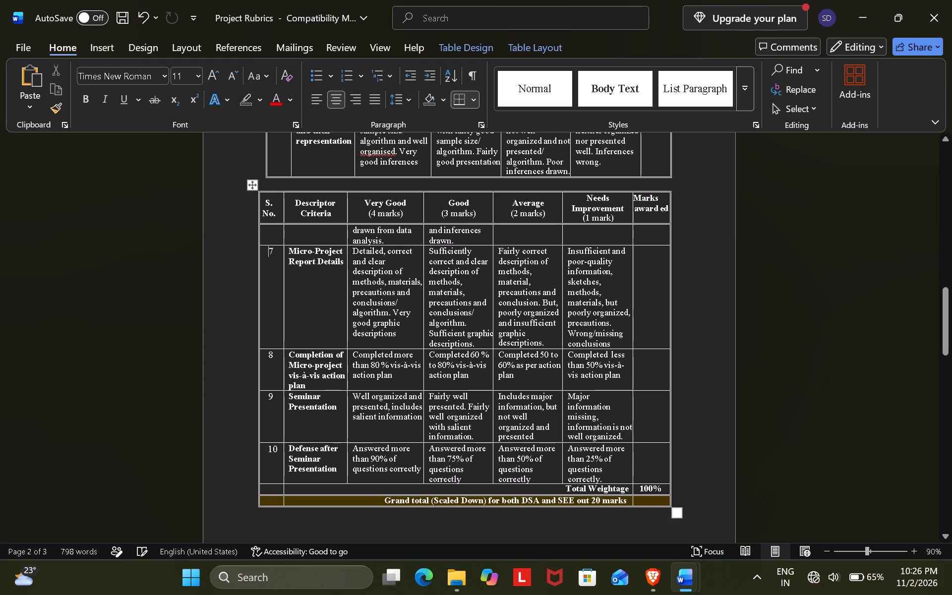
Shift the border between Needs Improvement and Marks awarded in the criteria 7 to 10 table to match the table above.
{"action": "left_click_drag", "start_coordinate": [633, 293], "coordinate": [636, 293]}
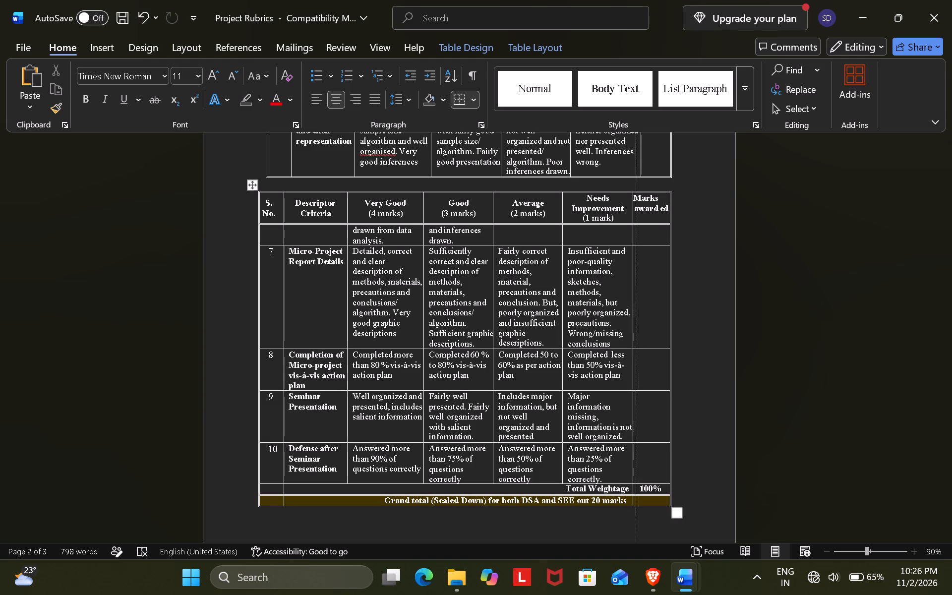
{"action": "left_click_drag", "start_coordinate": [636, 293], "coordinate": [639, 291]}
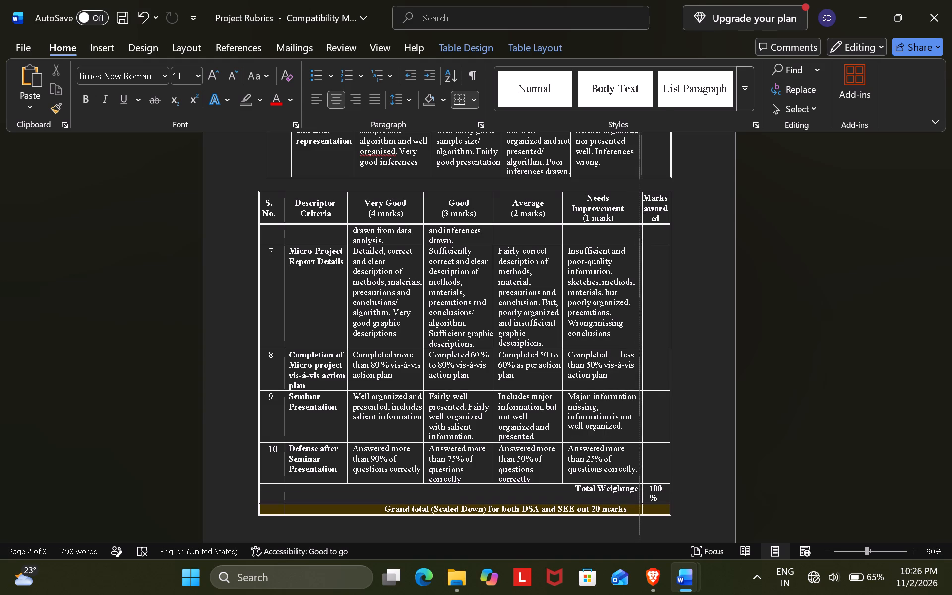
{"action": "left_click_drag", "start_coordinate": [639, 291], "coordinate": [641, 291]}
{"action": "left_click_drag", "start_coordinate": [641, 291], "coordinate": [641, 290]}
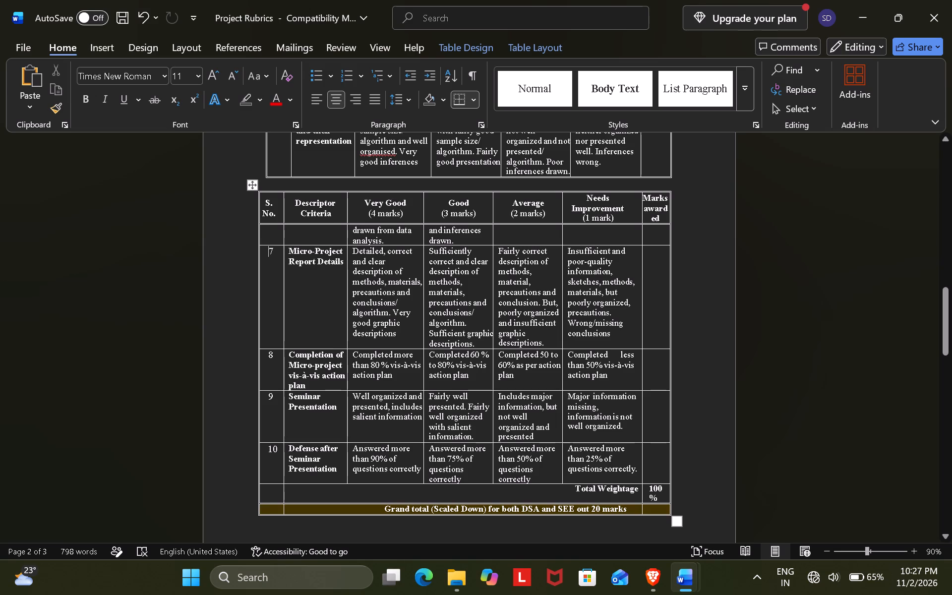
Shift the border between Average and Needs Improvement in the criteria 7 to 10 table to match the table above.
{"action": "left_click_drag", "start_coordinate": [561, 257], "coordinate": [568, 256]}
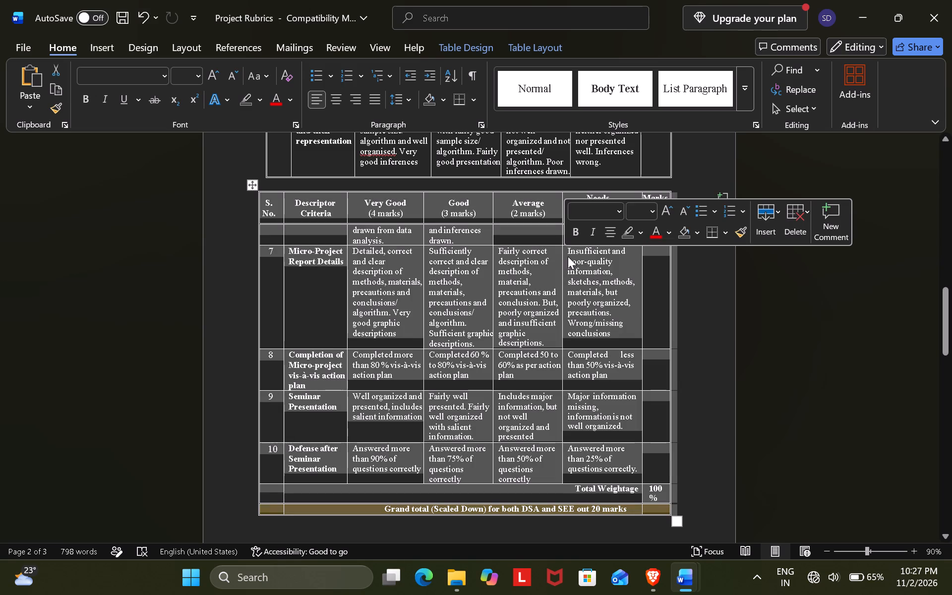
{"action": "left_click", "coordinate": [563, 264]}
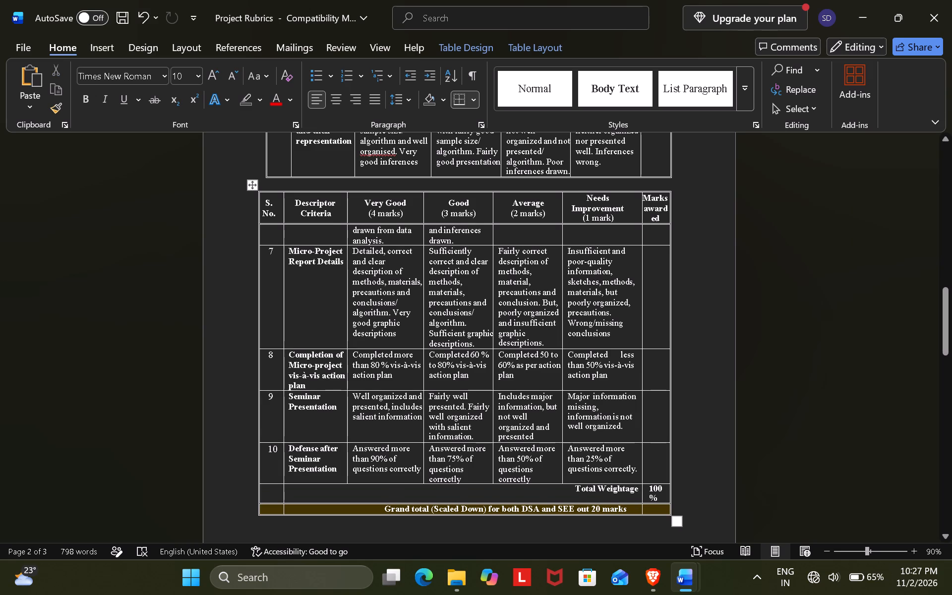
{"action": "left_click", "coordinate": [563, 262]}
{"action": "scroll", "coordinate": [563, 262], "scroll_direction": "up", "scroll_amount": 7, "text": "ctrl"}
{"action": "scroll", "coordinate": [633, 269], "scroll_direction": "up", "scroll_amount": 1}
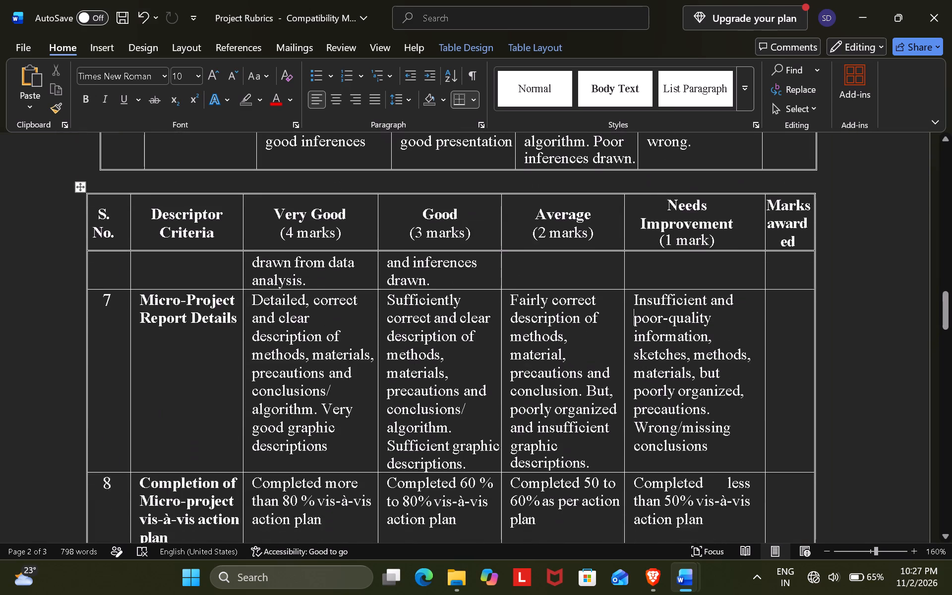
{"action": "scroll", "coordinate": [633, 269], "scroll_direction": "up", "scroll_amount": 1}
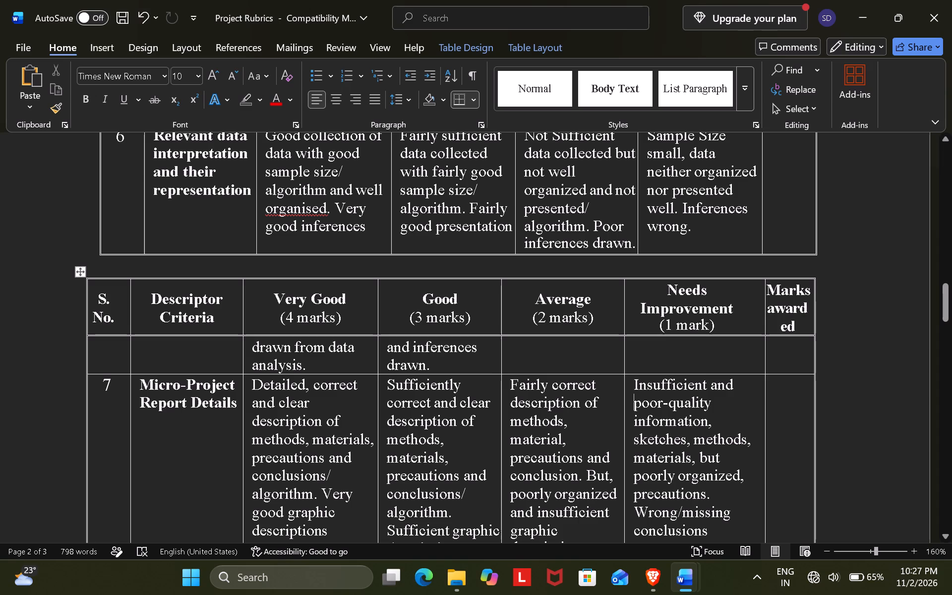
{"action": "scroll", "coordinate": [651, 291], "scroll_direction": "up", "scroll_amount": 3, "text": "ctrl"}
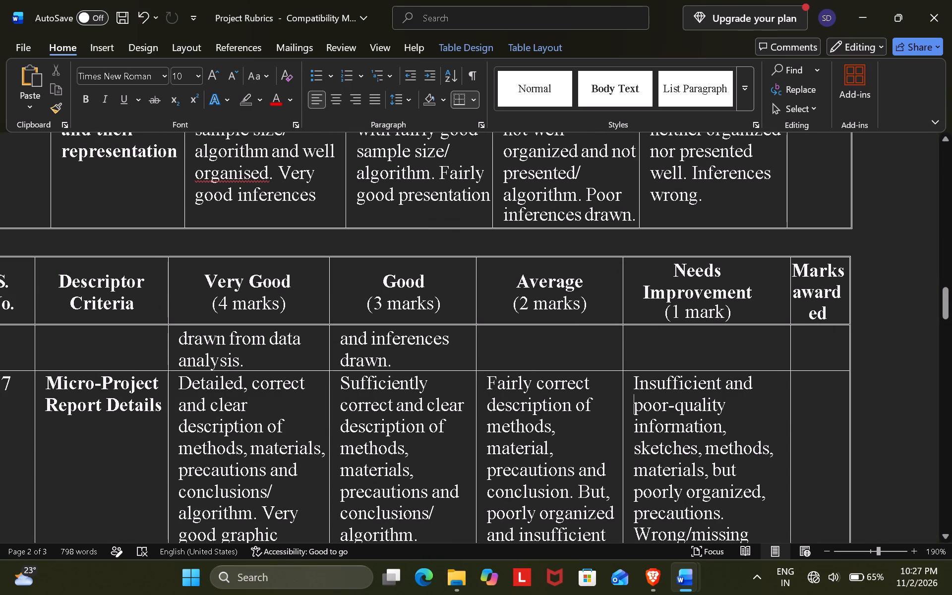
{"action": "left_click_drag", "start_coordinate": [621, 280], "coordinate": [640, 278]}
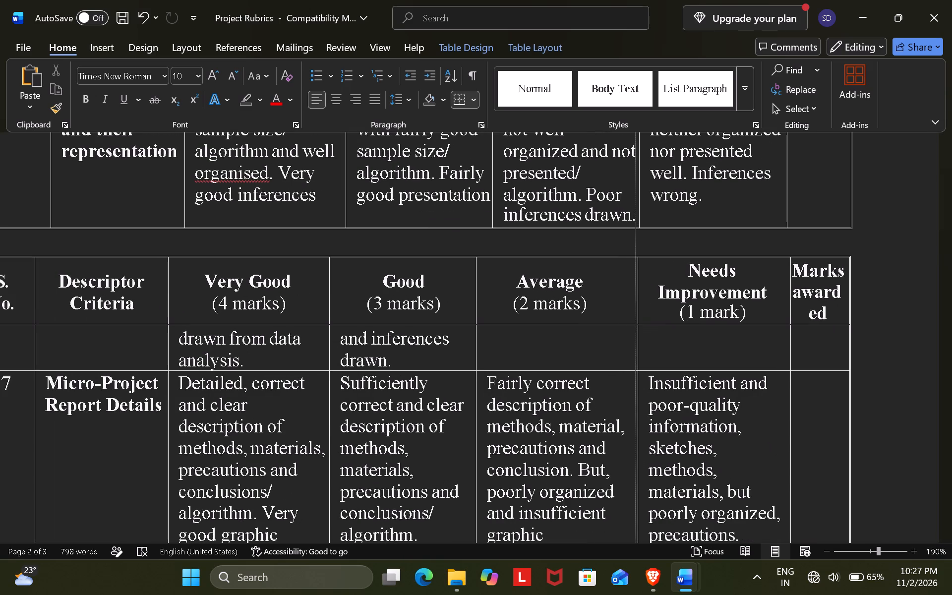
{"action": "left_click_drag", "start_coordinate": [640, 278], "coordinate": [644, 278]}
{"action": "left_click_drag", "start_coordinate": [644, 278], "coordinate": [642, 278]}
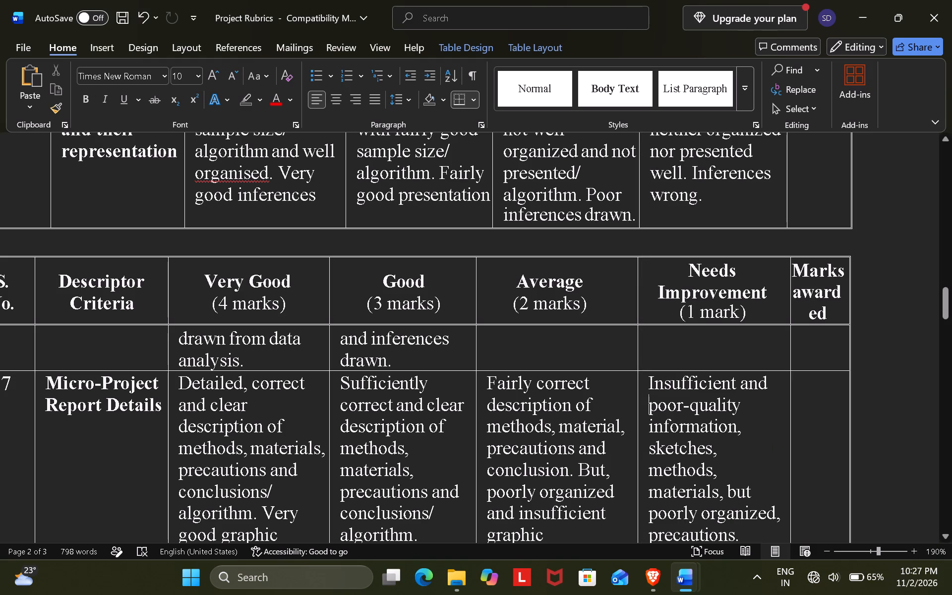
Shift the borders on both sides of the Good column in the criteria 7 to 10 table to match the table above.
{"action": "left_click_drag", "start_coordinate": [475, 300], "coordinate": [495, 298]}
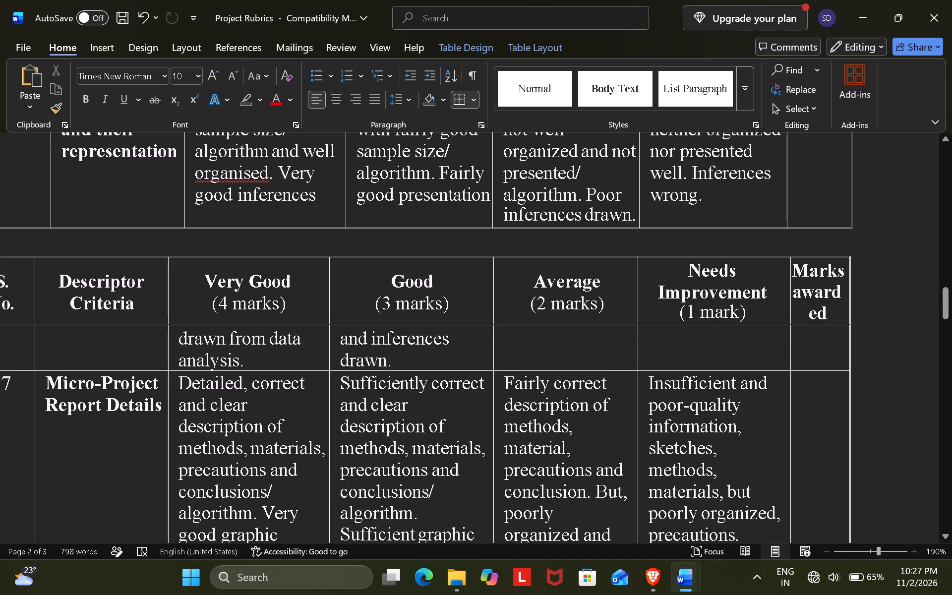
{"action": "left_click_drag", "start_coordinate": [329, 297], "coordinate": [338, 297]}
{"action": "left_click", "coordinate": [328, 285]}
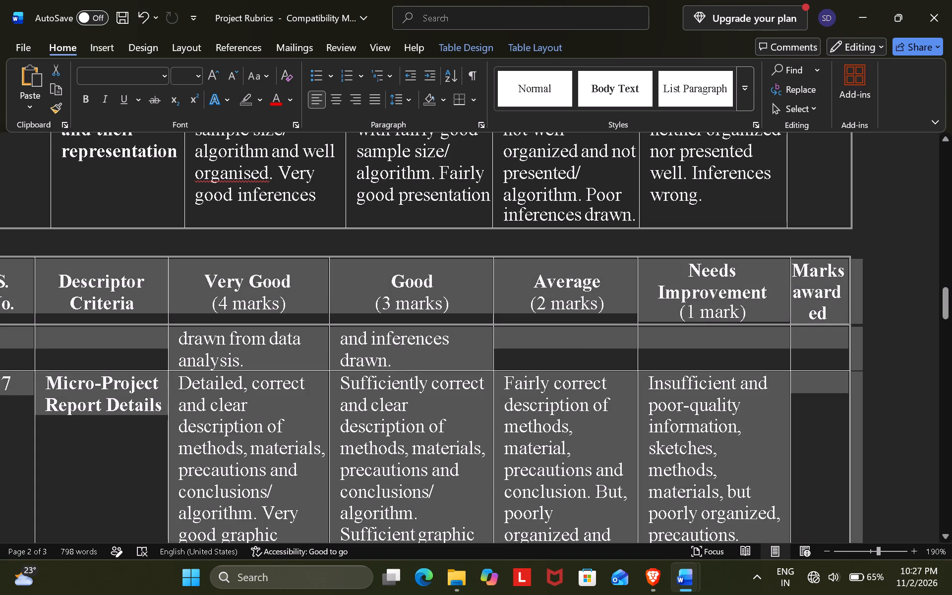
{"action": "left_click", "coordinate": [344, 287]}
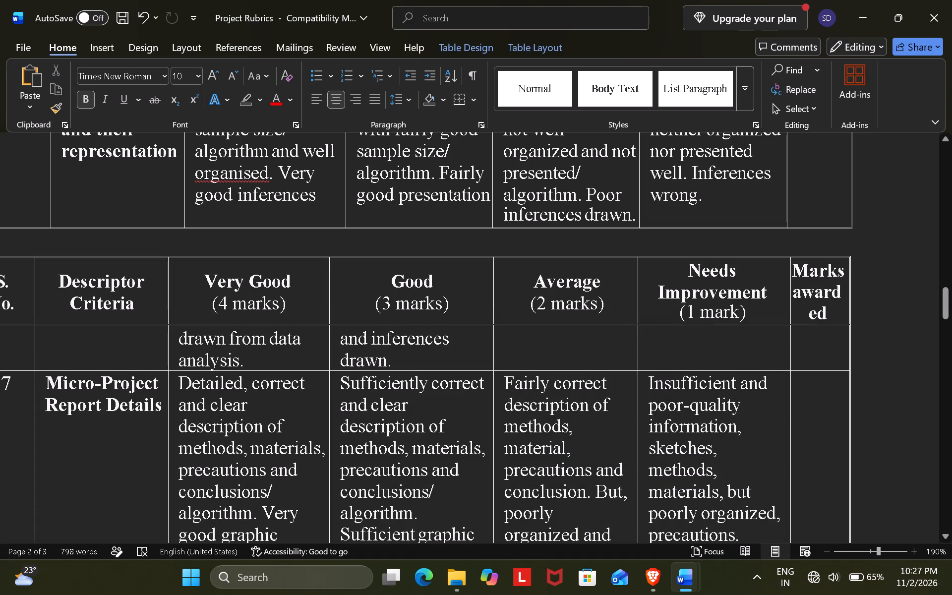
{"action": "left_click_drag", "start_coordinate": [329, 287], "coordinate": [347, 286]}
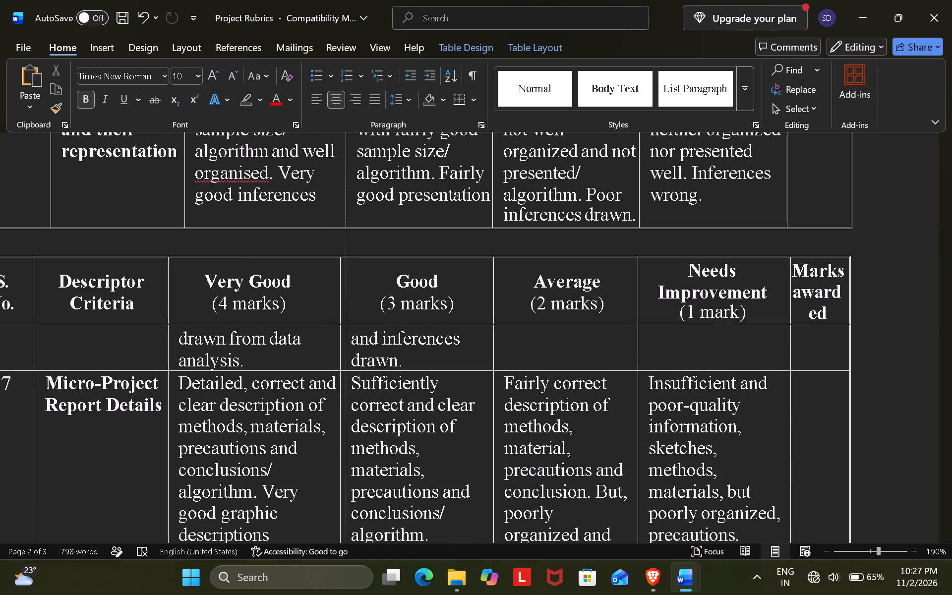
{"action": "left_click_drag", "start_coordinate": [347, 286], "coordinate": [346, 286]}
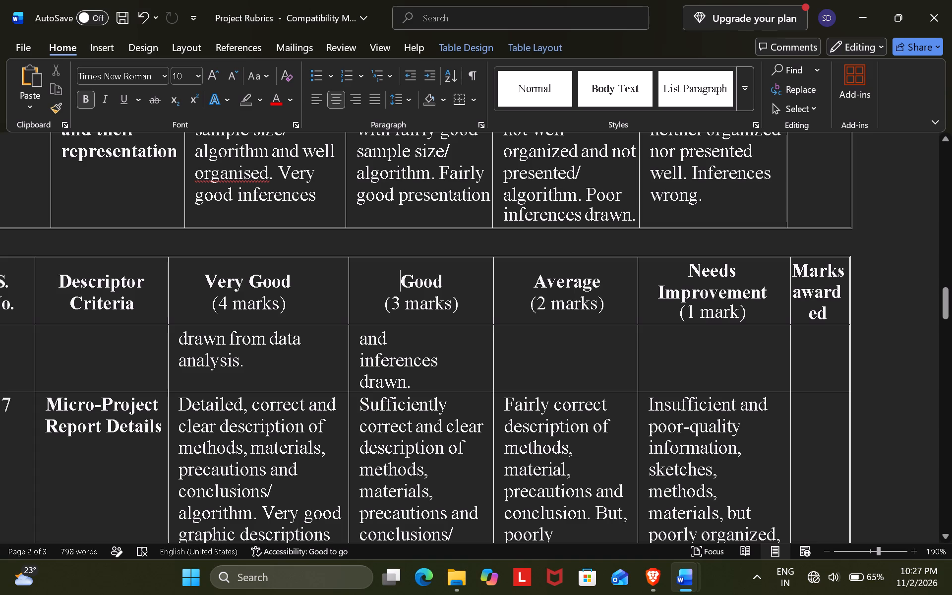
Shift the borders on both sides of the Descriptor Criteria column in the criteria 7 to 10 table to match the table above.
{"action": "left_click", "coordinate": [167, 297]}
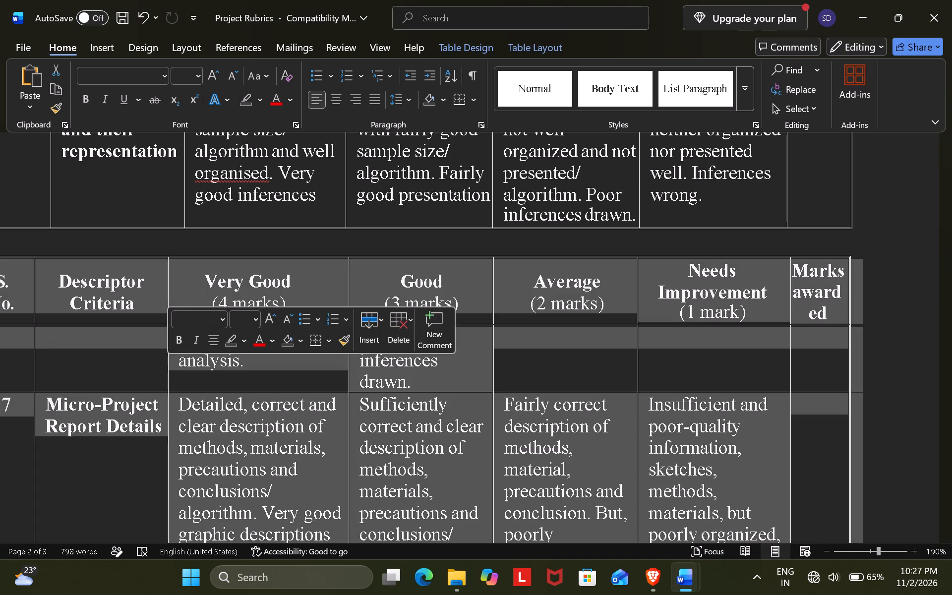
{"action": "left_click", "coordinate": [145, 380]}
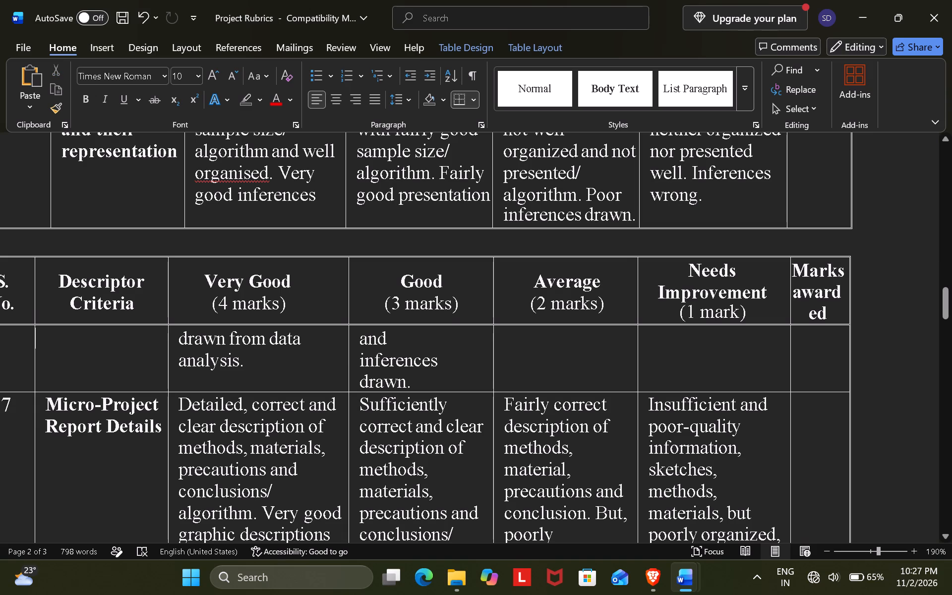
{"action": "left_click_drag", "start_coordinate": [167, 292], "coordinate": [184, 291]}
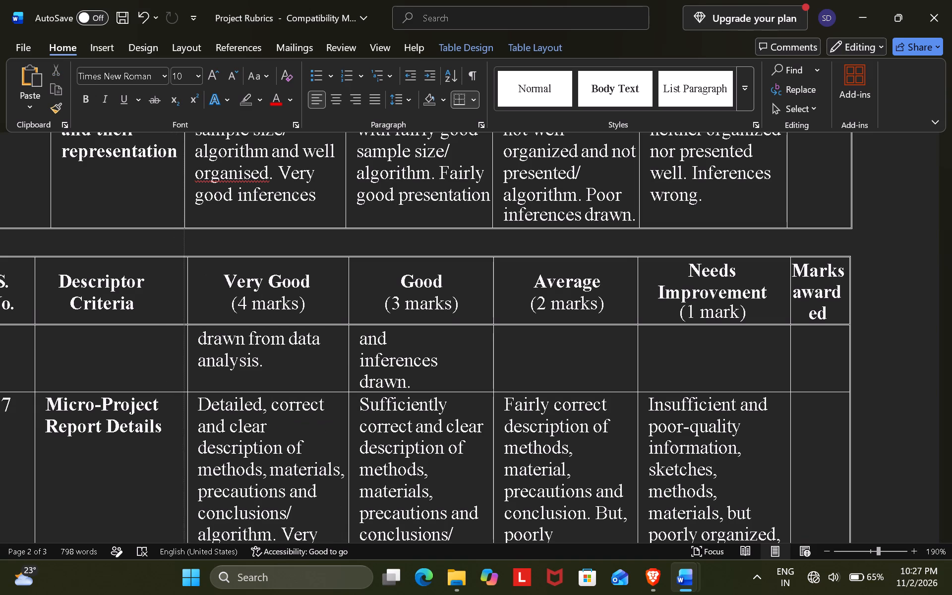
{"action": "left_click_drag", "start_coordinate": [184, 291], "coordinate": [185, 291]}
{"action": "left_click", "coordinate": [34, 292]}
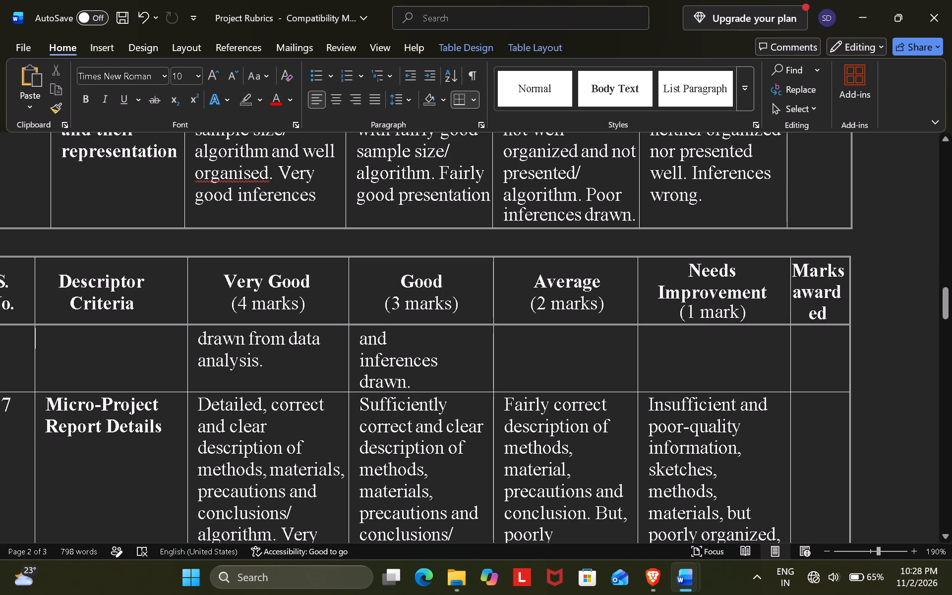
{"action": "left_click", "coordinate": [55, 274]}
{"action": "left_click_drag", "start_coordinate": [33, 274], "coordinate": [52, 275]}
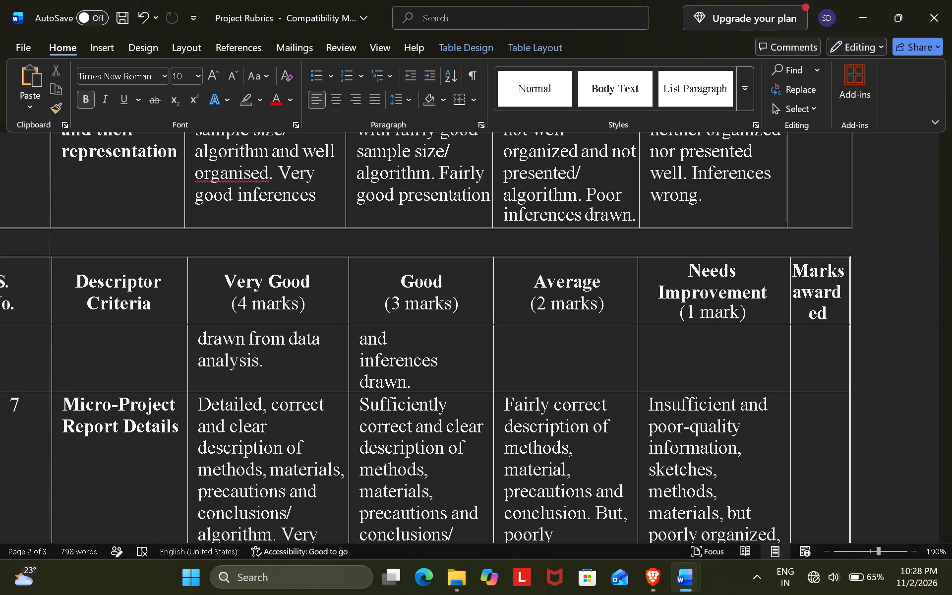
{"action": "left_click_drag", "start_coordinate": [52, 275], "coordinate": [52, 276]}
Narrow the S. No. column of the criteria 7 to 10 table so its outer edge meets that of the table above.
{"action": "scroll", "coordinate": [79, 315], "scroll_direction": "right", "scroll_amount": 2}
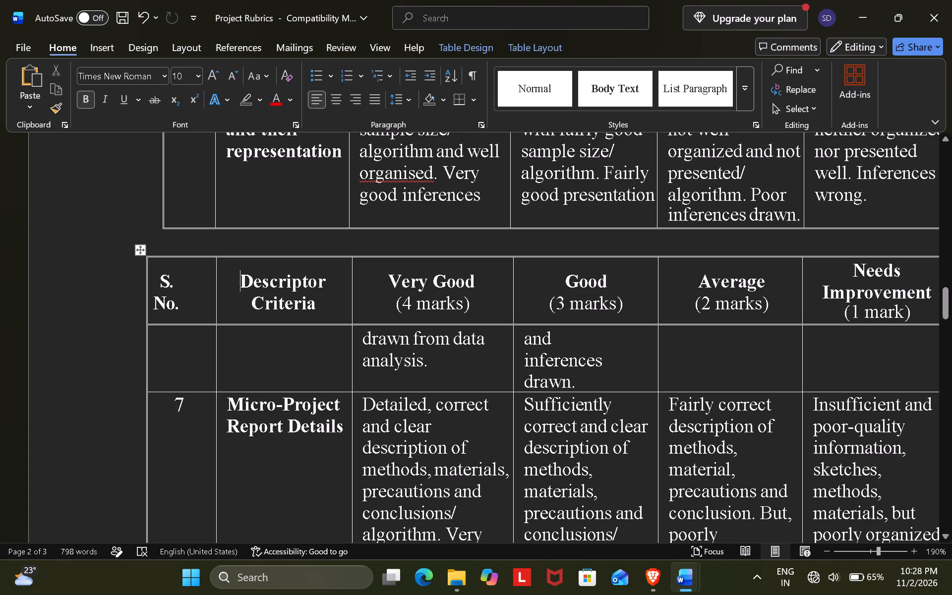
{"action": "left_click_drag", "start_coordinate": [146, 356], "coordinate": [160, 356]}
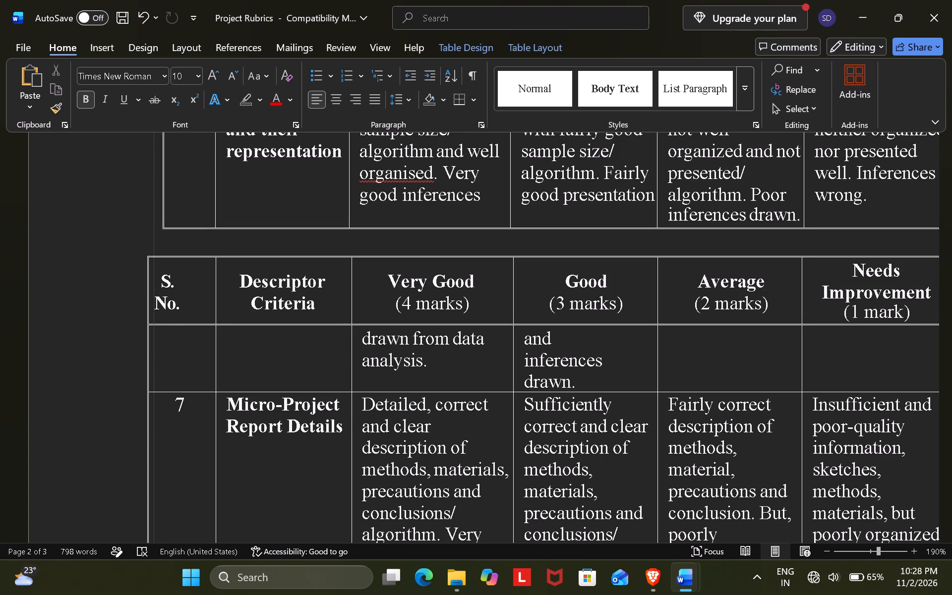
{"action": "left_click_drag", "start_coordinate": [160, 356], "coordinate": [166, 356]}
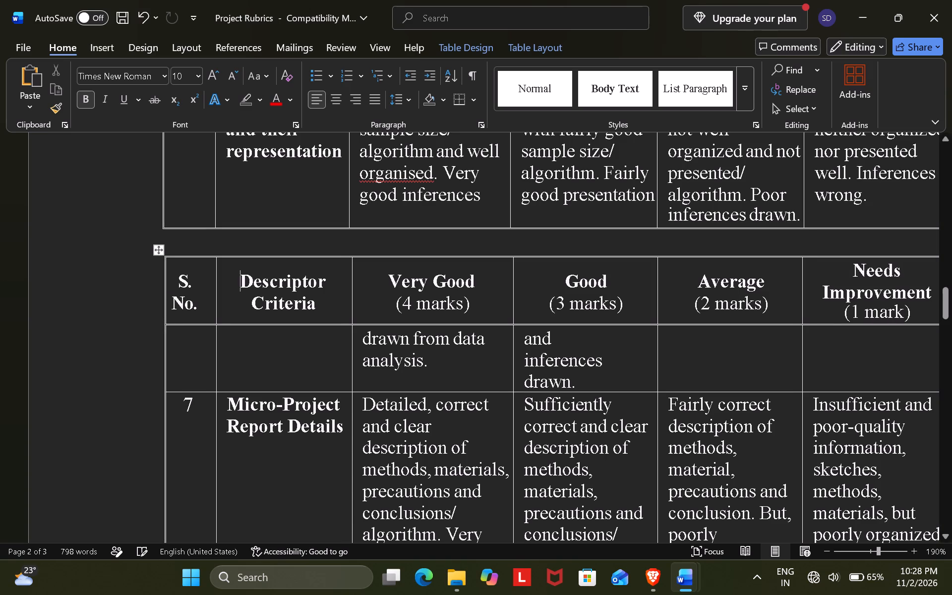
Review the table alignment and page layout across the document through to the Final Micro-Project Evaluation Criteria page.
{"action": "left_click", "coordinate": [83, 391]}
{"action": "scroll", "coordinate": [255, 436], "scroll_direction": "down", "scroll_amount": 8, "text": "ctrl"}
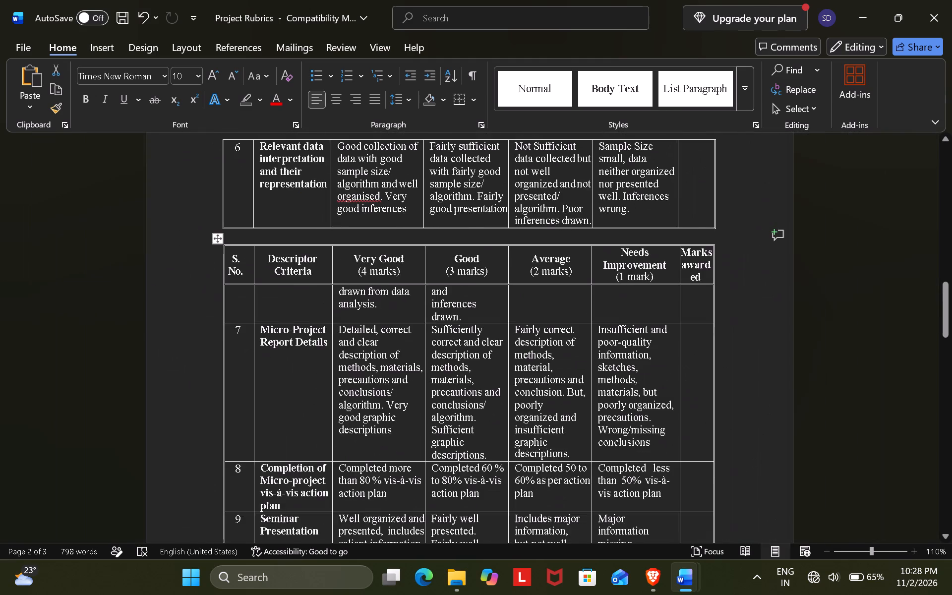
{"action": "scroll", "coordinate": [255, 436], "scroll_direction": "down", "scroll_amount": 4, "text": "ctrl"}
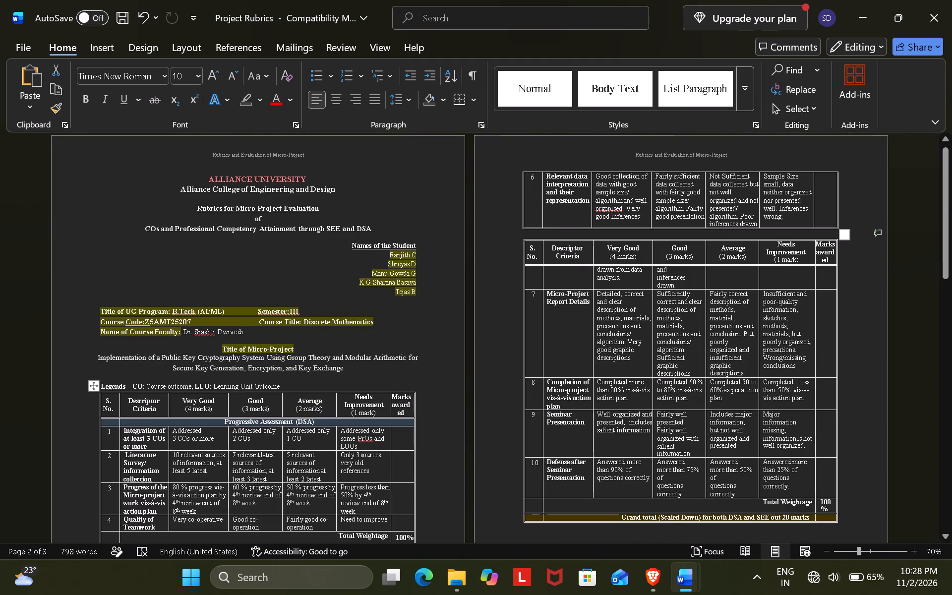
{"action": "scroll", "coordinate": [619, 364], "scroll_direction": "up", "scroll_amount": 2, "text": "ctrl"}
{"action": "scroll", "coordinate": [619, 364], "scroll_direction": "down", "scroll_amount": 3}
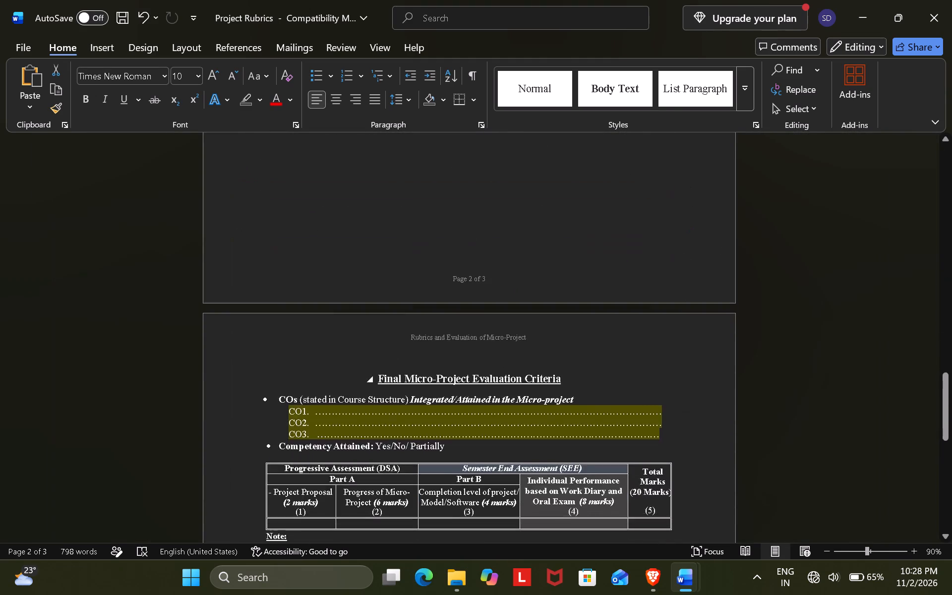
{"action": "scroll", "coordinate": [619, 364], "scroll_direction": "down", "scroll_amount": 2}
{"action": "scroll", "coordinate": [619, 364], "scroll_direction": "up", "scroll_amount": 3, "text": "ctrl"}
Replace the CO1 to CO3 placeholder lines under Final Micro-Project Evaluation Criteria with the CO-1, CO-4 and CO-5 statements copied from the DM_PROPSAL document.
{"action": "left_click", "coordinate": [558, 330]}
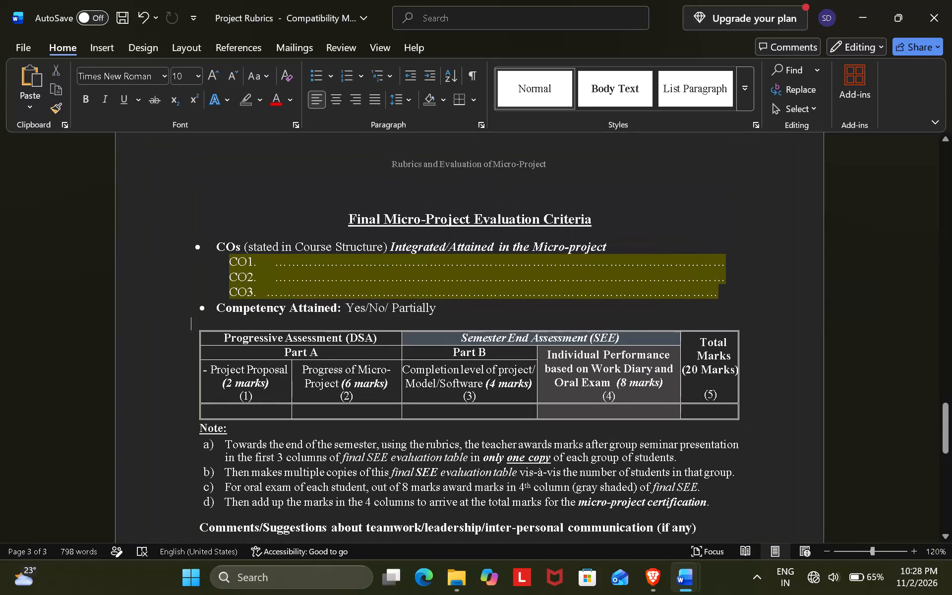
{"action": "left_click_drag", "start_coordinate": [727, 261], "coordinate": [431, 274]}
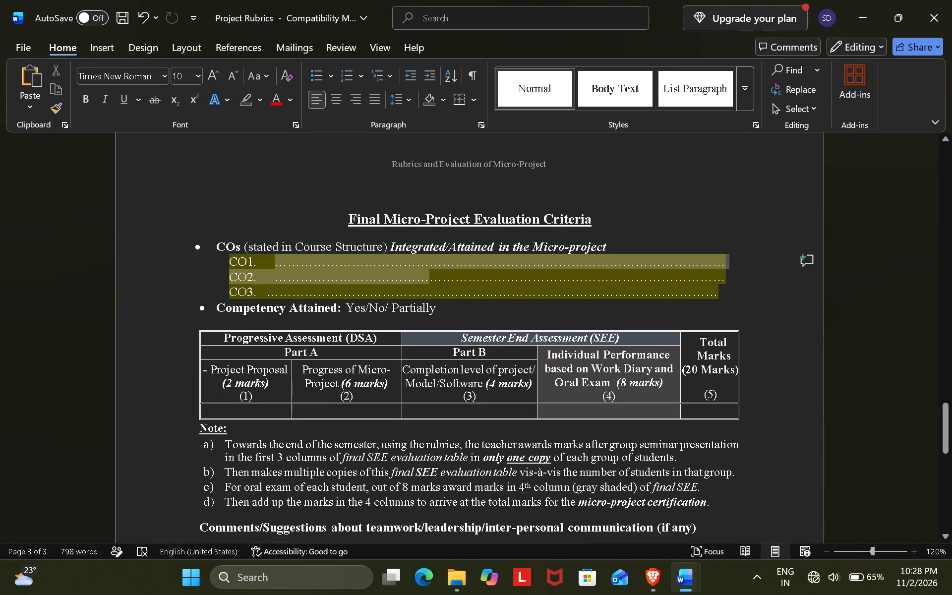
{"action": "left_click_drag", "start_coordinate": [431, 274], "coordinate": [262, 263]}
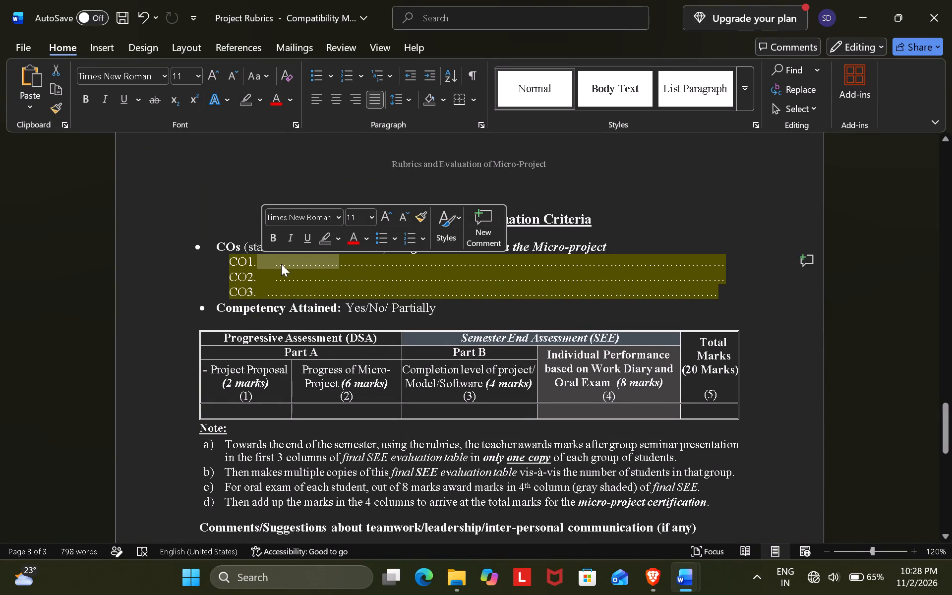
{"action": "left_click", "coordinate": [281, 264]}
{"action": "triple_click", "coordinate": [261, 259]}
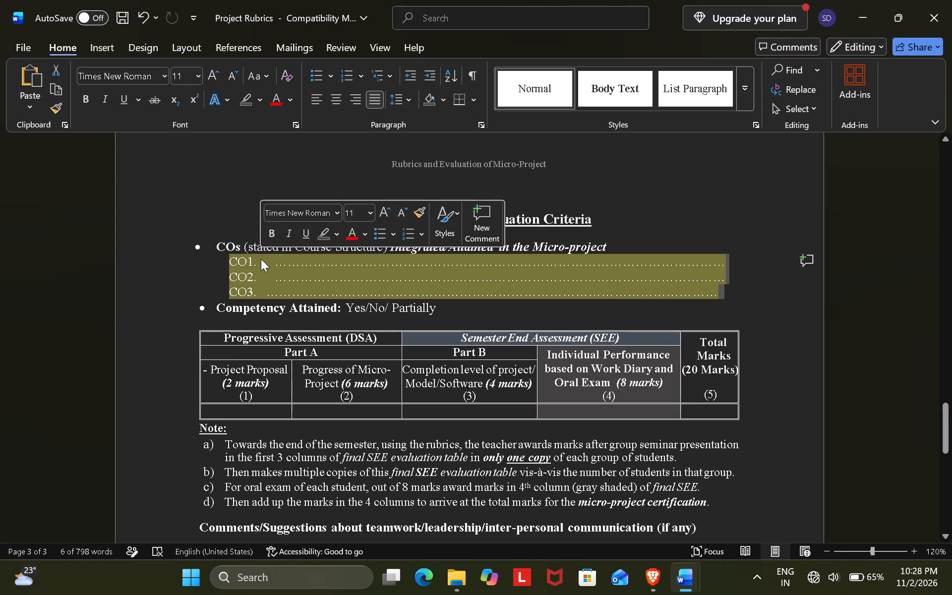
{"action": "key", "text": "alt+Tab"}
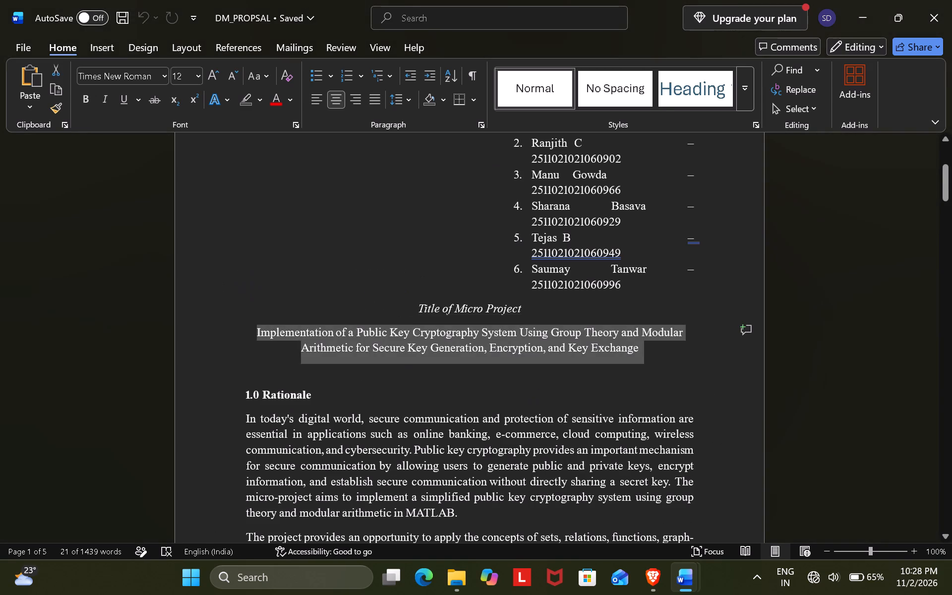
{"action": "scroll", "coordinate": [444, 390], "scroll_direction": "down", "scroll_amount": 5}
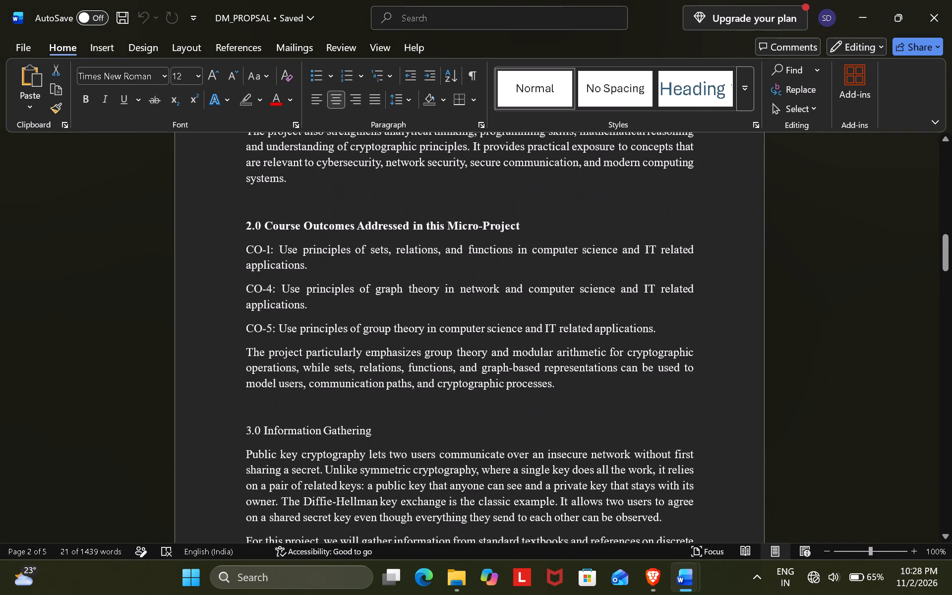
{"action": "left_click_drag", "start_coordinate": [659, 326], "coordinate": [248, 244]}
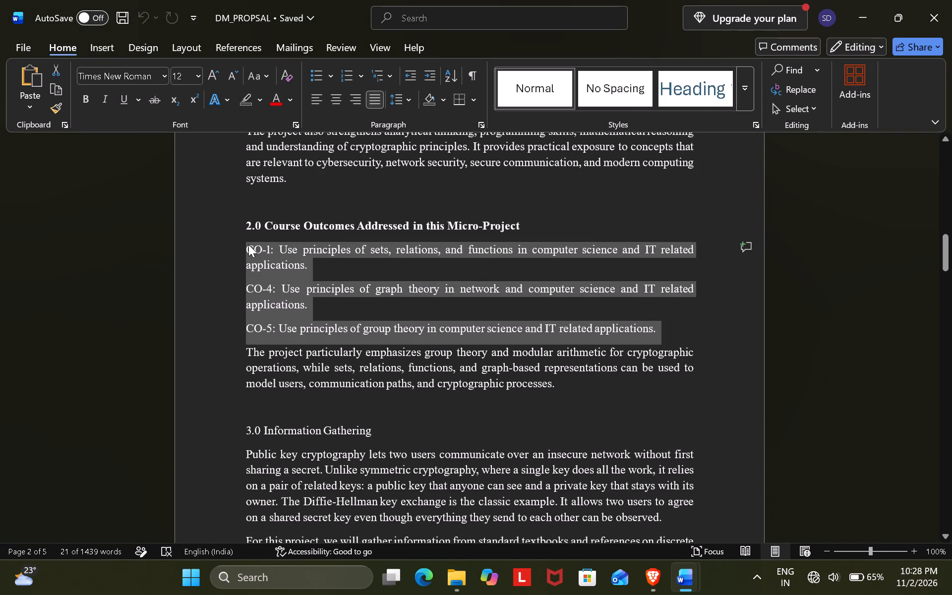
{"action": "key", "text": "ctrl+c"}
{"action": "key", "text": "alt+Tab"}
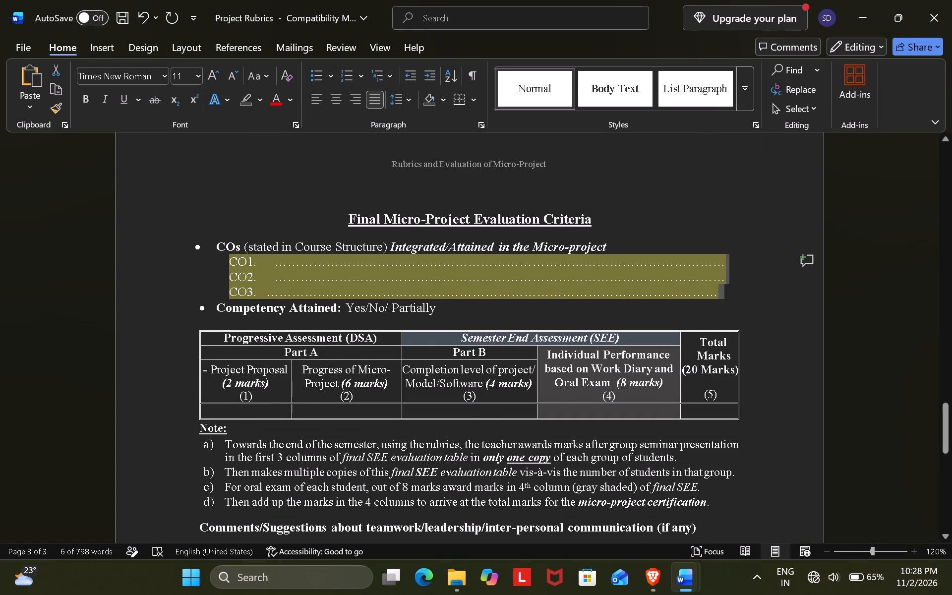
{"action": "key", "text": "ctrl+v"}
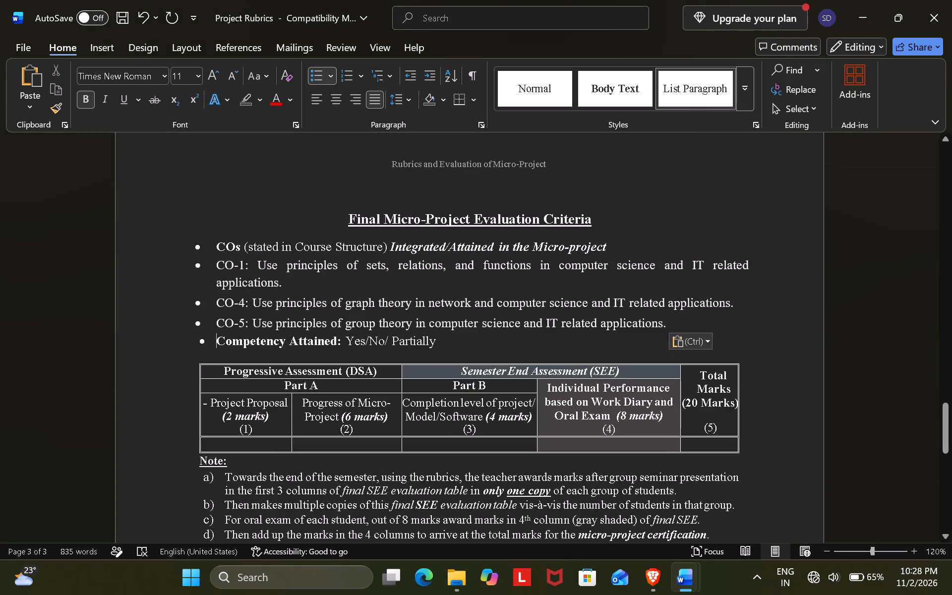
Export the document as a standard-quality PDF named Project Rubrics in the Downloads folder, set to open after publishing.
{"action": "scroll", "coordinate": [244, 330], "scroll_direction": "down", "scroll_amount": 4}
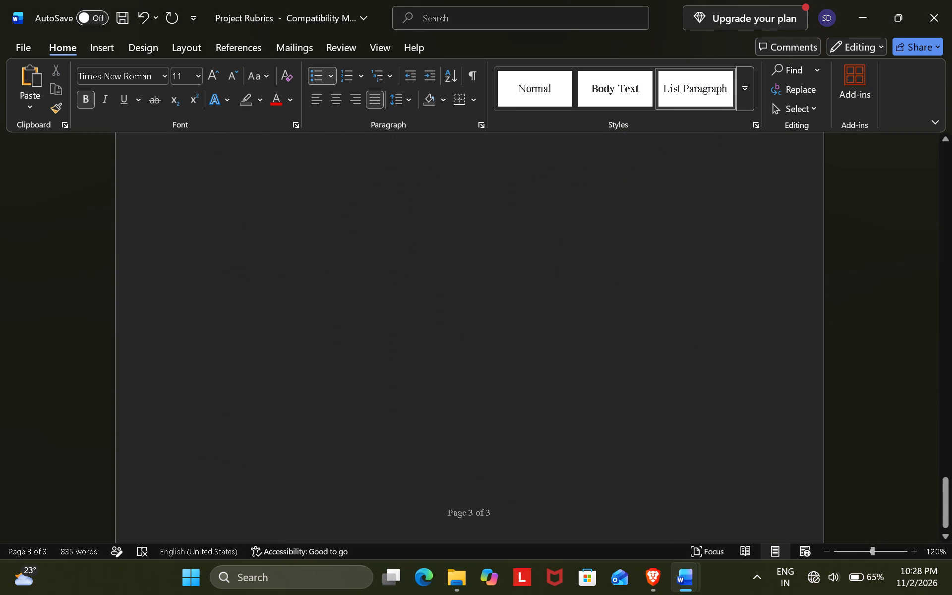
{"action": "scroll", "coordinate": [244, 330], "scroll_direction": "down", "scroll_amount": 3}
{"action": "scroll", "coordinate": [244, 330], "scroll_direction": "up", "scroll_amount": 10}
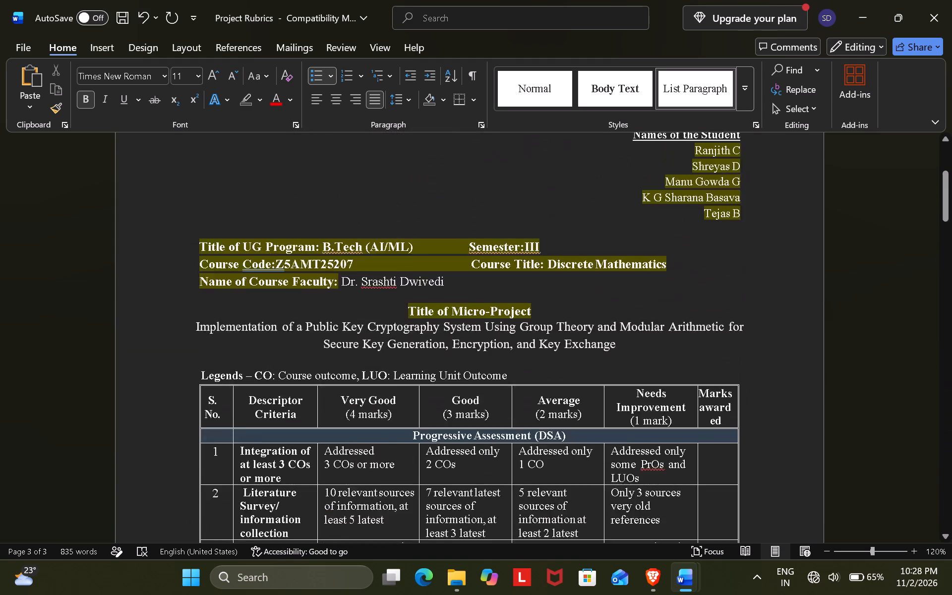
{"action": "scroll", "coordinate": [244, 330], "scroll_direction": "up", "scroll_amount": 3}
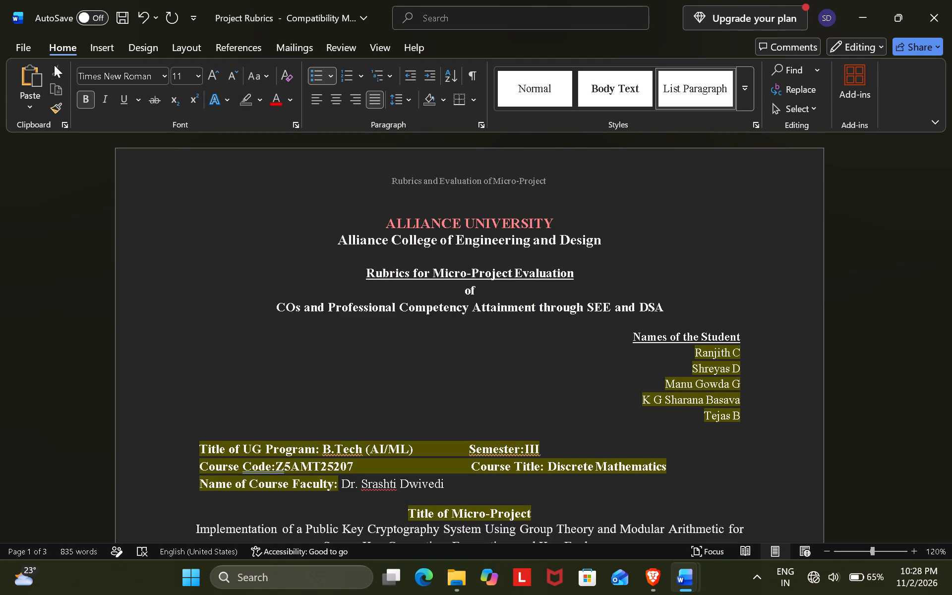
{"action": "left_click", "coordinate": [33, 47]}
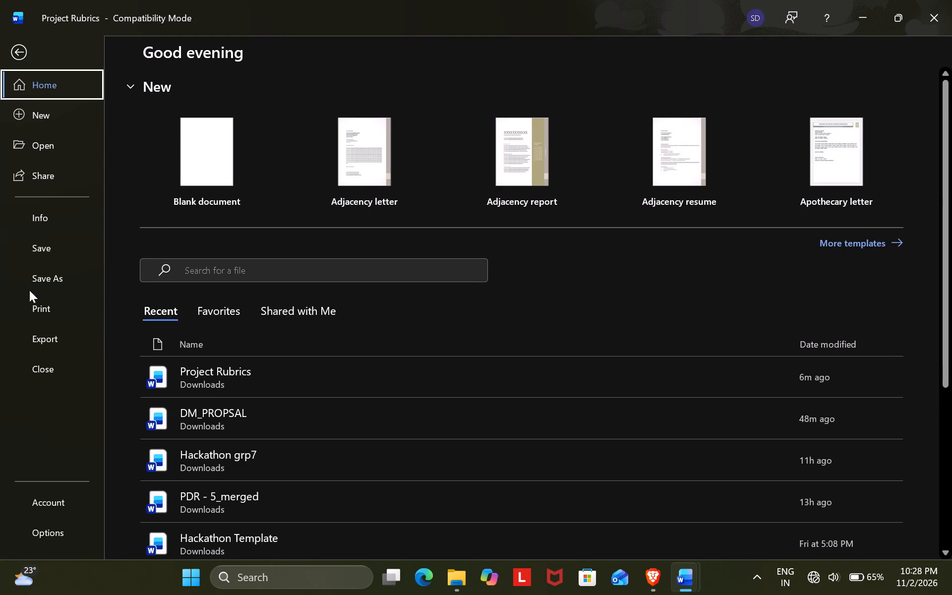
{"action": "left_click", "coordinate": [58, 342]}
{"action": "left_click", "coordinate": [429, 202]}
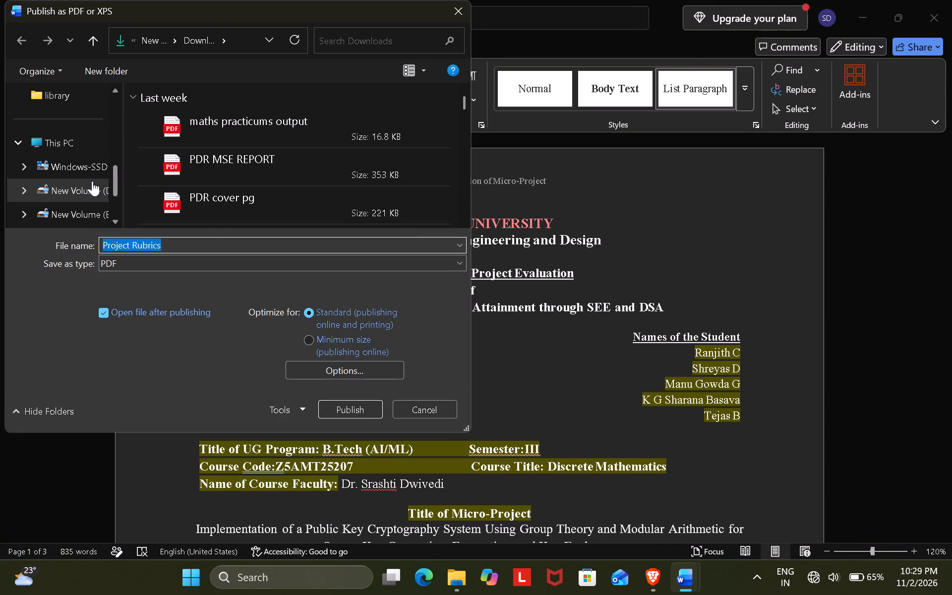
{"action": "scroll", "coordinate": [60, 187], "scroll_direction": "down", "scroll_amount": 1}
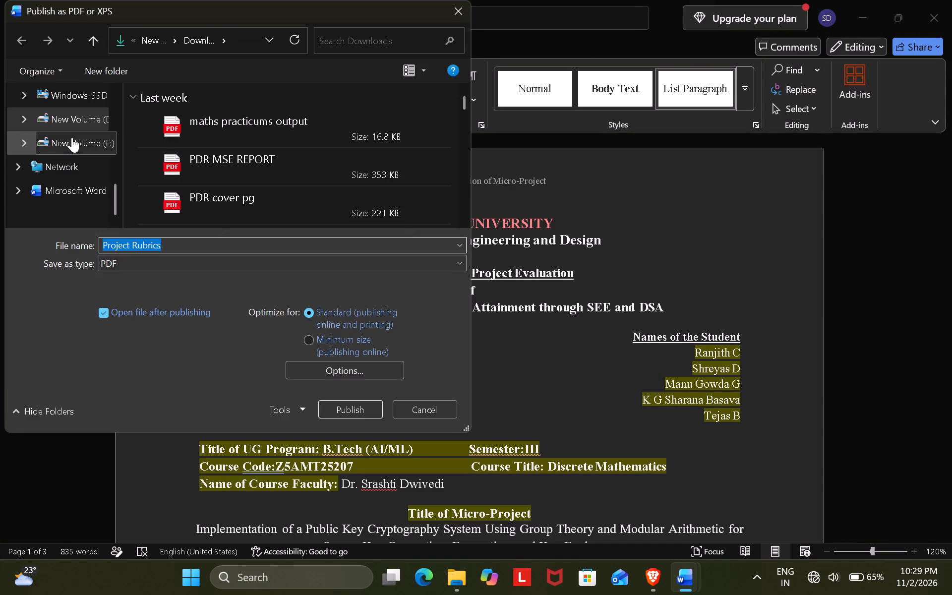
{"action": "scroll", "coordinate": [72, 137], "scroll_direction": "up", "scroll_amount": 1}
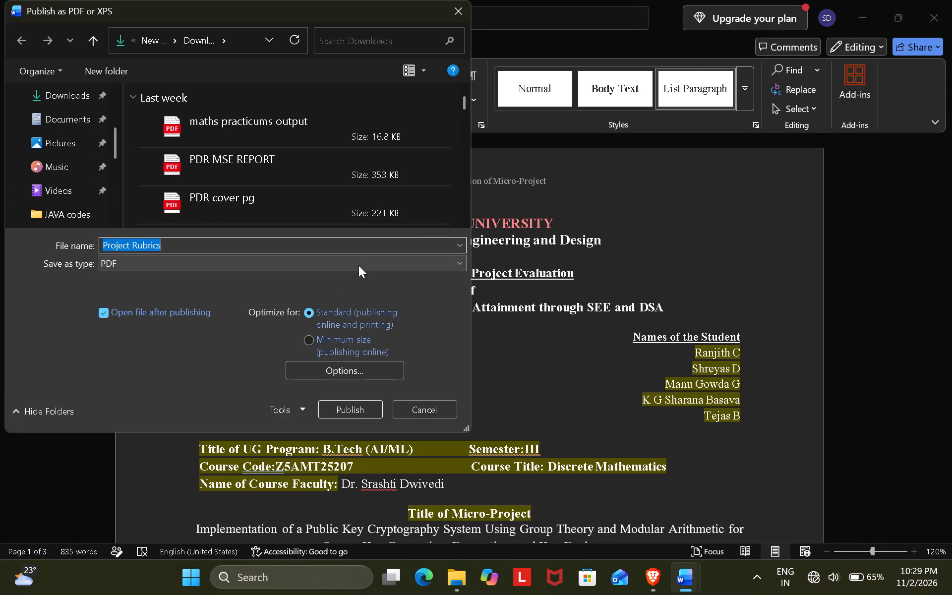
{"action": "left_click", "coordinate": [345, 407]}
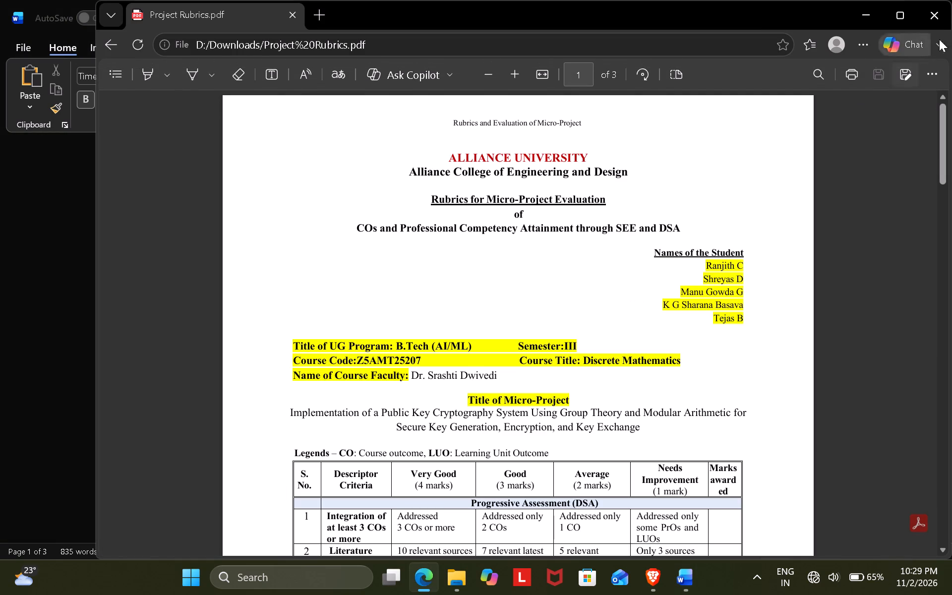
Check the exported PDF from the first page through the end of the Final Micro-Project Evaluation Criteria page, and close it.
{"action": "scroll", "coordinate": [676, 278], "scroll_direction": "down", "scroll_amount": 4}
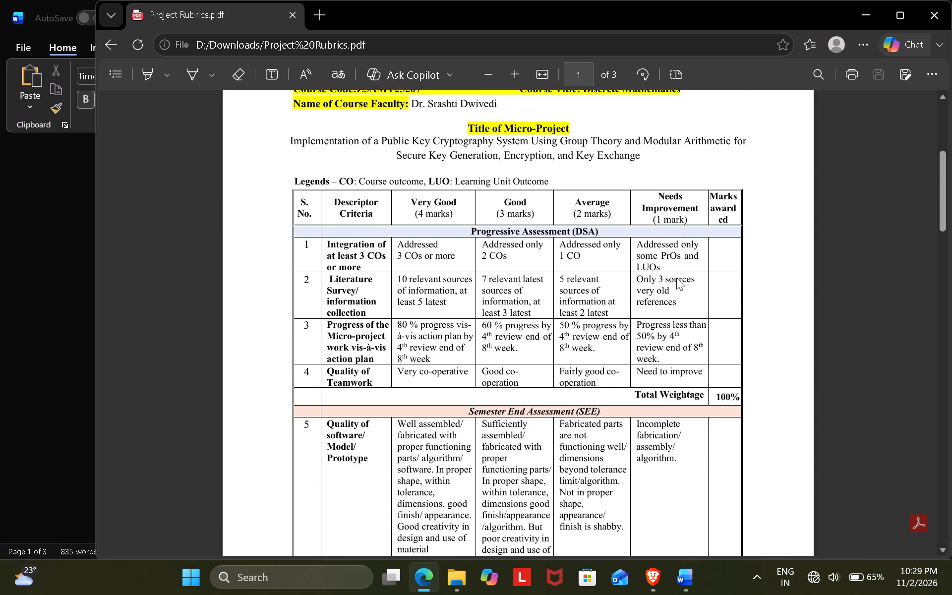
{"action": "scroll", "coordinate": [676, 278], "scroll_direction": "down", "scroll_amount": 12}
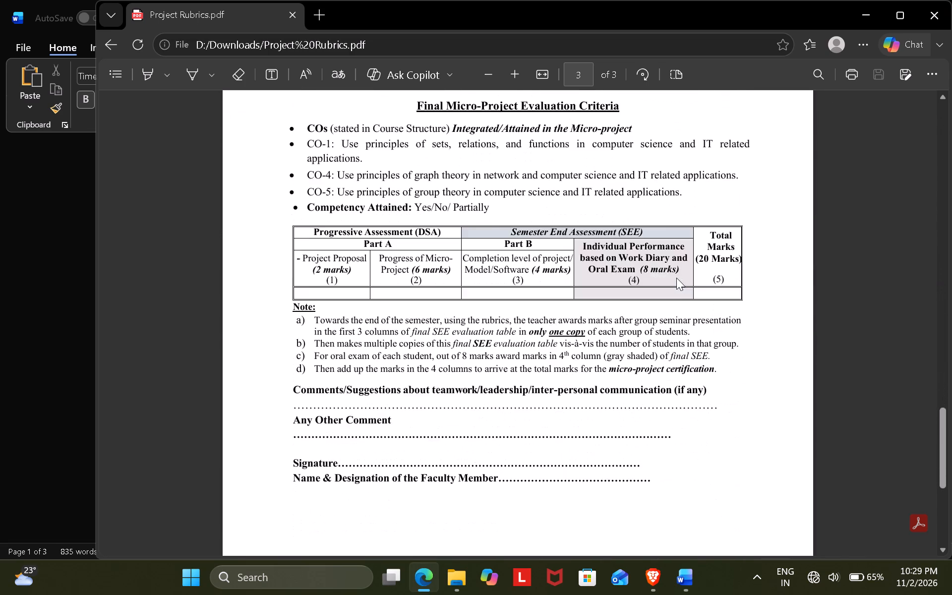
{"action": "scroll", "coordinate": [676, 278], "scroll_direction": "down", "scroll_amount": 8}
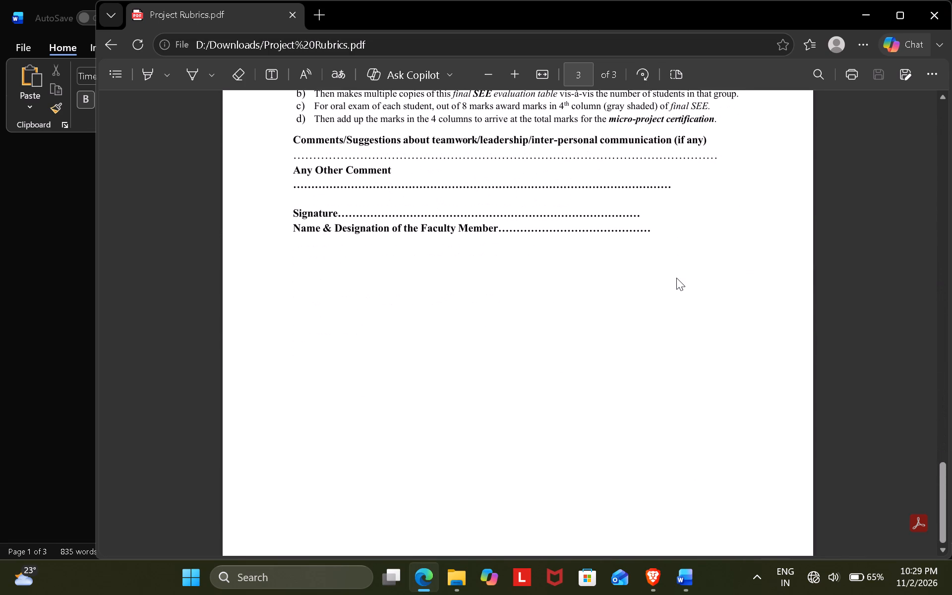
{"action": "key", "text": "ctrl+w"}
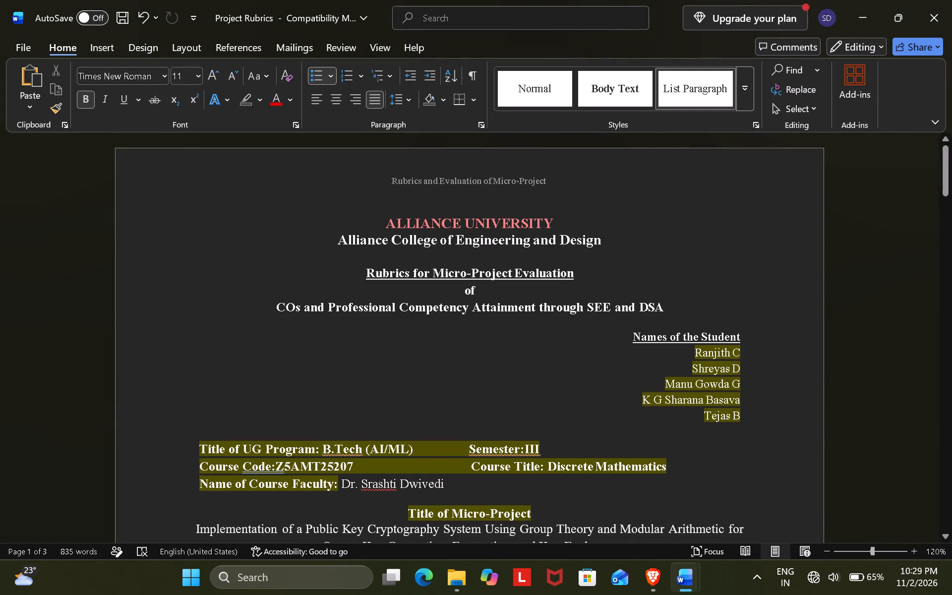
Remove the yellow highlighting from the student names, course details and Title of Micro-Project heading on the first page.
{"action": "left_click_drag", "start_coordinate": [532, 516], "coordinate": [539, 358]}
{"action": "left_click", "coordinate": [247, 103]}
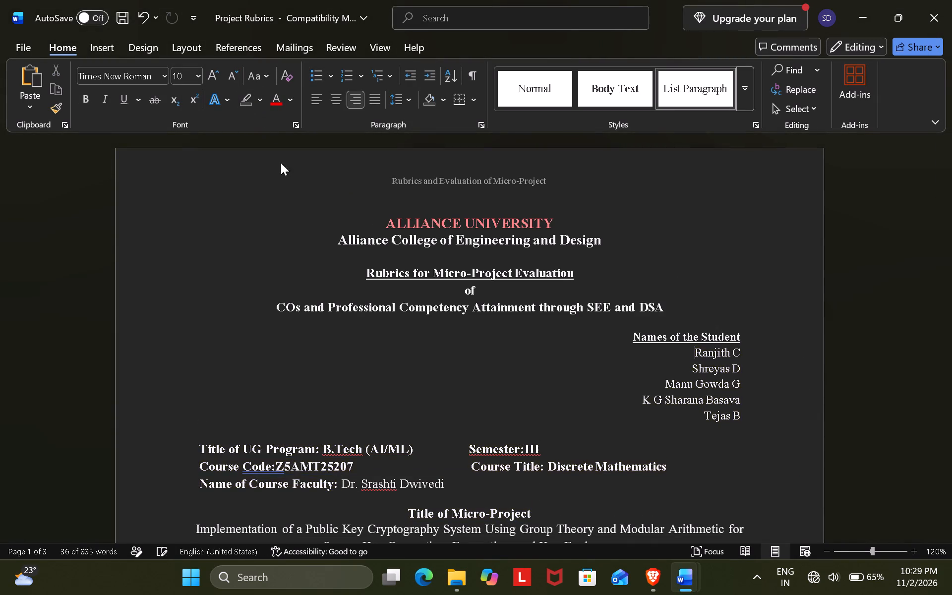
Export the updated Project Rubrics document as a PDF again.
{"action": "scroll", "coordinate": [384, 387], "scroll_direction": "down", "scroll_amount": 11}
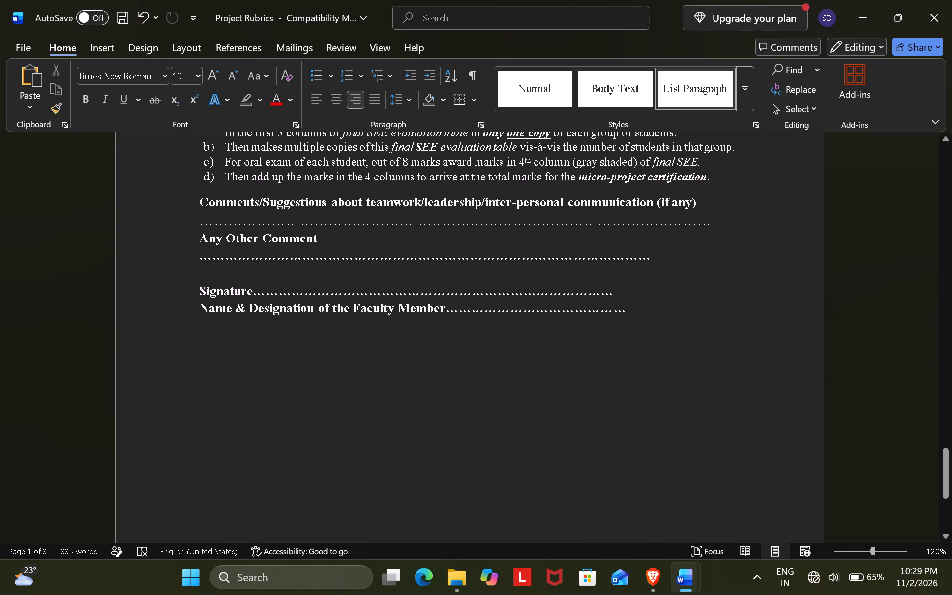
{"action": "left_click", "coordinate": [20, 44]}
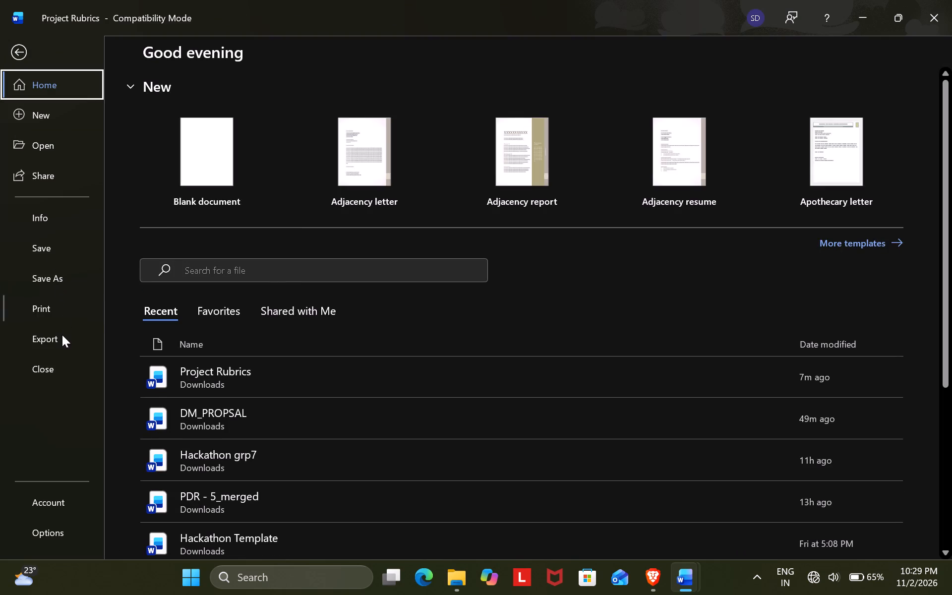
{"action": "left_click", "coordinate": [61, 336]}
{"action": "left_click", "coordinate": [423, 210]}
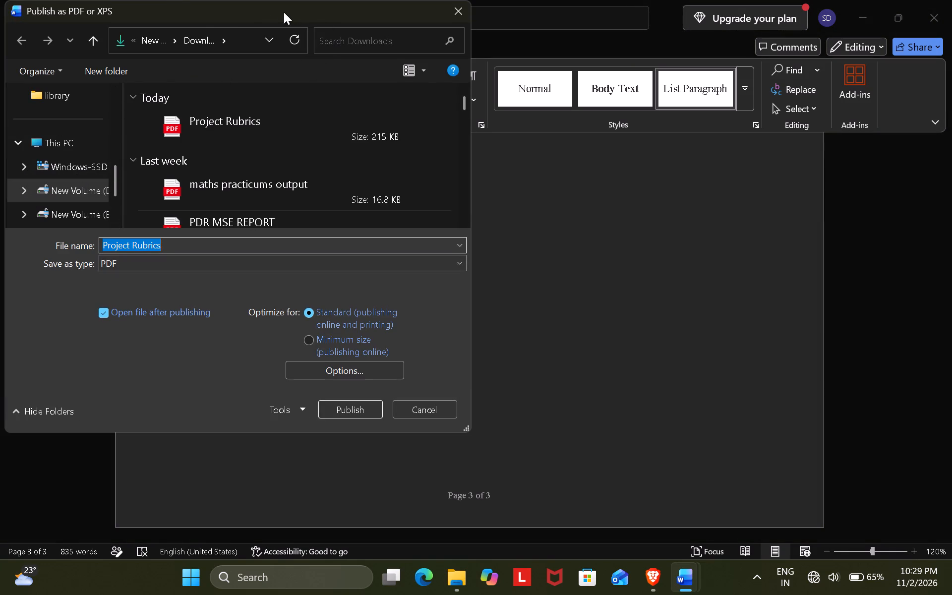
{"action": "left_click", "coordinate": [204, 37]}
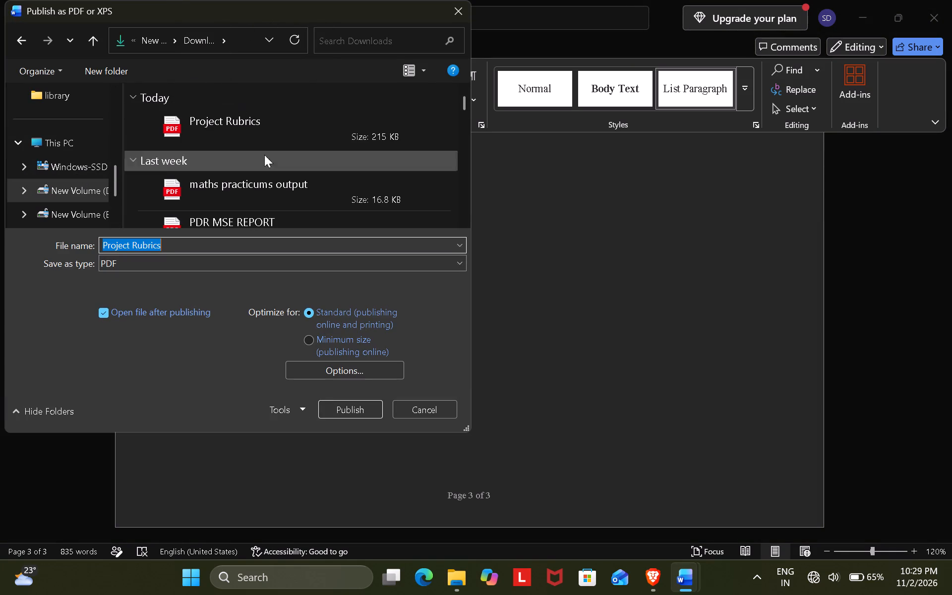
Publish the PDF as Project Rubrics in the Downloads folder, replacing the existing file of that name.
{"action": "left_click", "coordinate": [354, 416]}
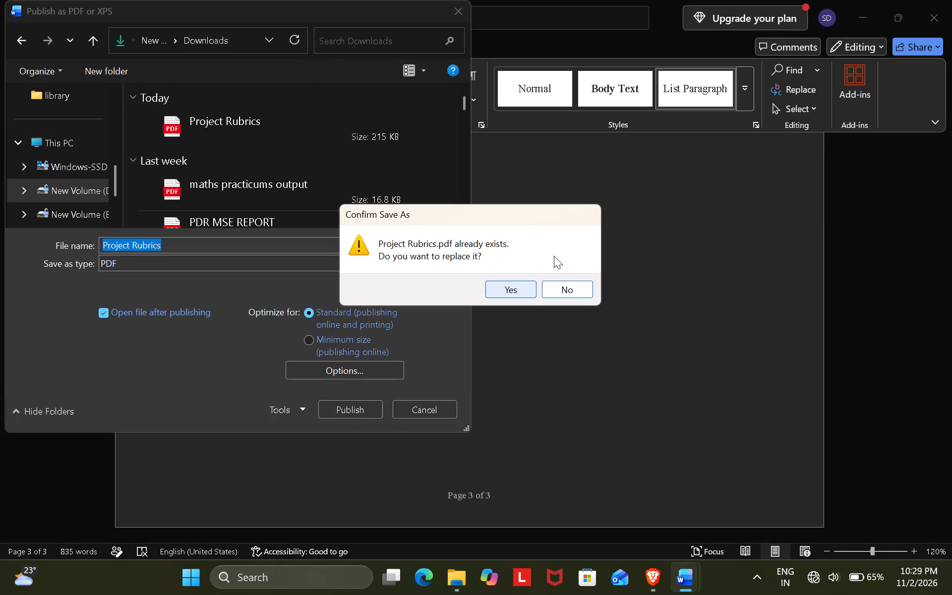
{"action": "left_click", "coordinate": [523, 284]}
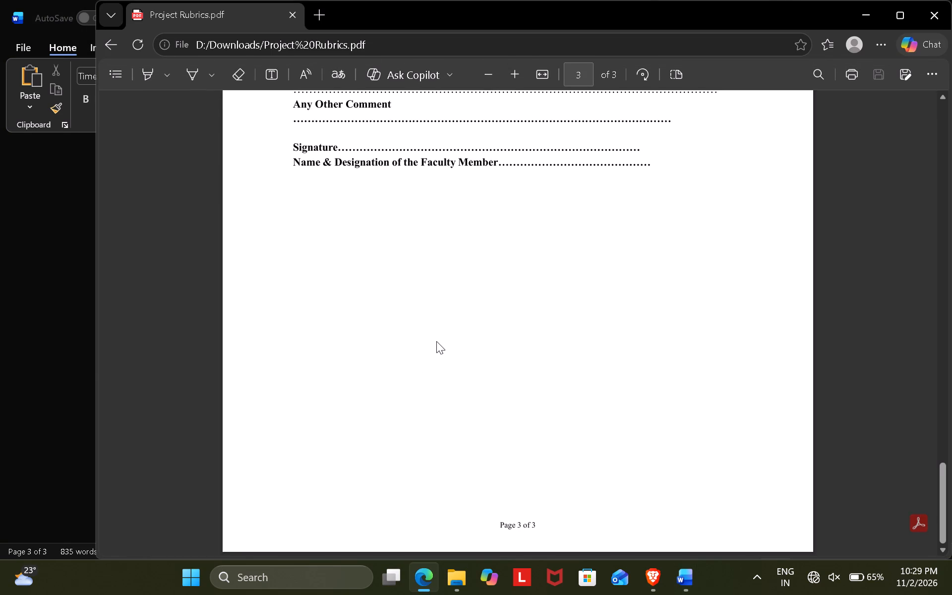
Check the newly exported PDF from the rubric tables through the Final Micro-Project Evaluation Criteria page, and close it.
{"action": "scroll", "coordinate": [436, 341], "scroll_direction": "up", "scroll_amount": 6}
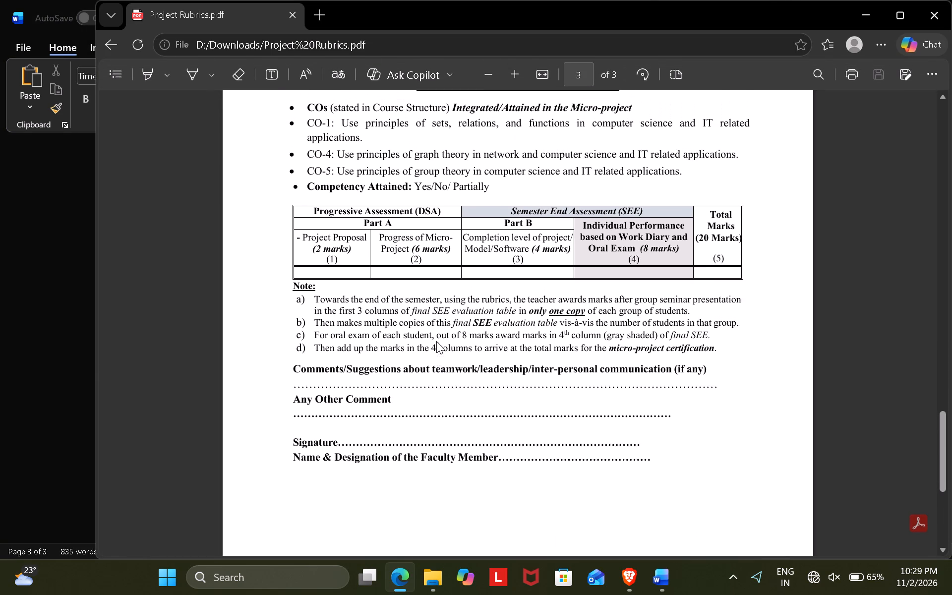
{"action": "scroll", "coordinate": [436, 341], "scroll_direction": "up", "scroll_amount": 9}
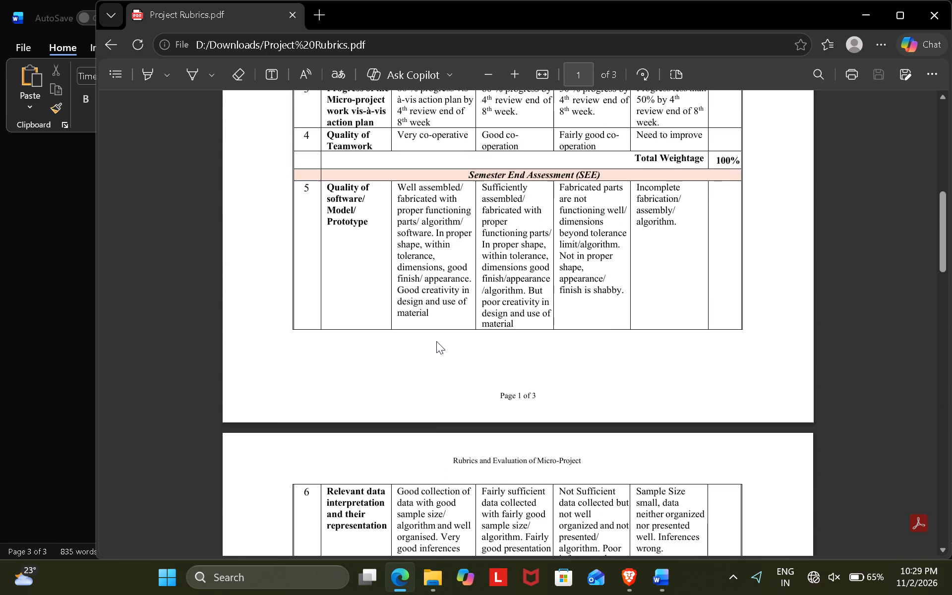
{"action": "scroll", "coordinate": [436, 341], "scroll_direction": "down", "scroll_amount": 1}
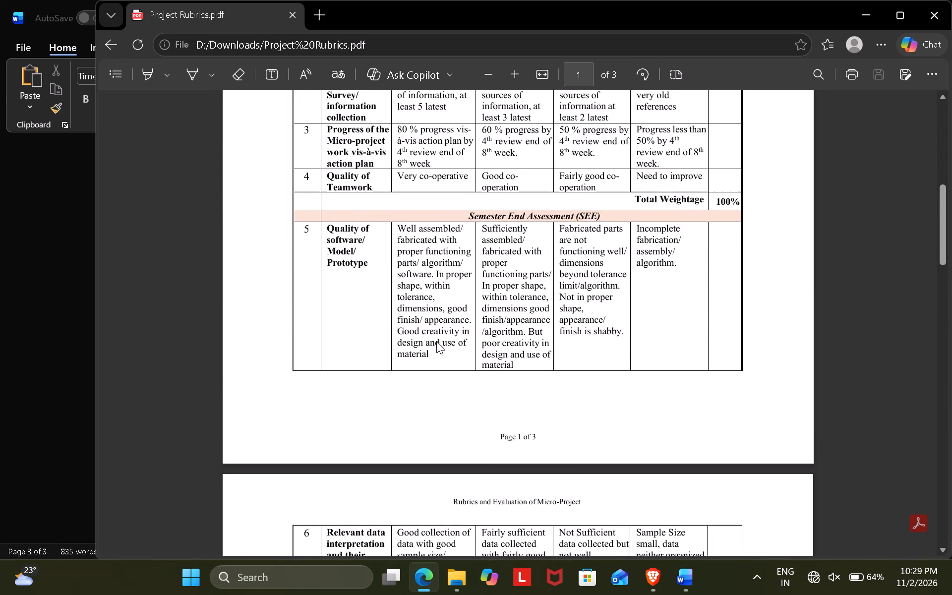
{"action": "scroll", "coordinate": [436, 341], "scroll_direction": "down", "scroll_amount": 1}
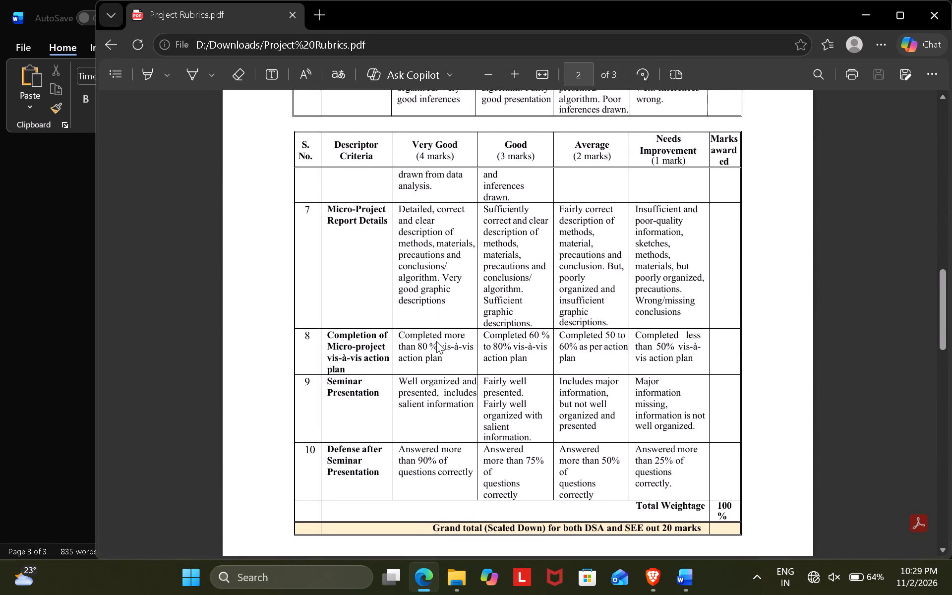
{"action": "scroll", "coordinate": [436, 341], "scroll_direction": "down", "scroll_amount": 2}
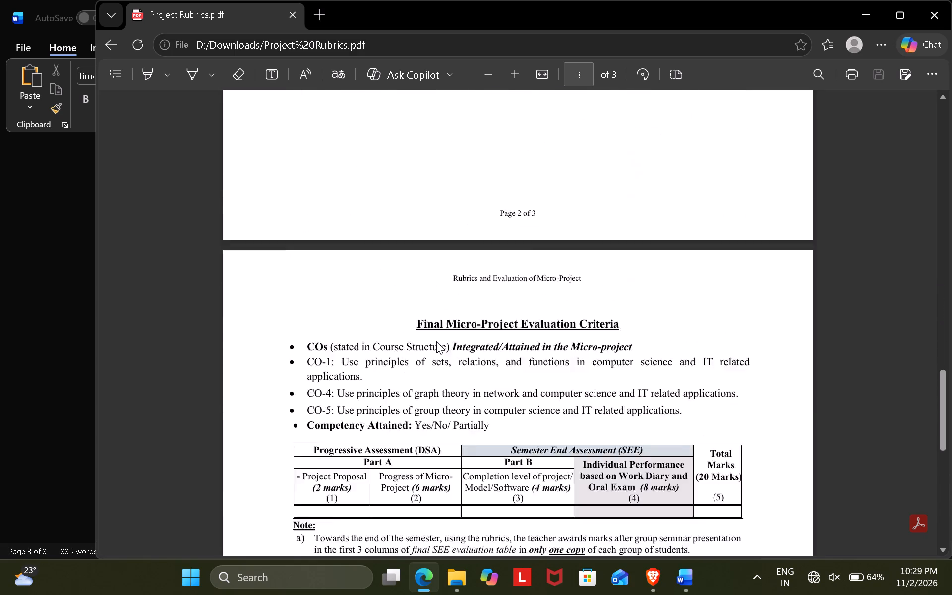
{"action": "scroll", "coordinate": [436, 341], "scroll_direction": "down", "scroll_amount": 2}
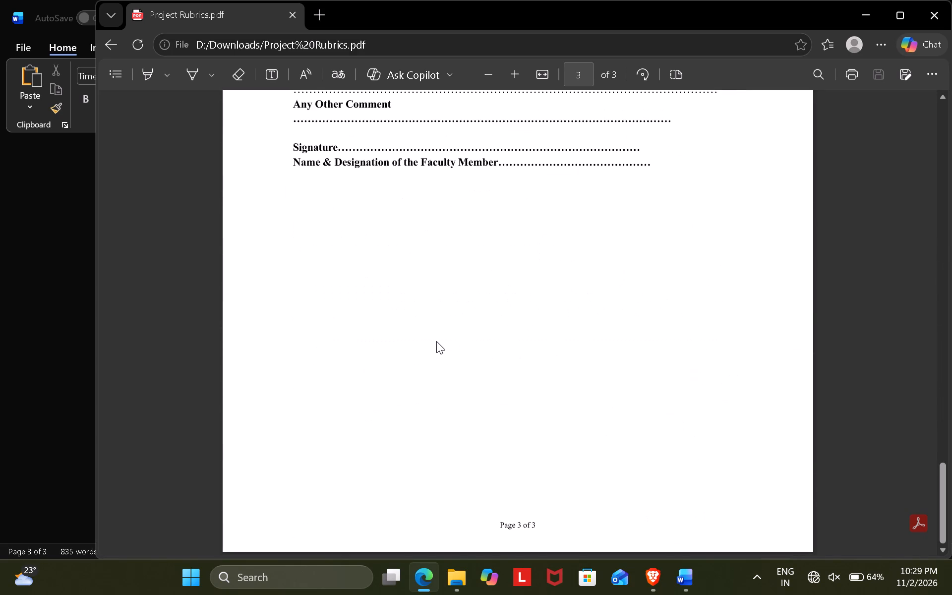
{"action": "scroll", "coordinate": [436, 341], "scroll_direction": "down", "scroll_amount": 1}
{"action": "scroll", "coordinate": [436, 341], "scroll_direction": "up", "scroll_amount": 9}
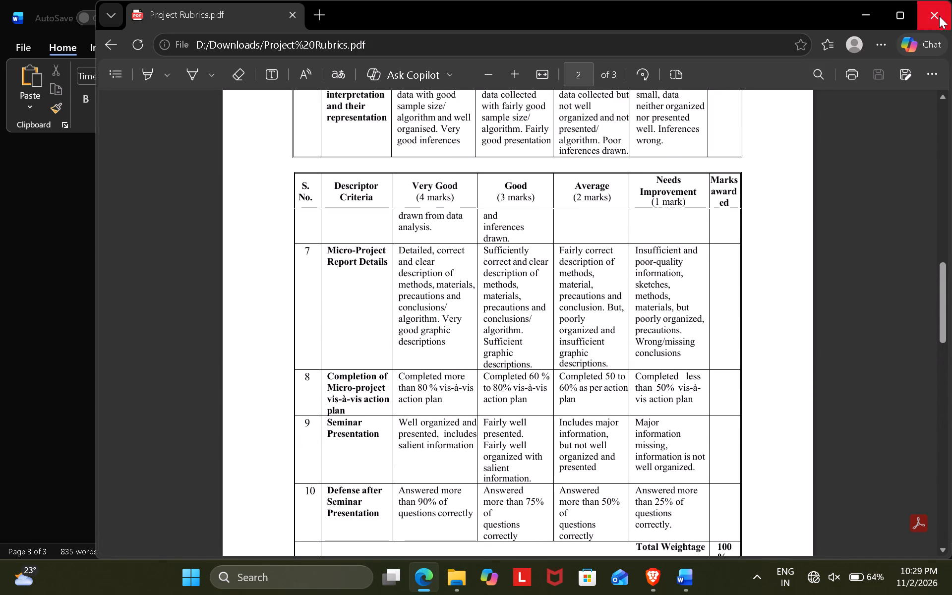
{"action": "left_click", "coordinate": [939, 16]}
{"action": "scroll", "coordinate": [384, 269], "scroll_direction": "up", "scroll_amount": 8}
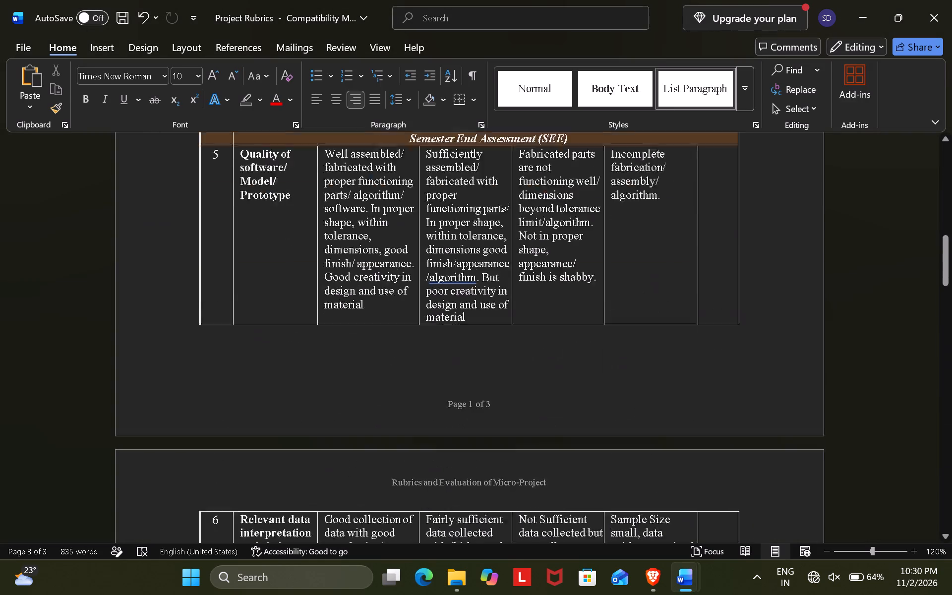
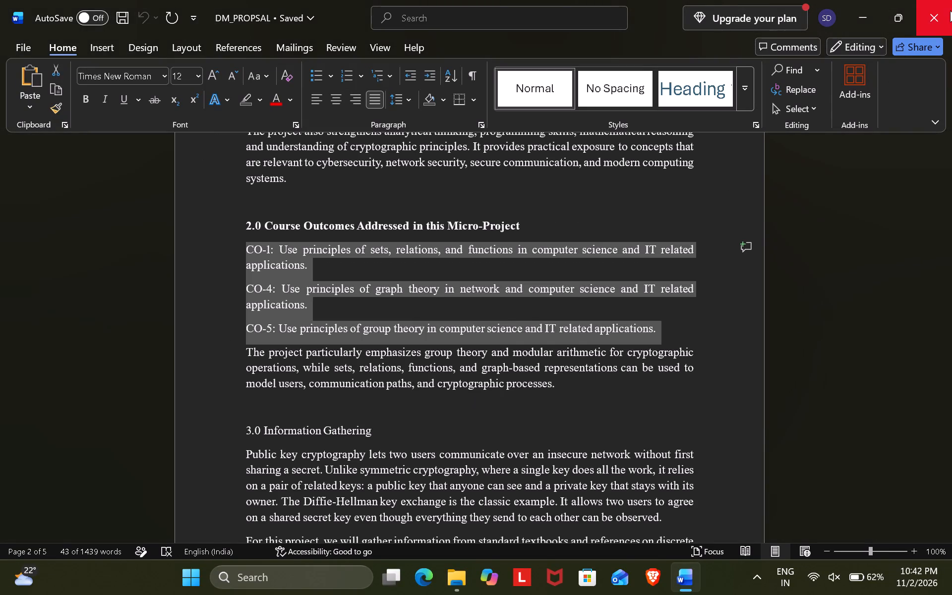
Close the DM_PROPSAL document and the open File Explorer window.
{"action": "left_click", "coordinate": [950, 10]}
{"action": "left_click", "coordinate": [928, 14]}
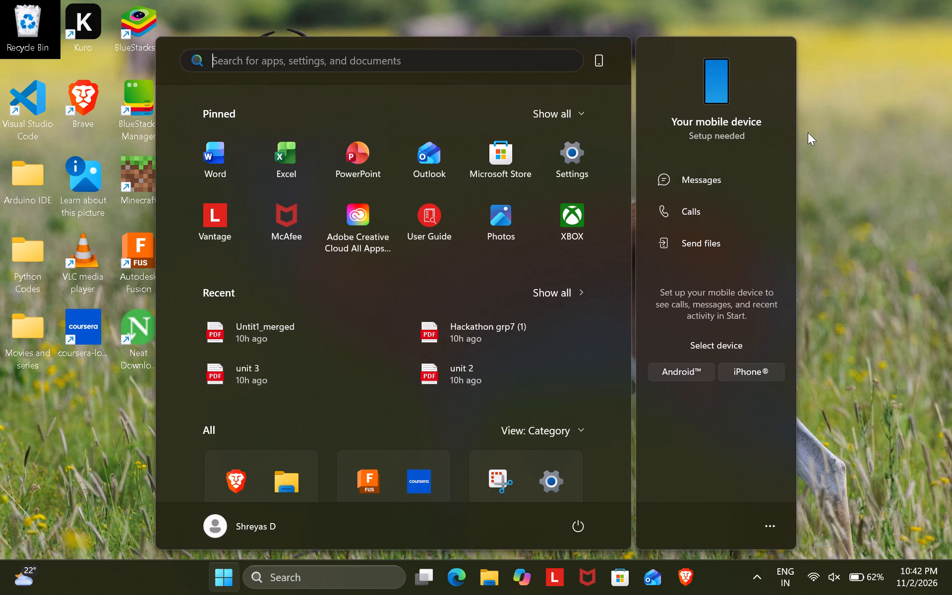
Open the computer's power options.
{"action": "left_click", "coordinate": [581, 527]}
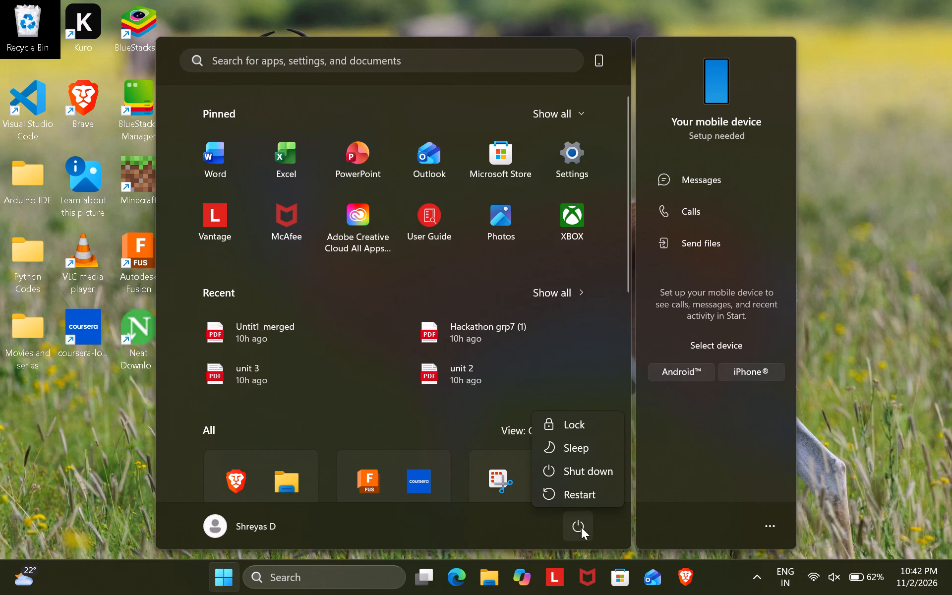